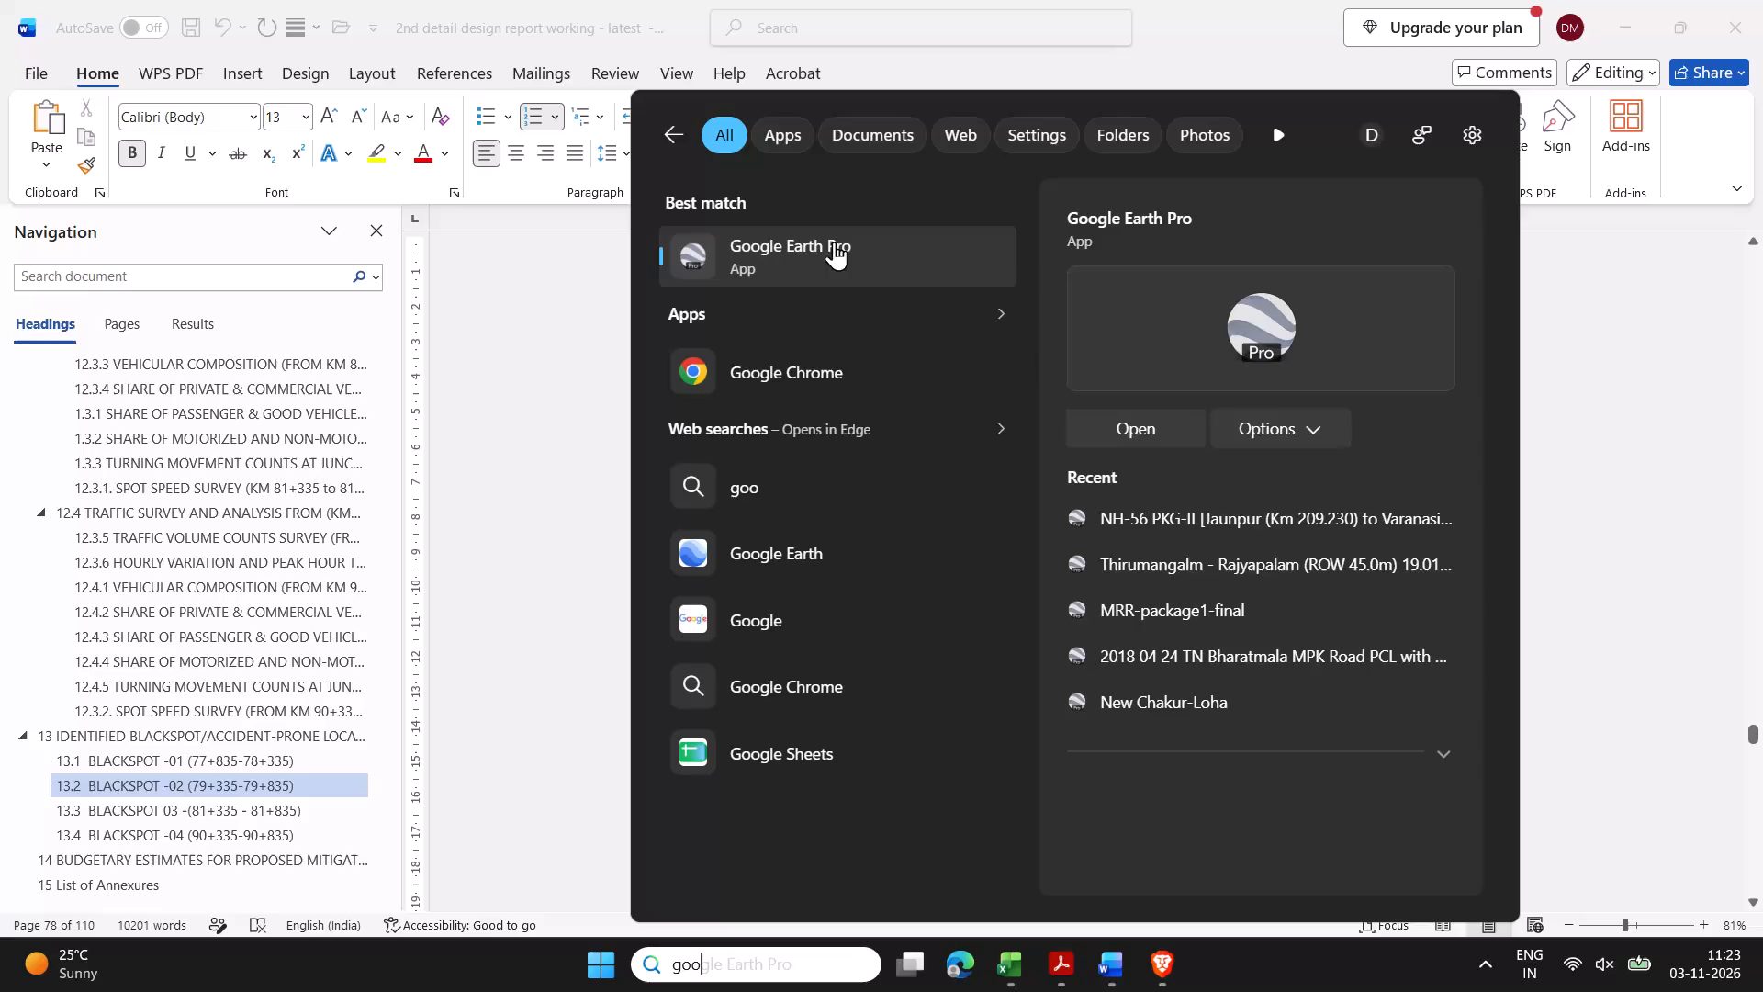
Search the web for Google Earth and open the Google Earth web version from the results.
{"action": "left_click", "coordinate": [739, 542]}
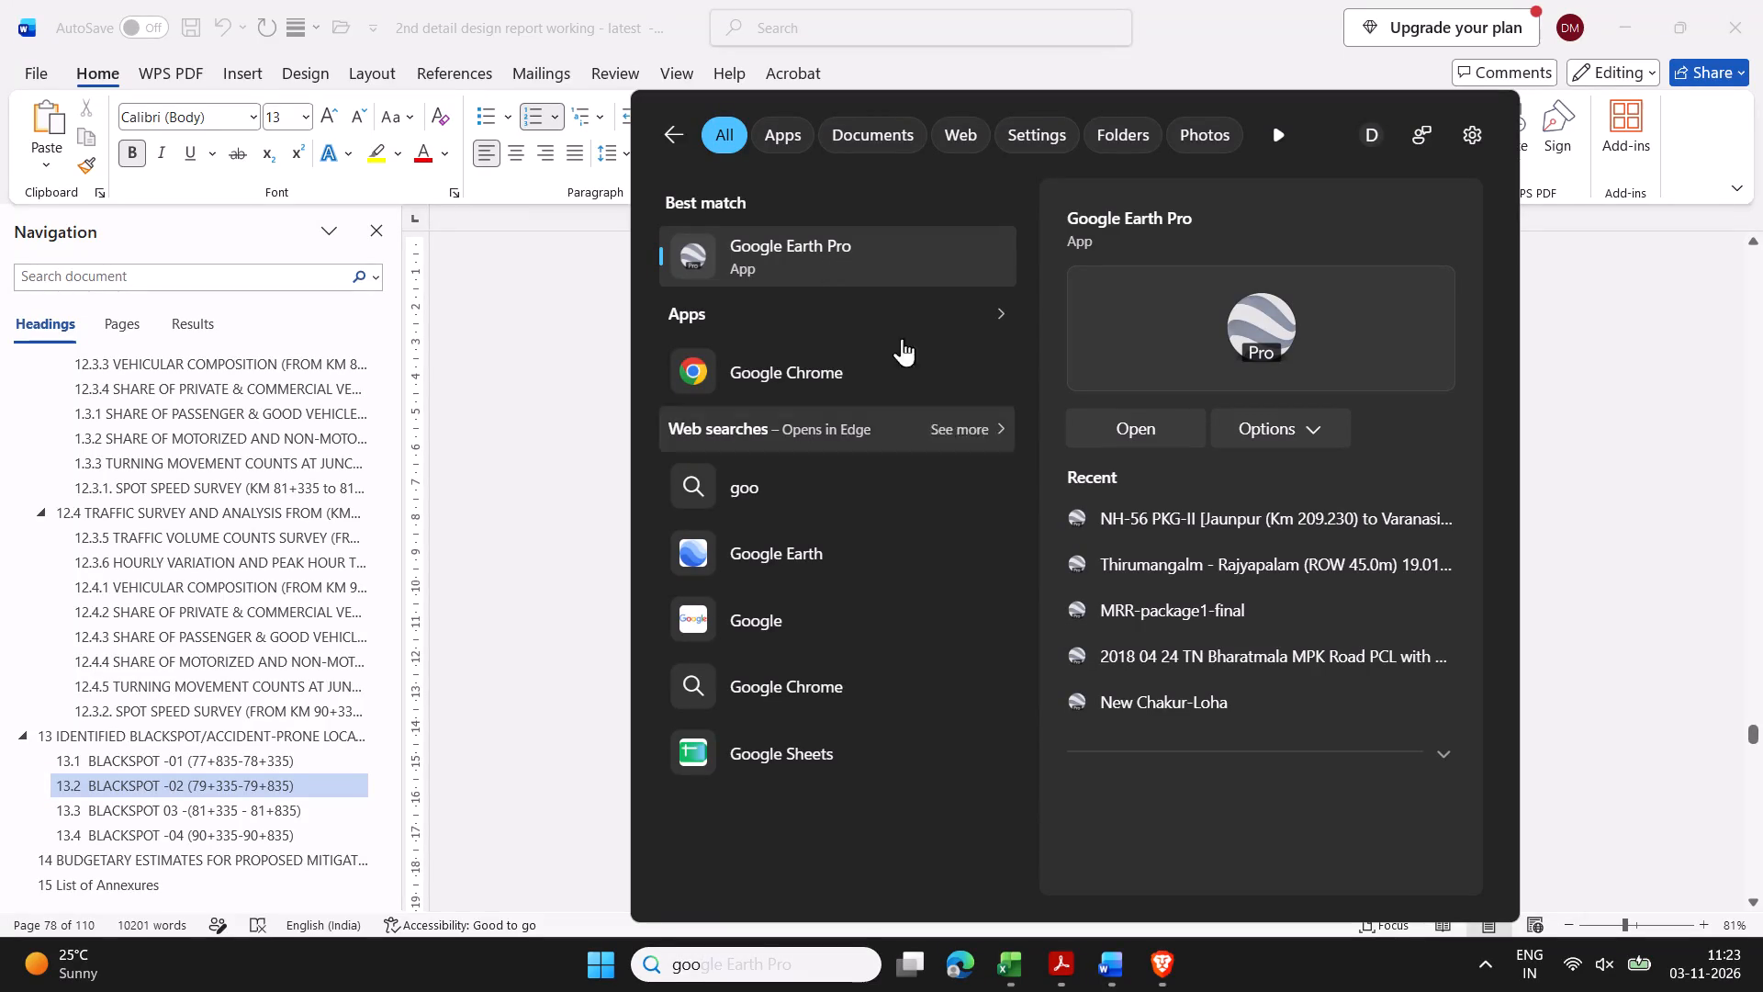
{"action": "left_click", "coordinate": [790, 555]}
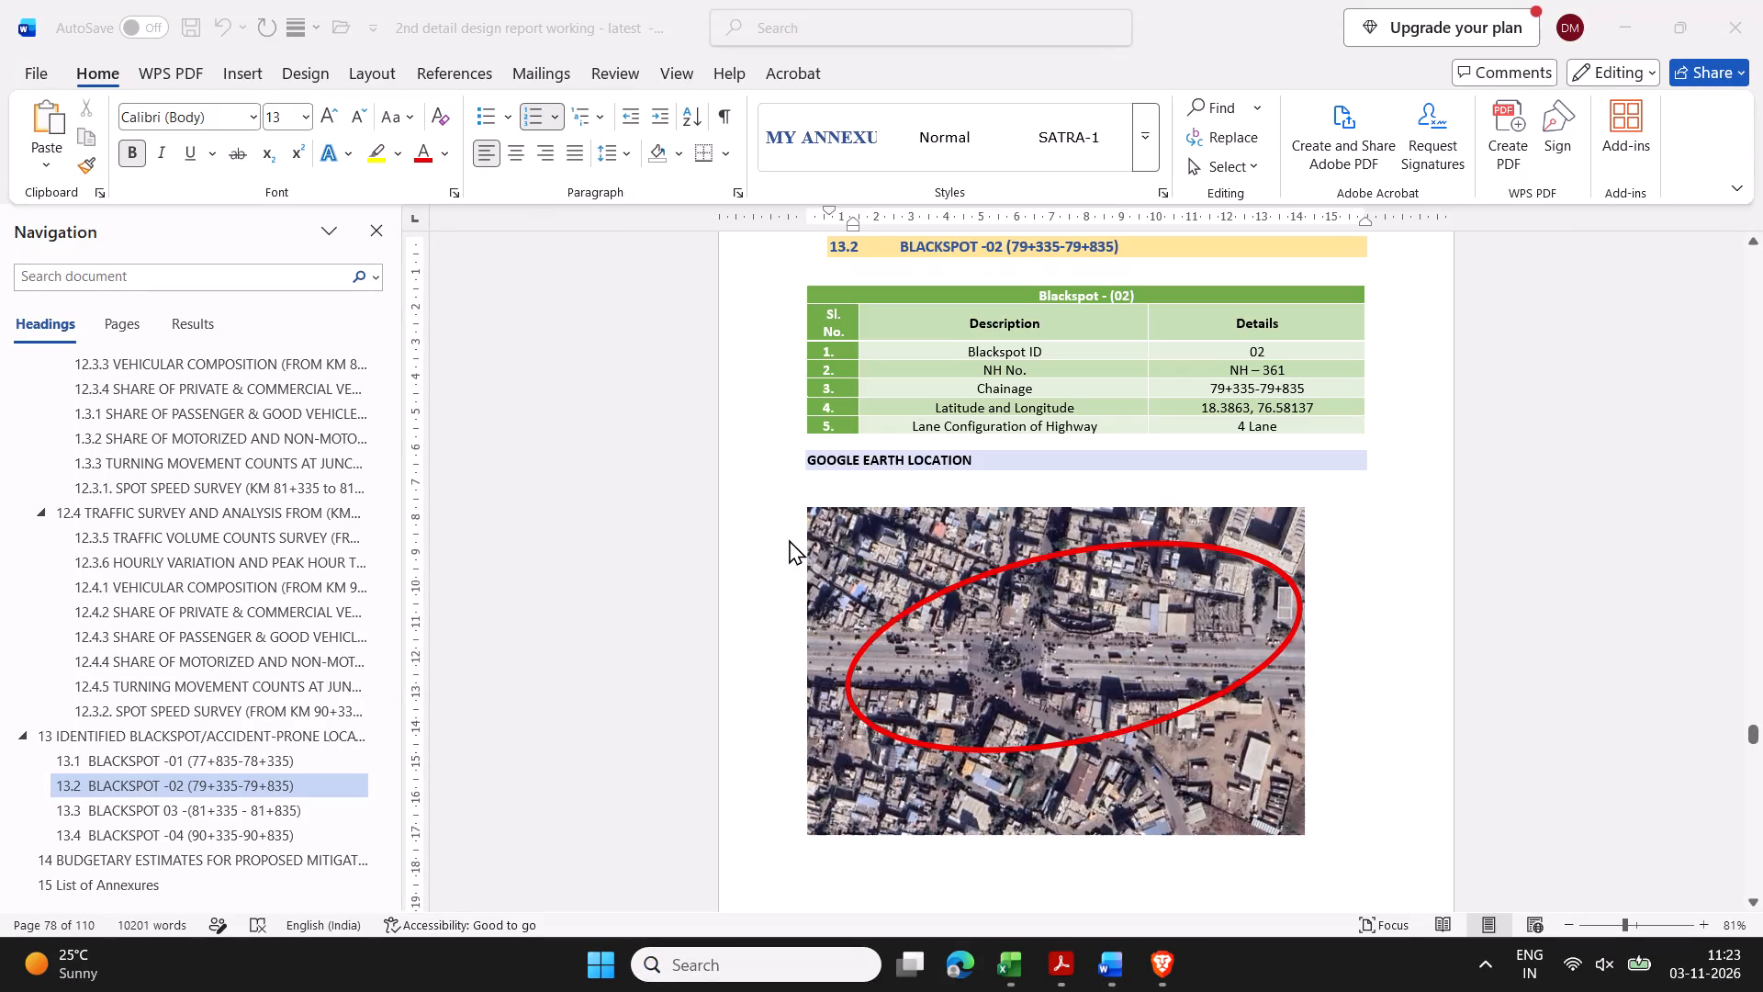
{"action": "left_click", "coordinate": [268, 366]}
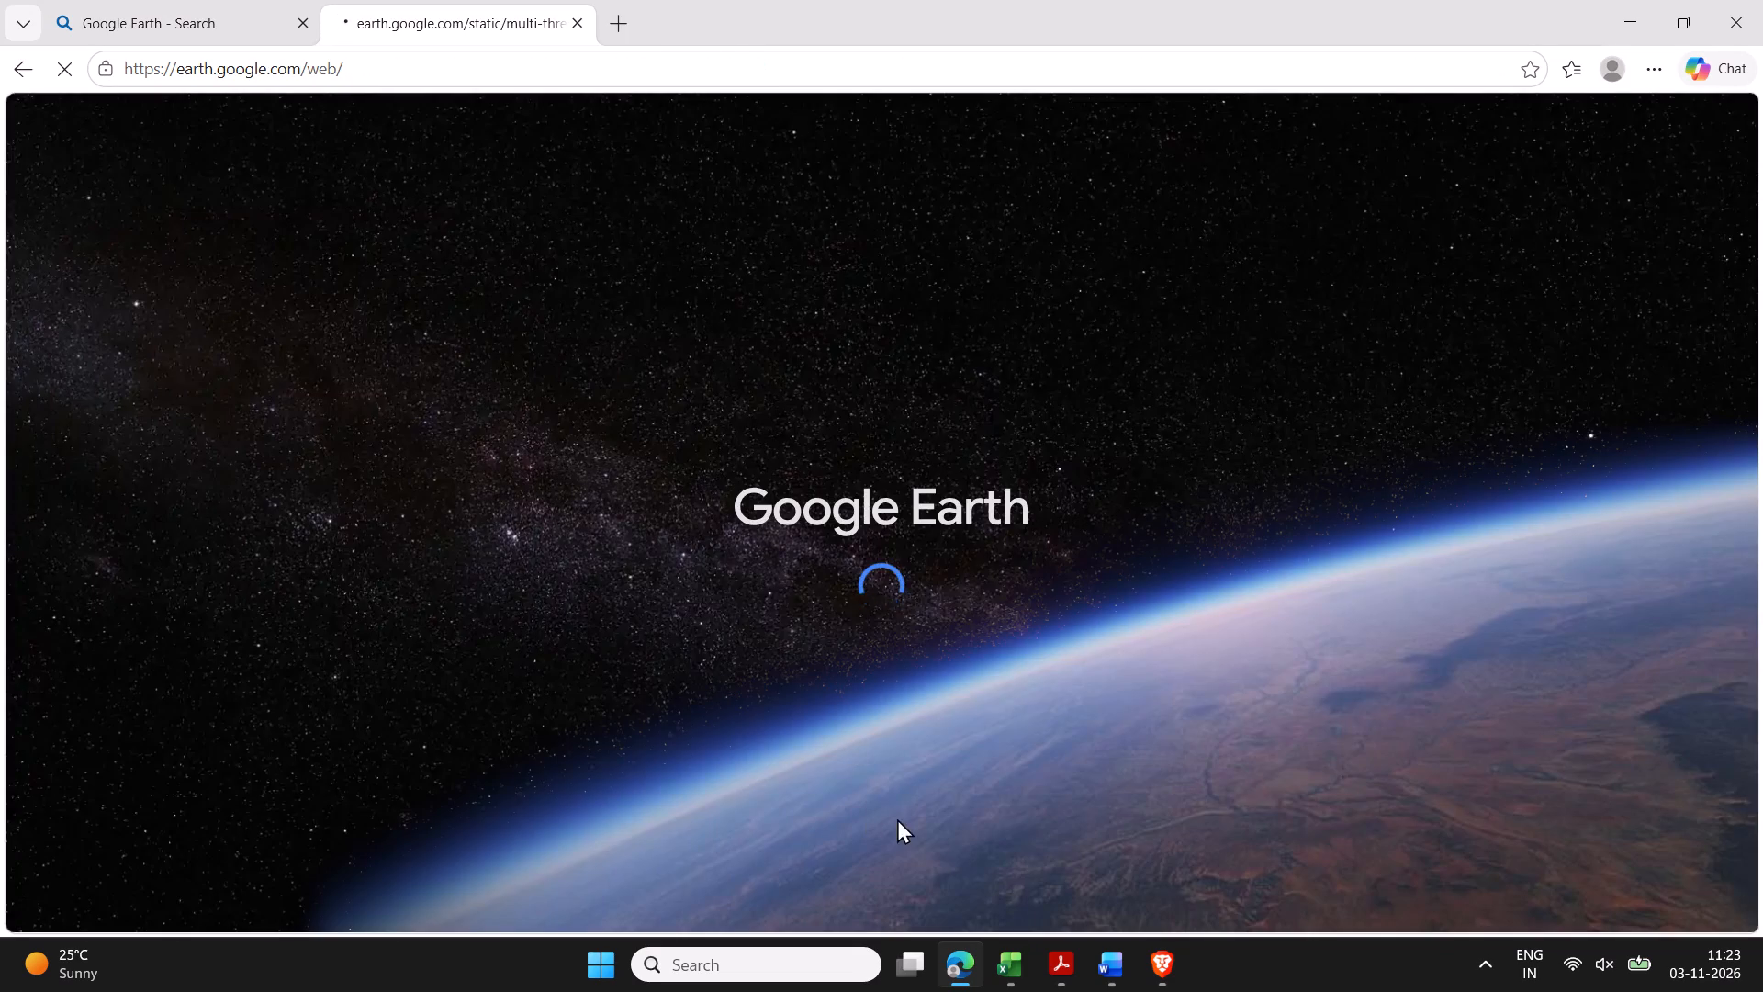
Switch to the Word report and copy the Latitude and Longitude value from the Blackspot-02 table.
{"action": "left_click", "coordinate": [908, 975]}
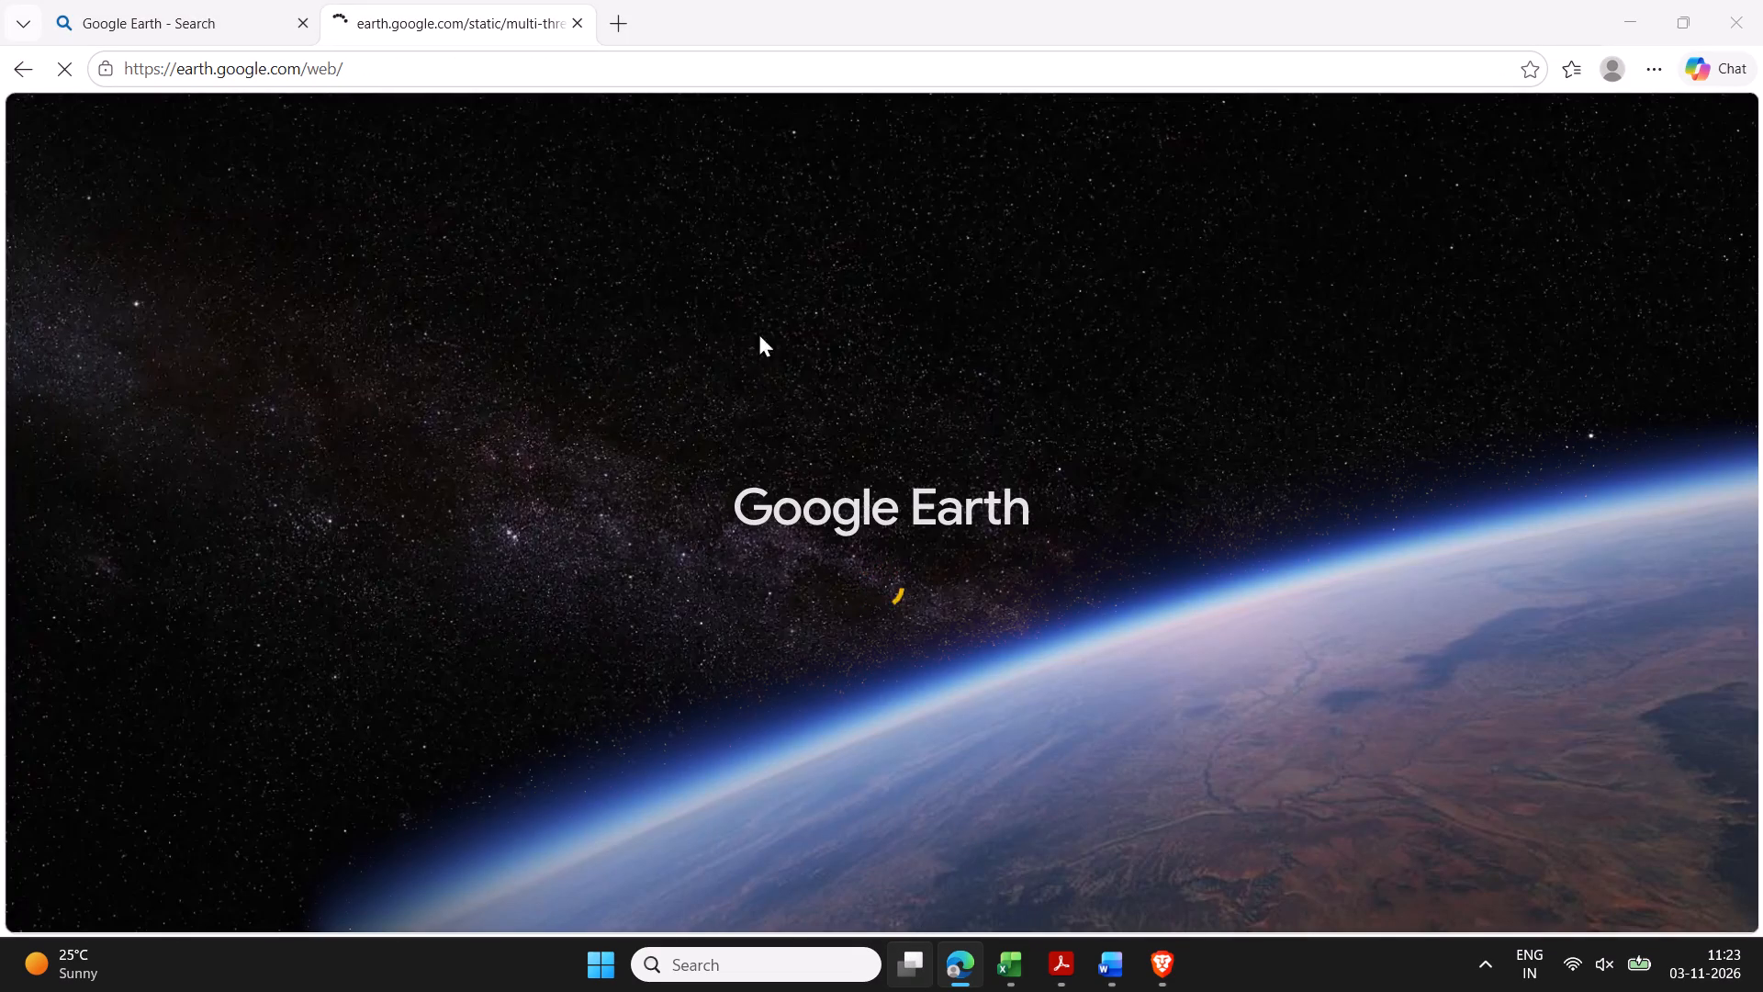
{"action": "left_click", "coordinate": [970, 298]}
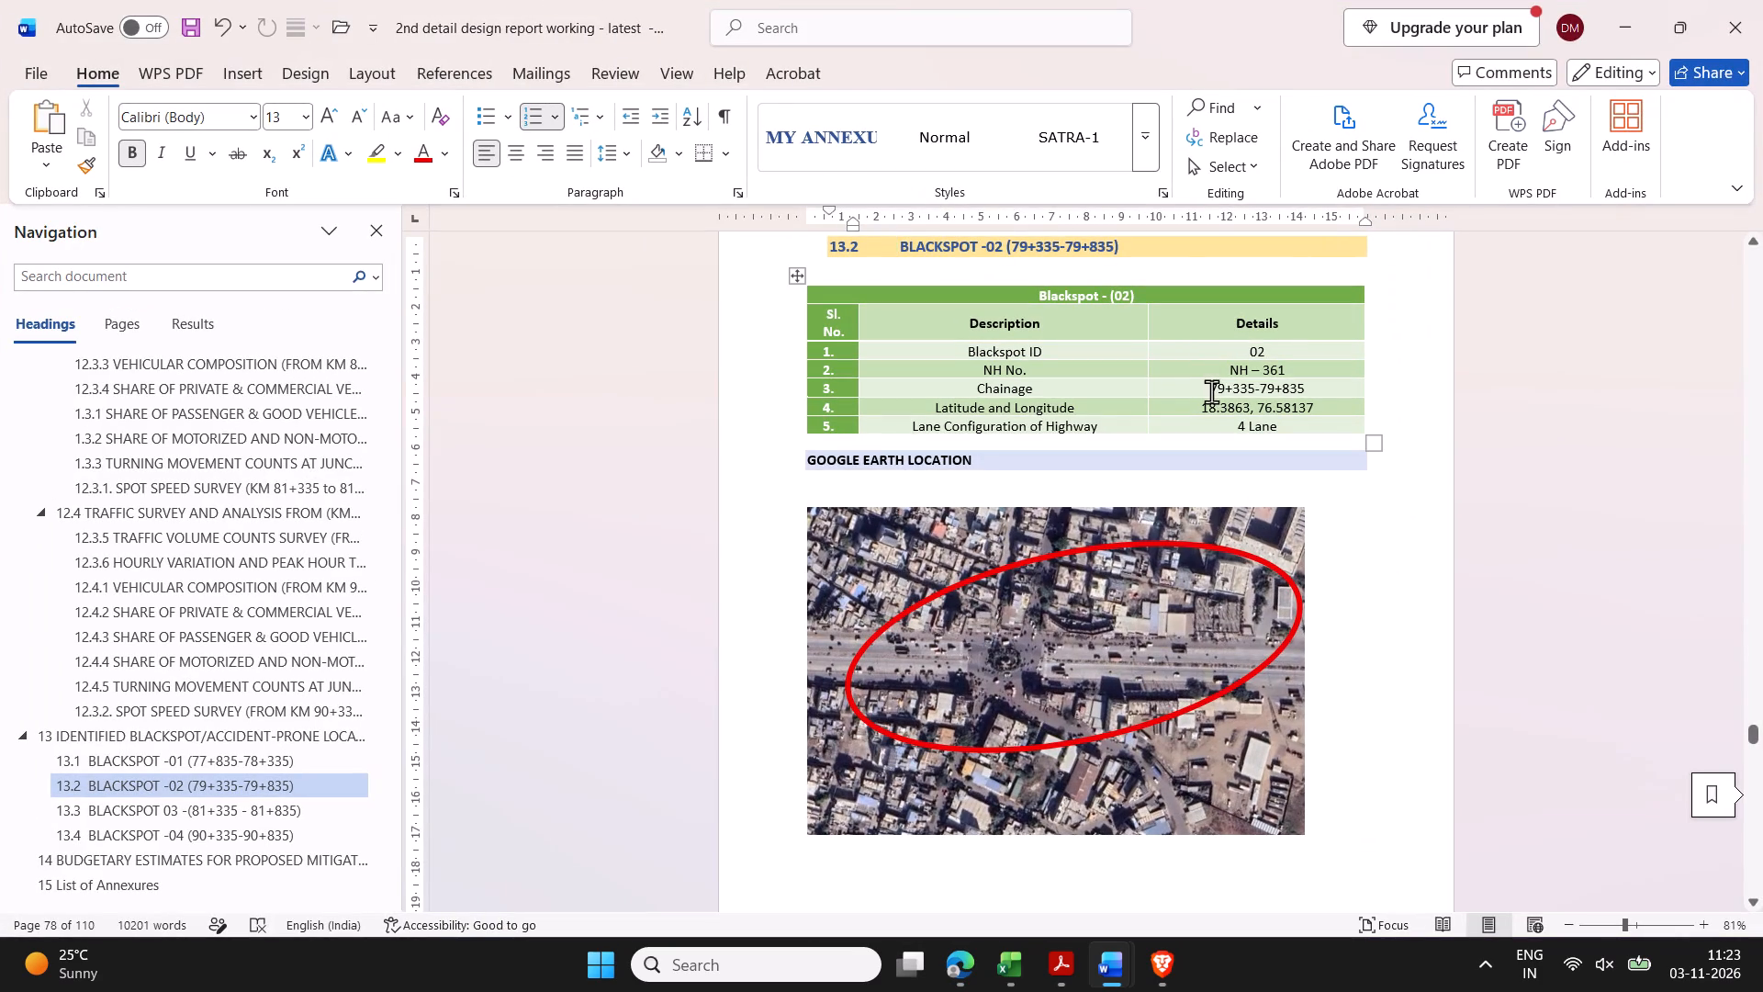
{"action": "left_click_drag", "start_coordinate": [1211, 391], "coordinate": [1308, 382]}
{"action": "left_click", "coordinate": [1283, 404]}
{"action": "left_click_drag", "start_coordinate": [1203, 406], "coordinate": [1302, 418]}
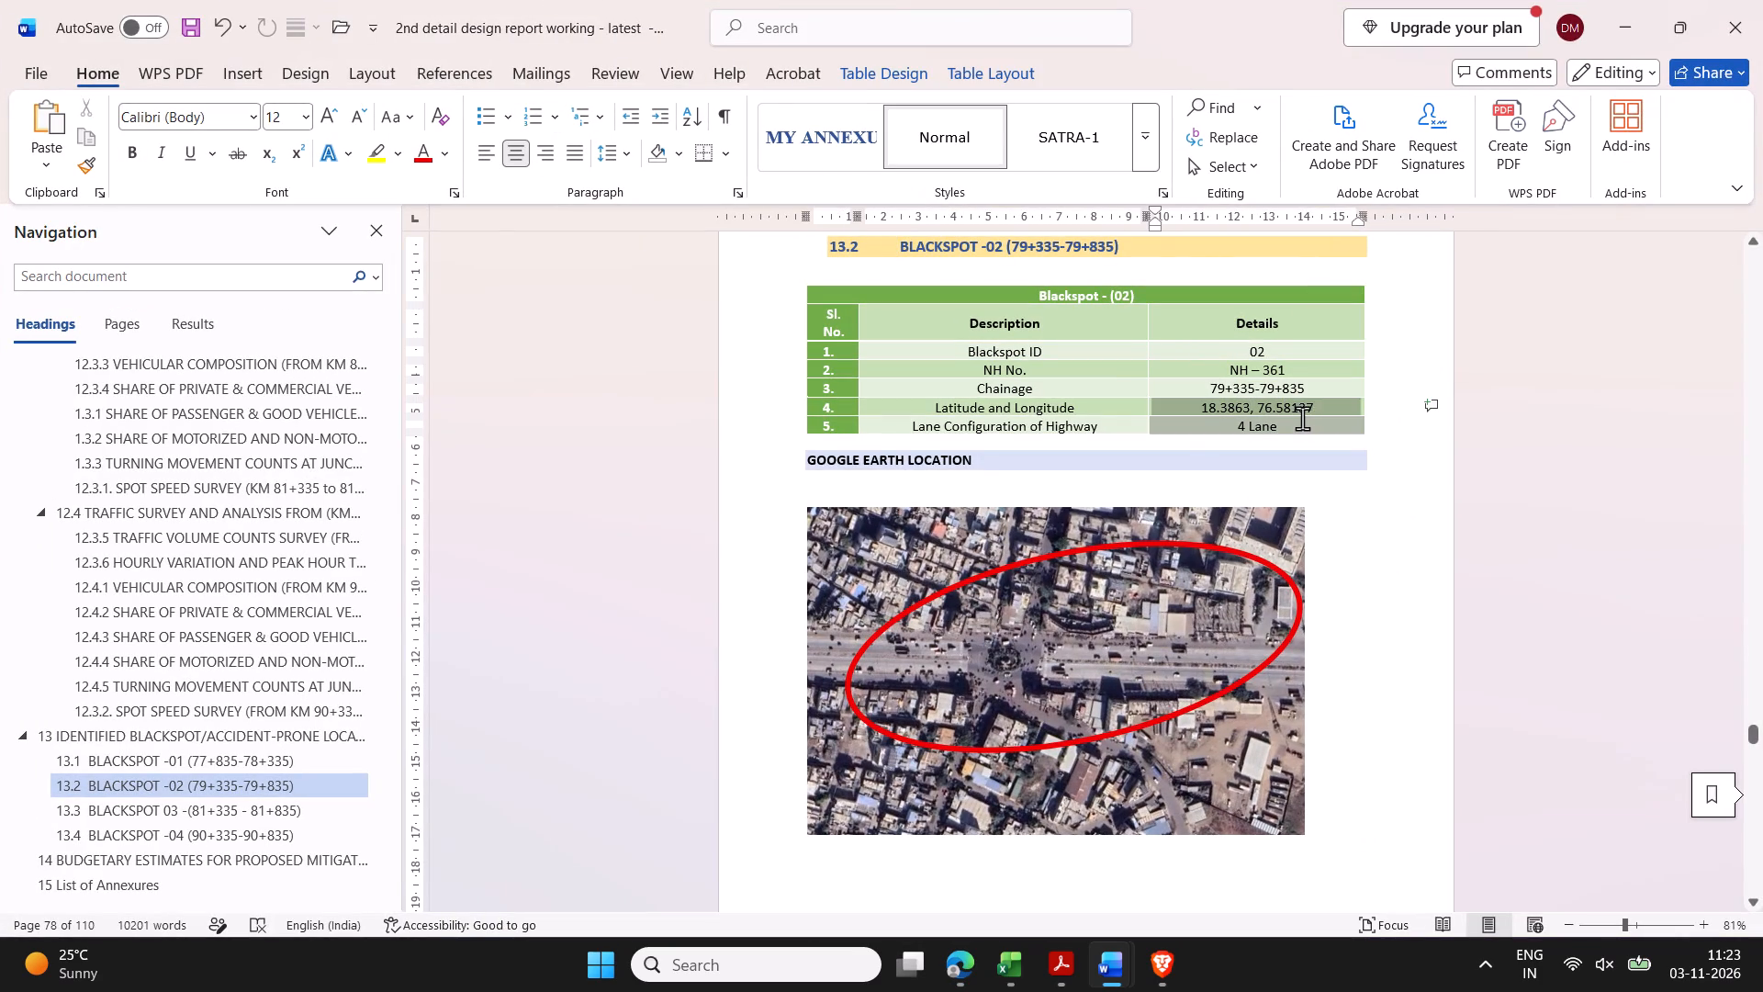
{"action": "left_click_drag", "start_coordinate": [1302, 418], "coordinate": [1315, 407]}
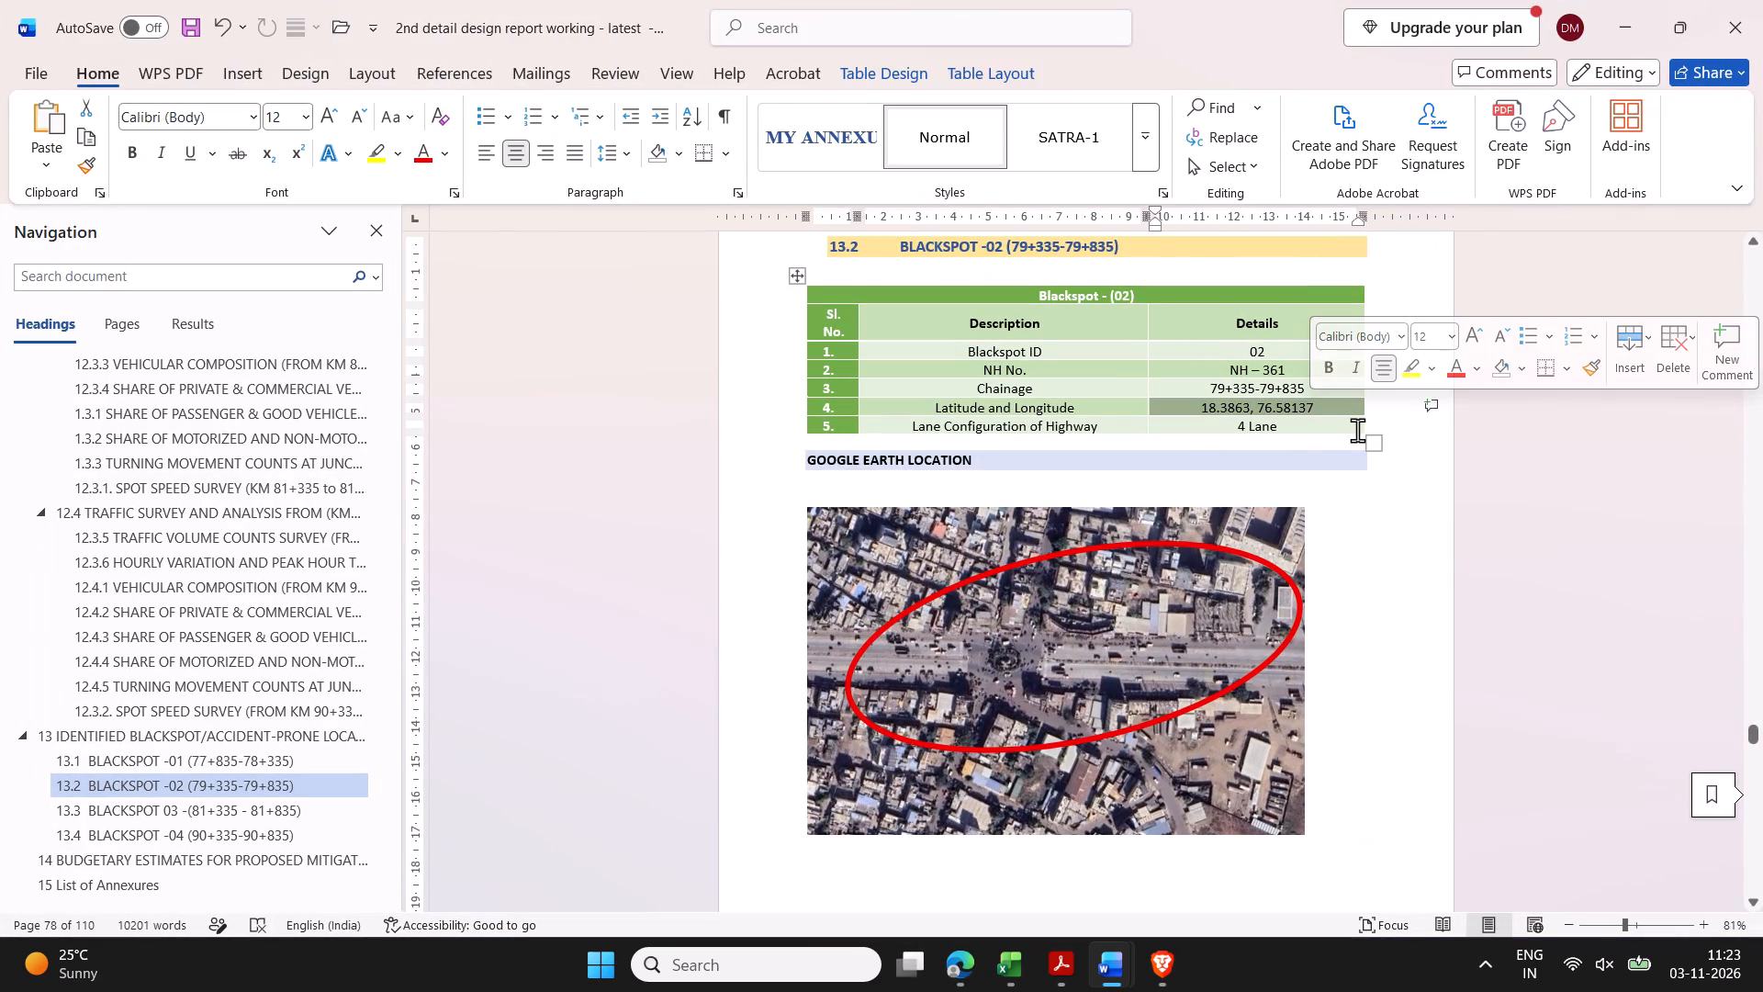
{"action": "key", "text": "ctrl+c"}
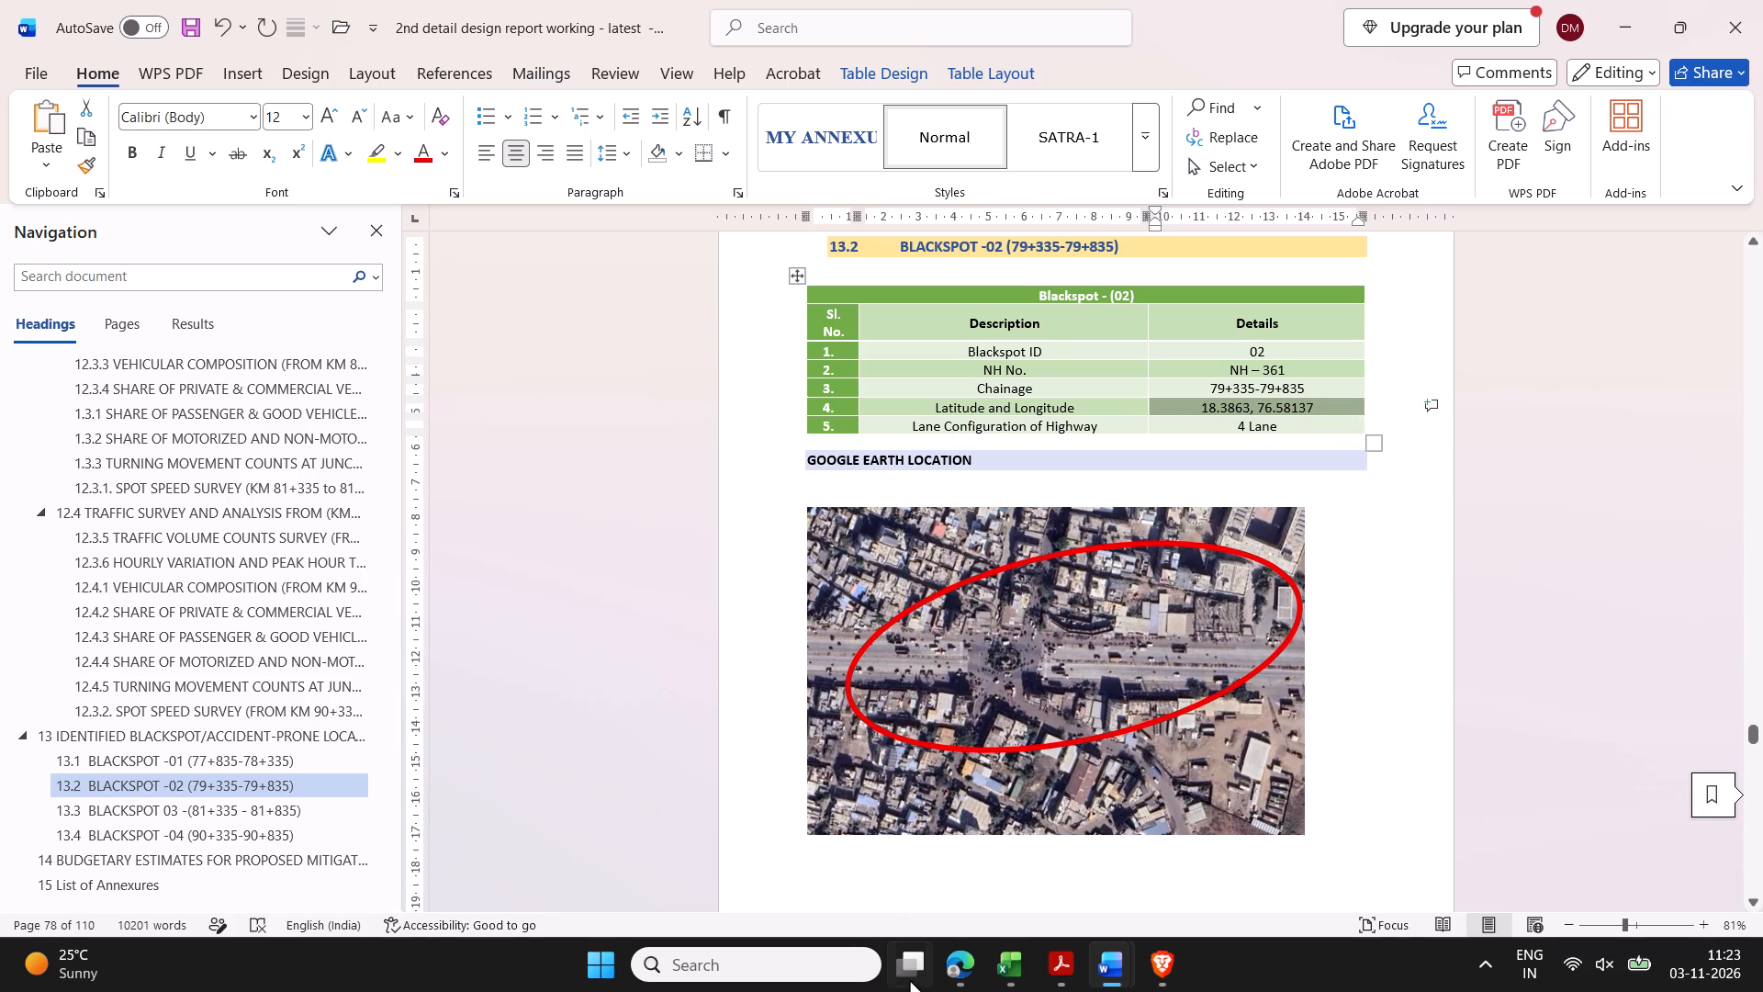
Switch back to Google Earth in Edge, search for the copied coordinates 18.3863, 76.58137, and dismiss the place card.
{"action": "left_click", "coordinate": [908, 980]}
{"action": "left_click", "coordinate": [1023, 277]}
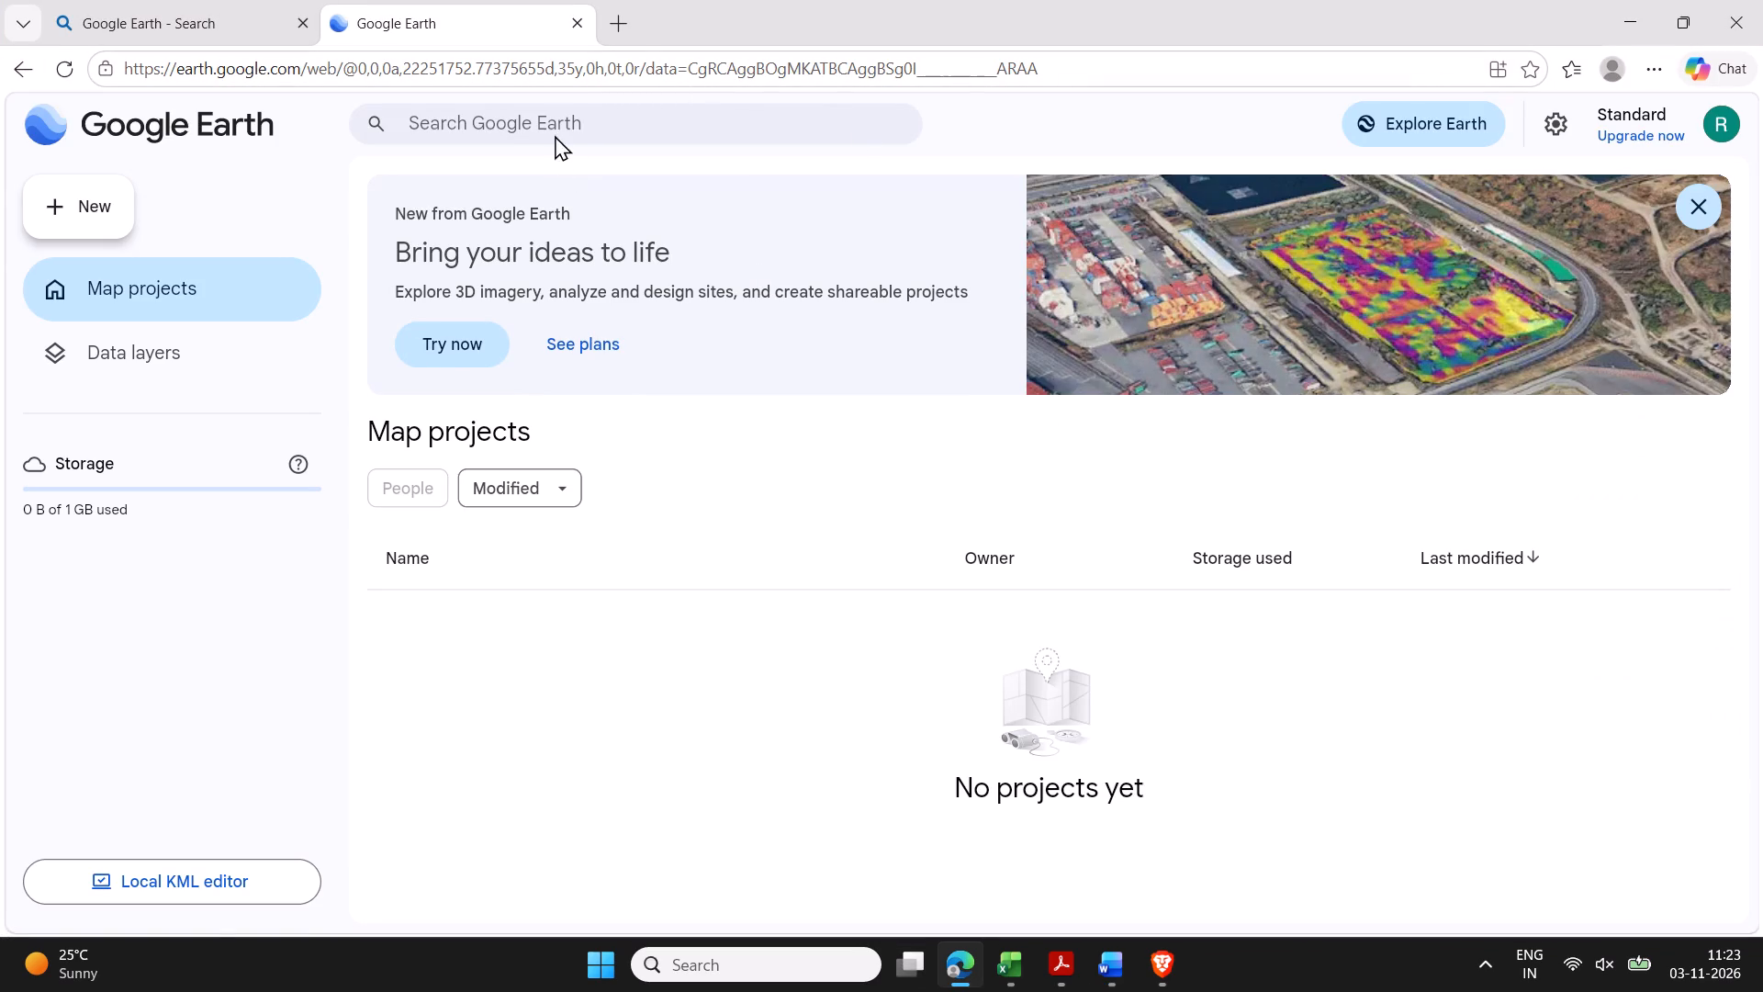
{"action": "left_click", "coordinate": [556, 126]}
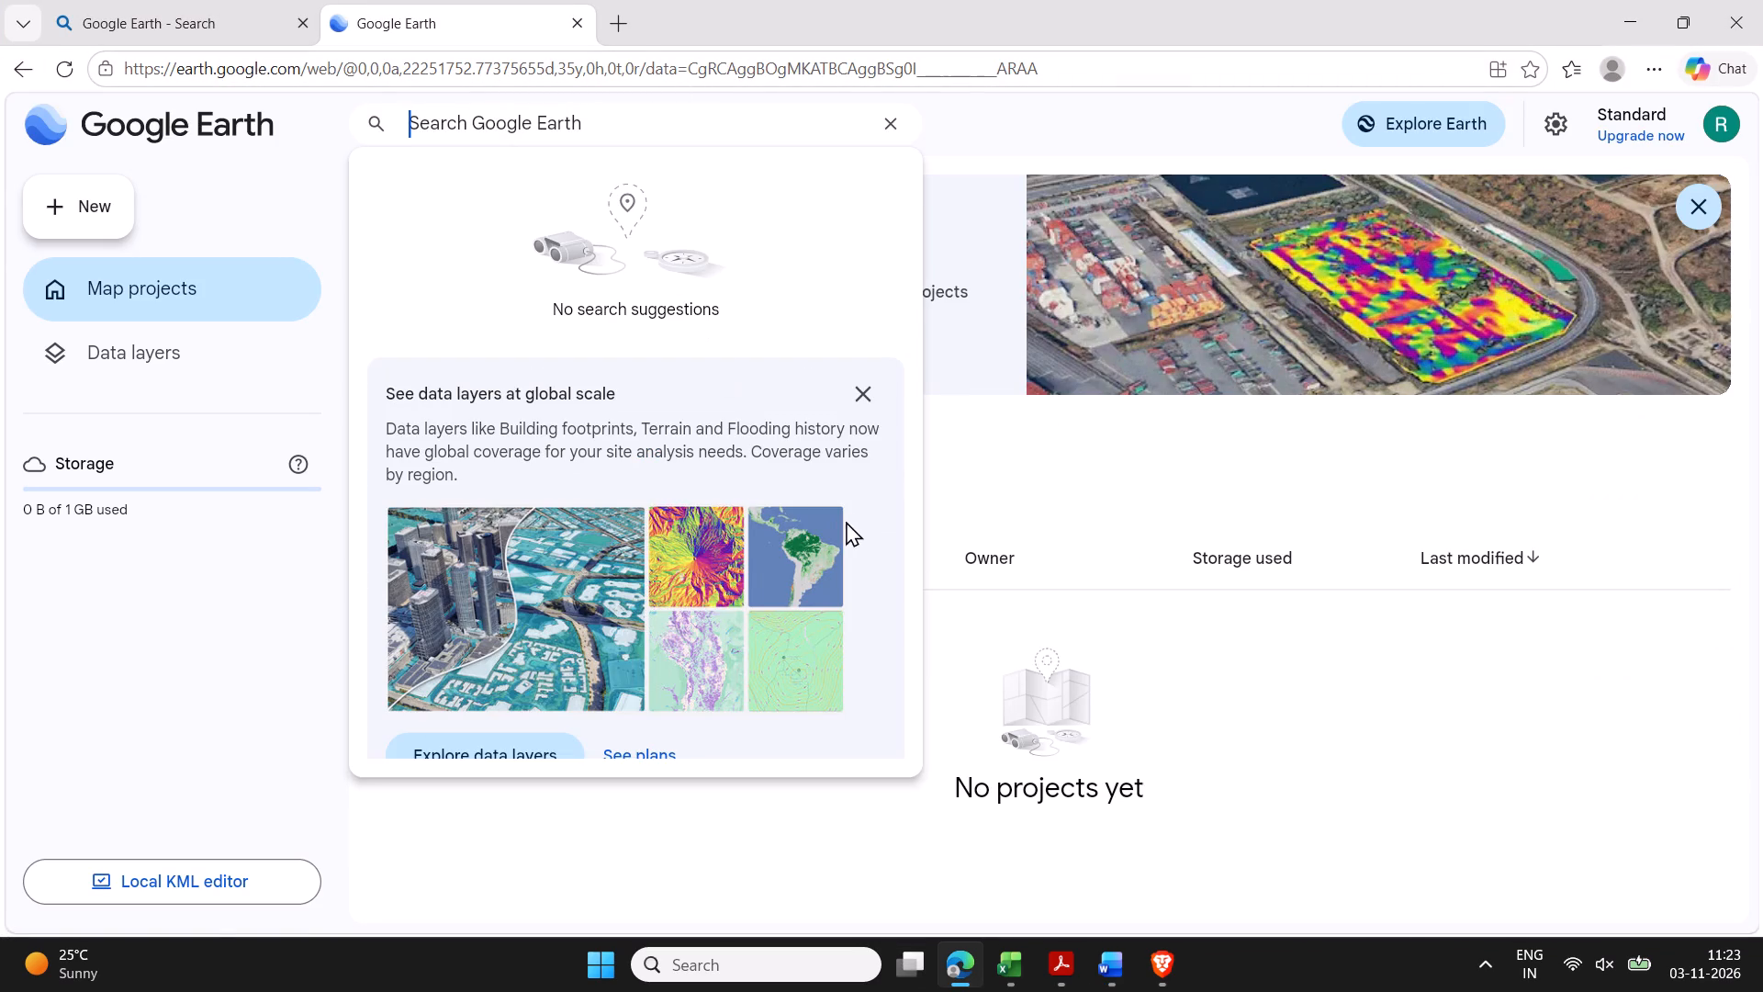
{"action": "left_click", "coordinate": [867, 400]}
{"action": "left_click", "coordinate": [560, 98]}
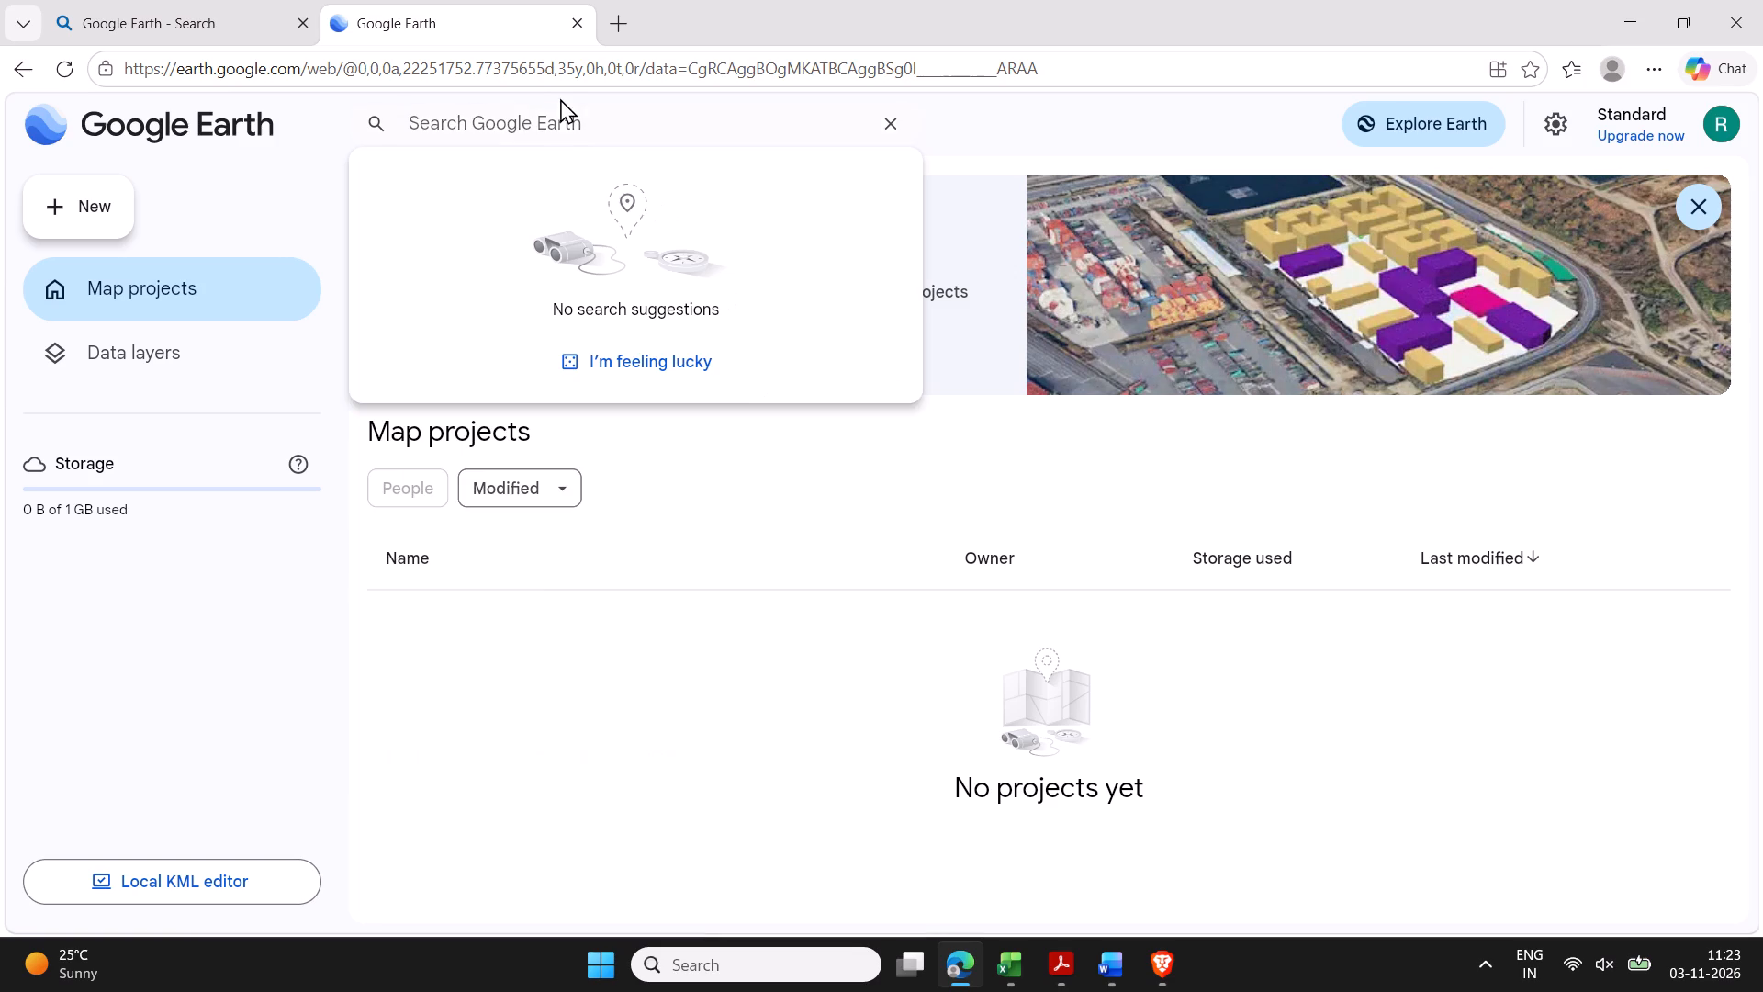
{"action": "left_click", "coordinate": [546, 112]}
{"action": "key", "text": "ctrl+v"}
{"action": "key", "text": "Return"}
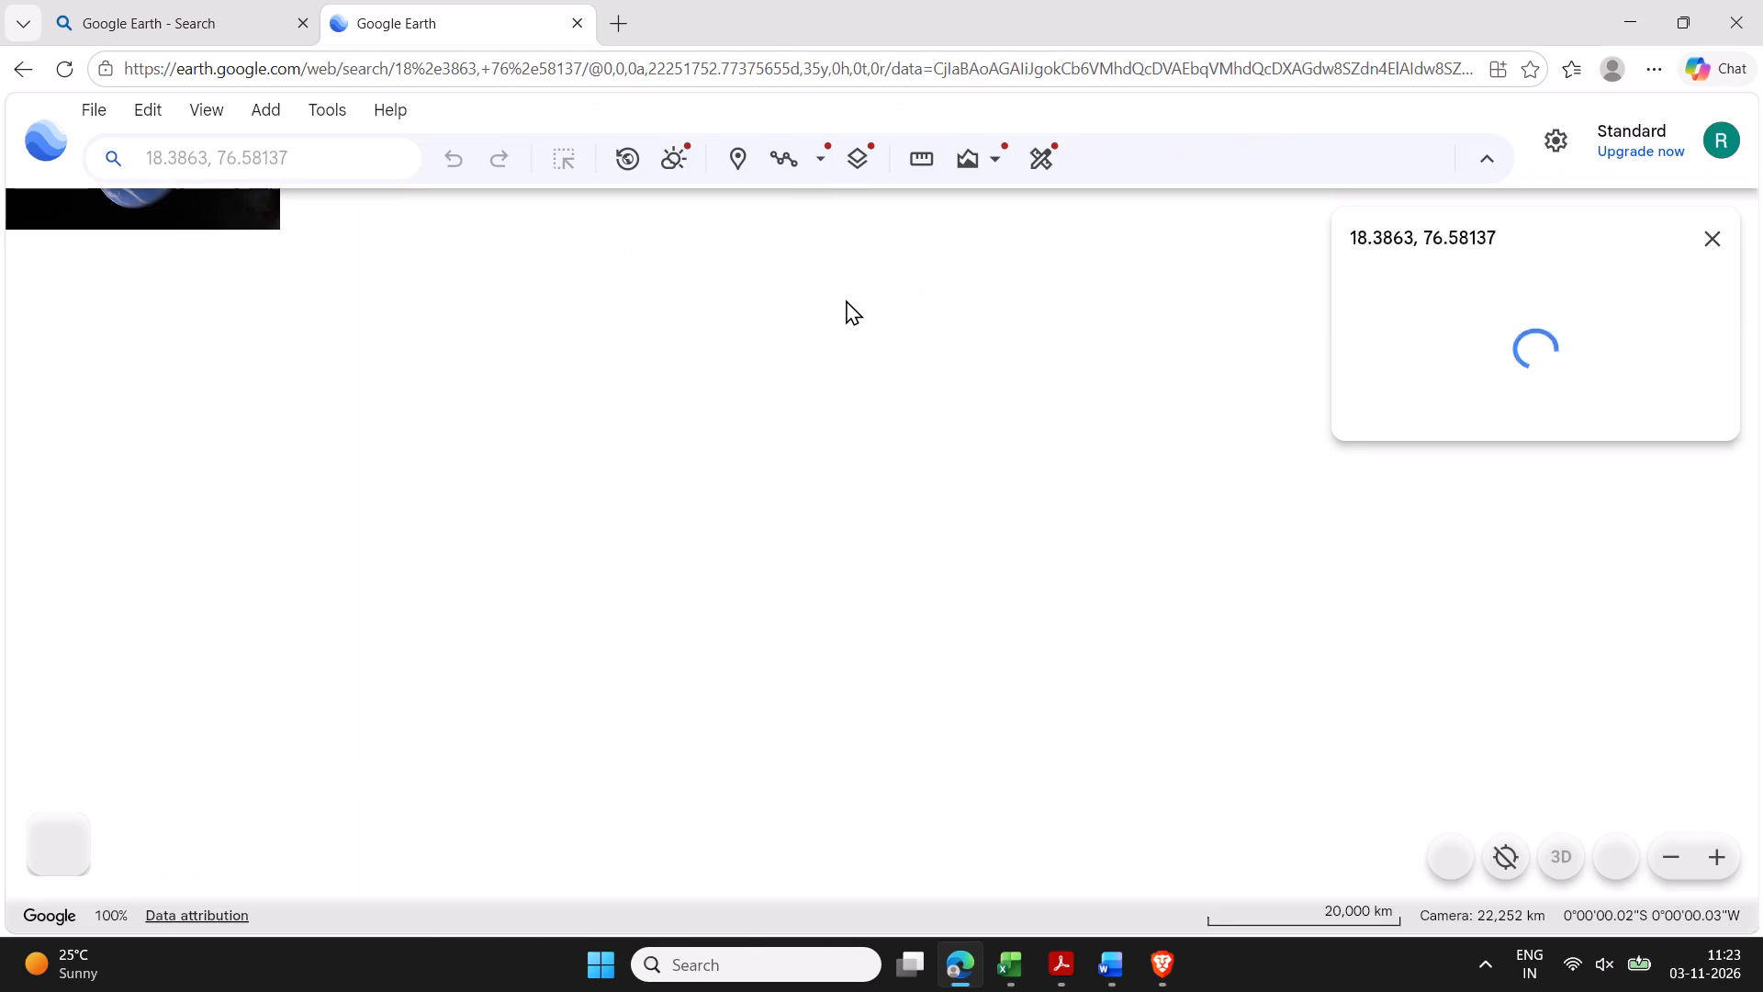
{"action": "left_click", "coordinate": [1711, 241]}
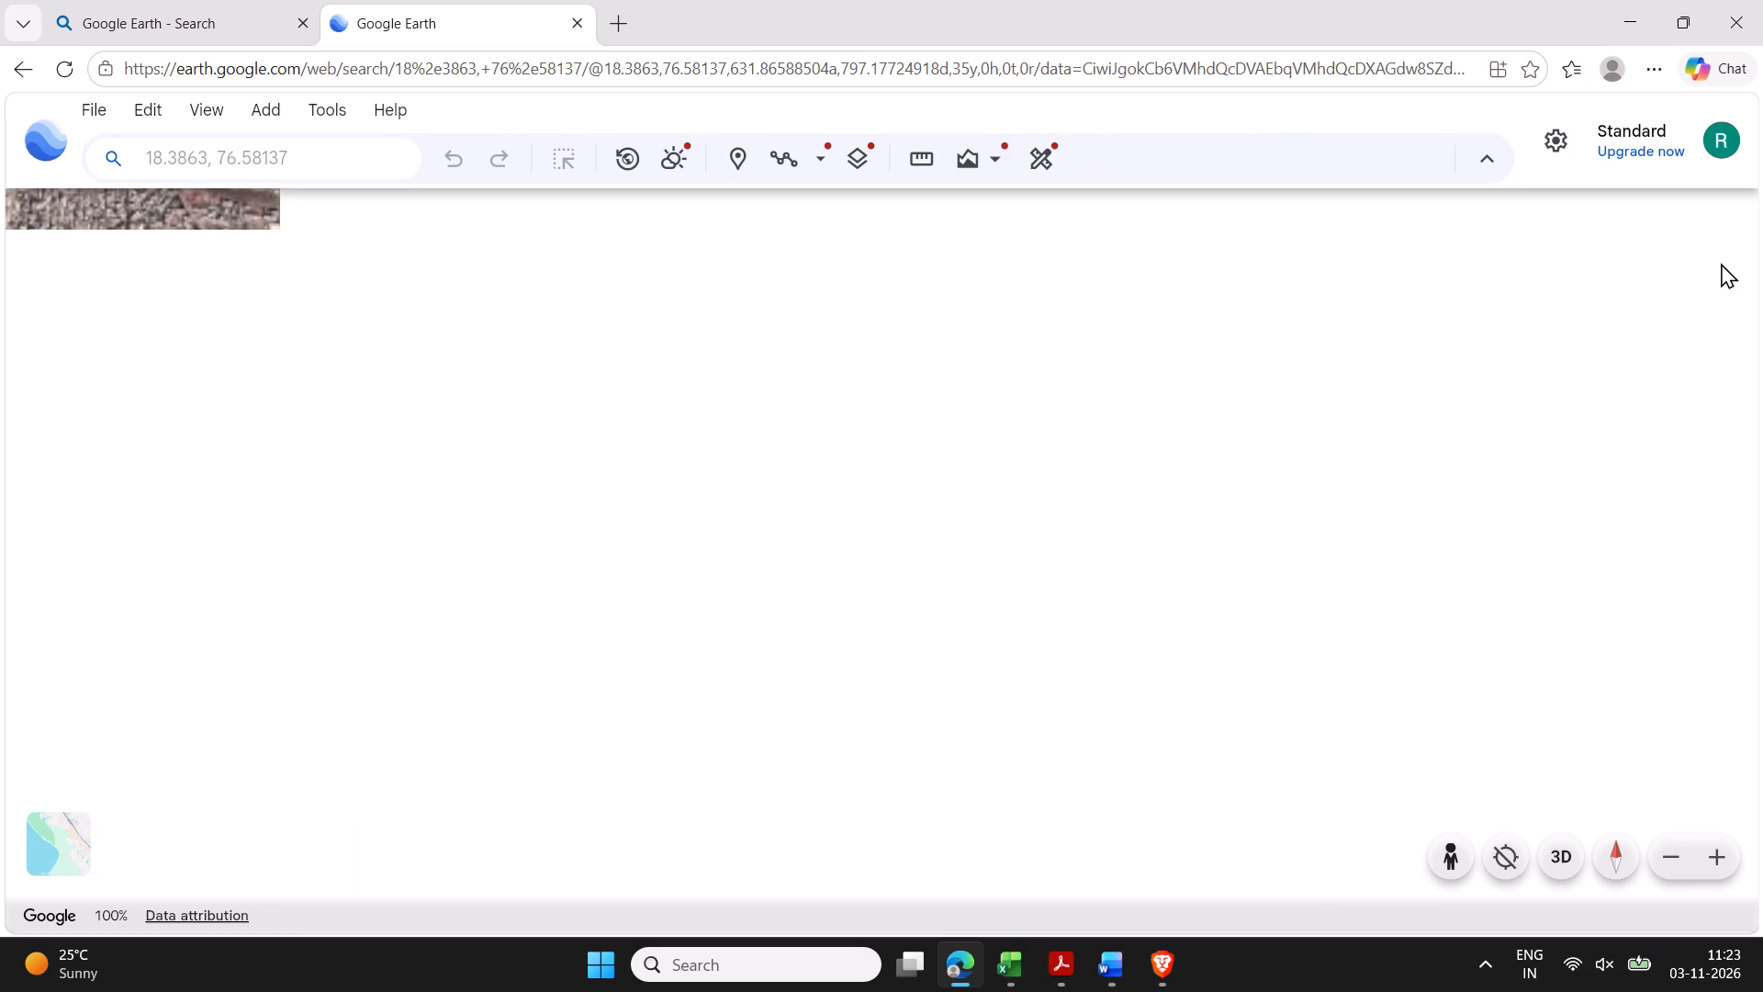
Search again for 18.3863, 76.58137, dismiss the place card, and inspect the map at that location.
{"action": "left_click", "coordinate": [298, 163]}
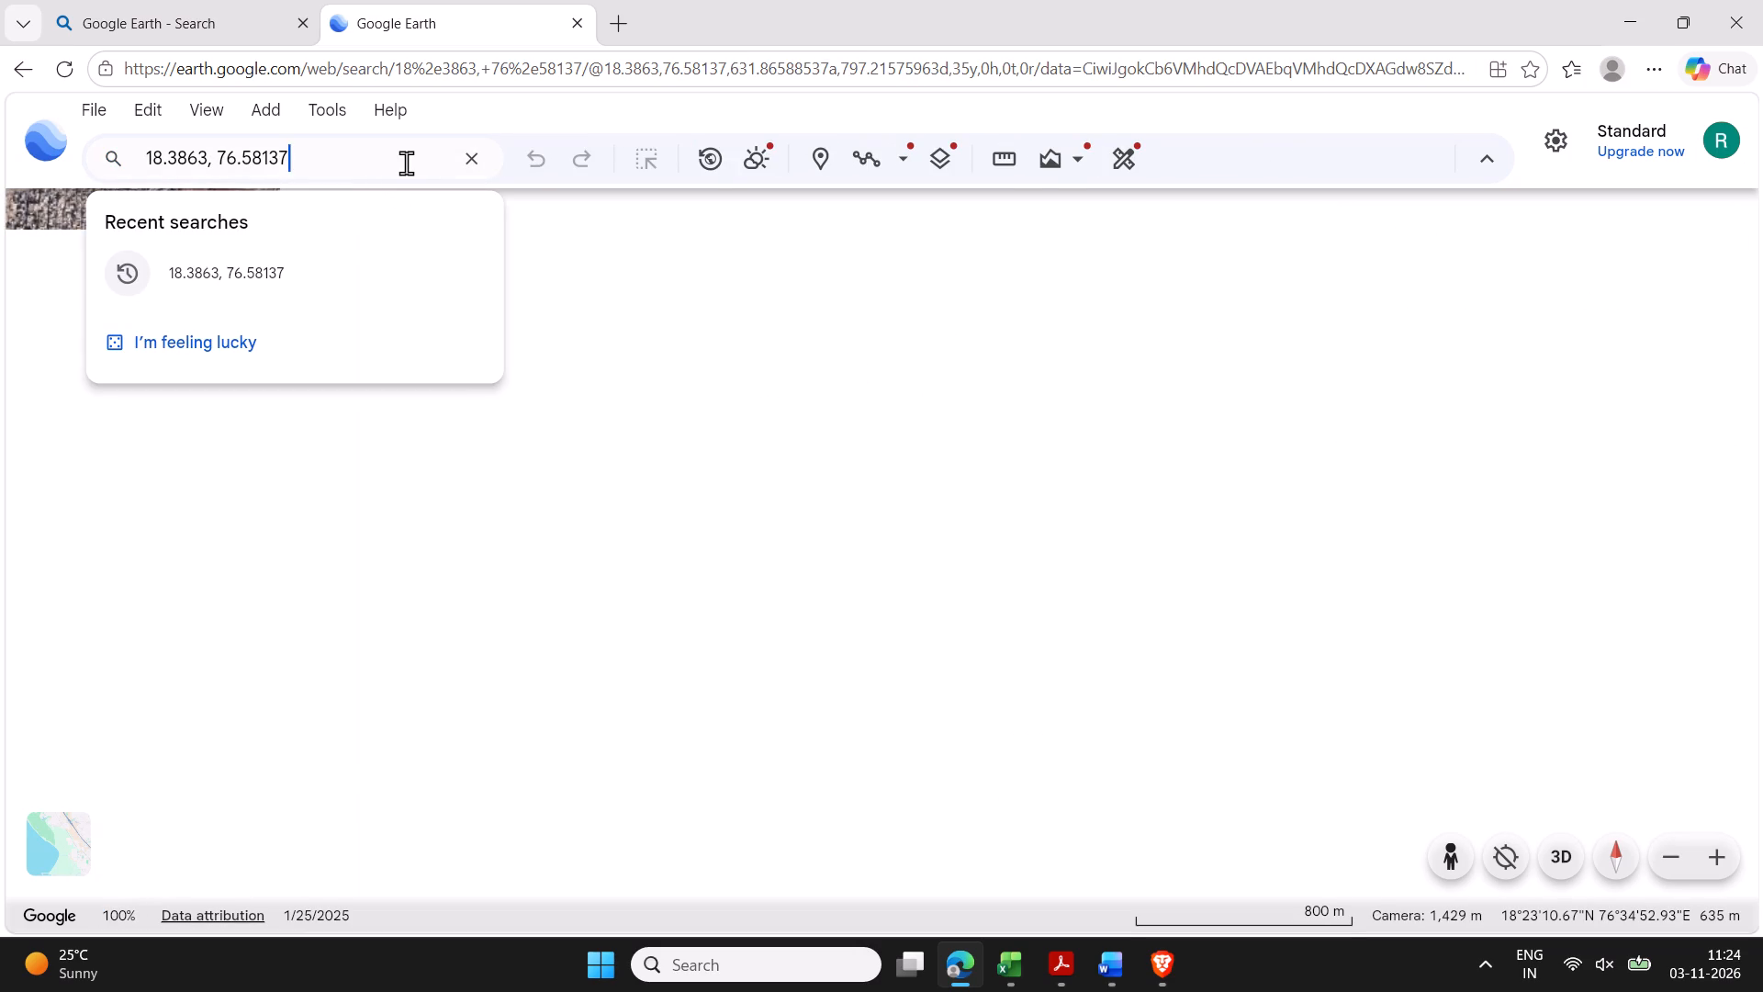
{"action": "key", "text": "Return"}
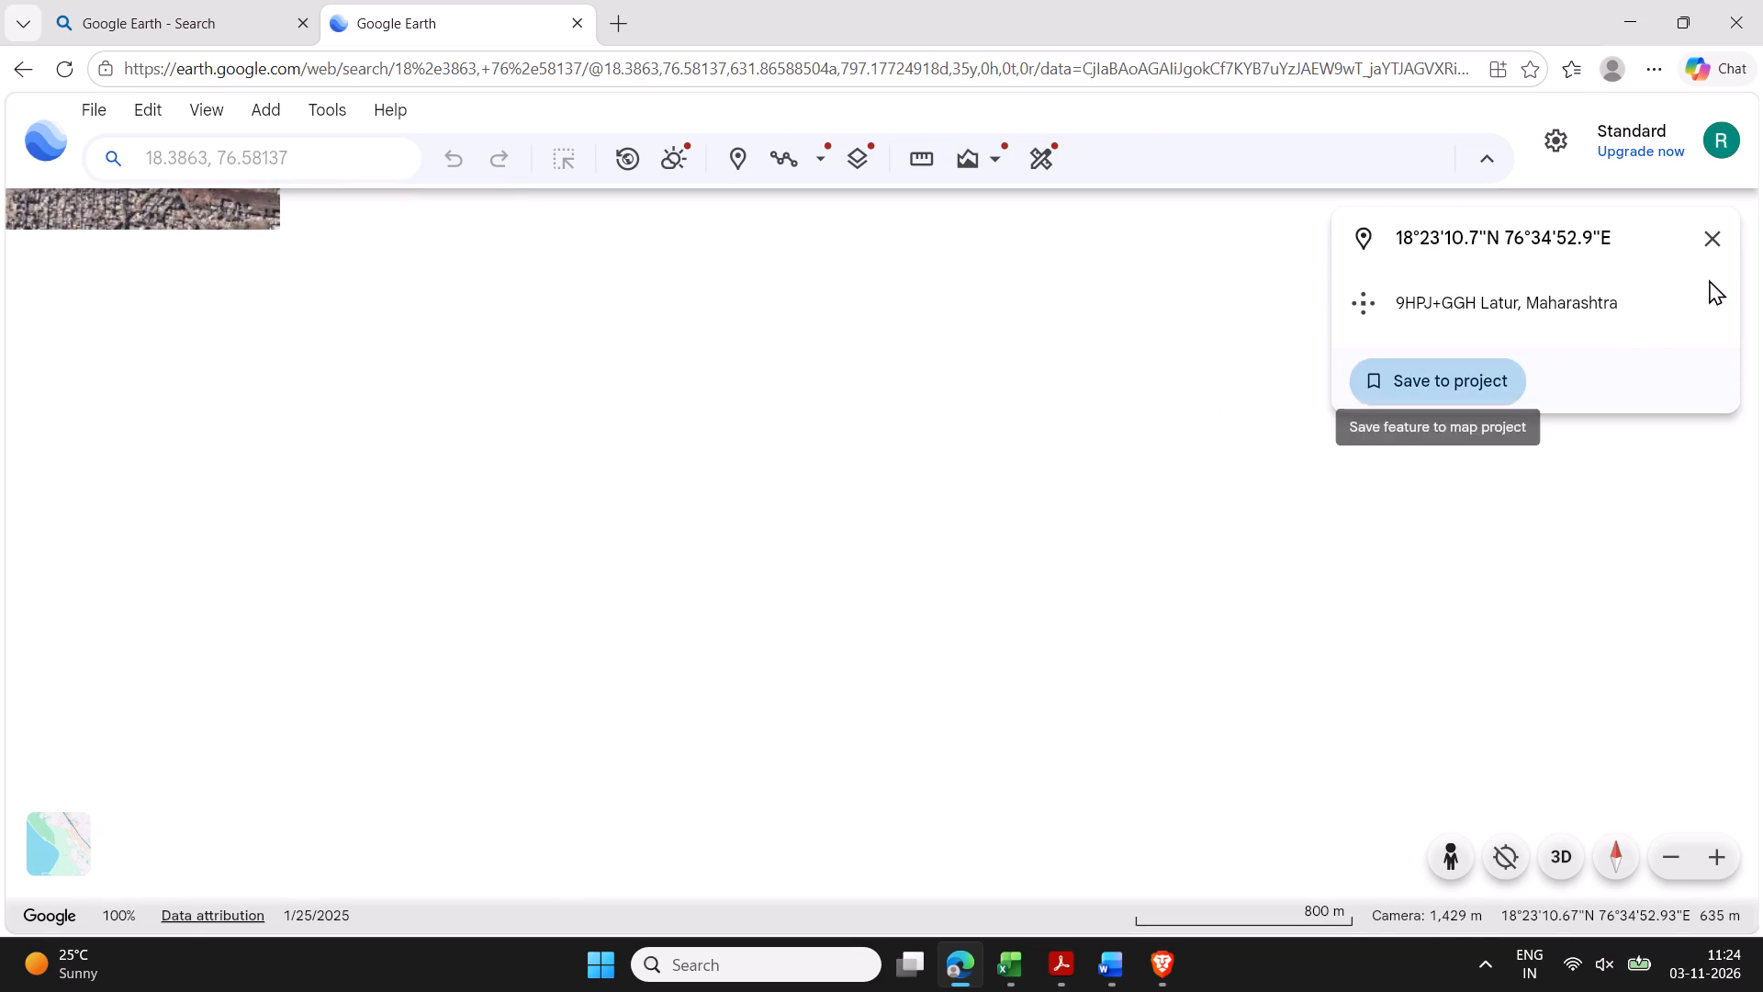
{"action": "left_click", "coordinate": [1723, 226]}
{"action": "scroll", "coordinate": [1011, 263], "scroll_direction": "right", "scroll_amount": 3}
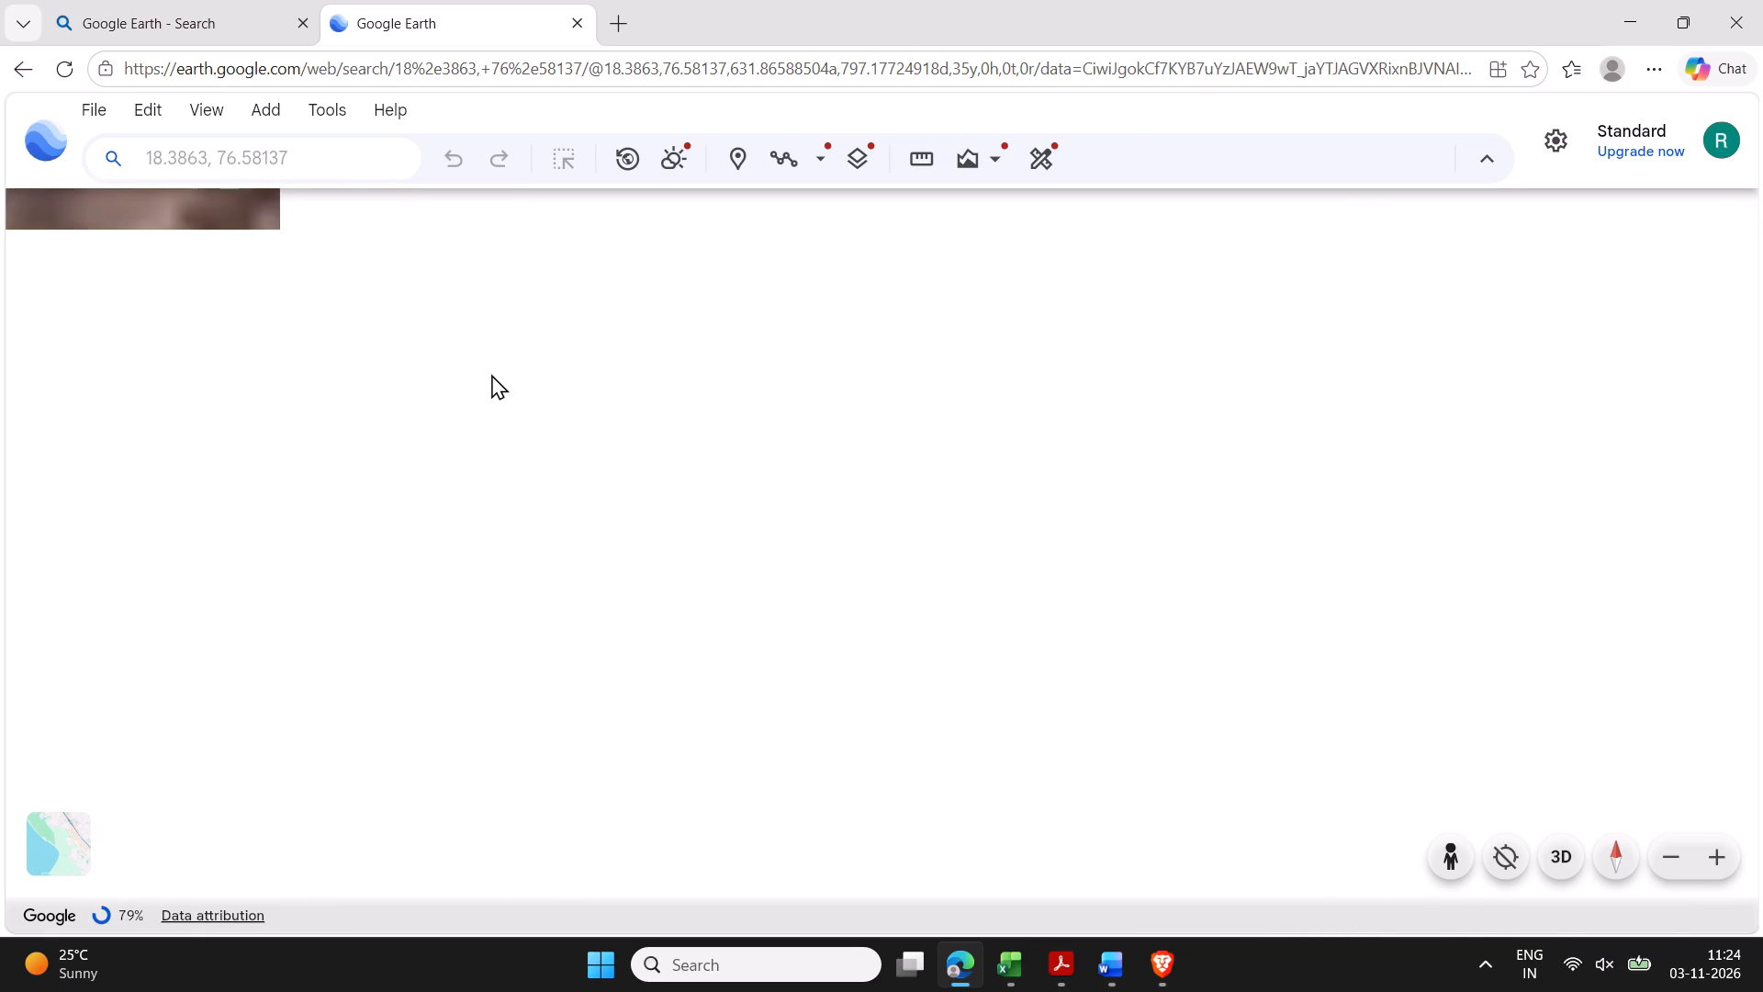
{"action": "scroll", "coordinate": [491, 374], "scroll_direction": "left", "scroll_amount": 1}
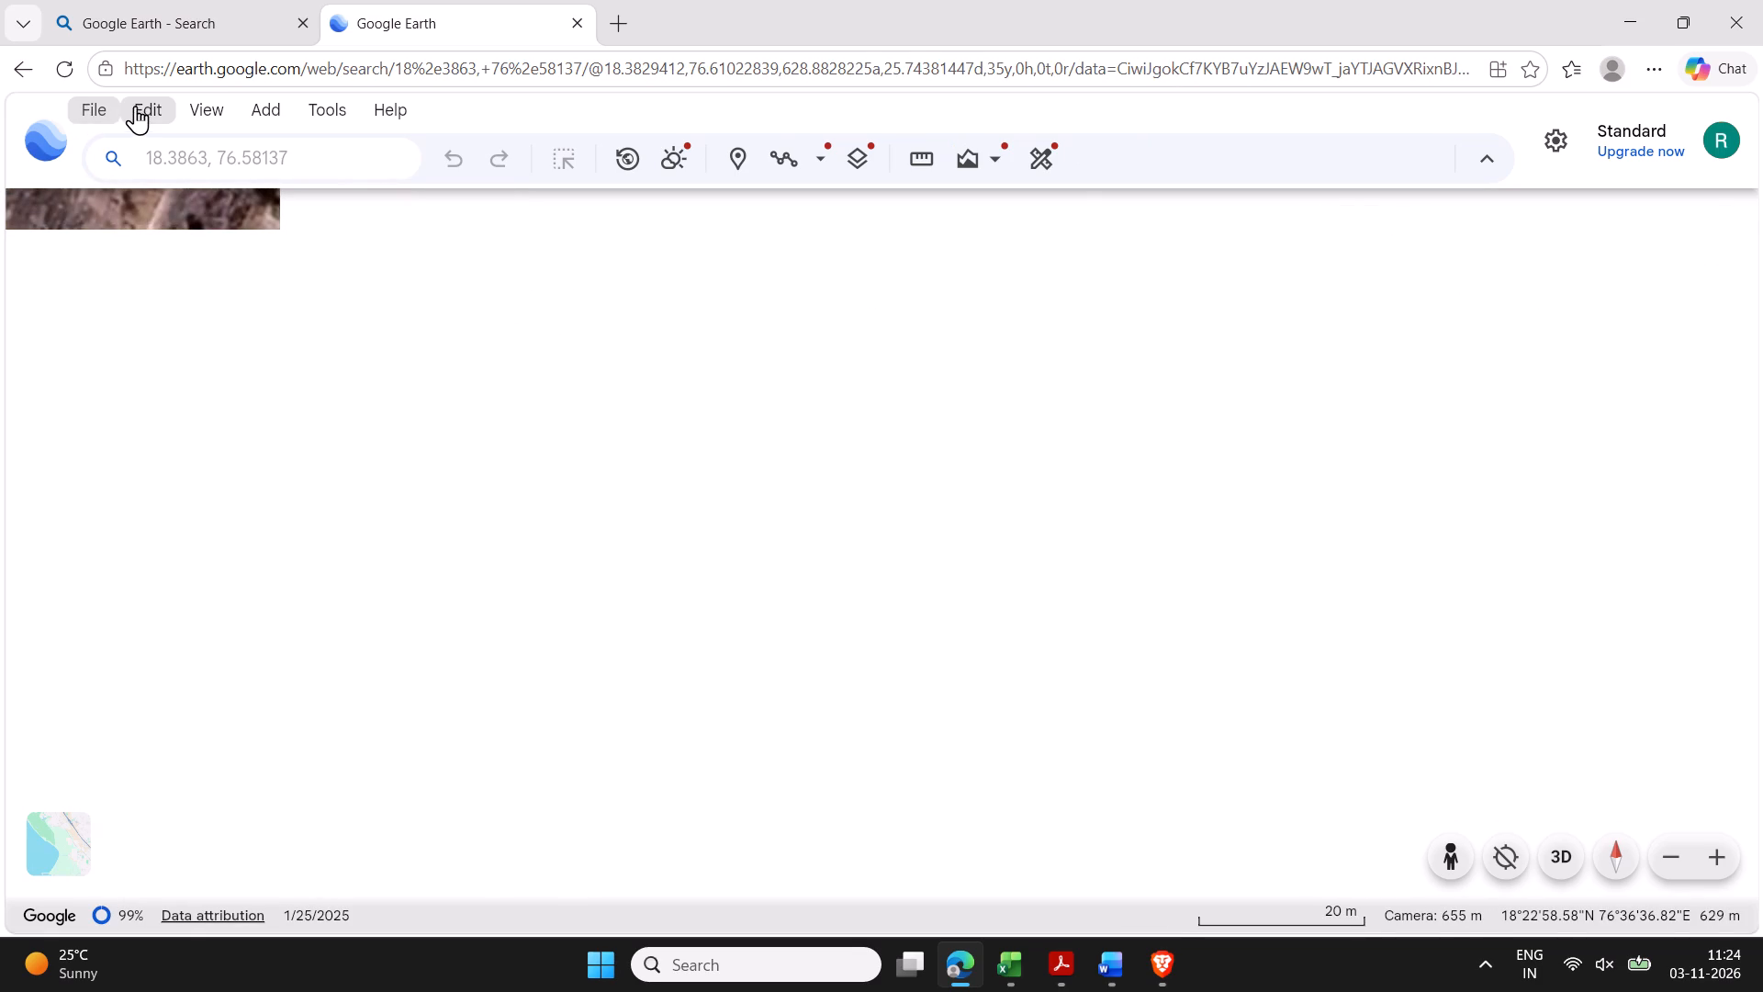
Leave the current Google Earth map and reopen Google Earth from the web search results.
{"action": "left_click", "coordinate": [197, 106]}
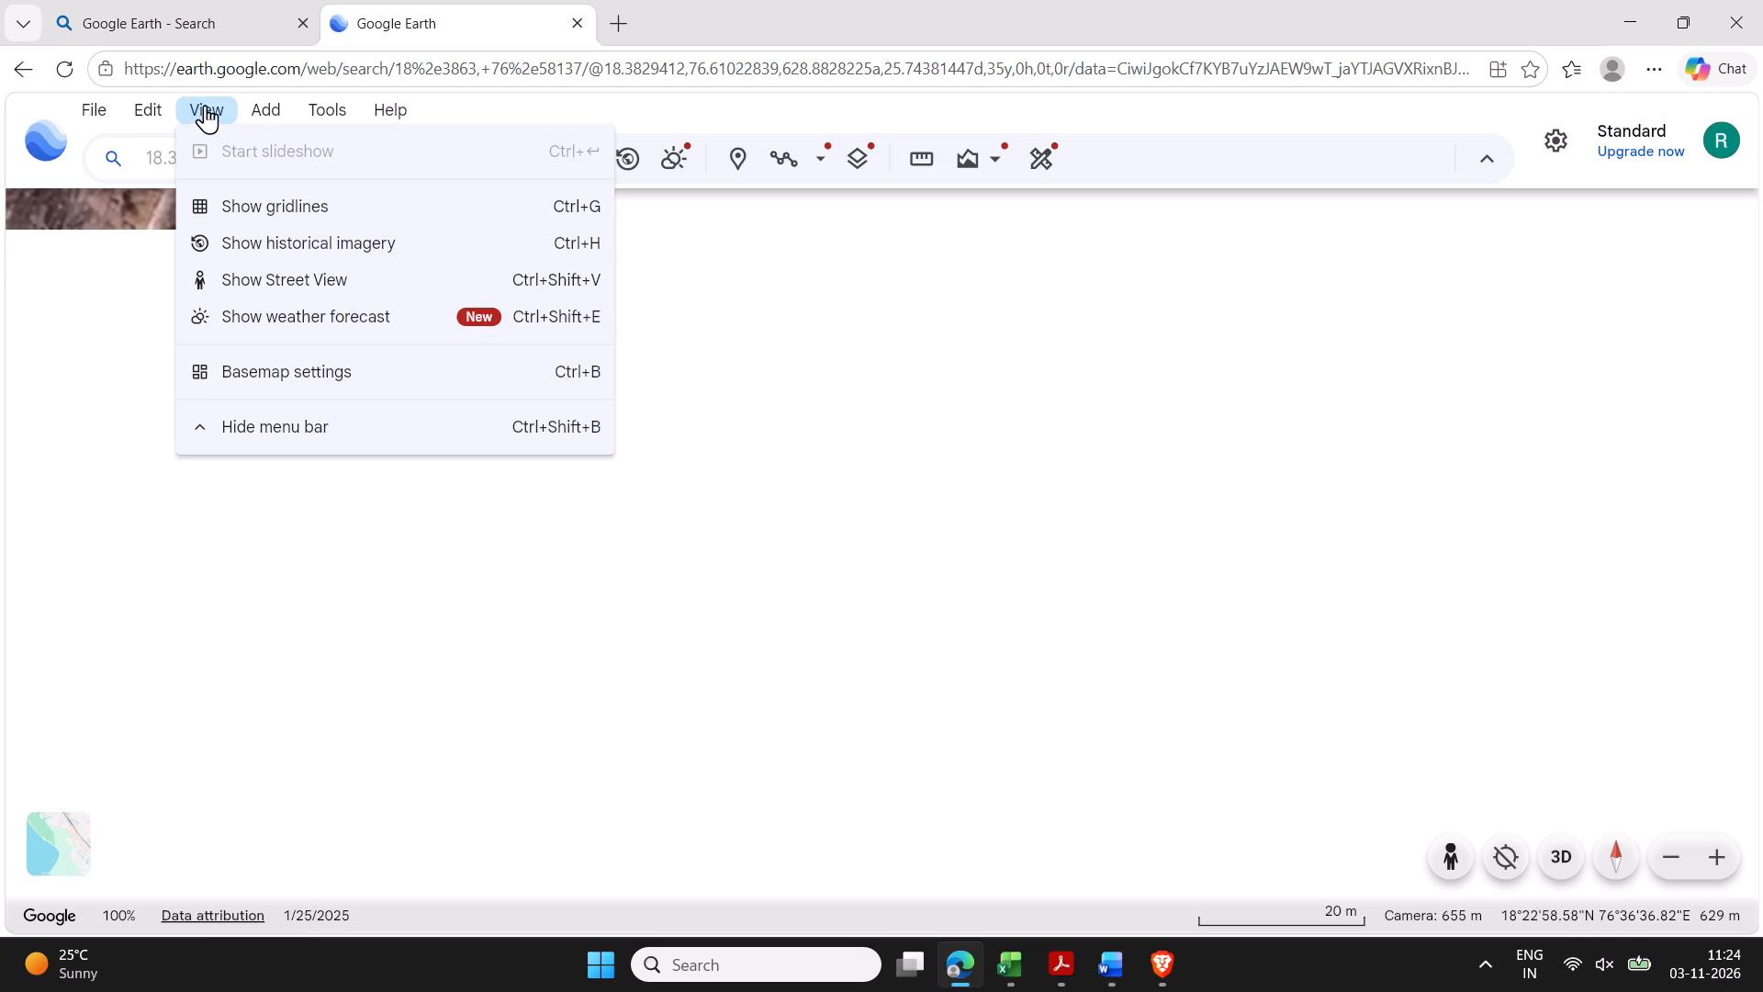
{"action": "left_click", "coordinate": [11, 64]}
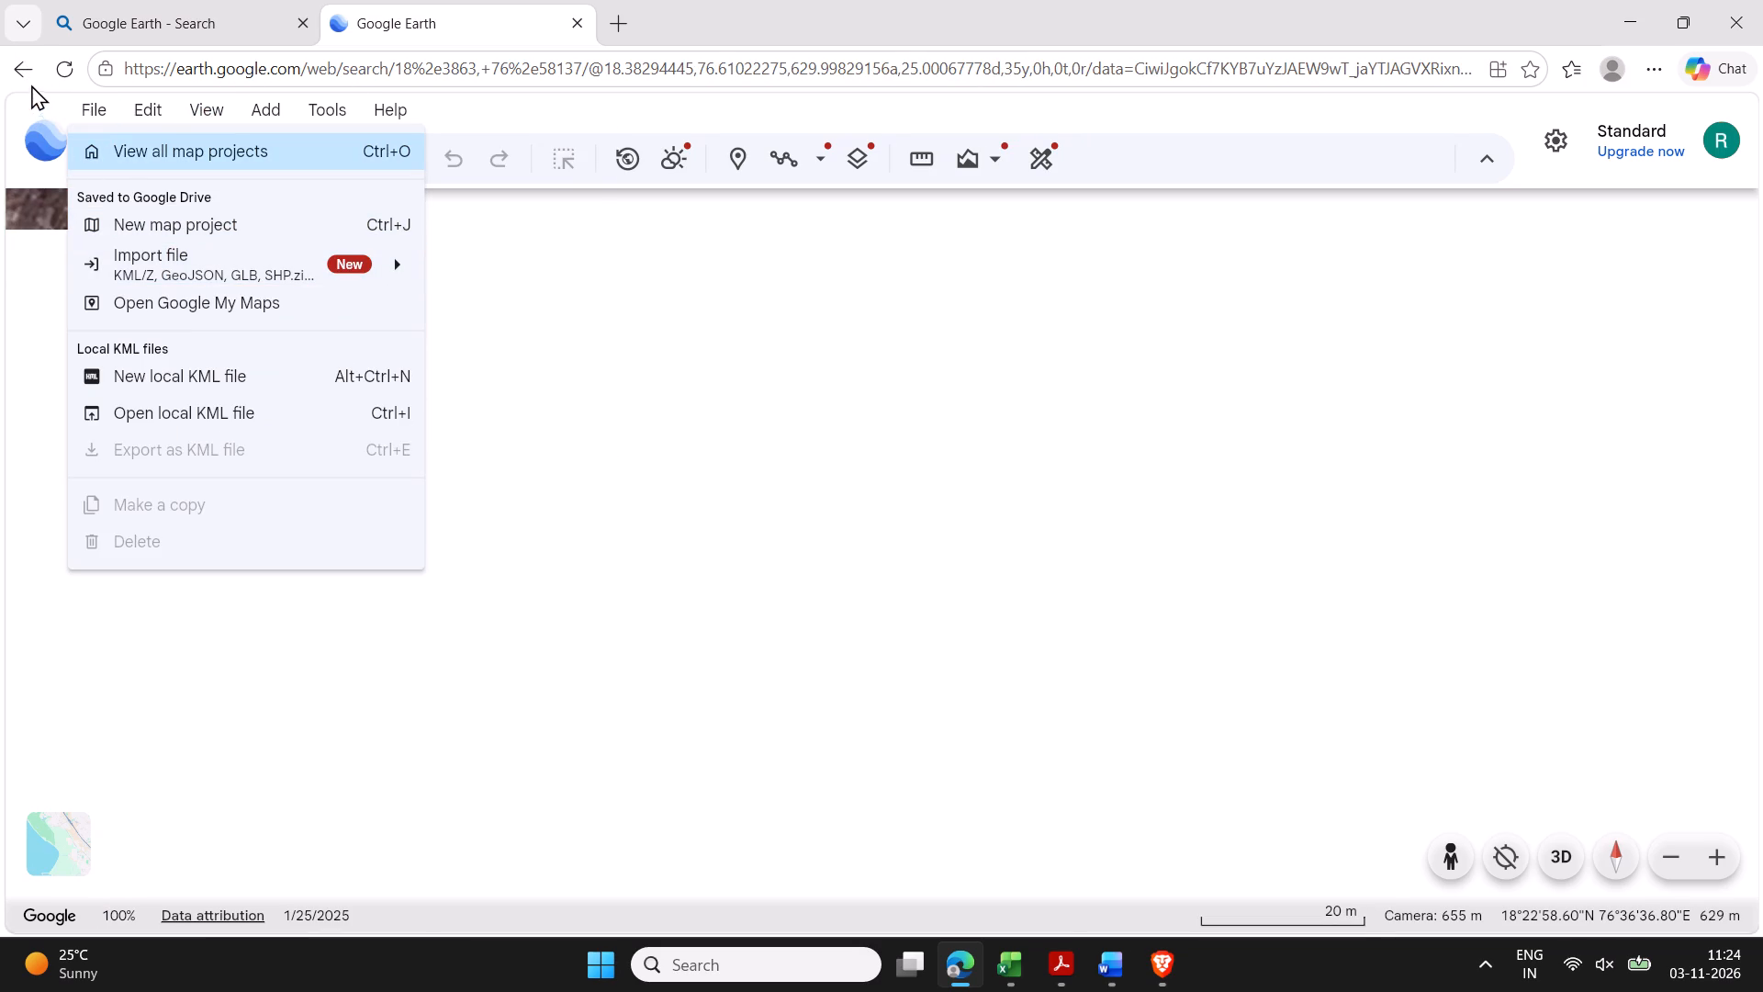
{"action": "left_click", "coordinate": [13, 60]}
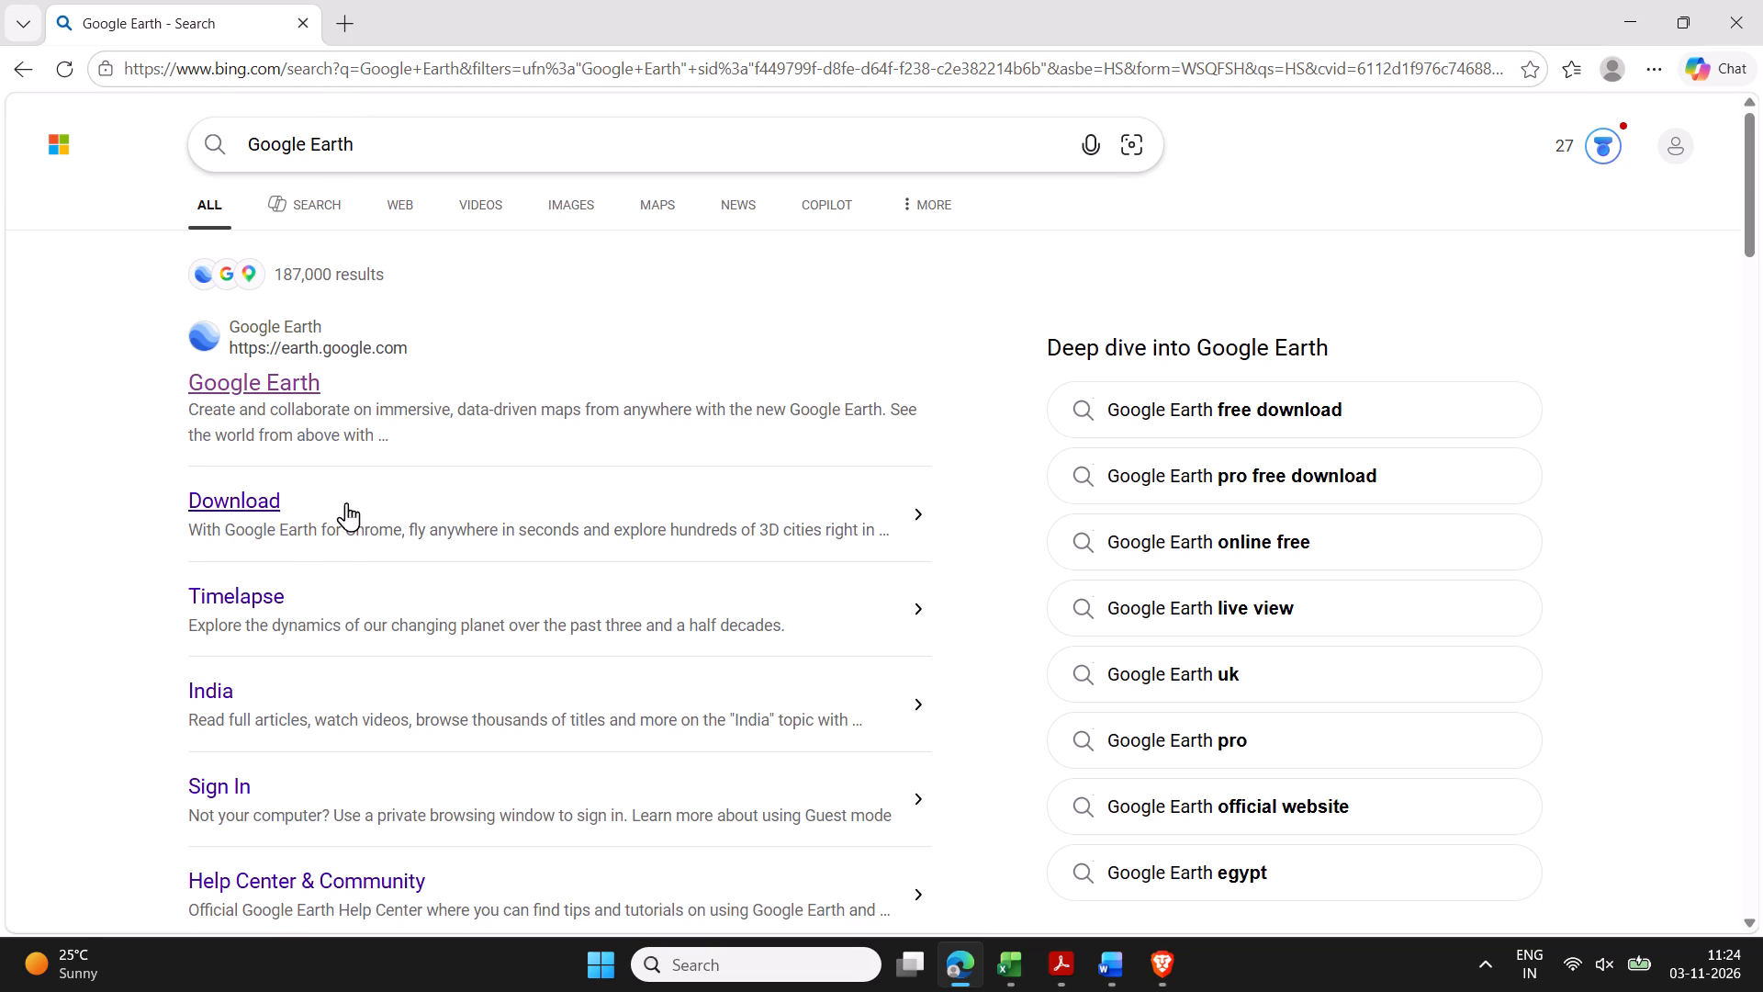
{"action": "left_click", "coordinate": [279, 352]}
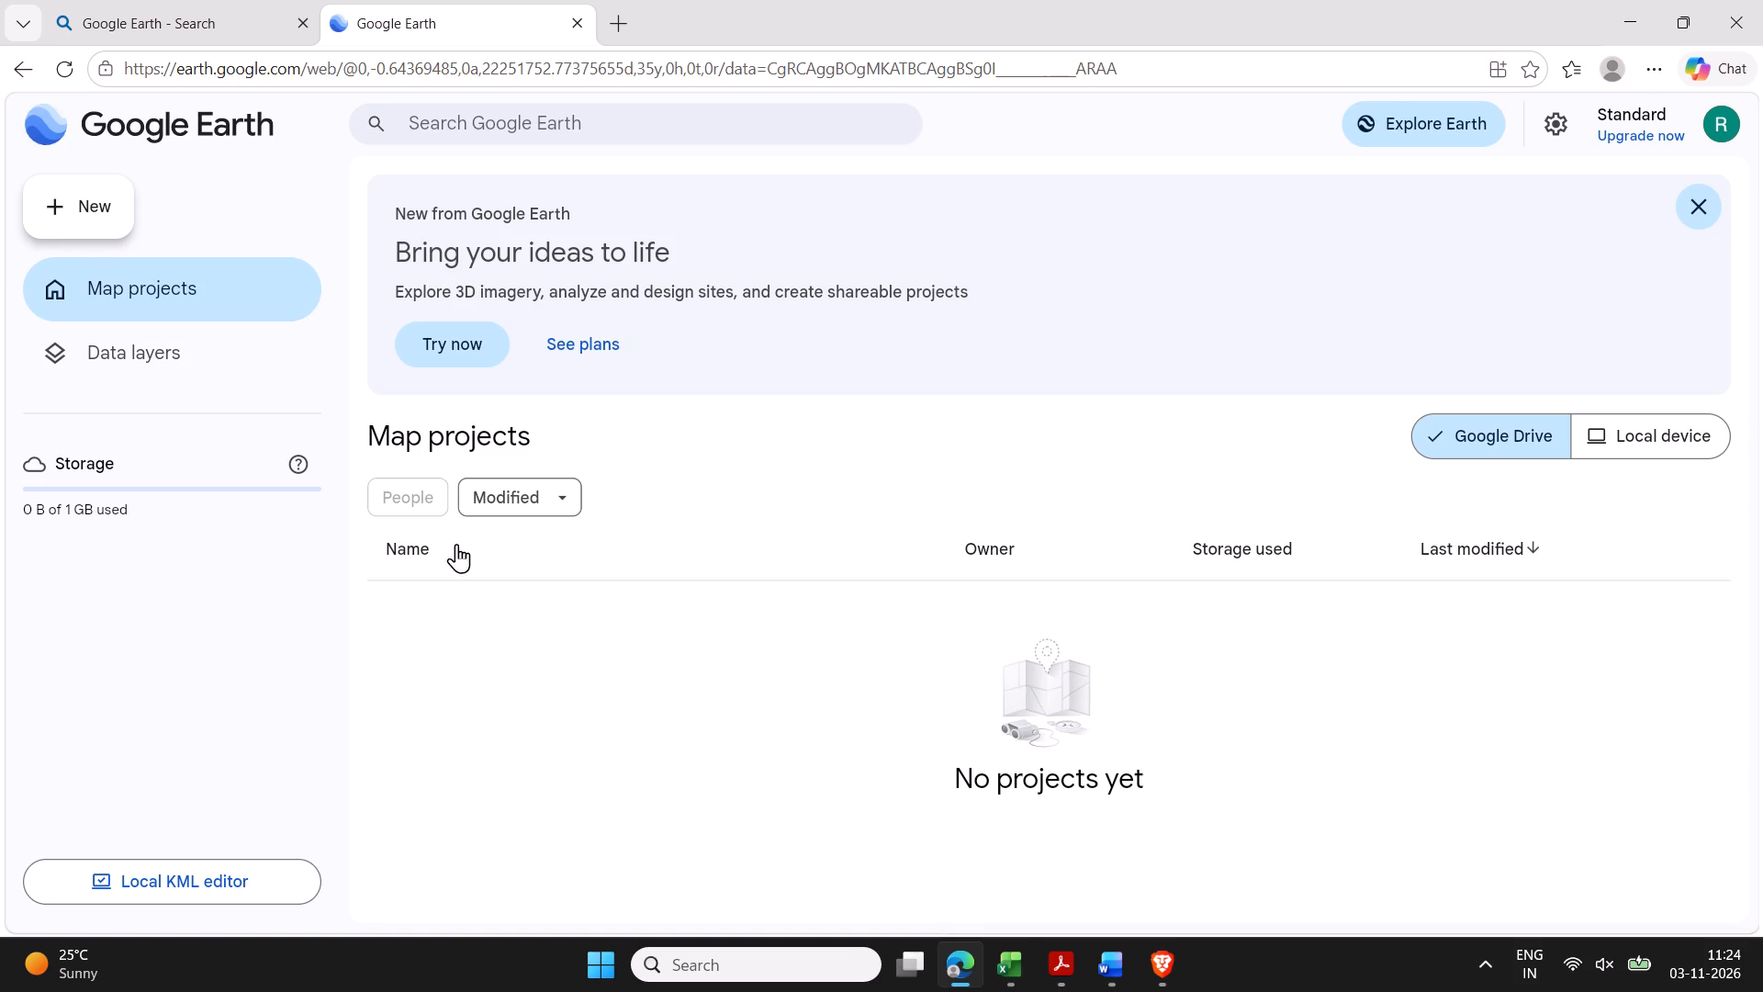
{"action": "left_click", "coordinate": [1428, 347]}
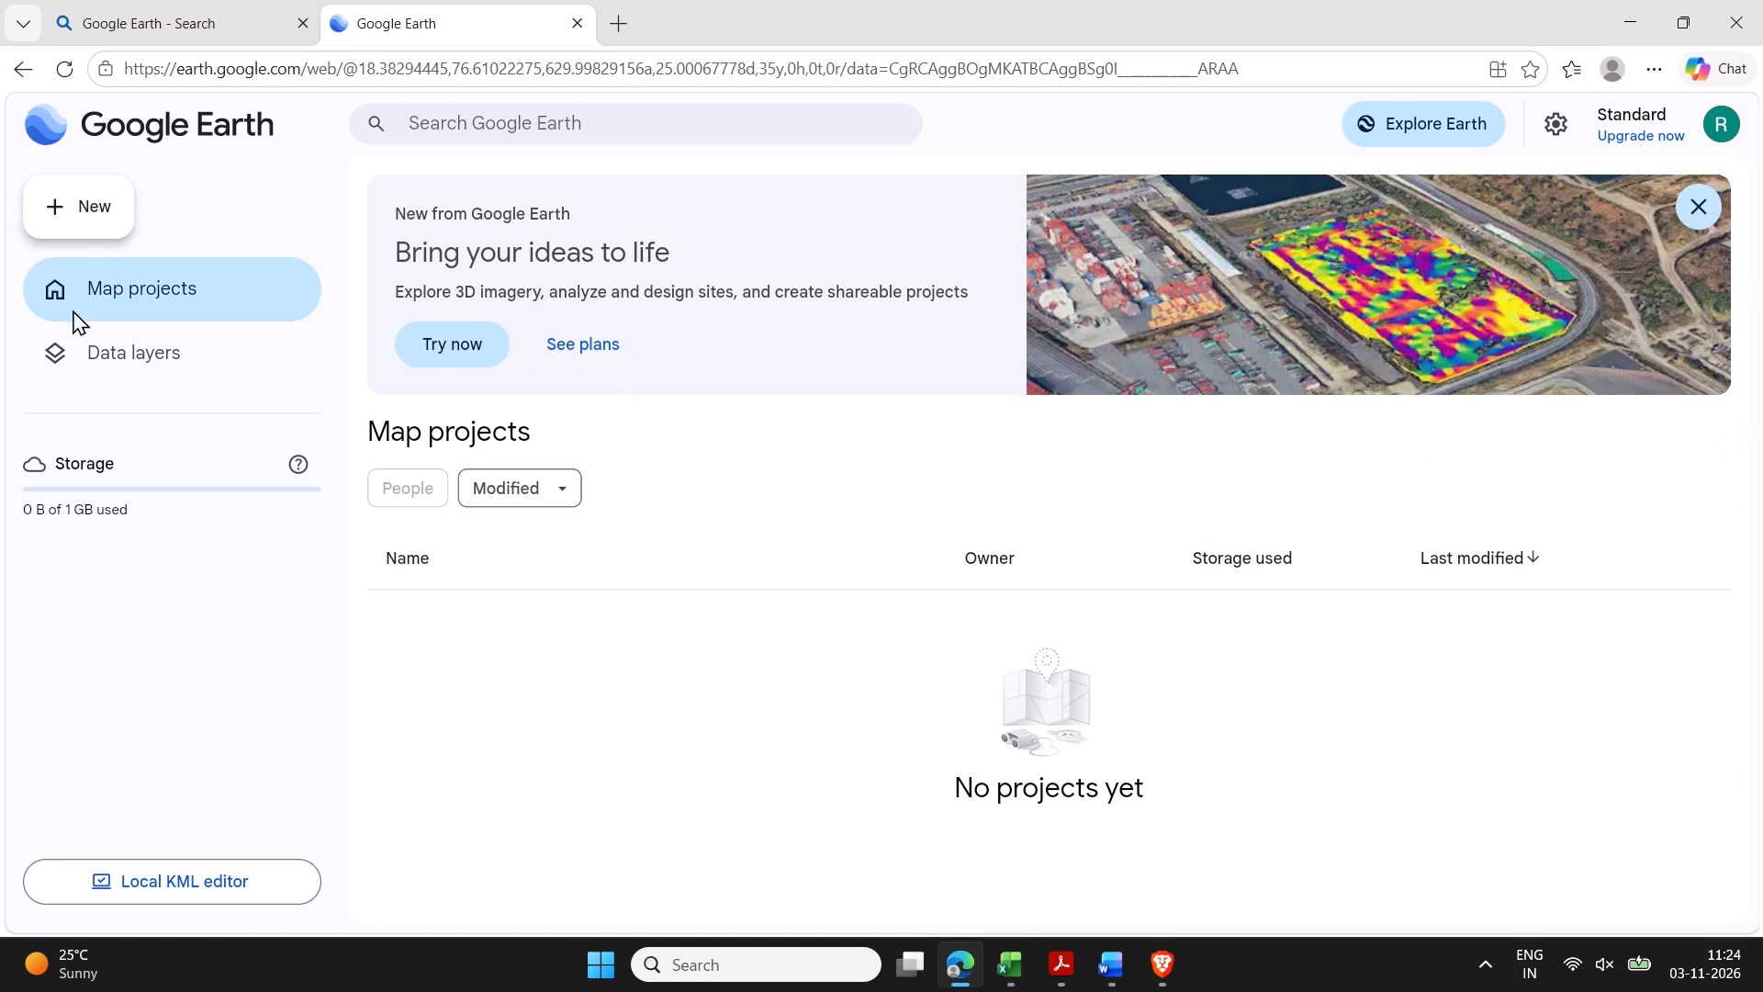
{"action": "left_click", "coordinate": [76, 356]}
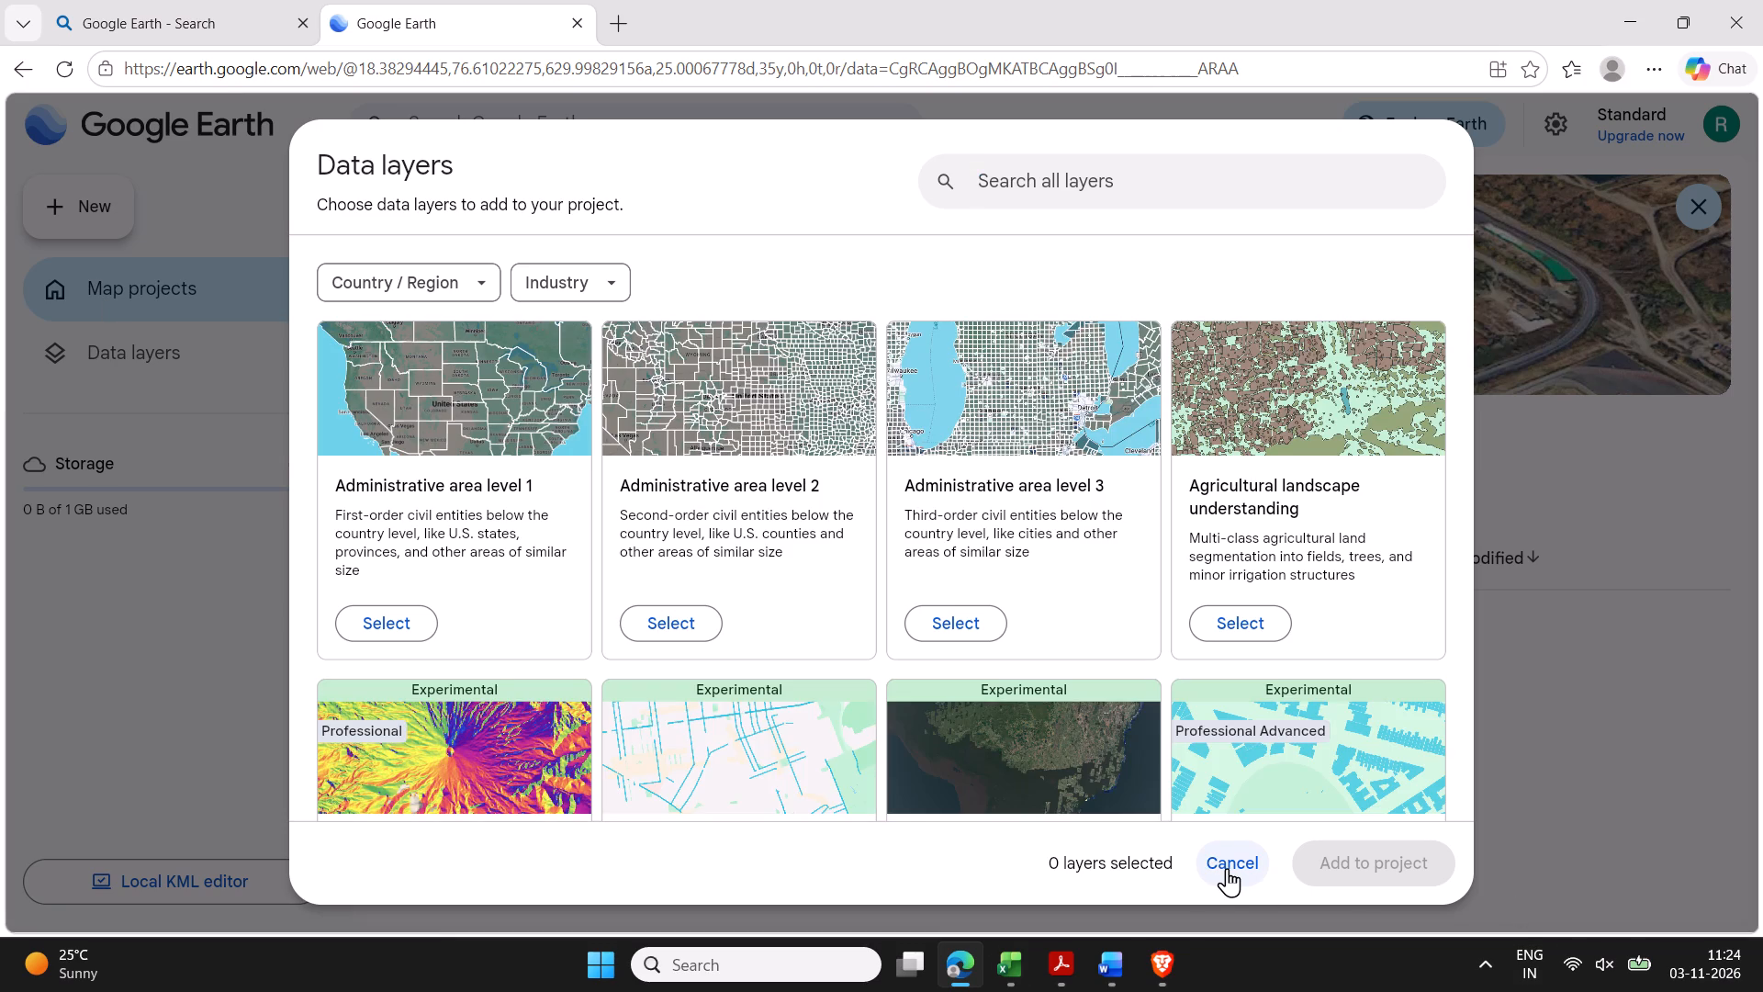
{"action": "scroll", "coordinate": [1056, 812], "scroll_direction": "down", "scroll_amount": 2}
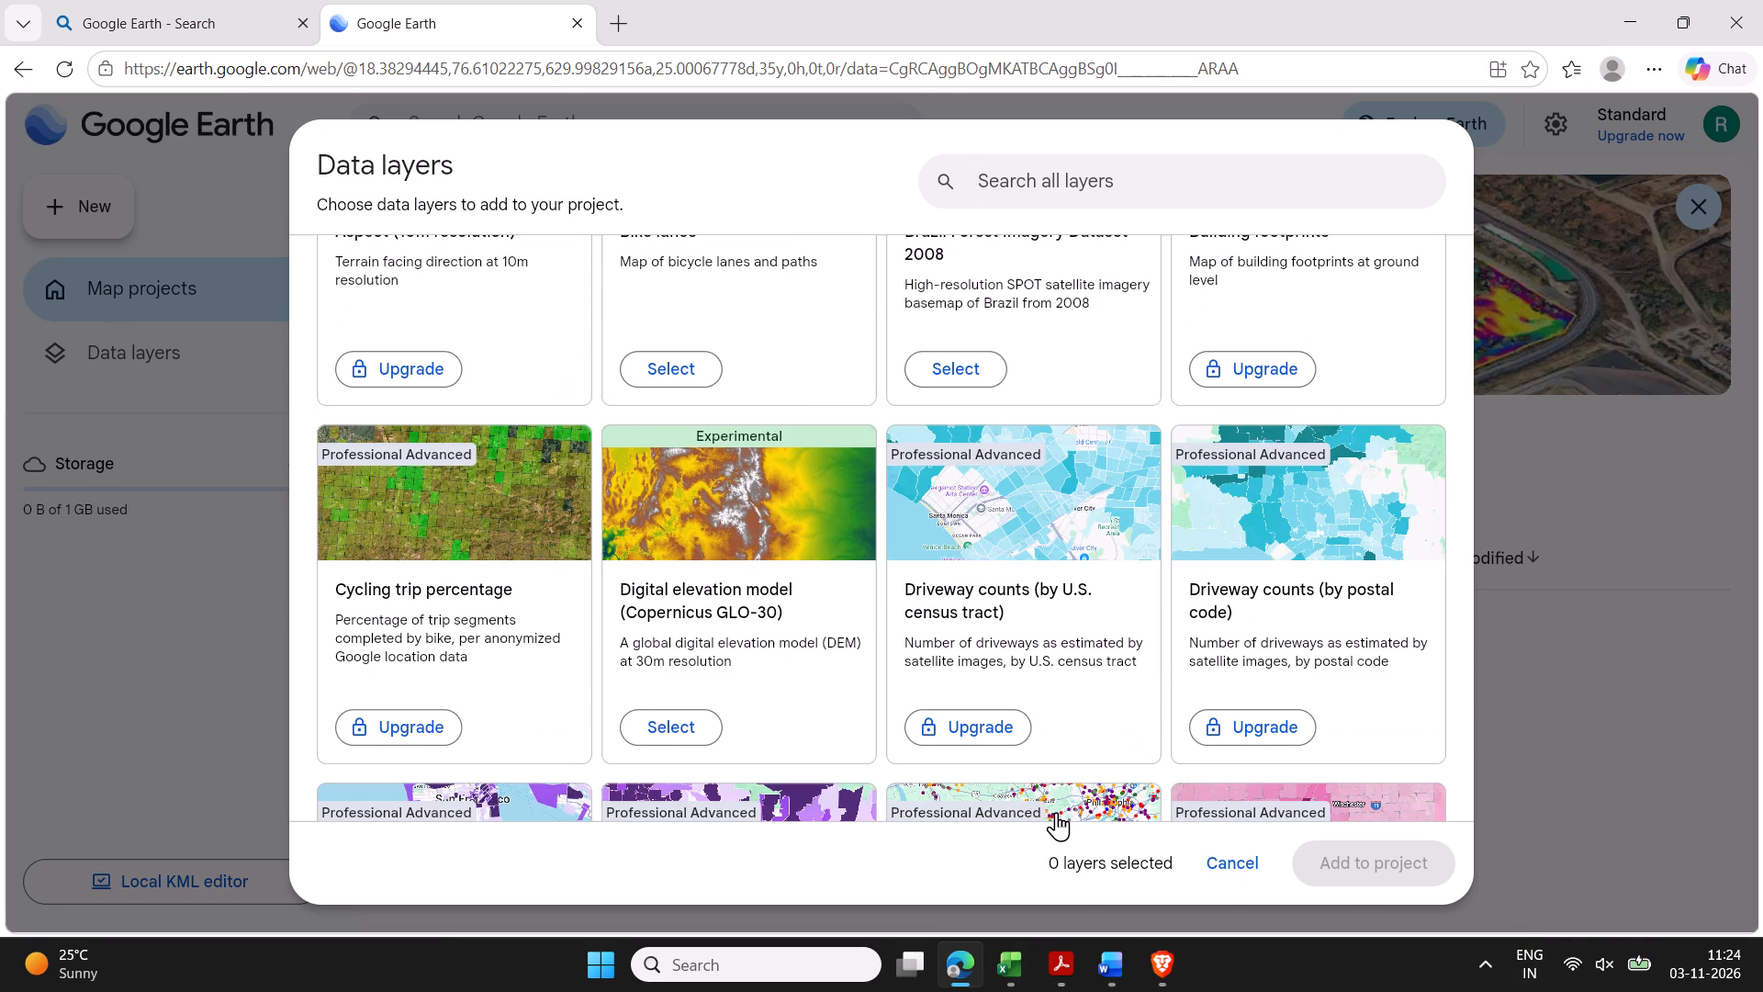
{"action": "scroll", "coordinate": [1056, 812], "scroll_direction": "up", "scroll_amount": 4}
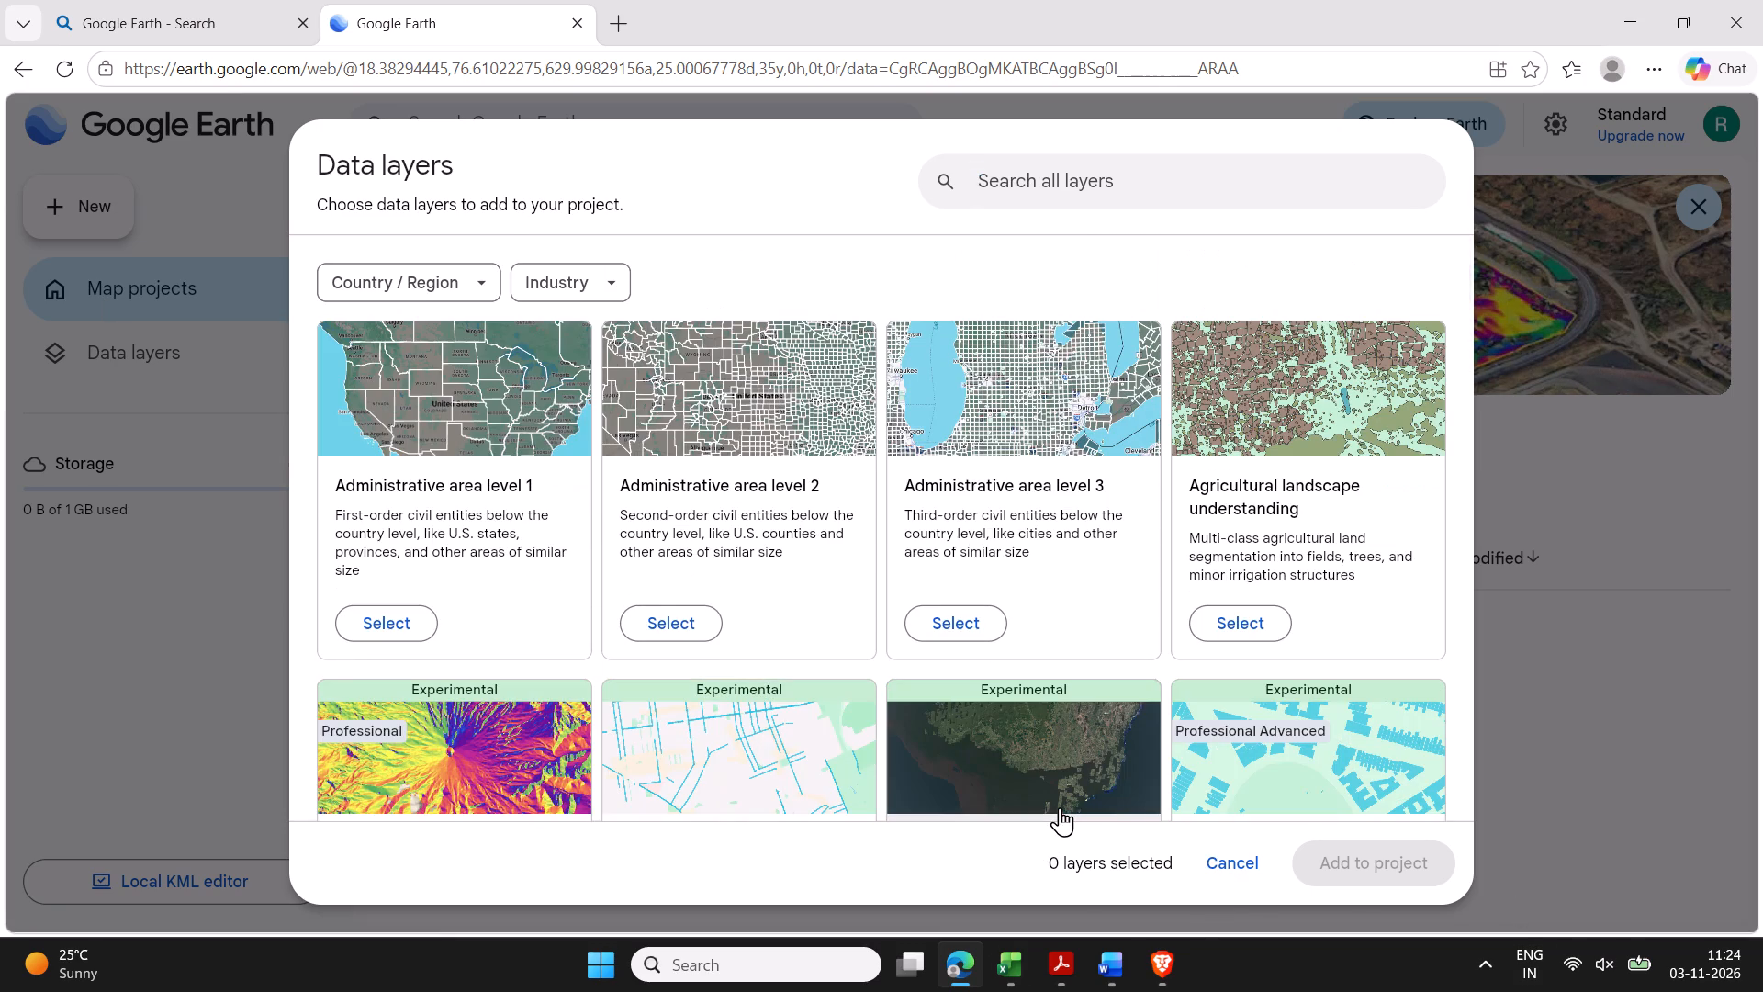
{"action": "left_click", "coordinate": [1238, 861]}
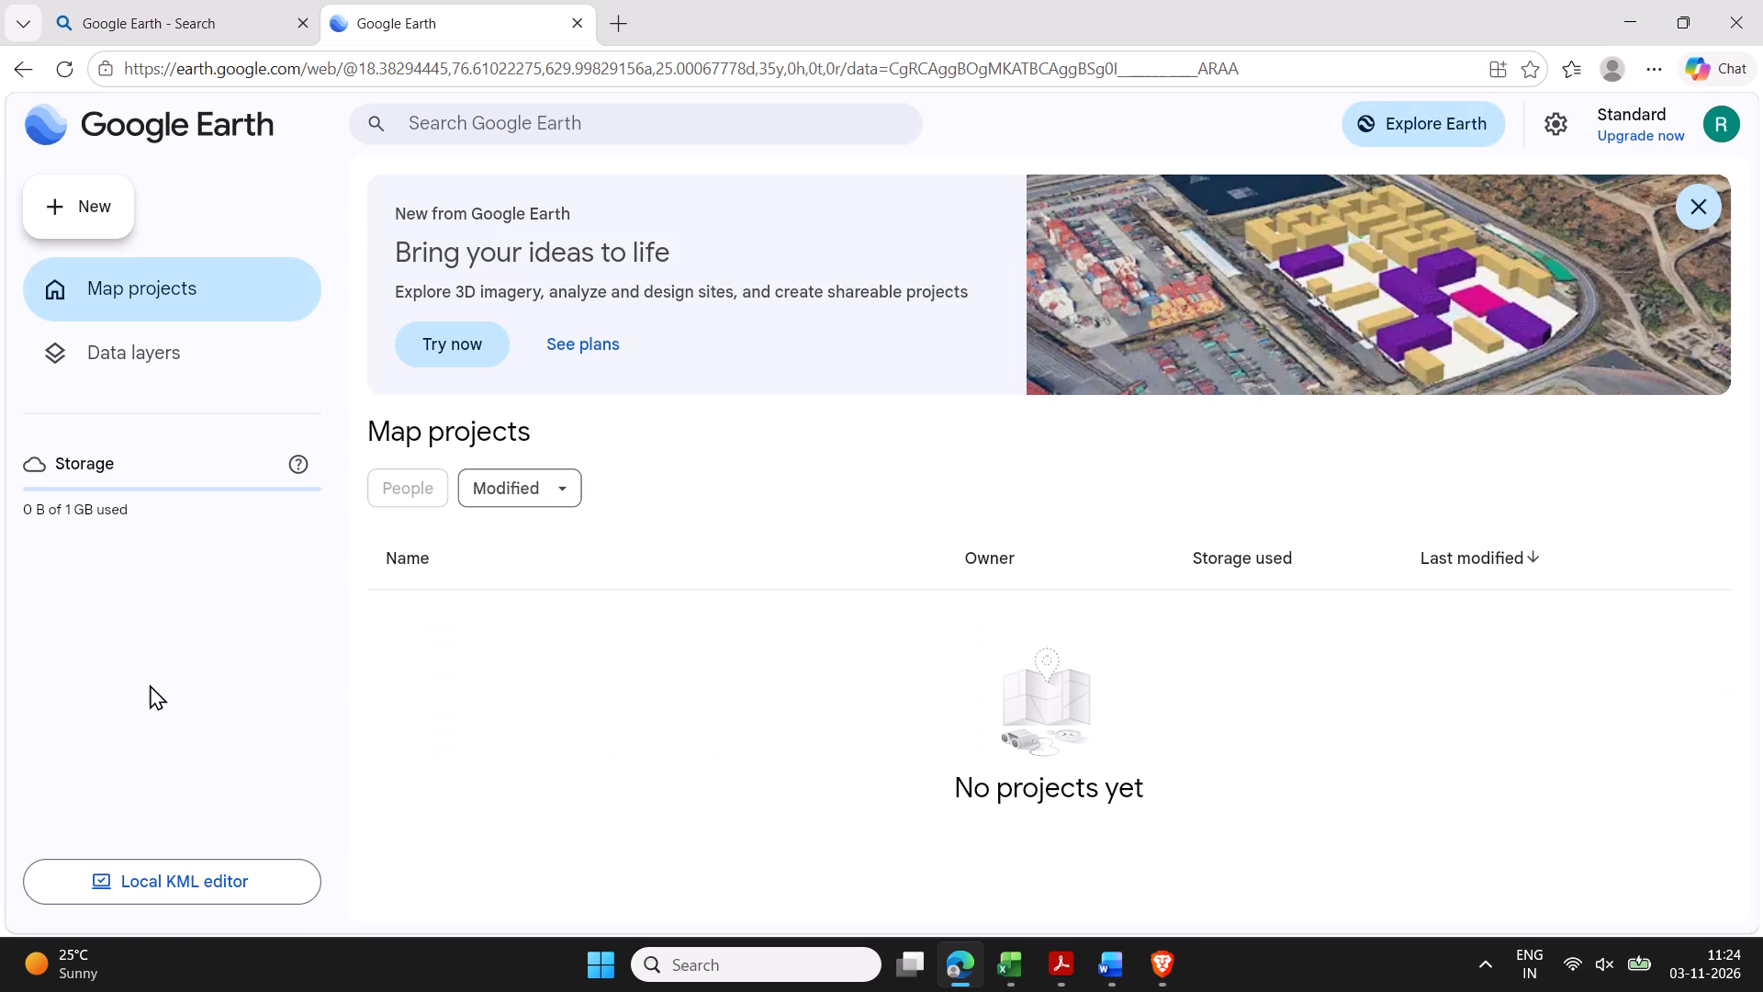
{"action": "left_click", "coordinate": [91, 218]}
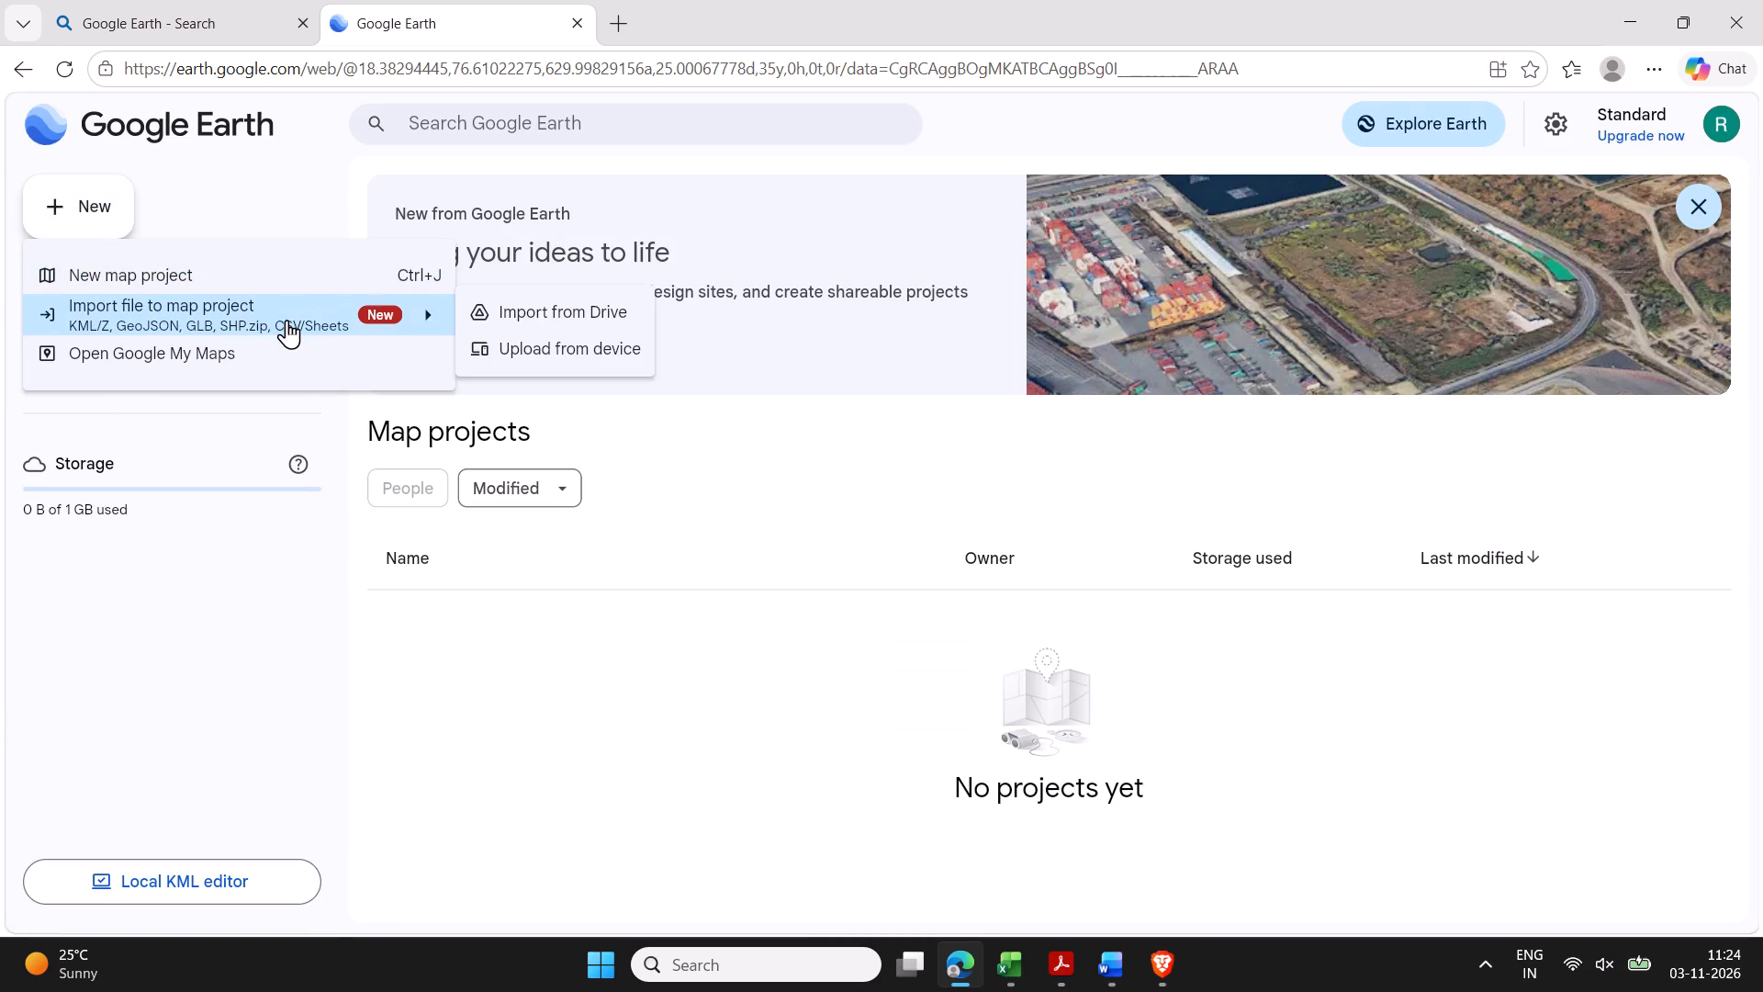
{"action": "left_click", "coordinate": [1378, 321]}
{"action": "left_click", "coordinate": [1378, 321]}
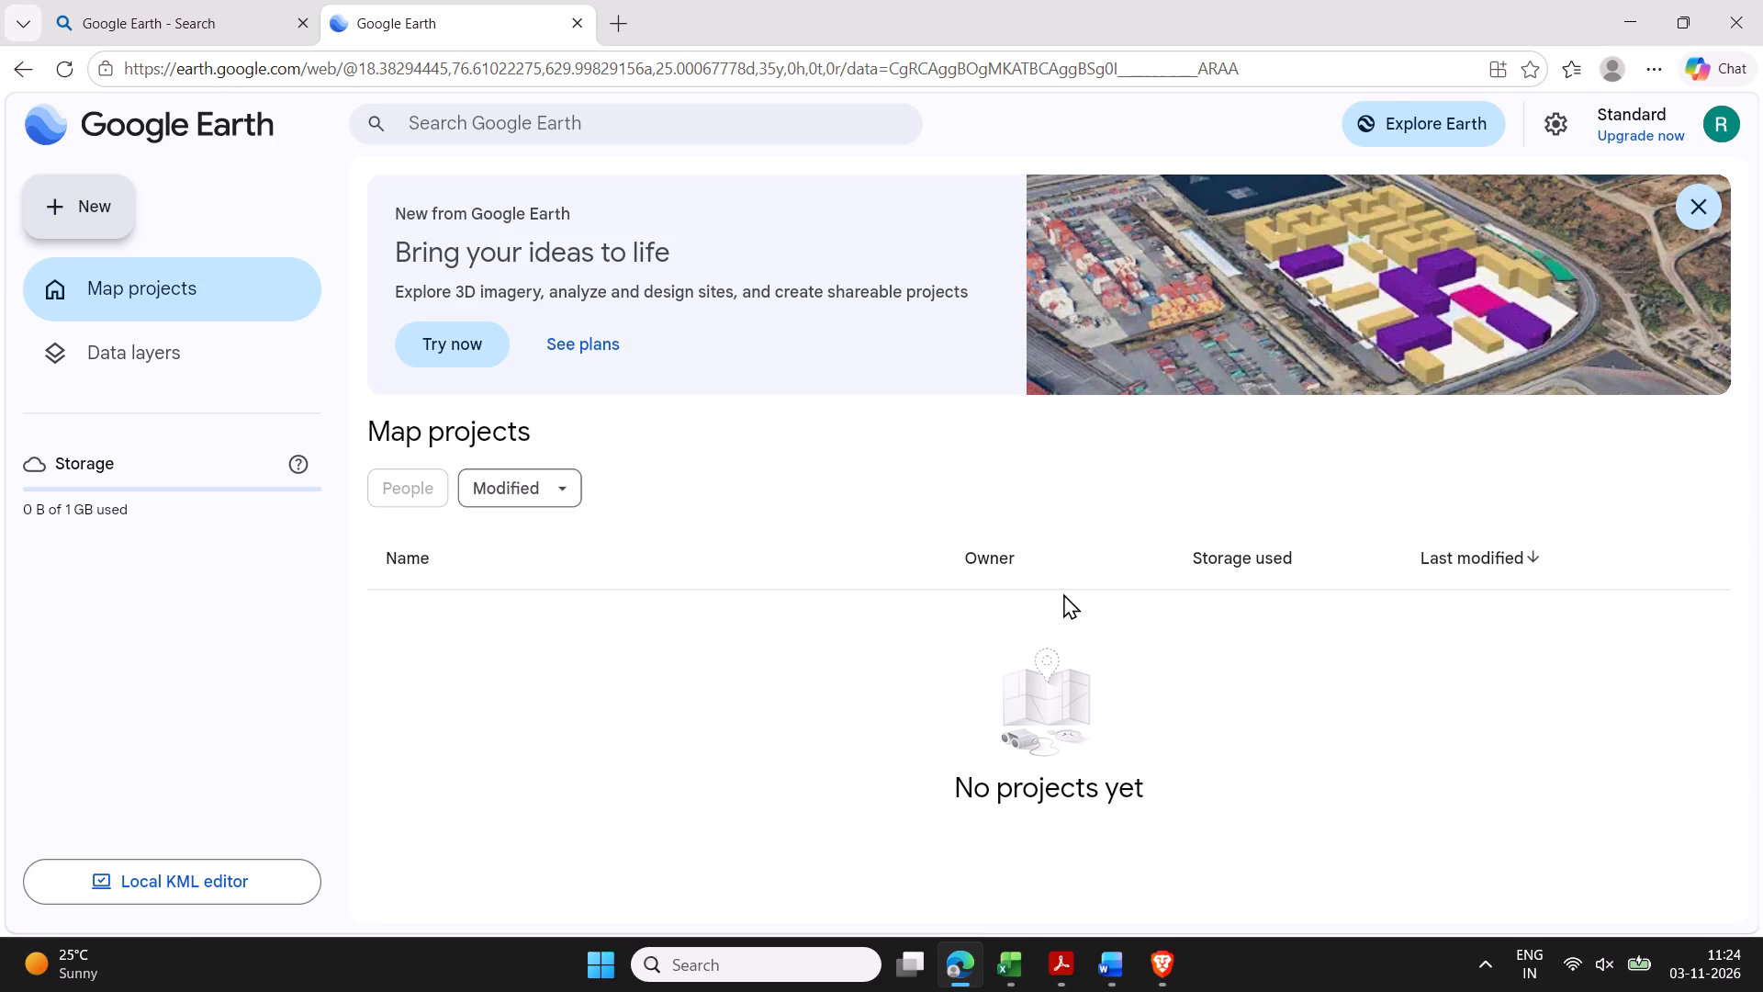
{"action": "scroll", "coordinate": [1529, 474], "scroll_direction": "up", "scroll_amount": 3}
Close the Google Earth page, search the web for google earth pro, and open the earth.google.com professional result.
{"action": "left_click", "coordinate": [576, 26]}
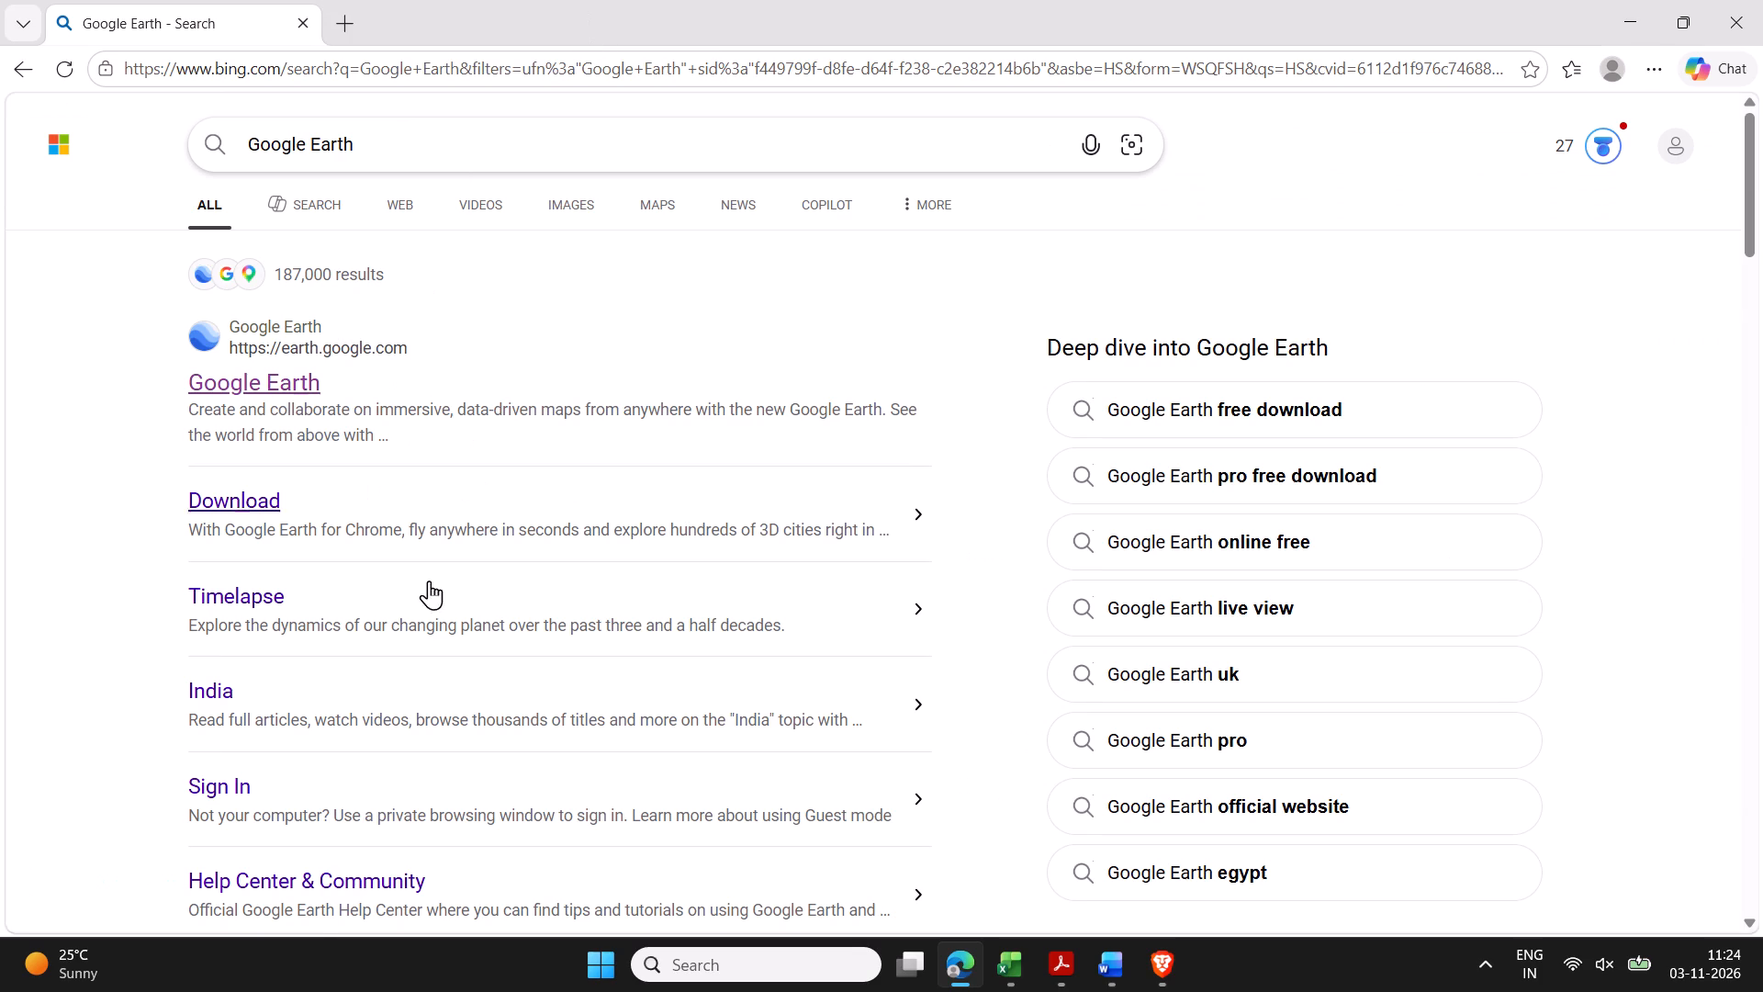
{"action": "left_click", "coordinate": [163, 23]}
{"action": "left_click", "coordinate": [382, 157]}
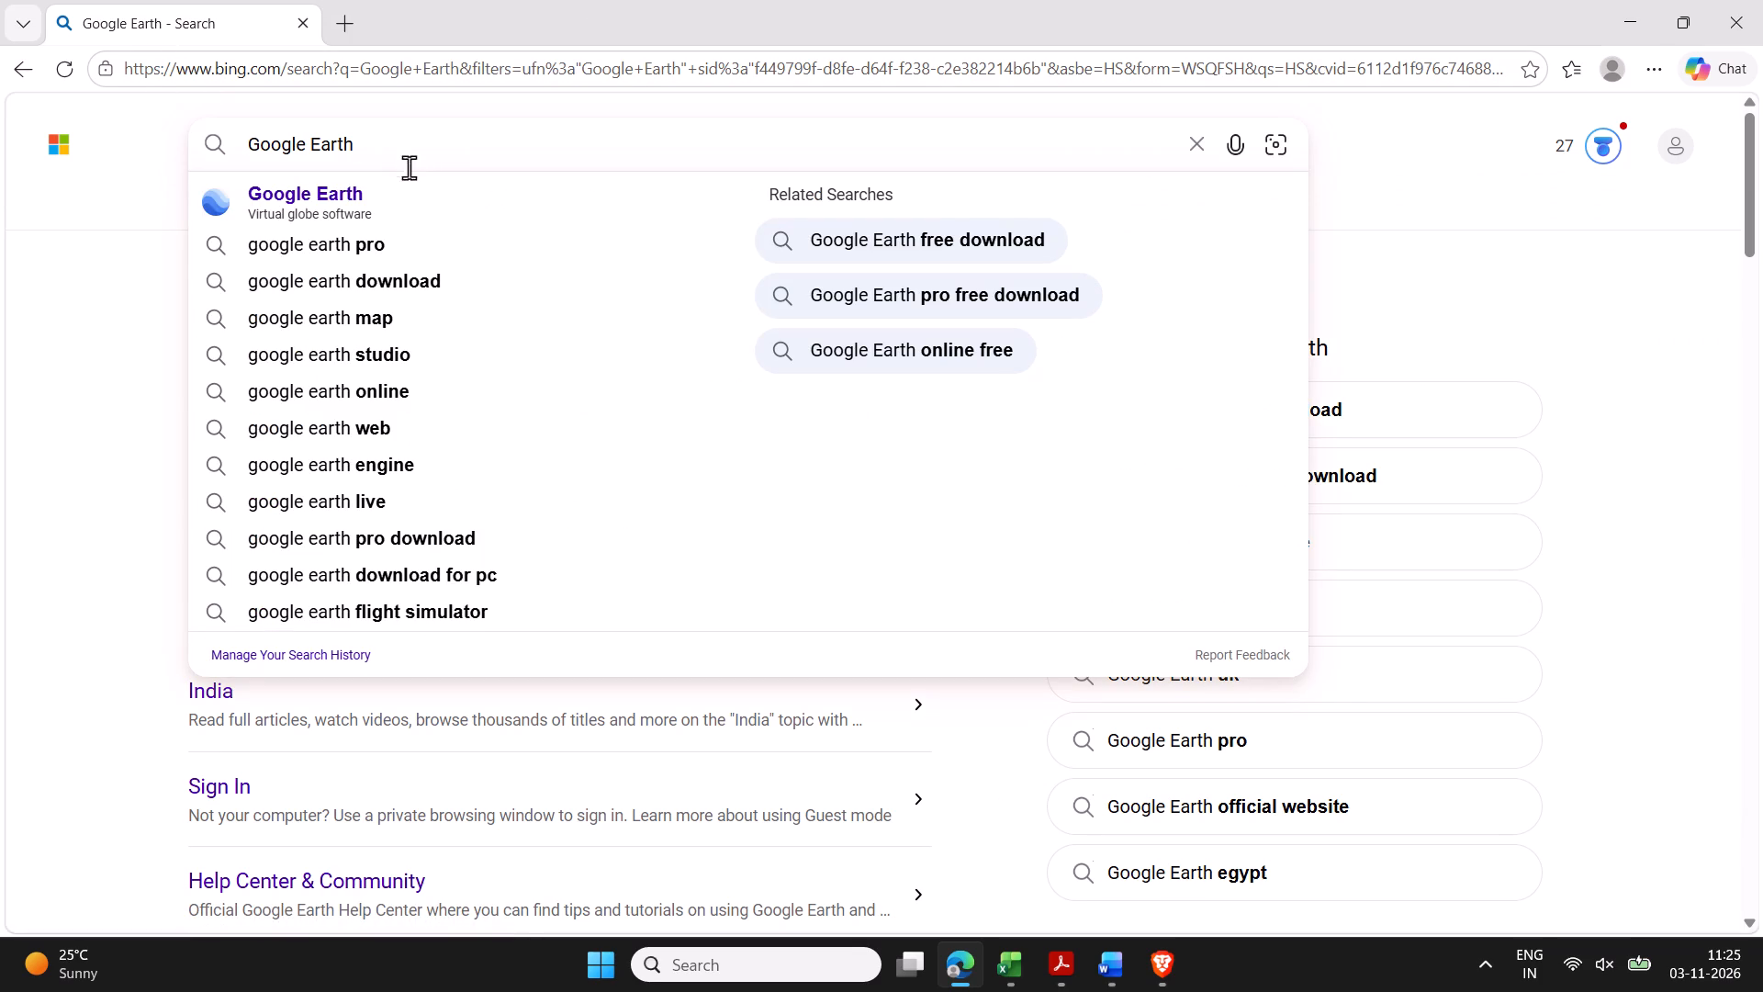
{"action": "left_click", "coordinate": [397, 233]}
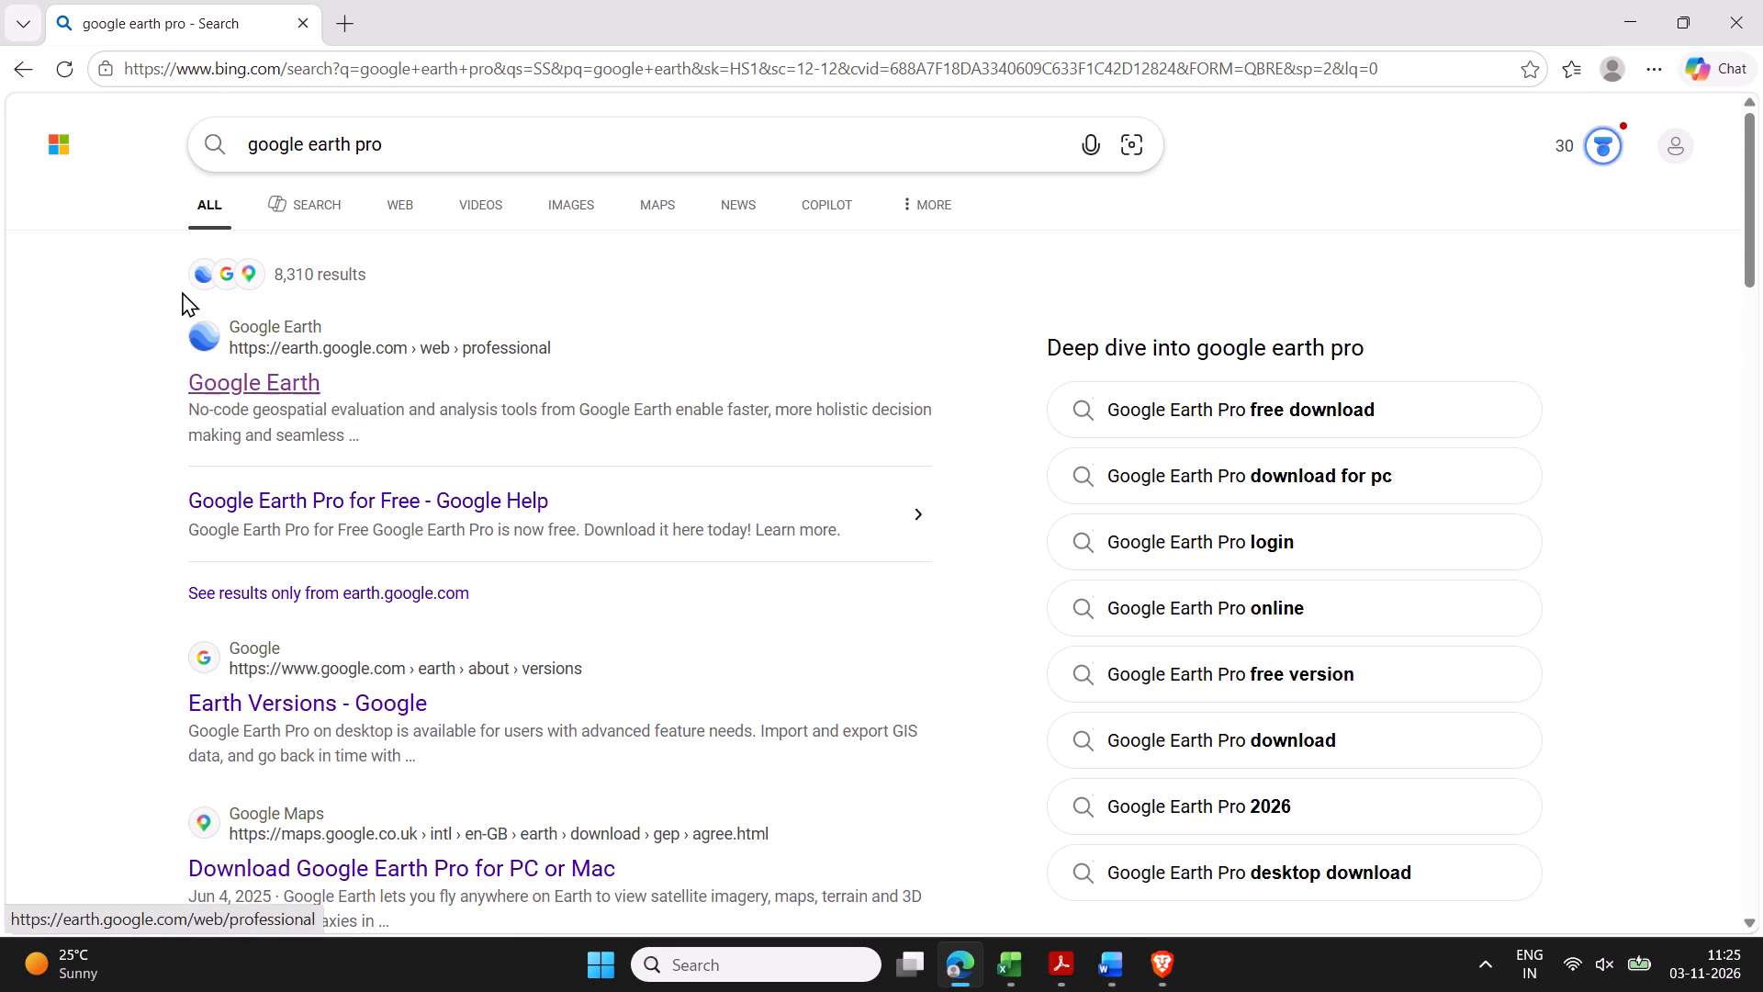
{"action": "left_click", "coordinate": [265, 372]}
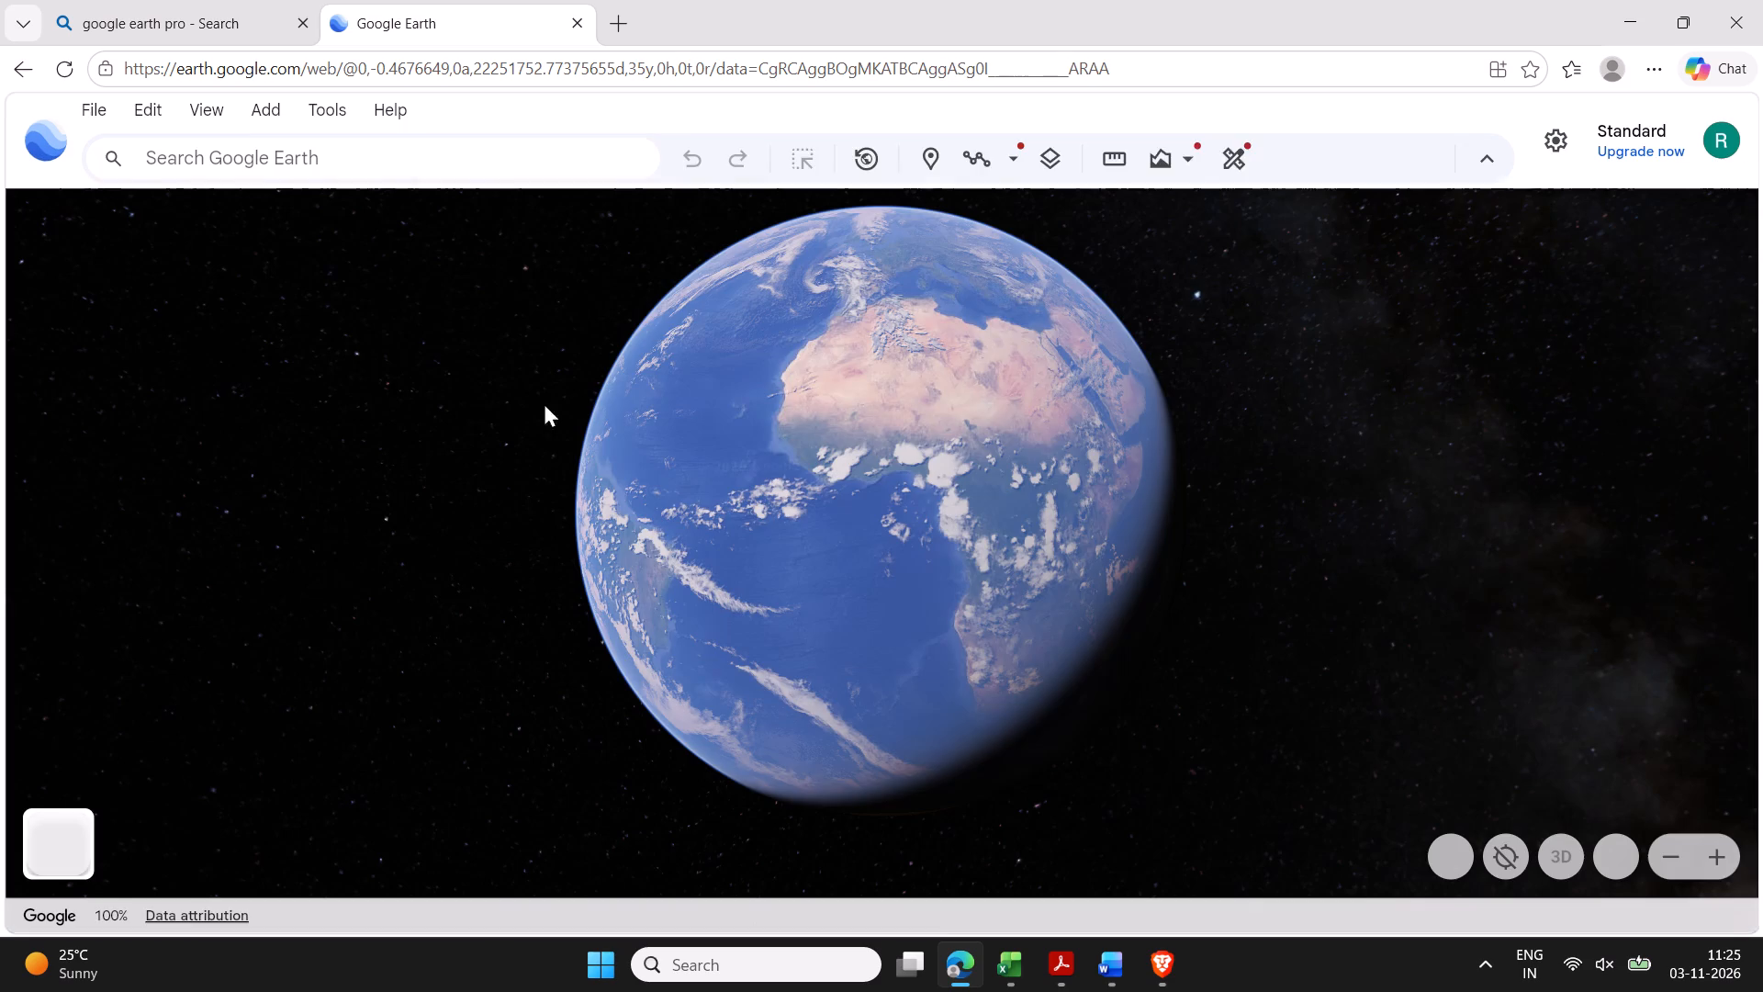
Search Google Earth for the copied coordinates 18.3863, 76.58137, dismiss the place card, and look over the surrounding area.
{"action": "left_click", "coordinate": [309, 152]}
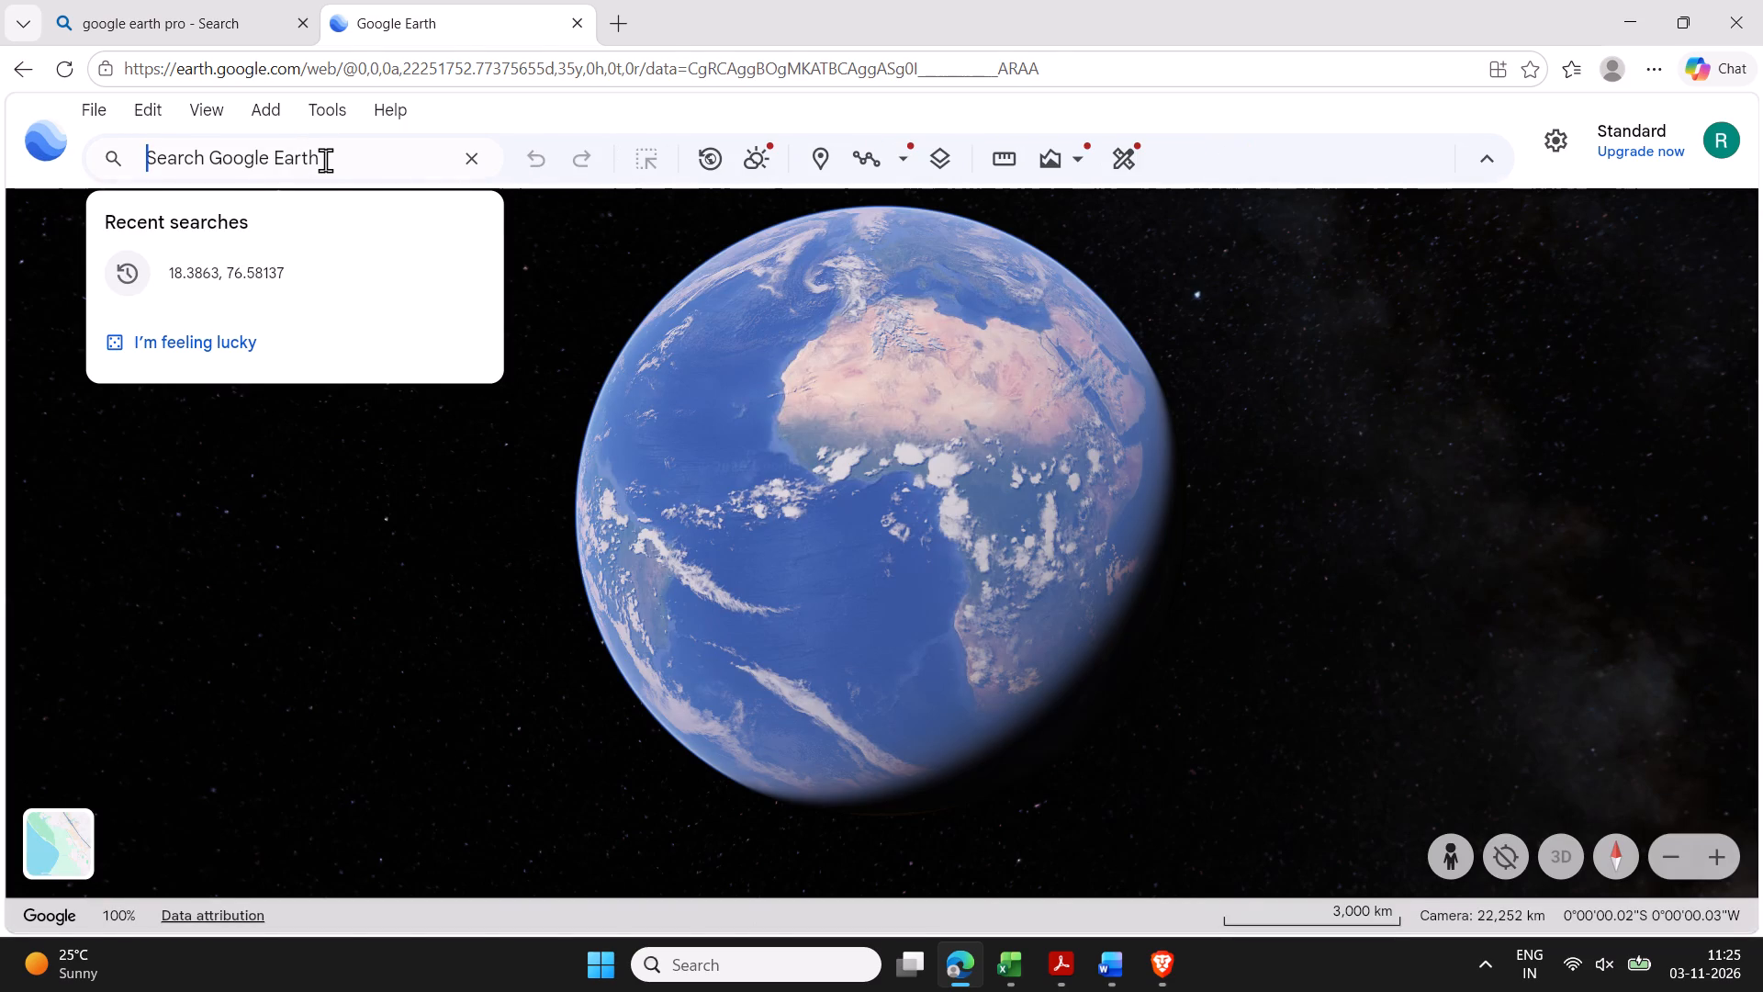
{"action": "key", "text": "ctrl+v"}
{"action": "key", "text": "Return"}
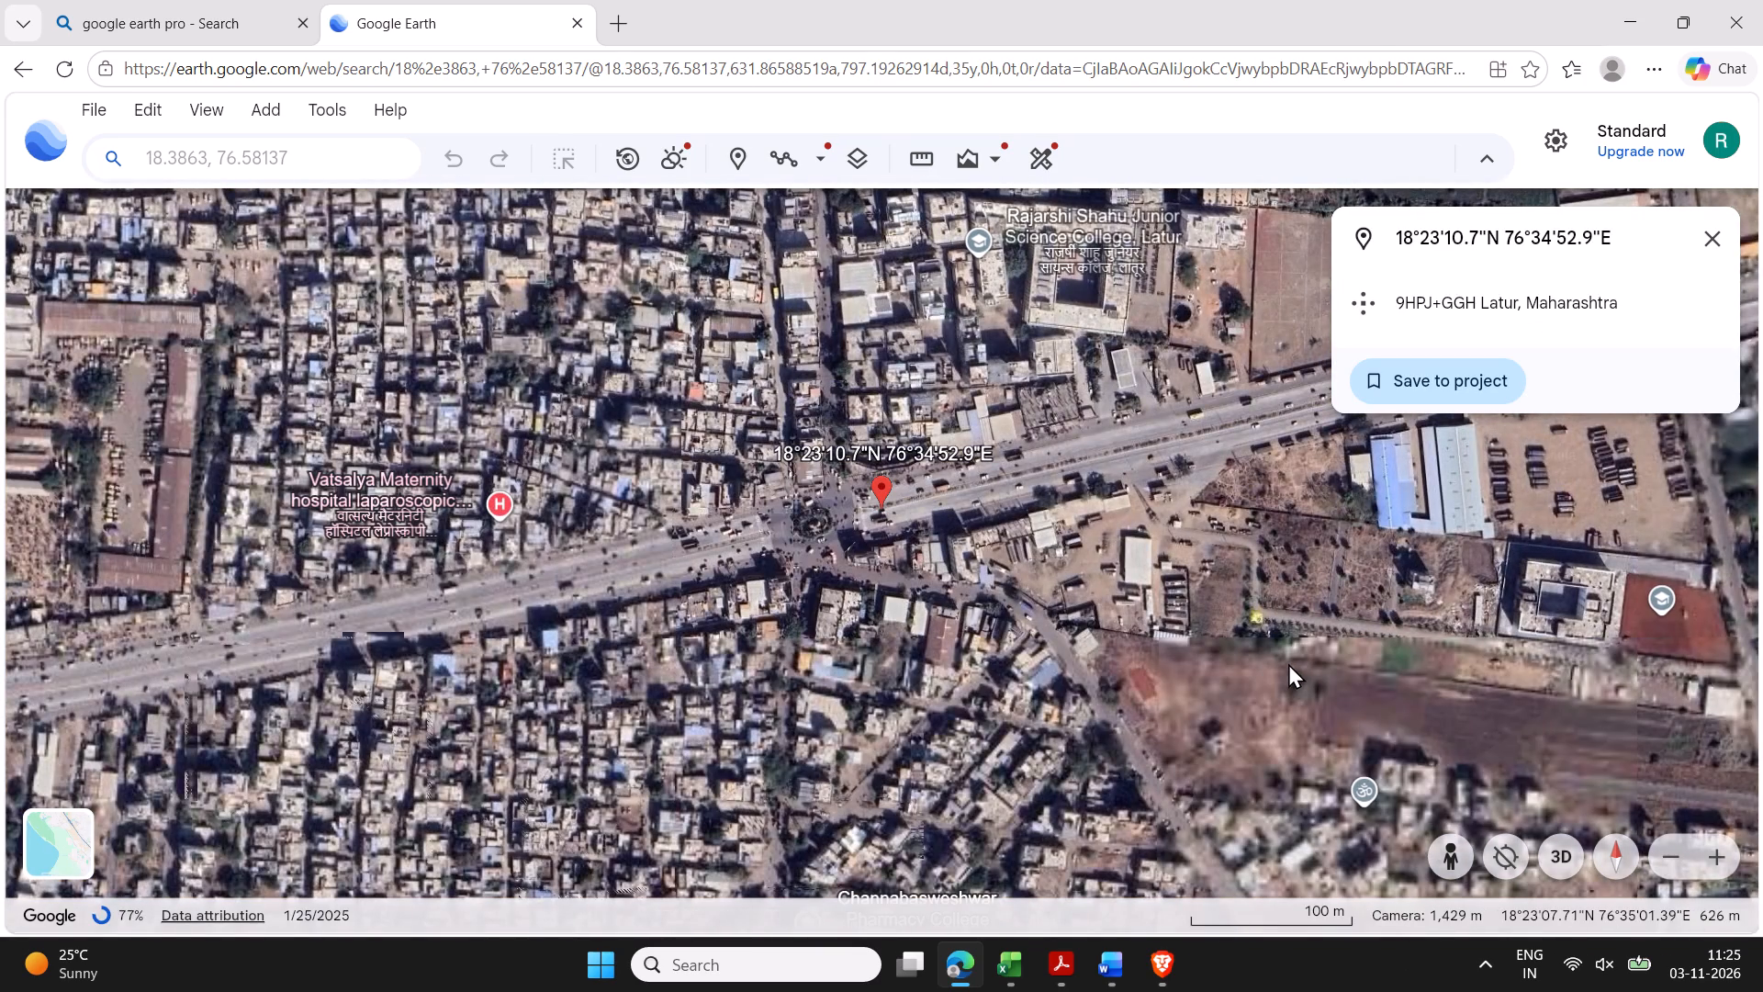
{"action": "left_click", "coordinate": [1716, 240]}
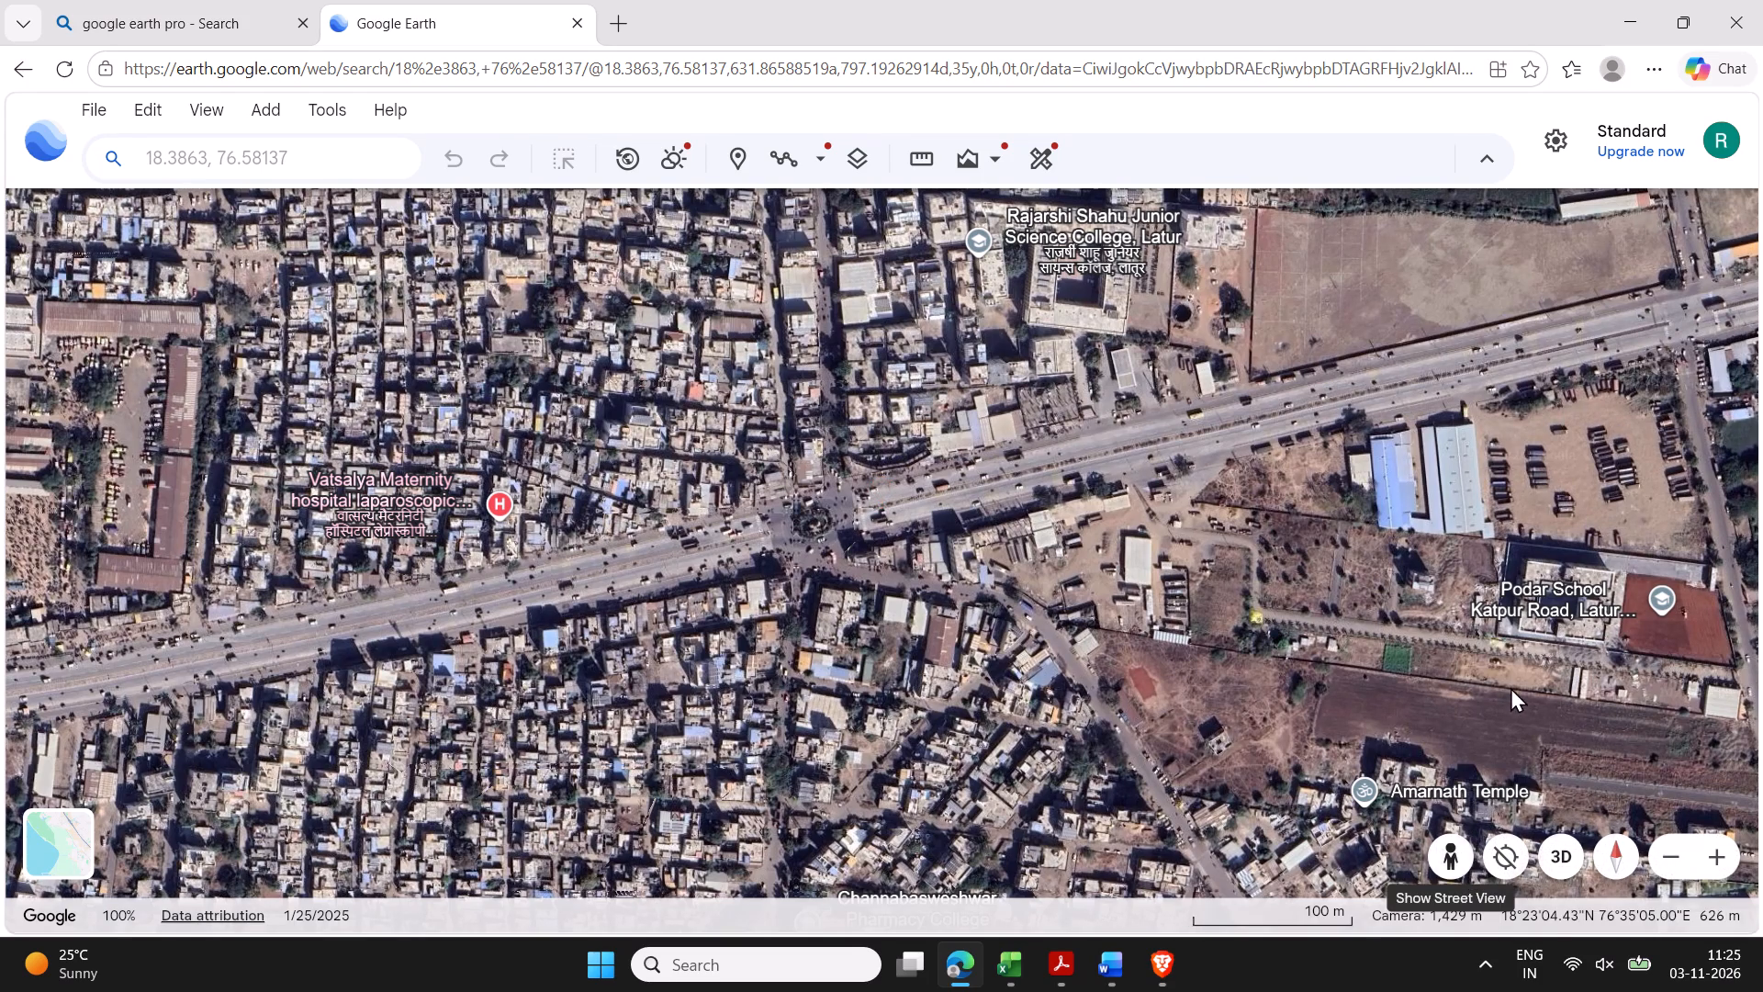
{"action": "left_click_drag", "start_coordinate": [1512, 682], "coordinate": [1518, 609]}
{"action": "left_click_drag", "start_coordinate": [189, 648], "coordinate": [75, 721]}
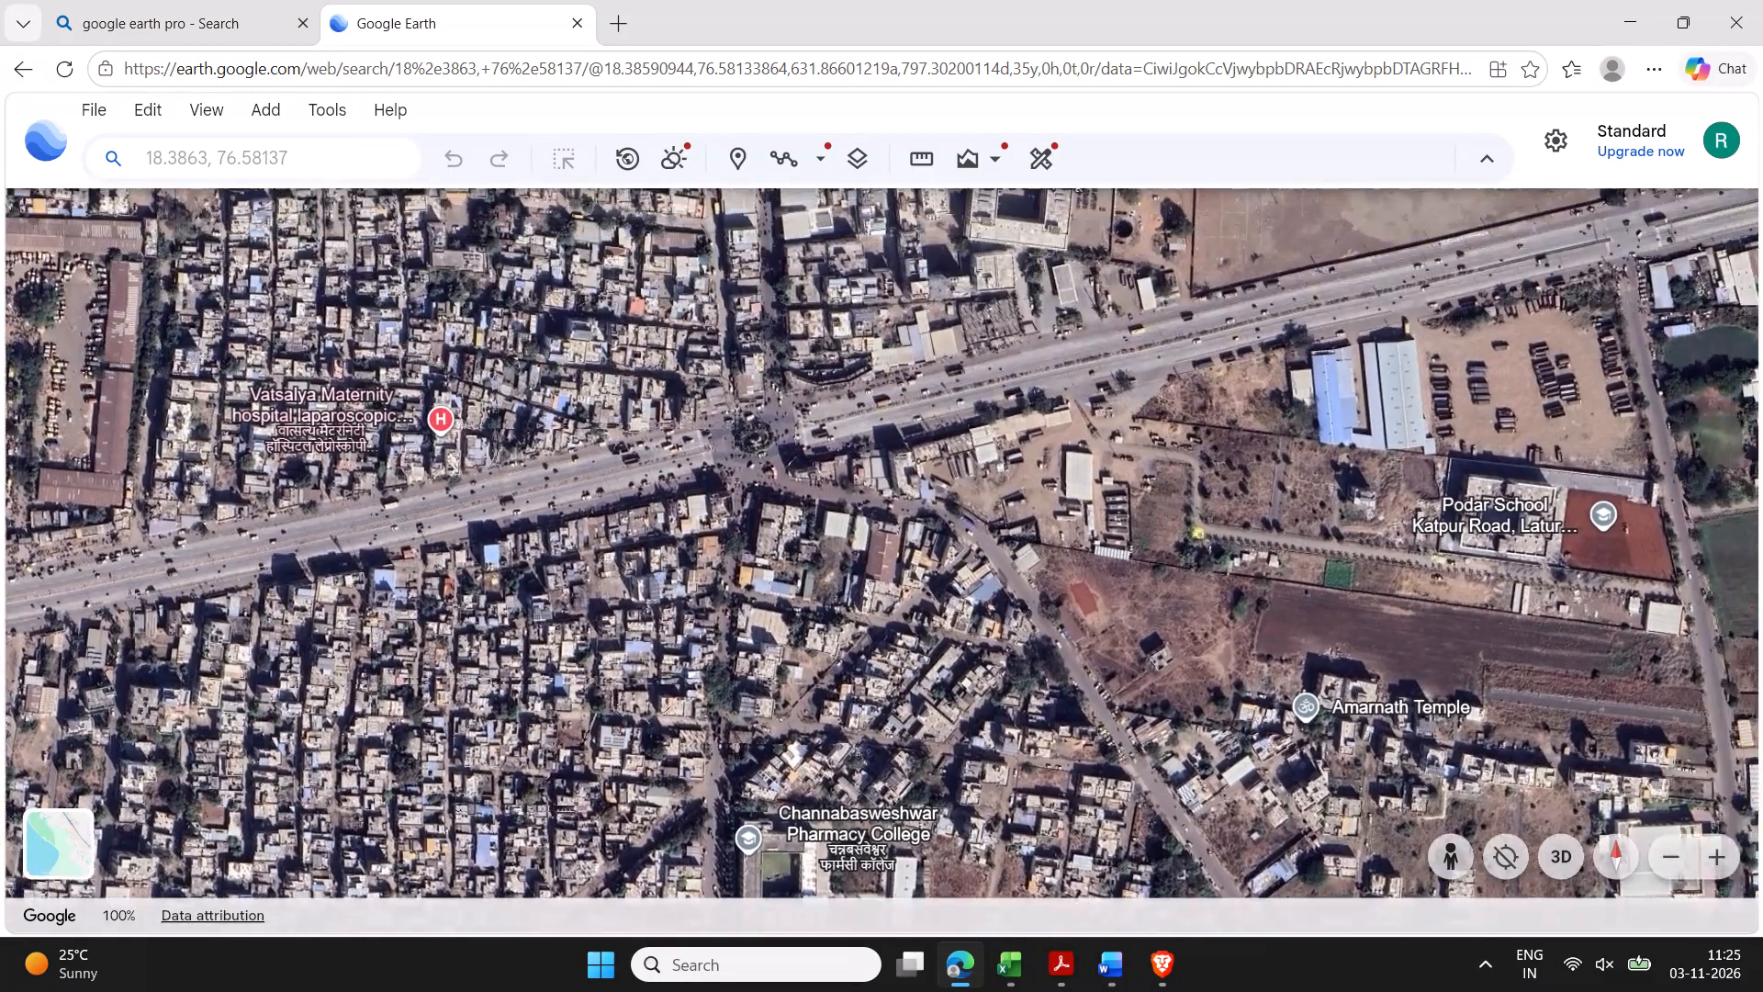
{"action": "left_click_drag", "start_coordinate": [75, 721], "coordinate": [107, 773]}
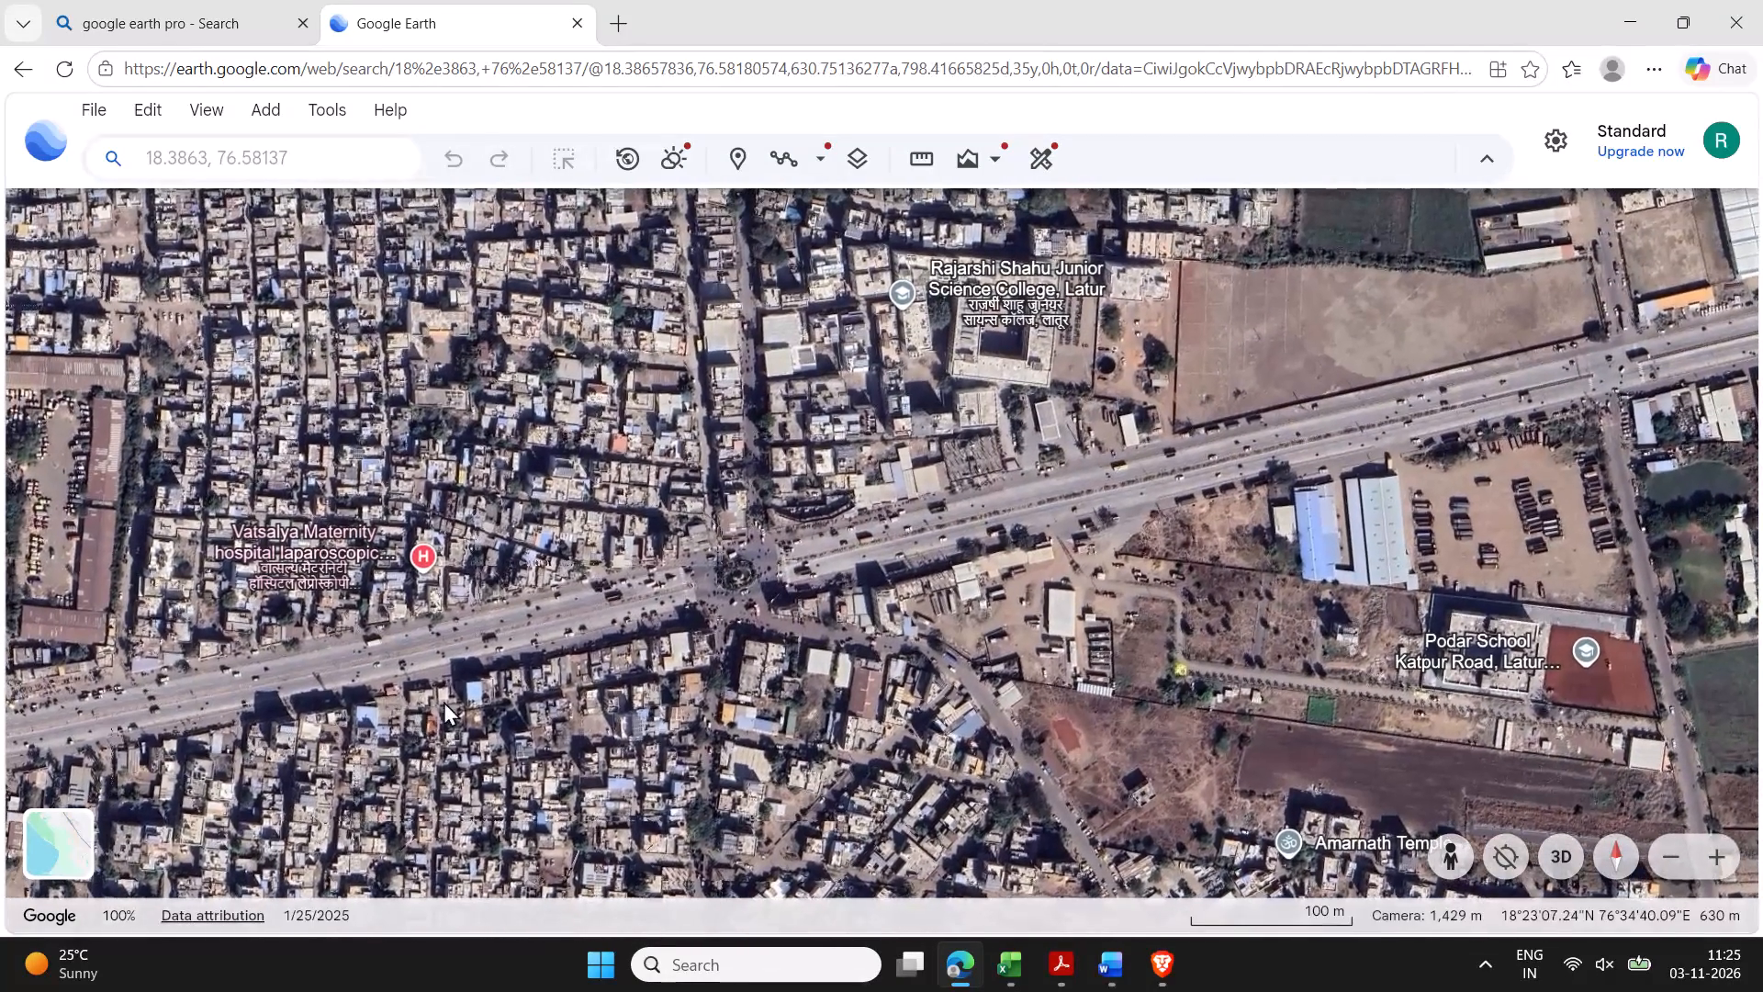
Search again for 18.3863, 76.58137 to recentre the map on the junction, and dismiss the place card.
{"action": "left_click", "coordinate": [298, 157]}
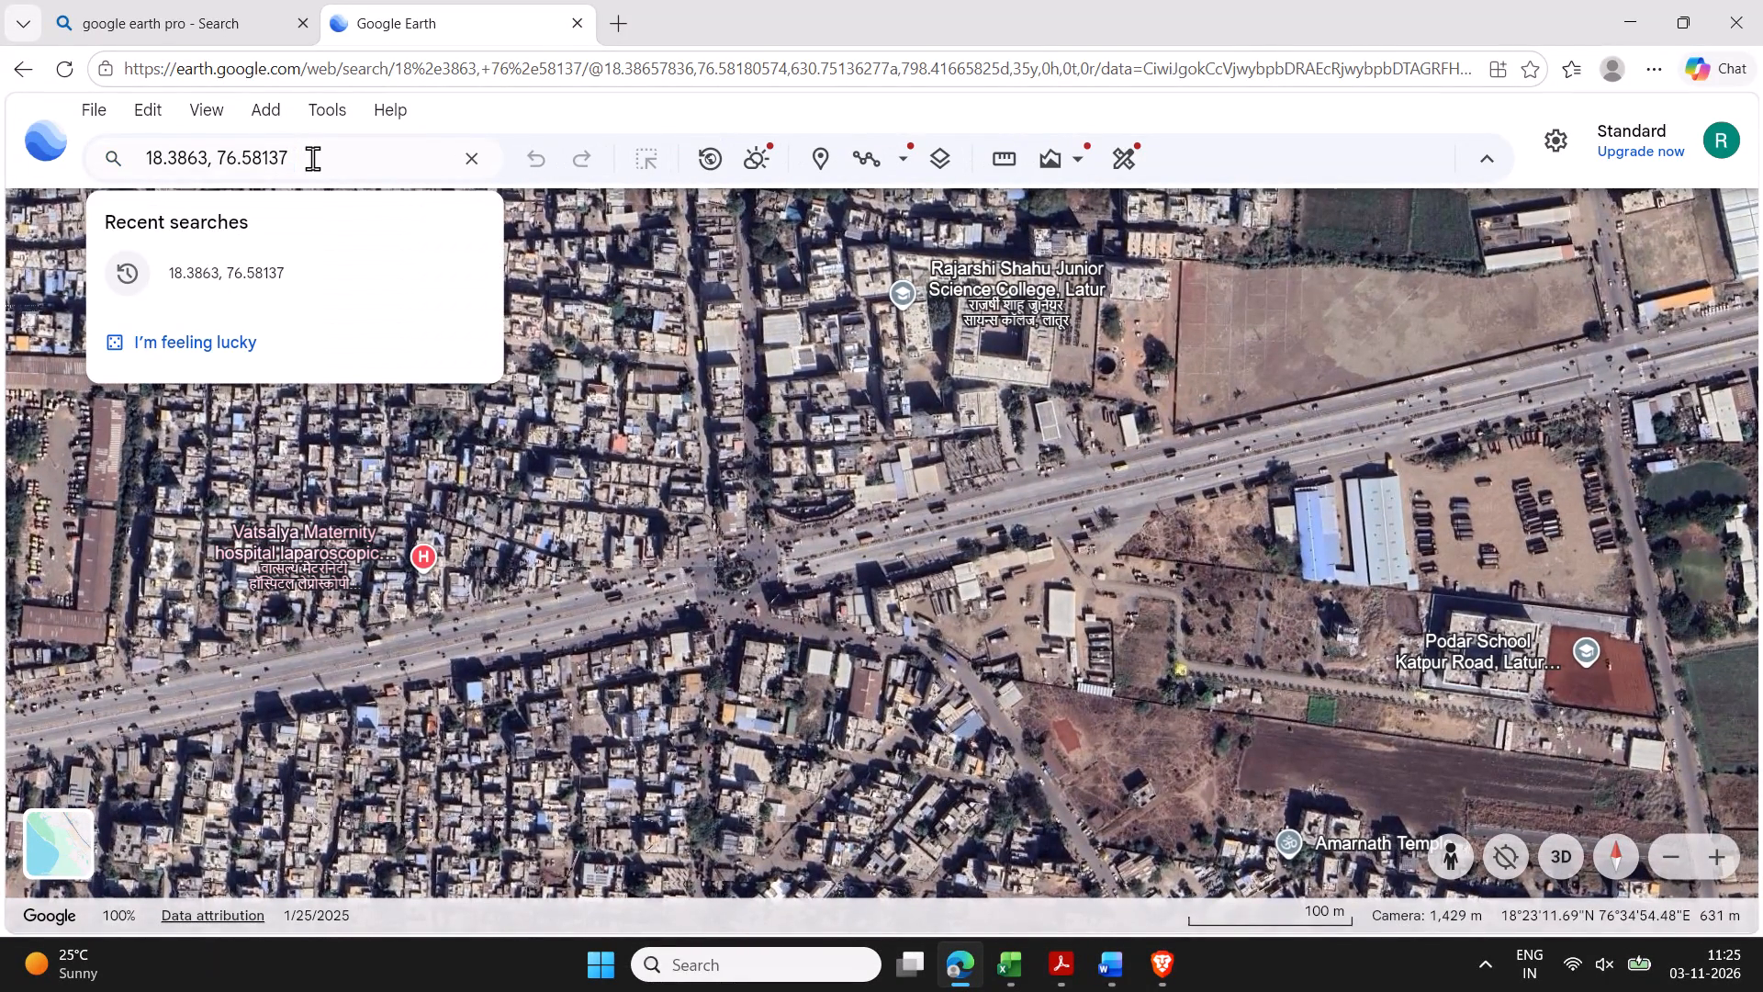
{"action": "left_click", "coordinate": [312, 158]}
{"action": "key", "text": "Return"}
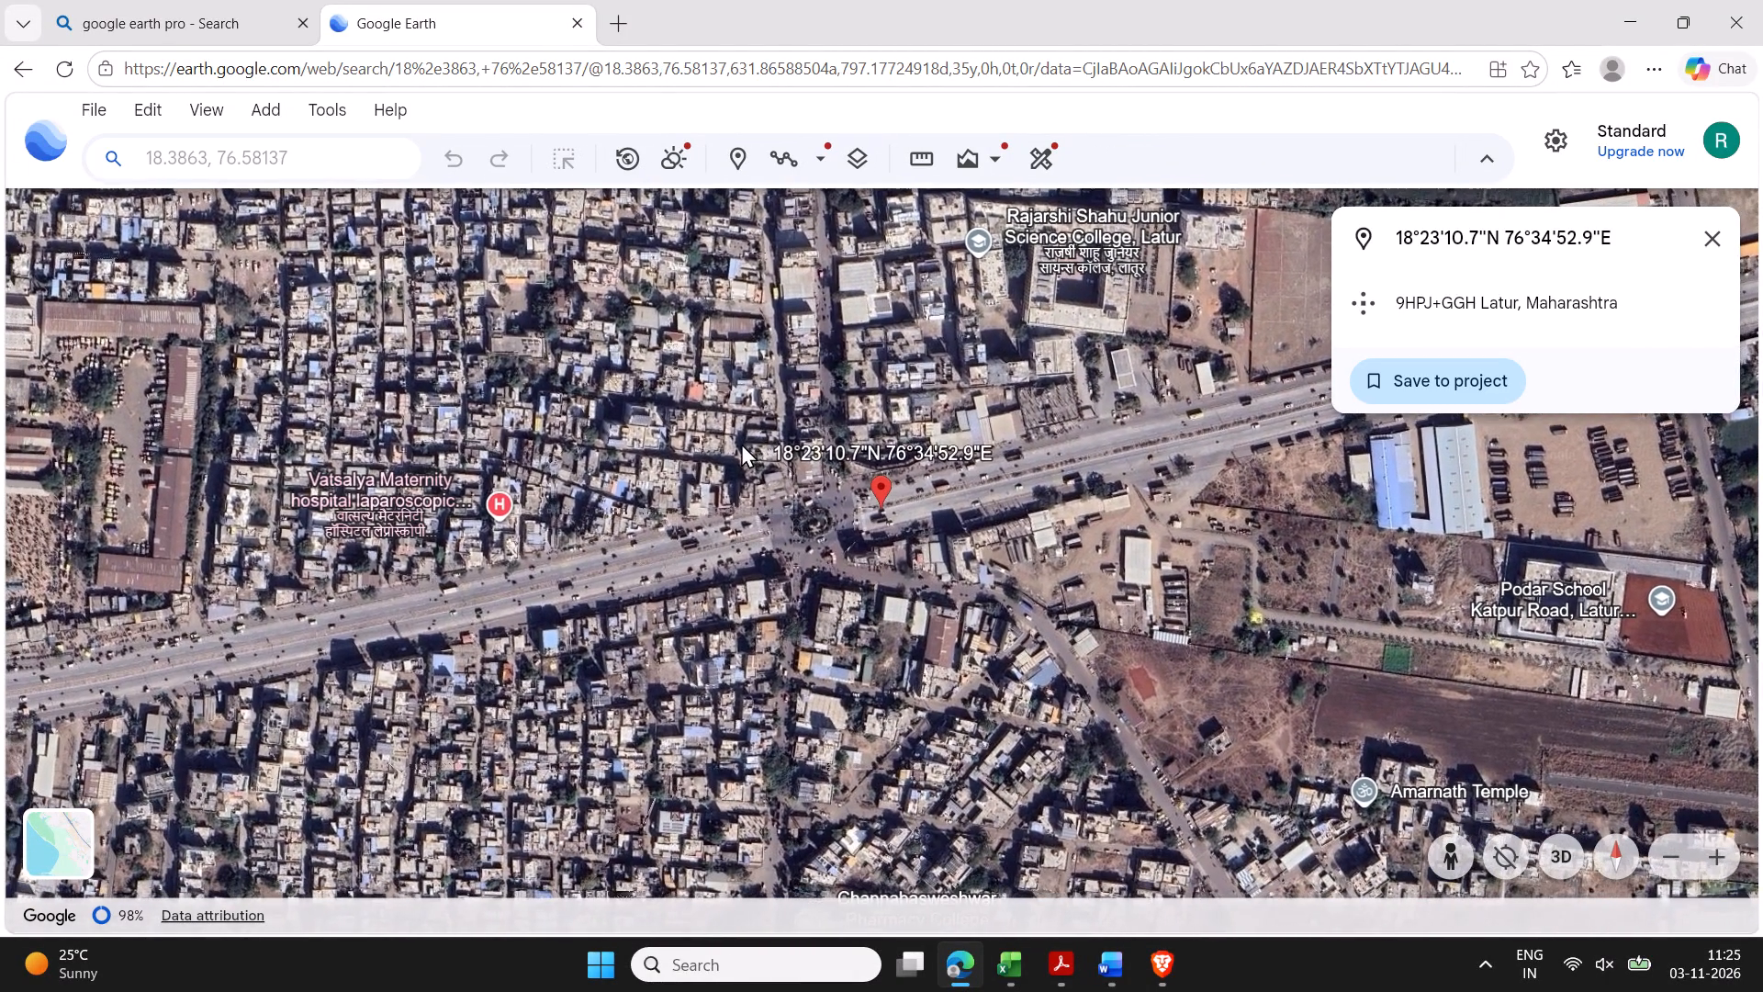
{"action": "left_click", "coordinate": [1704, 231]}
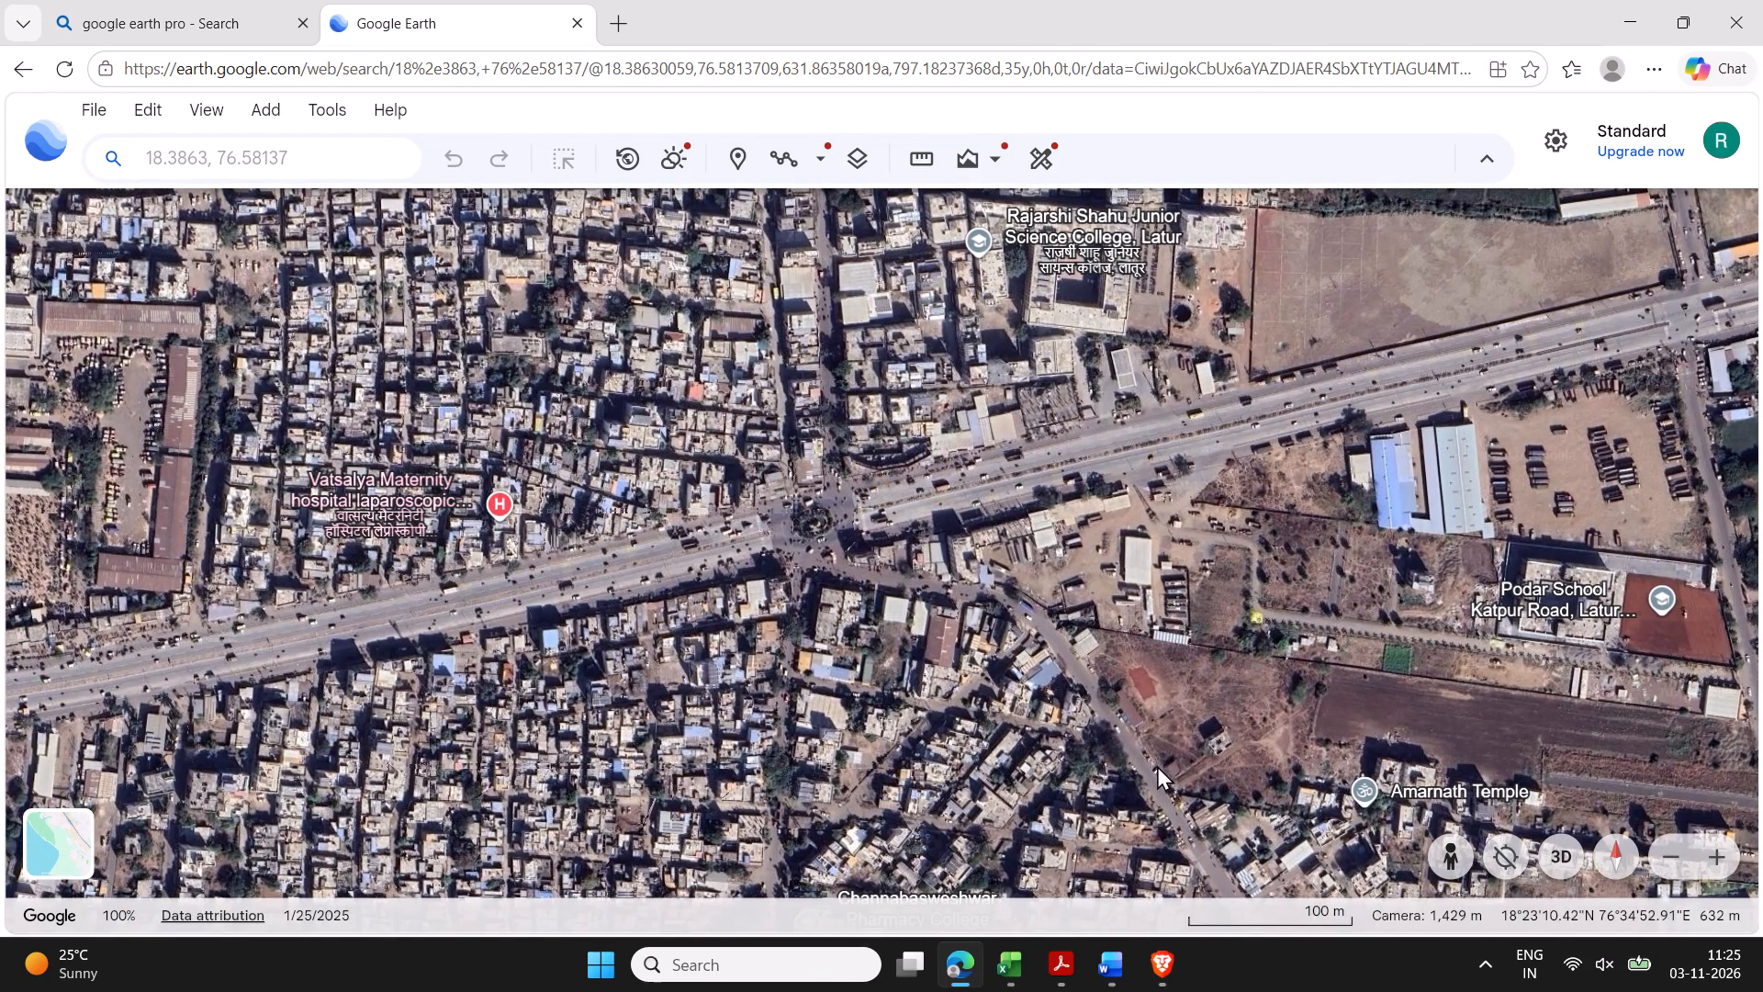
{"action": "left_click", "coordinate": [1306, 611]}
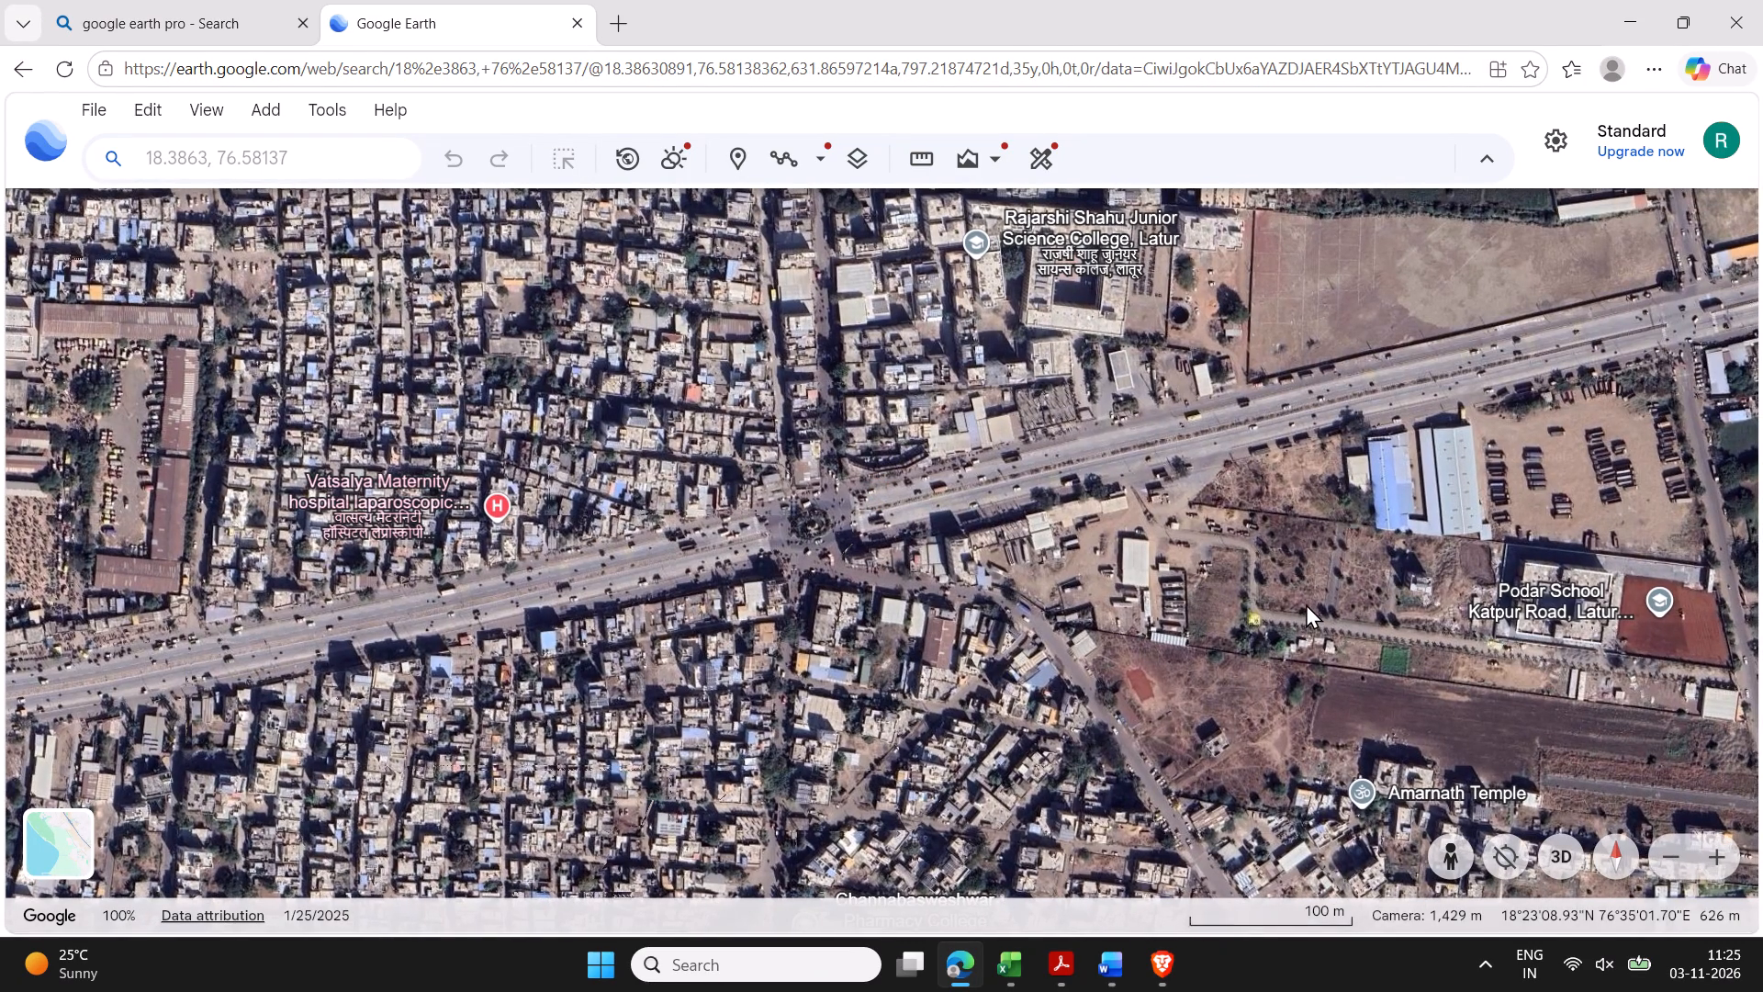
{"action": "left_click", "coordinate": [1301, 592]}
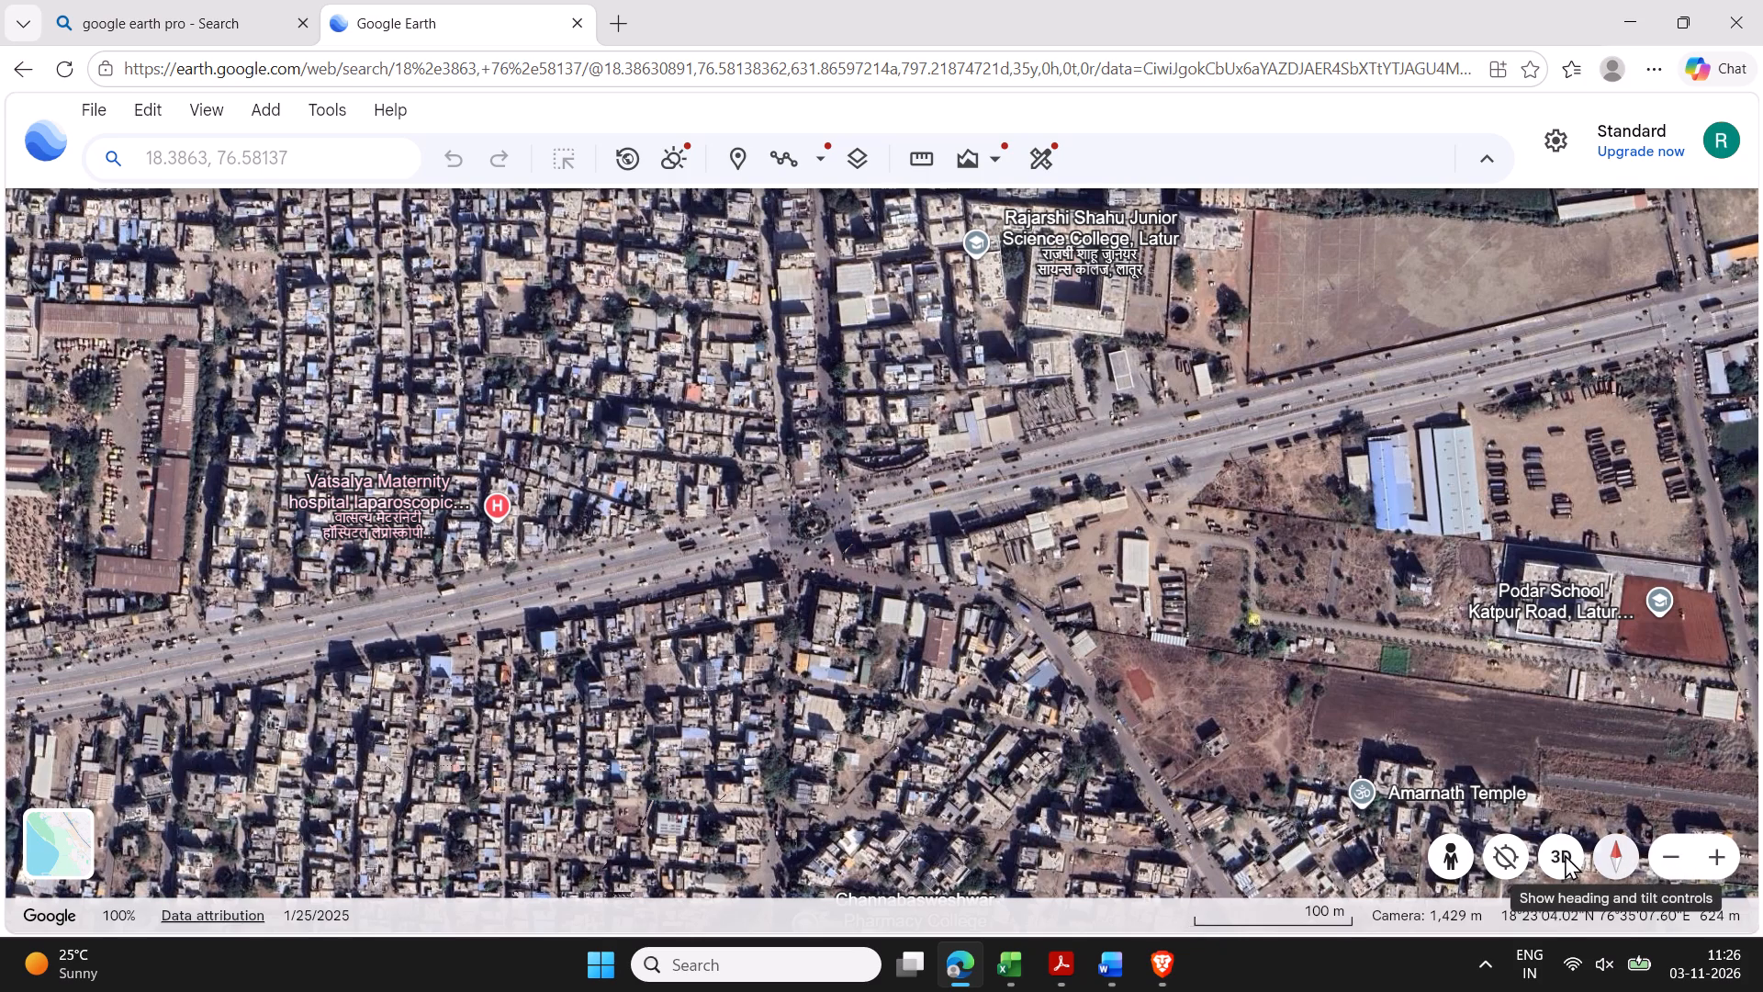
Rotate the map heading to about -14° so the highway runs horizontally, set the tilt to about 14°, and close the view controls.
{"action": "left_click_drag", "start_coordinate": [1612, 845], "coordinate": [1634, 856]}
{"action": "left_click", "coordinate": [1607, 845]}
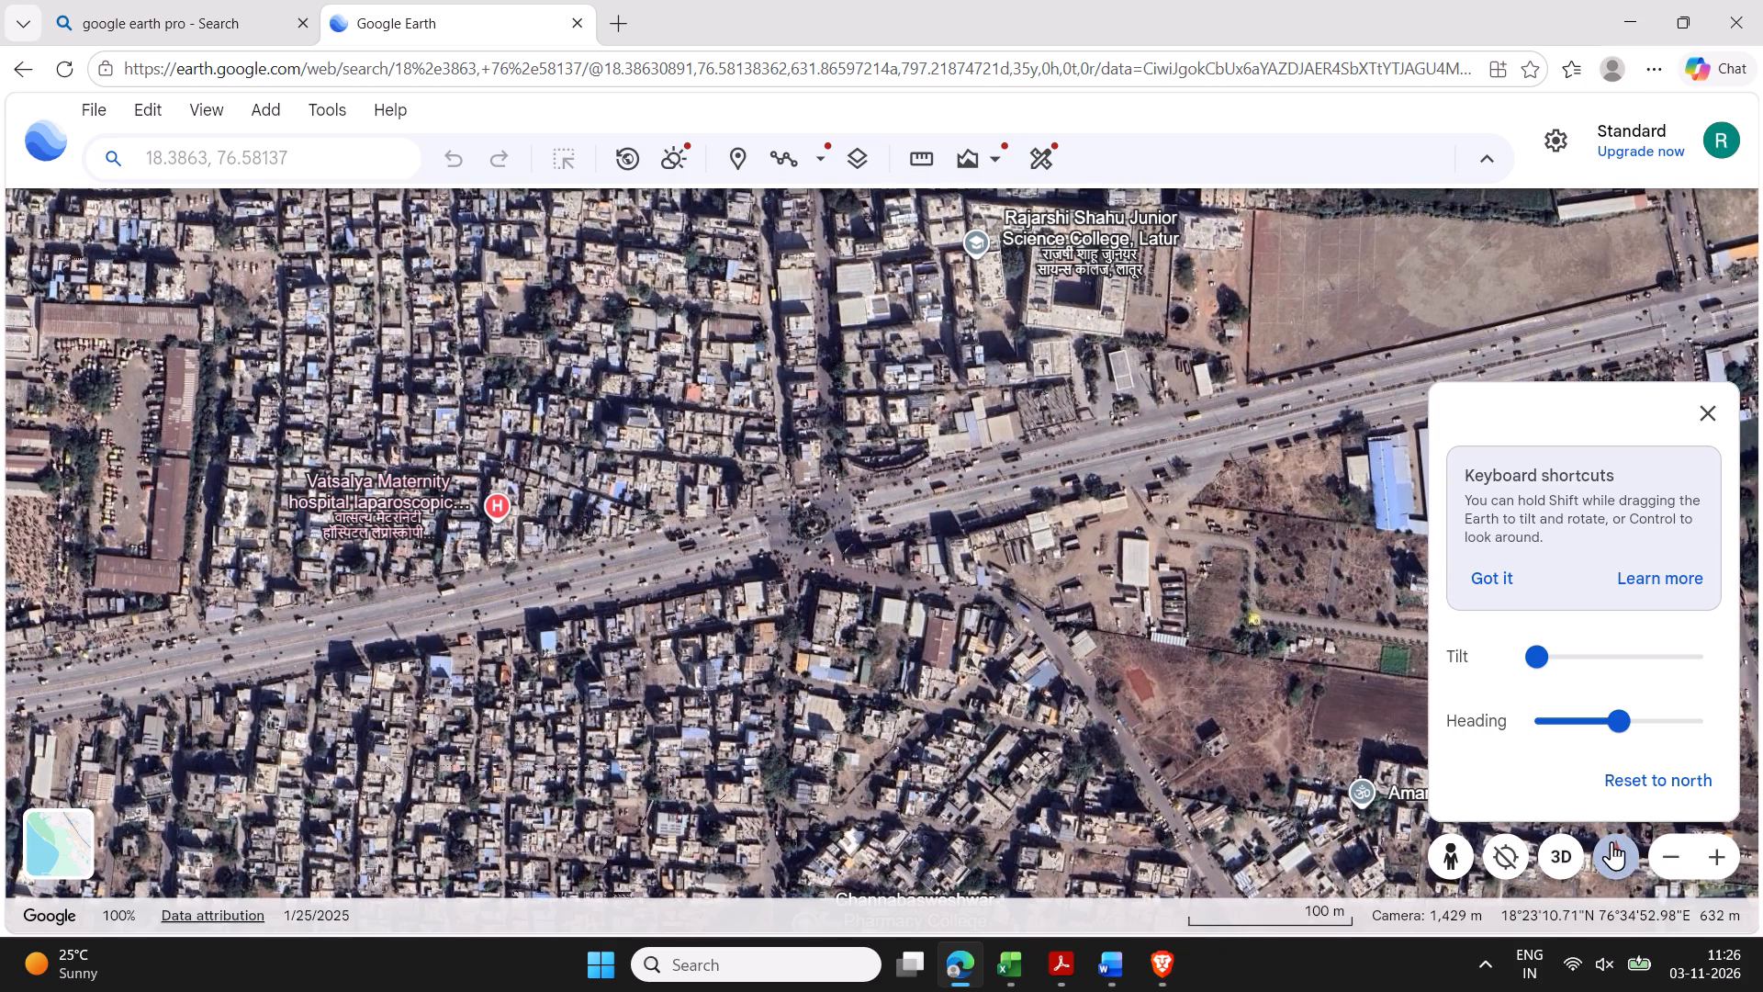
{"action": "left_click_drag", "start_coordinate": [1623, 723], "coordinate": [1614, 724]}
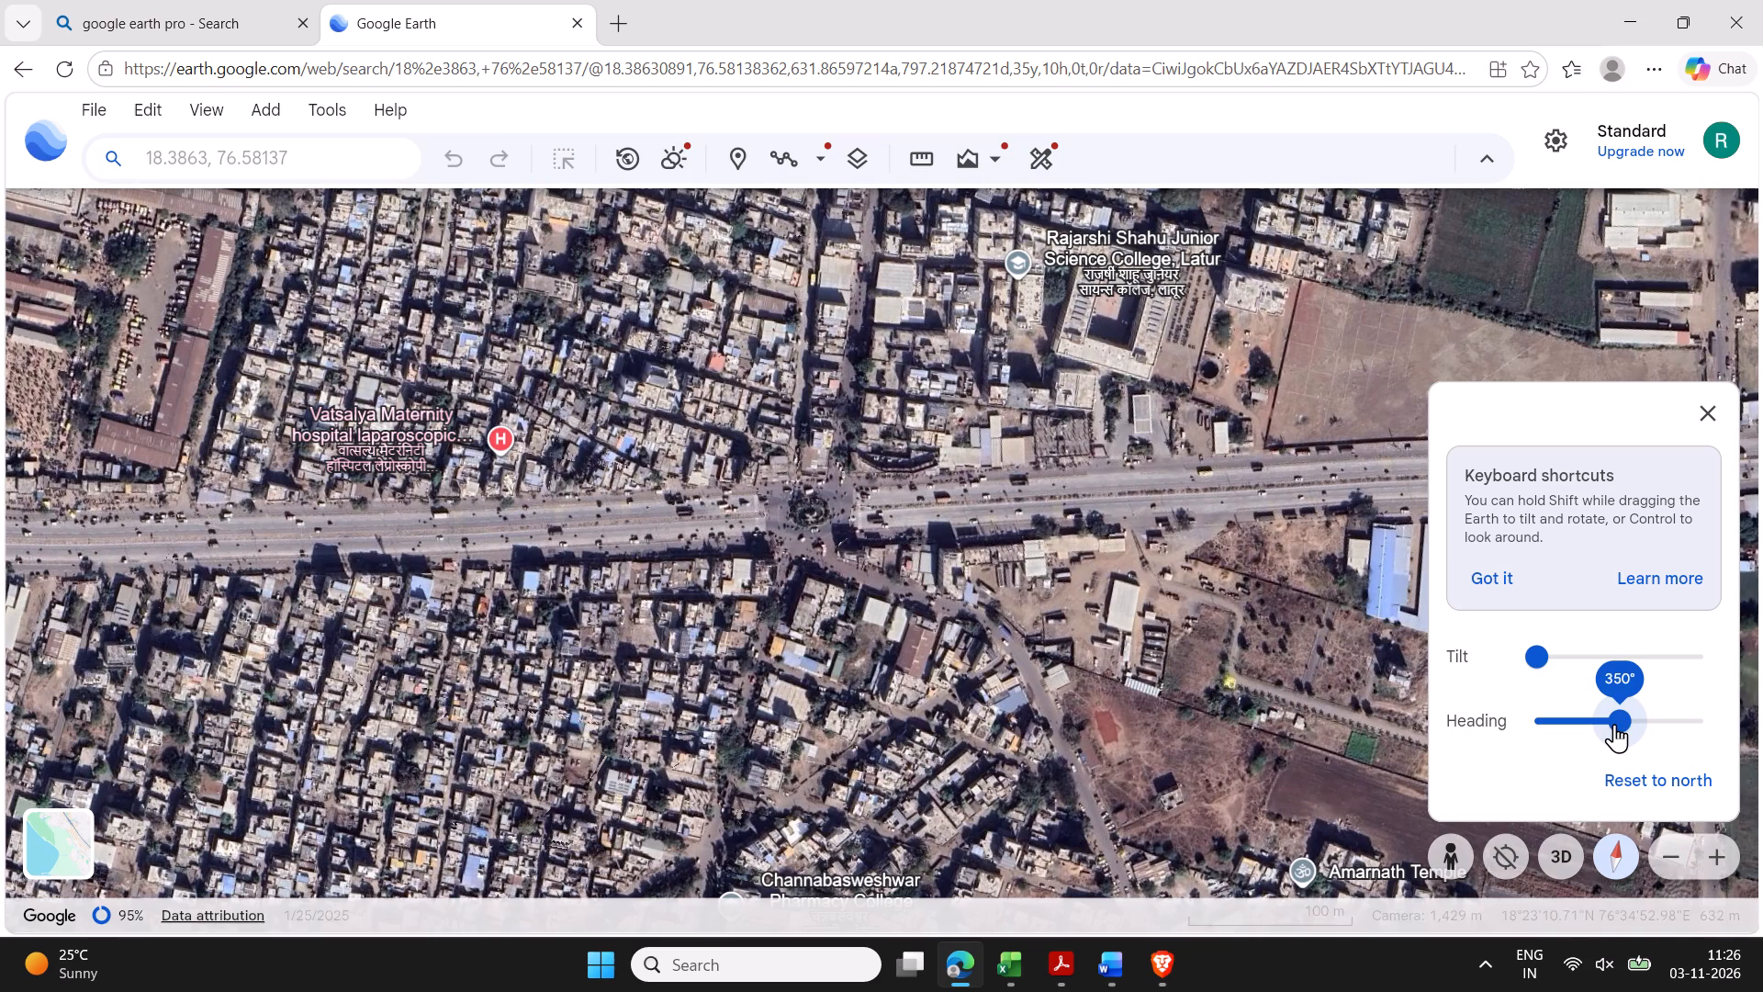
{"action": "left_click_drag", "start_coordinate": [1614, 724], "coordinate": [1611, 726]}
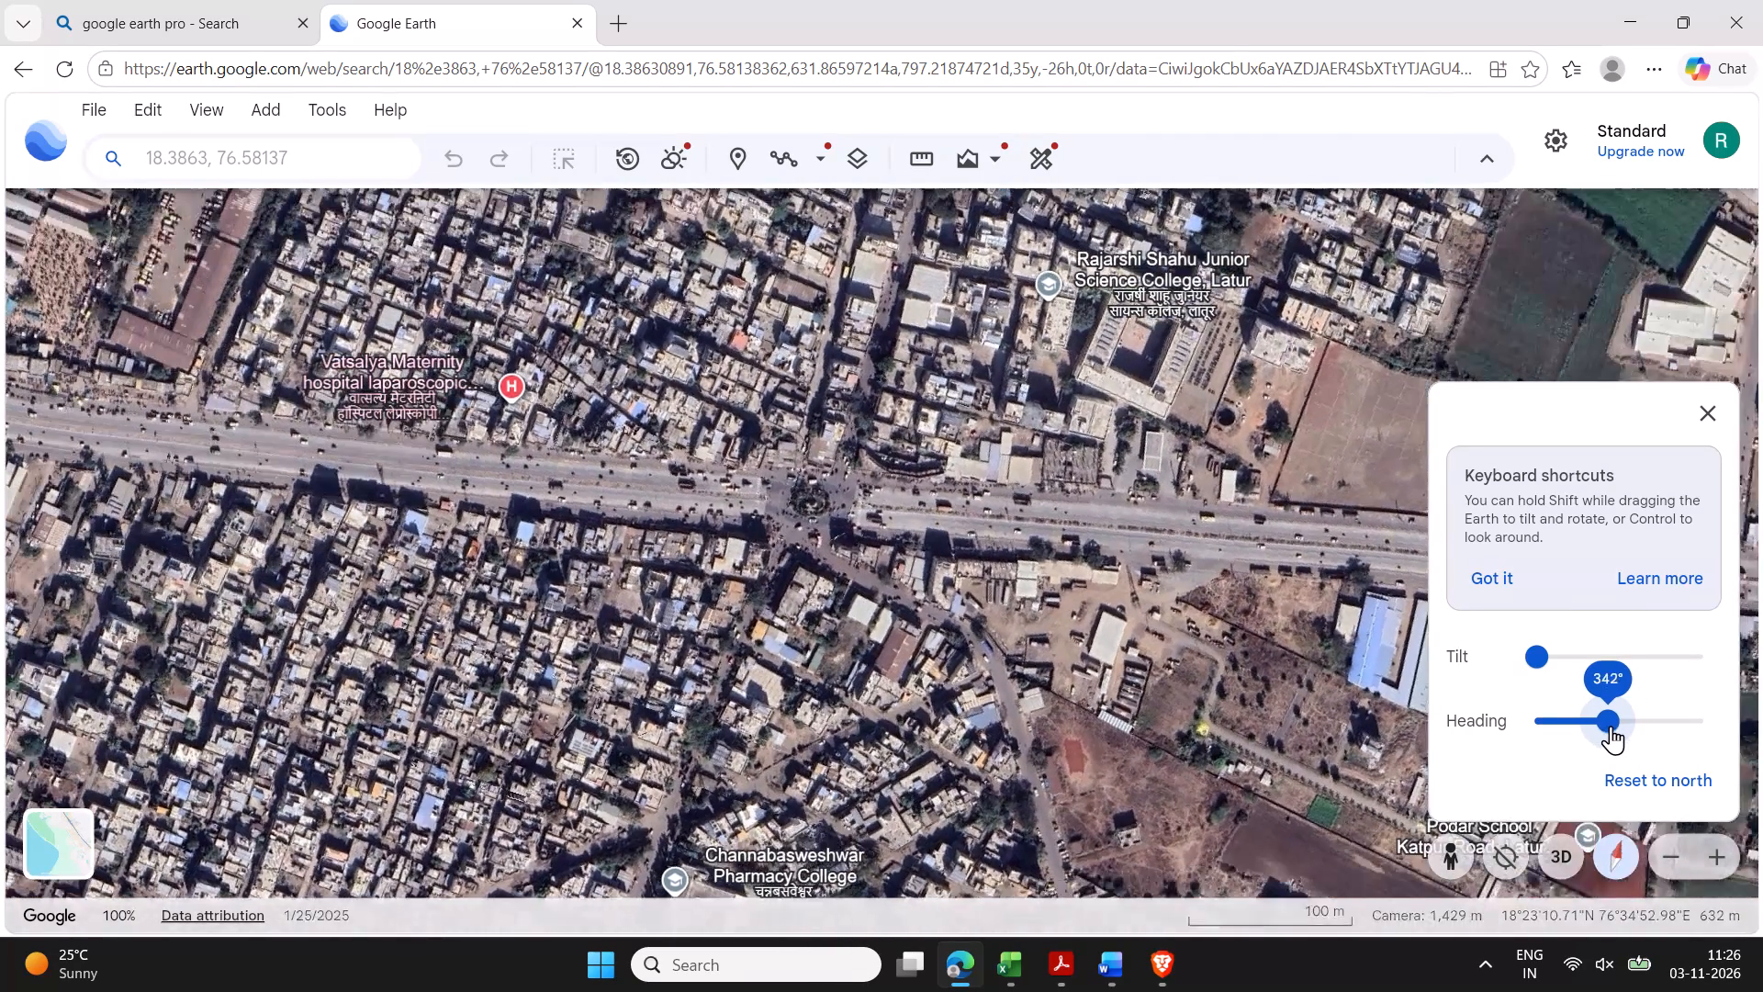
{"action": "left_click_drag", "start_coordinate": [1611, 726], "coordinate": [1612, 726]}
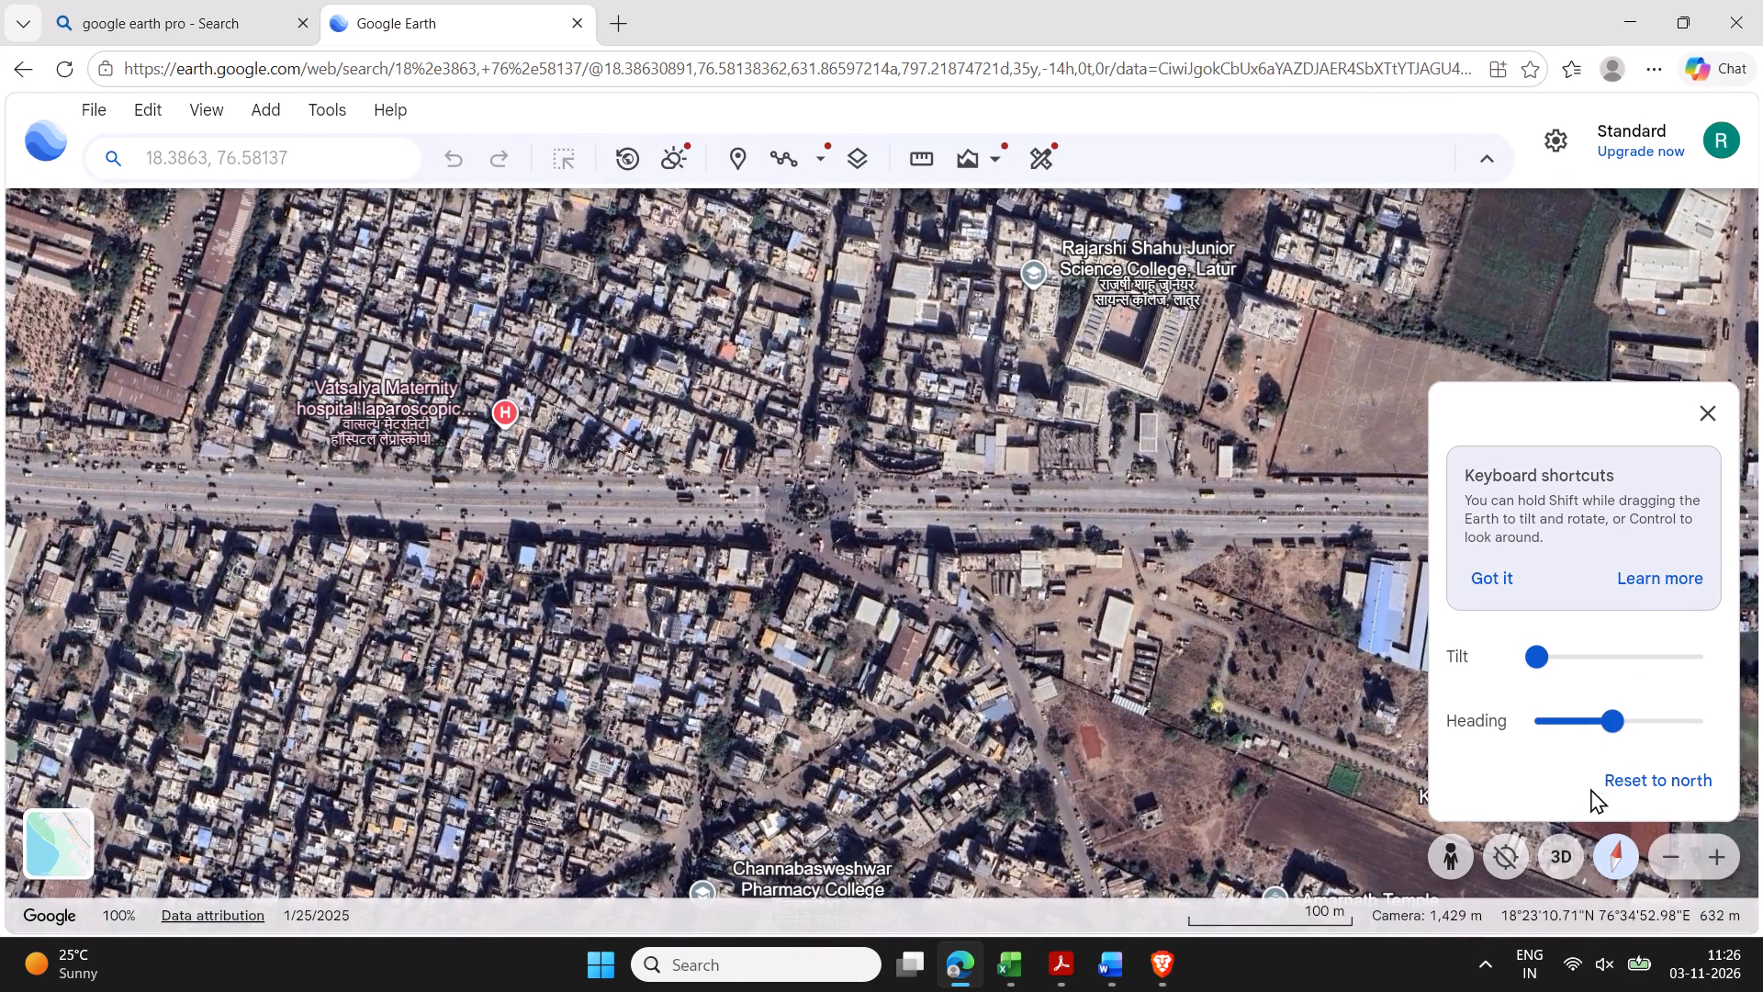
{"action": "left_click_drag", "start_coordinate": [1536, 657], "coordinate": [1539, 657]}
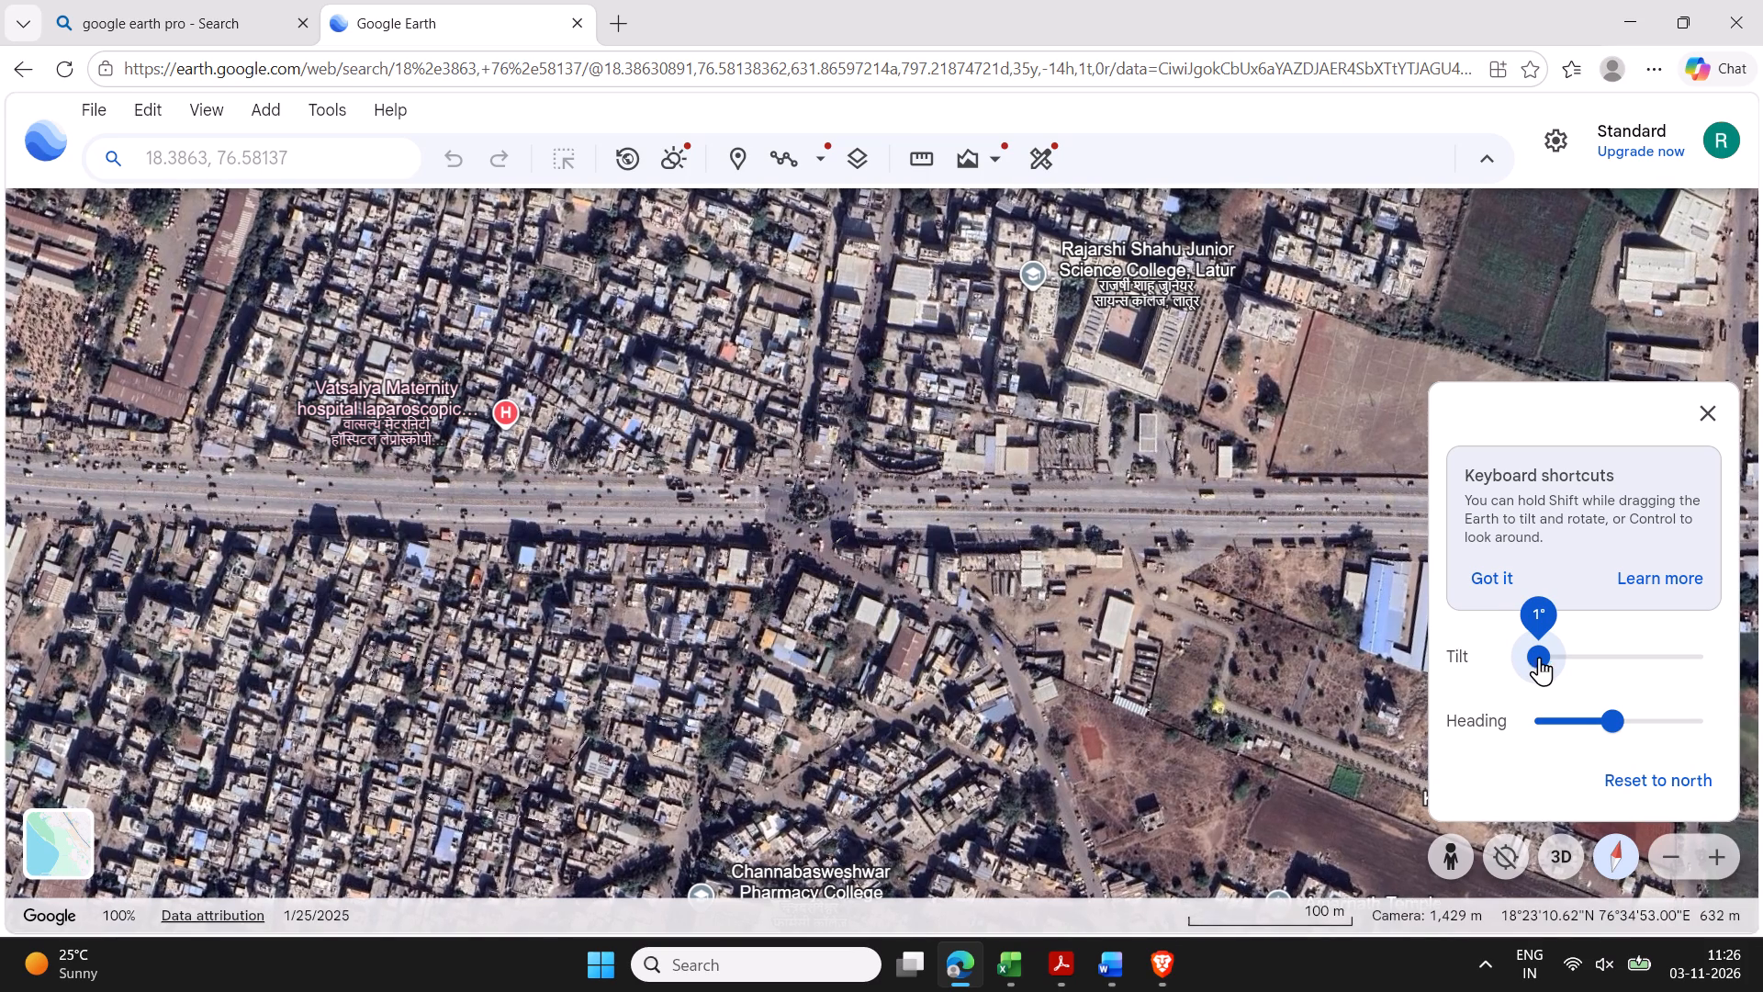
{"action": "left_click_drag", "start_coordinate": [1539, 657], "coordinate": [1560, 662]}
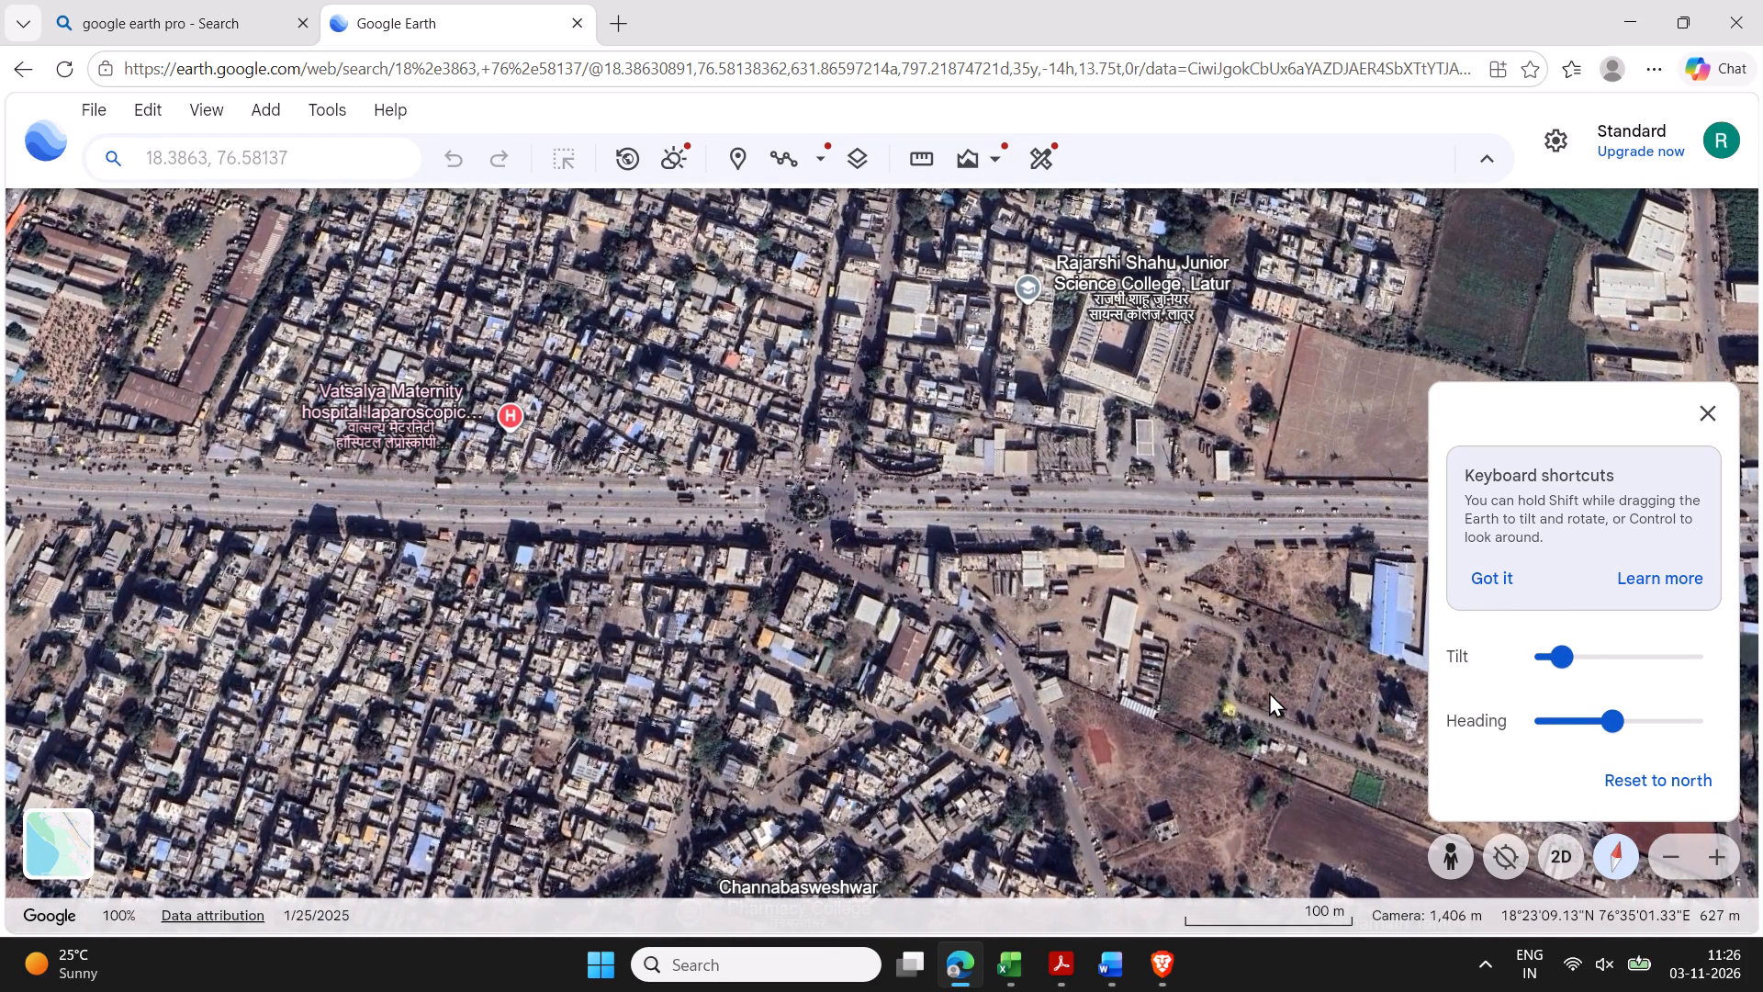
{"action": "left_click", "coordinate": [1274, 692]}
{"action": "left_click", "coordinate": [1319, 725]}
{"action": "left_click", "coordinate": [1703, 415]}
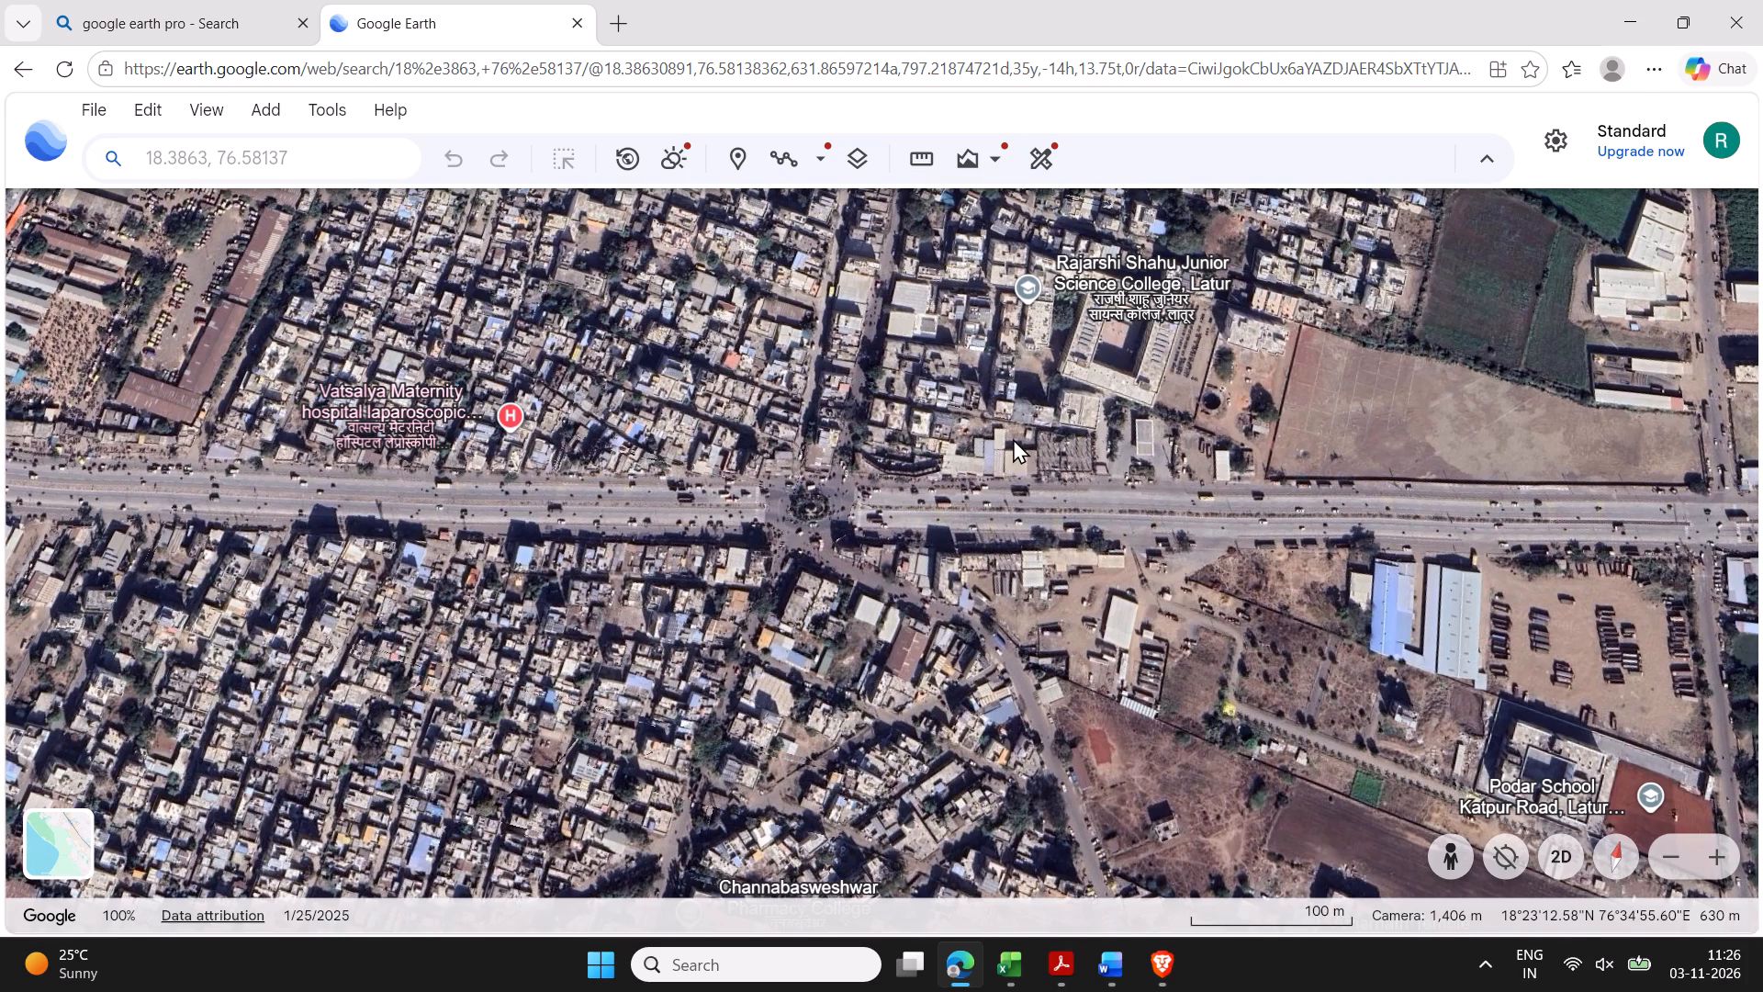
Capture a rectangular screen snip of the map with the highway and junction in it, excluding the surrounding Google Earth controls.
{"action": "key", "text": "shift+super+s"}
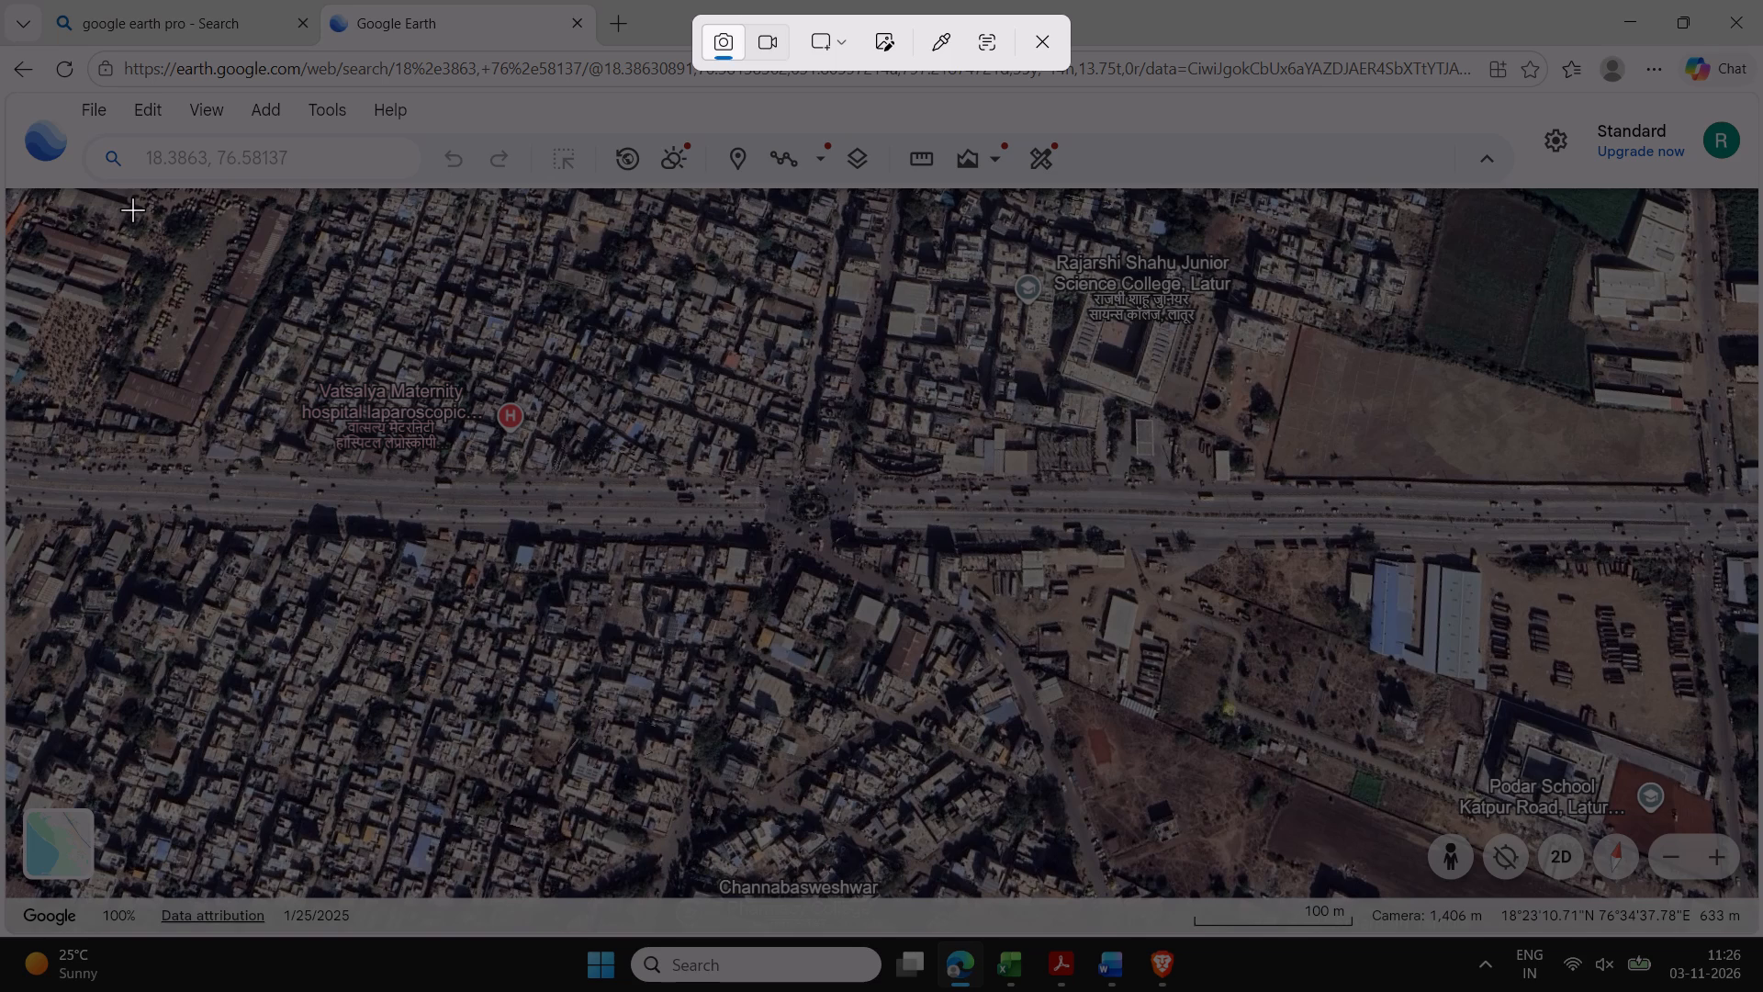
{"action": "scroll", "coordinate": [132, 209], "scroll_direction": "up", "scroll_amount": 1}
{"action": "left_click_drag", "start_coordinate": [181, 209], "coordinate": [1491, 822]}
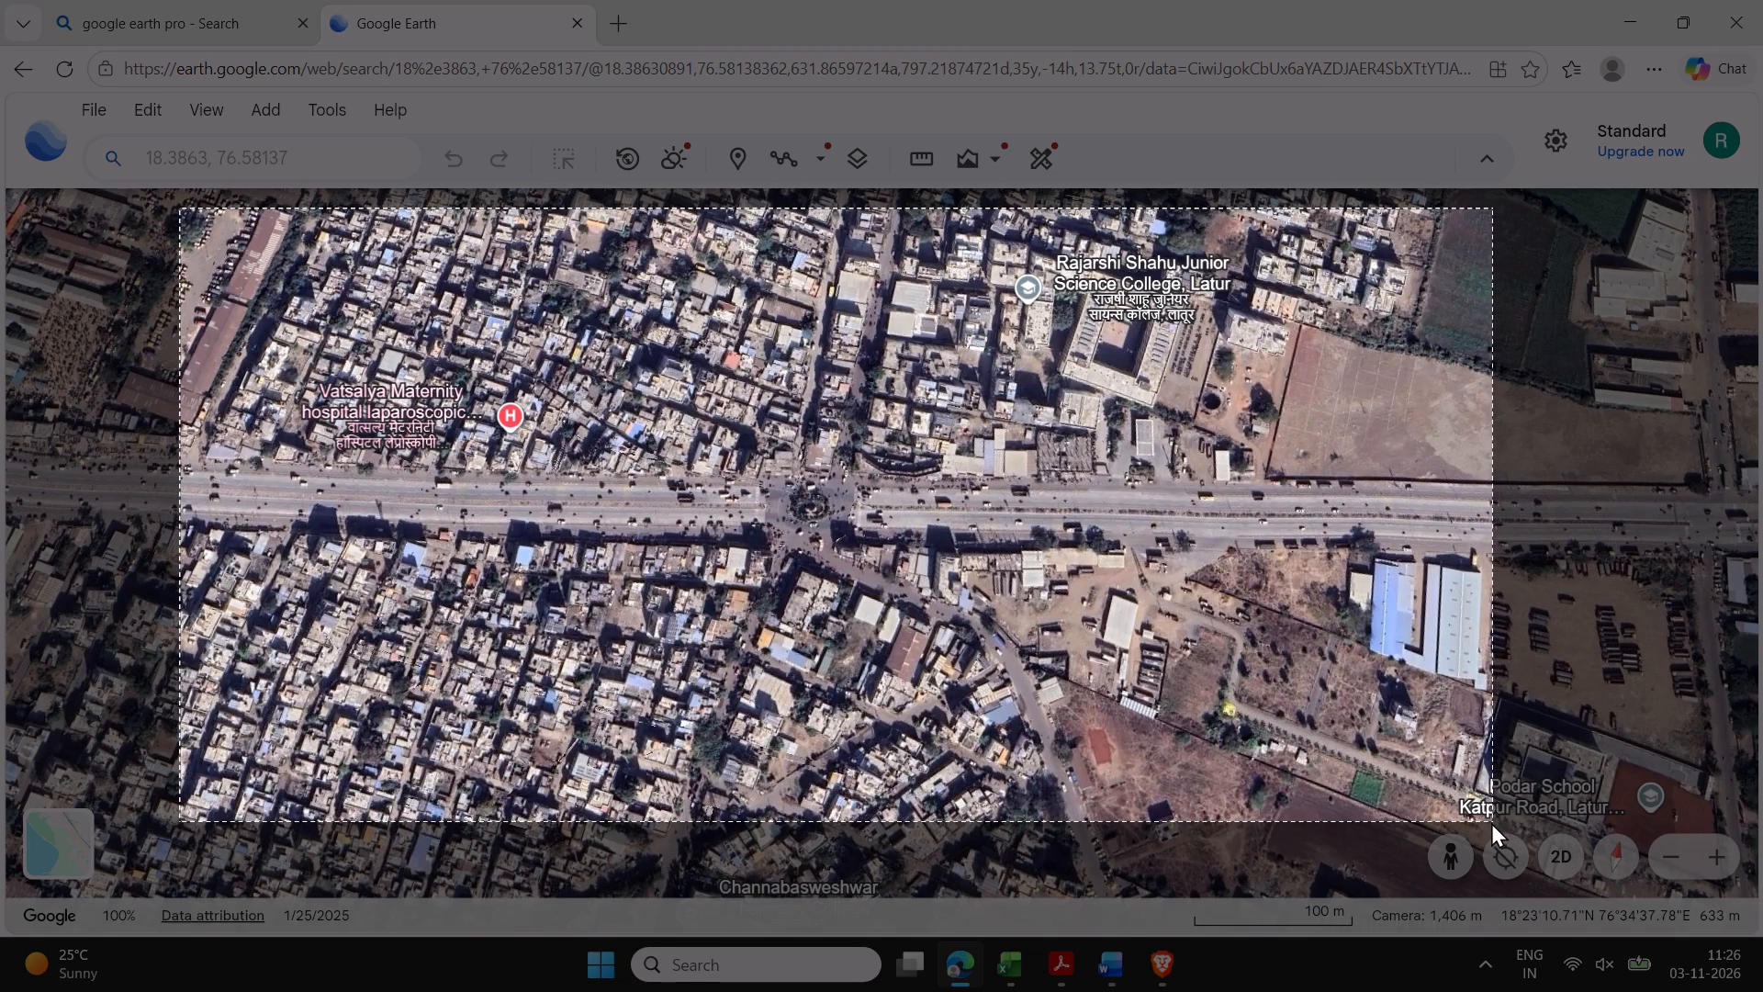
{"action": "left_click_drag", "start_coordinate": [1491, 822], "coordinate": [1513, 841]}
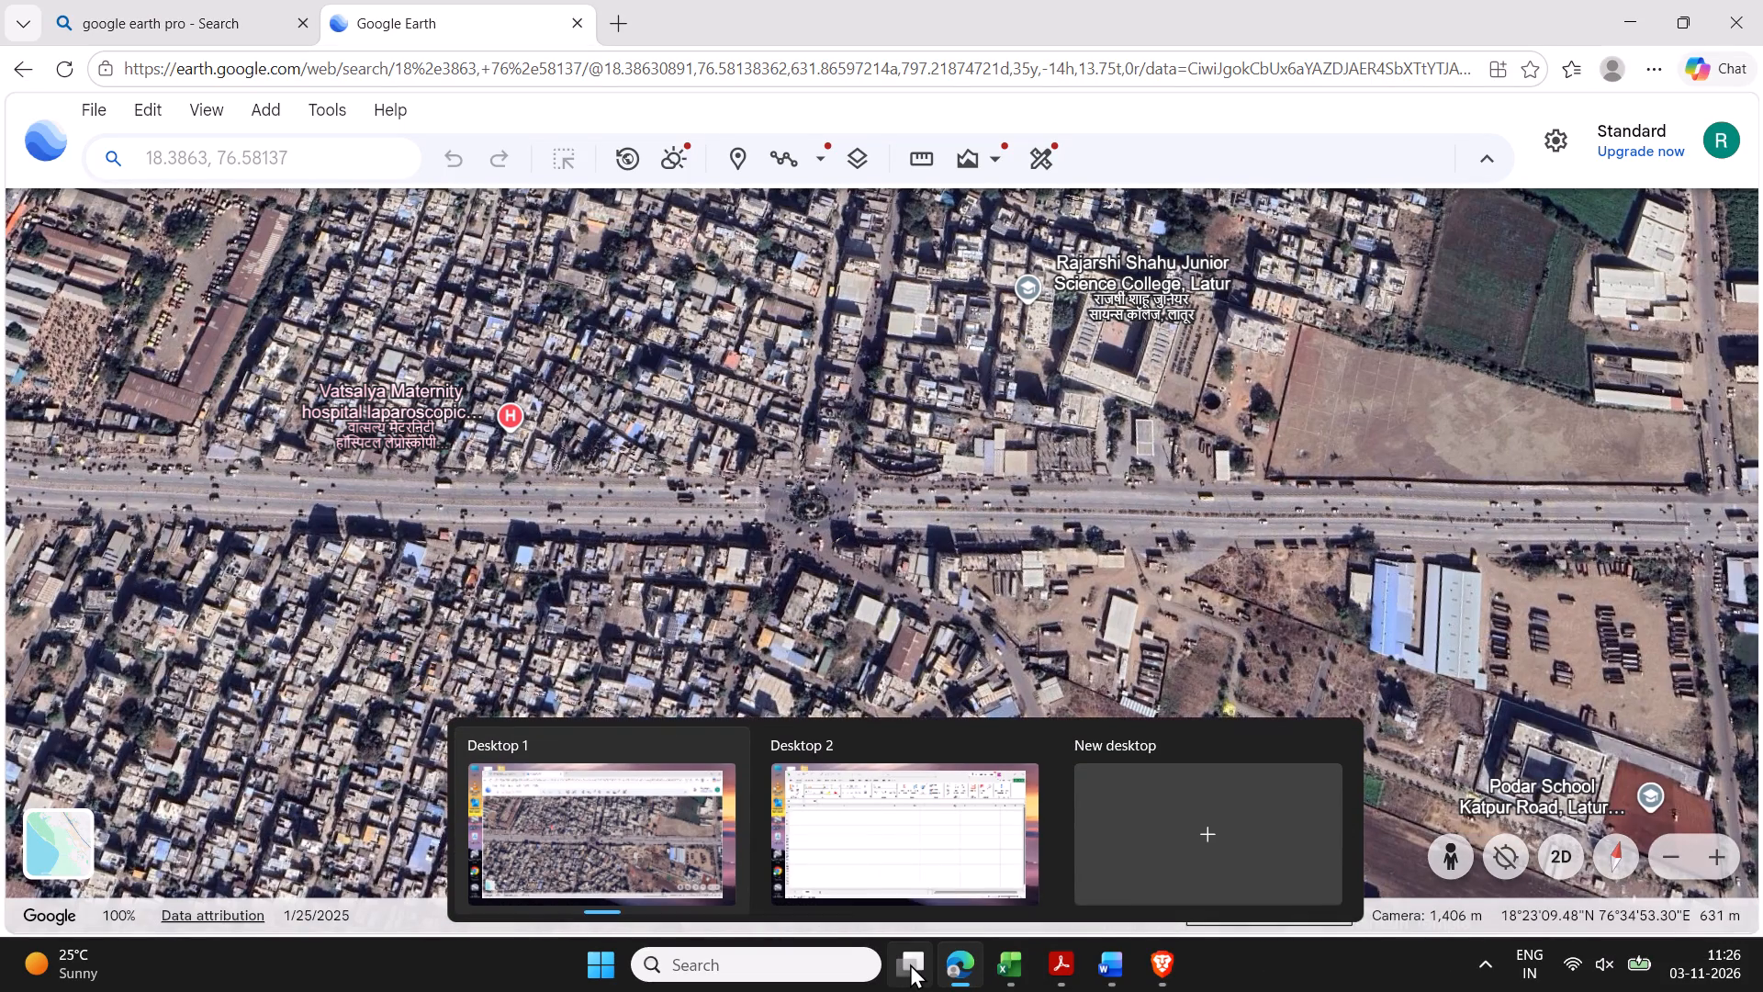
Switch to the 2nd detail design report in Word and replace the Blackspot-02 Google Earth location picture with the captured snip.
{"action": "left_click", "coordinate": [910, 964]}
{"action": "left_click", "coordinate": [993, 264]}
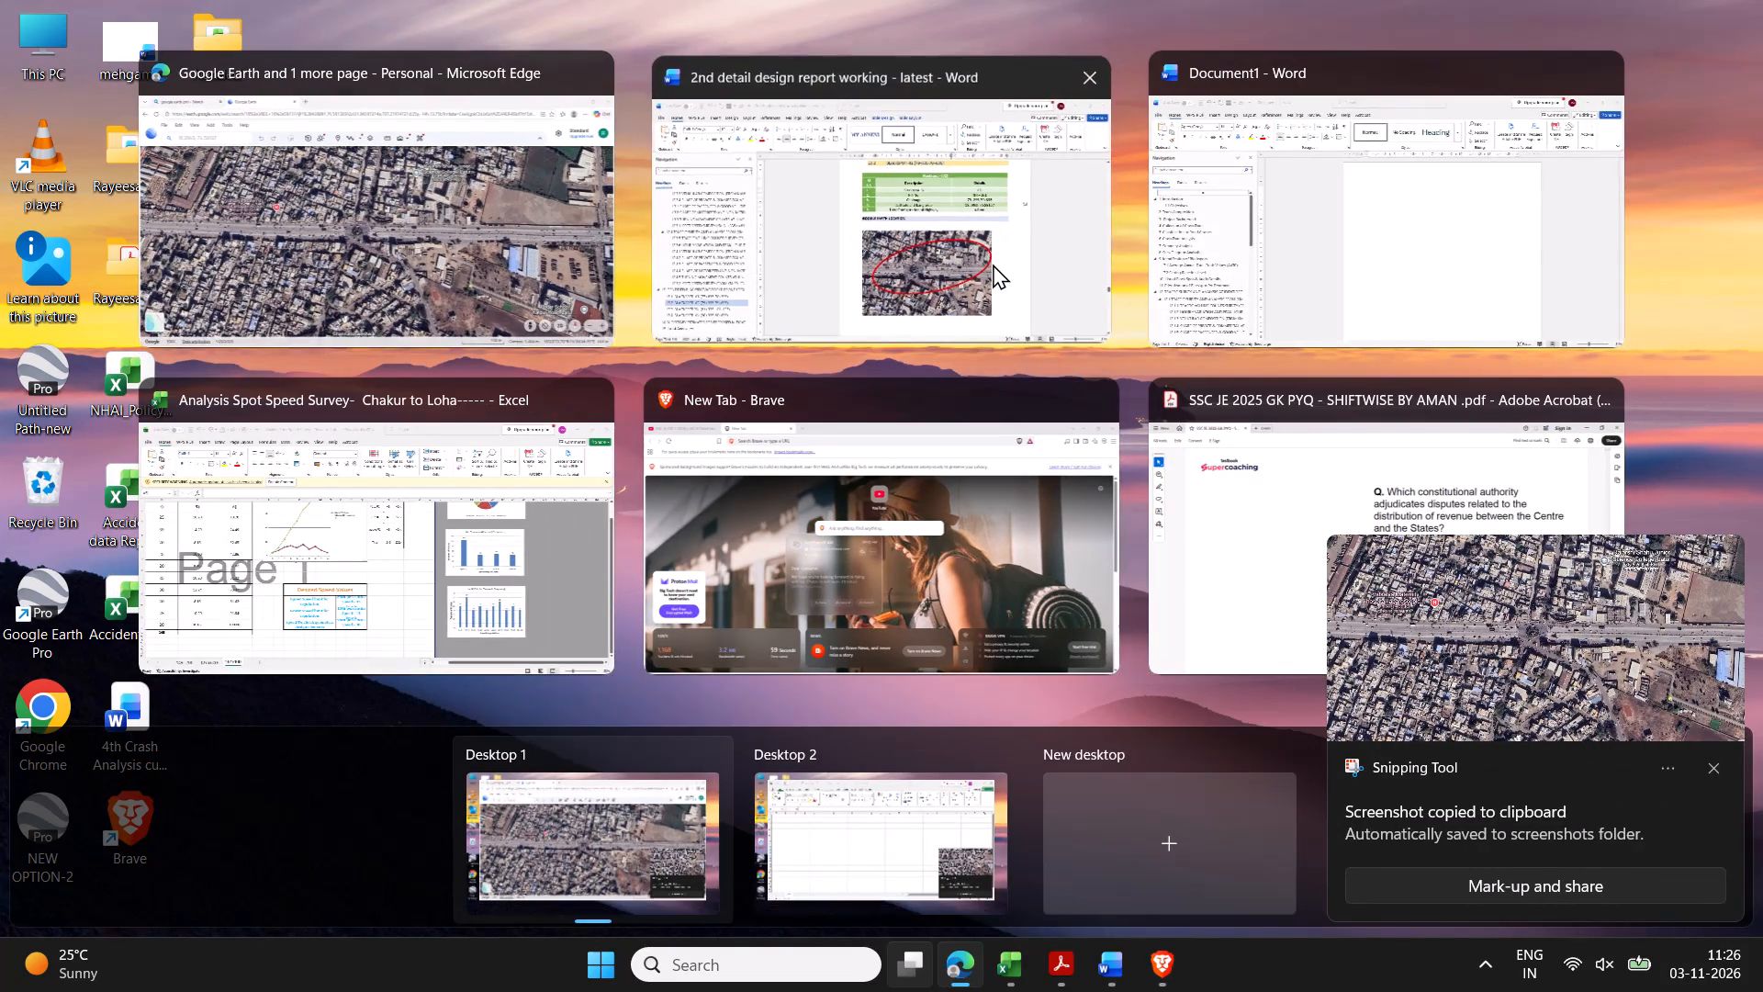
{"action": "left_click", "coordinate": [1060, 664]}
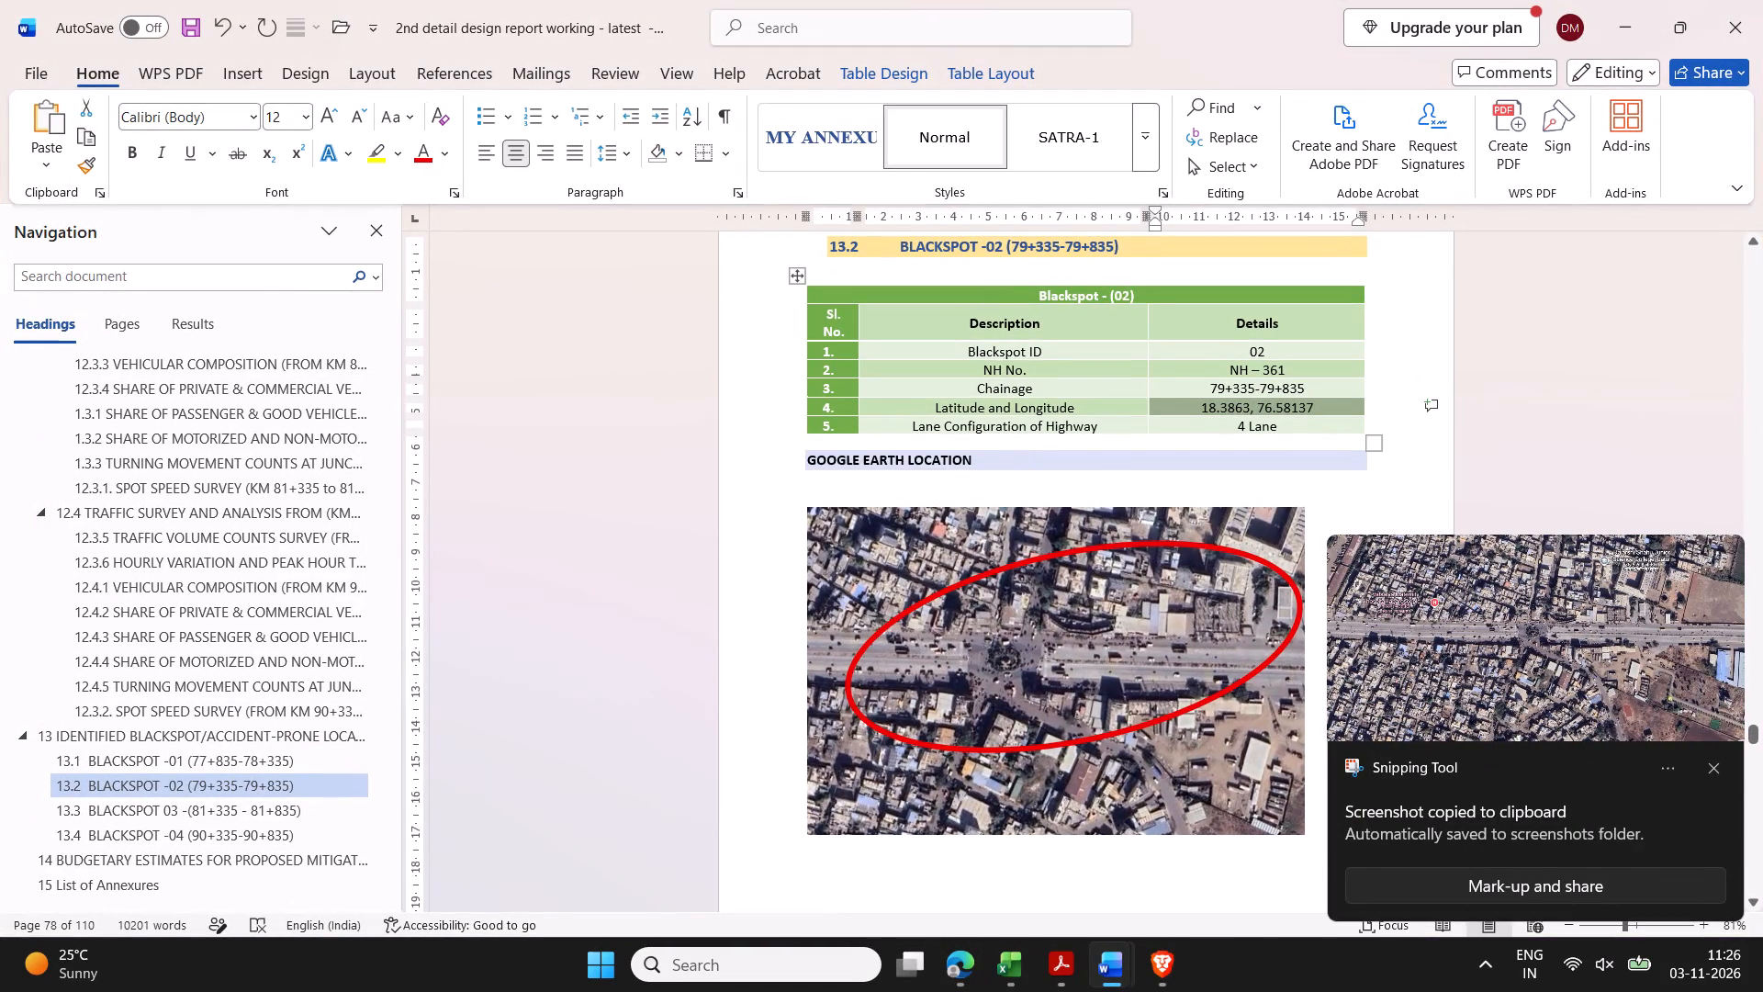
{"action": "double_click", "coordinate": [1060, 664]}
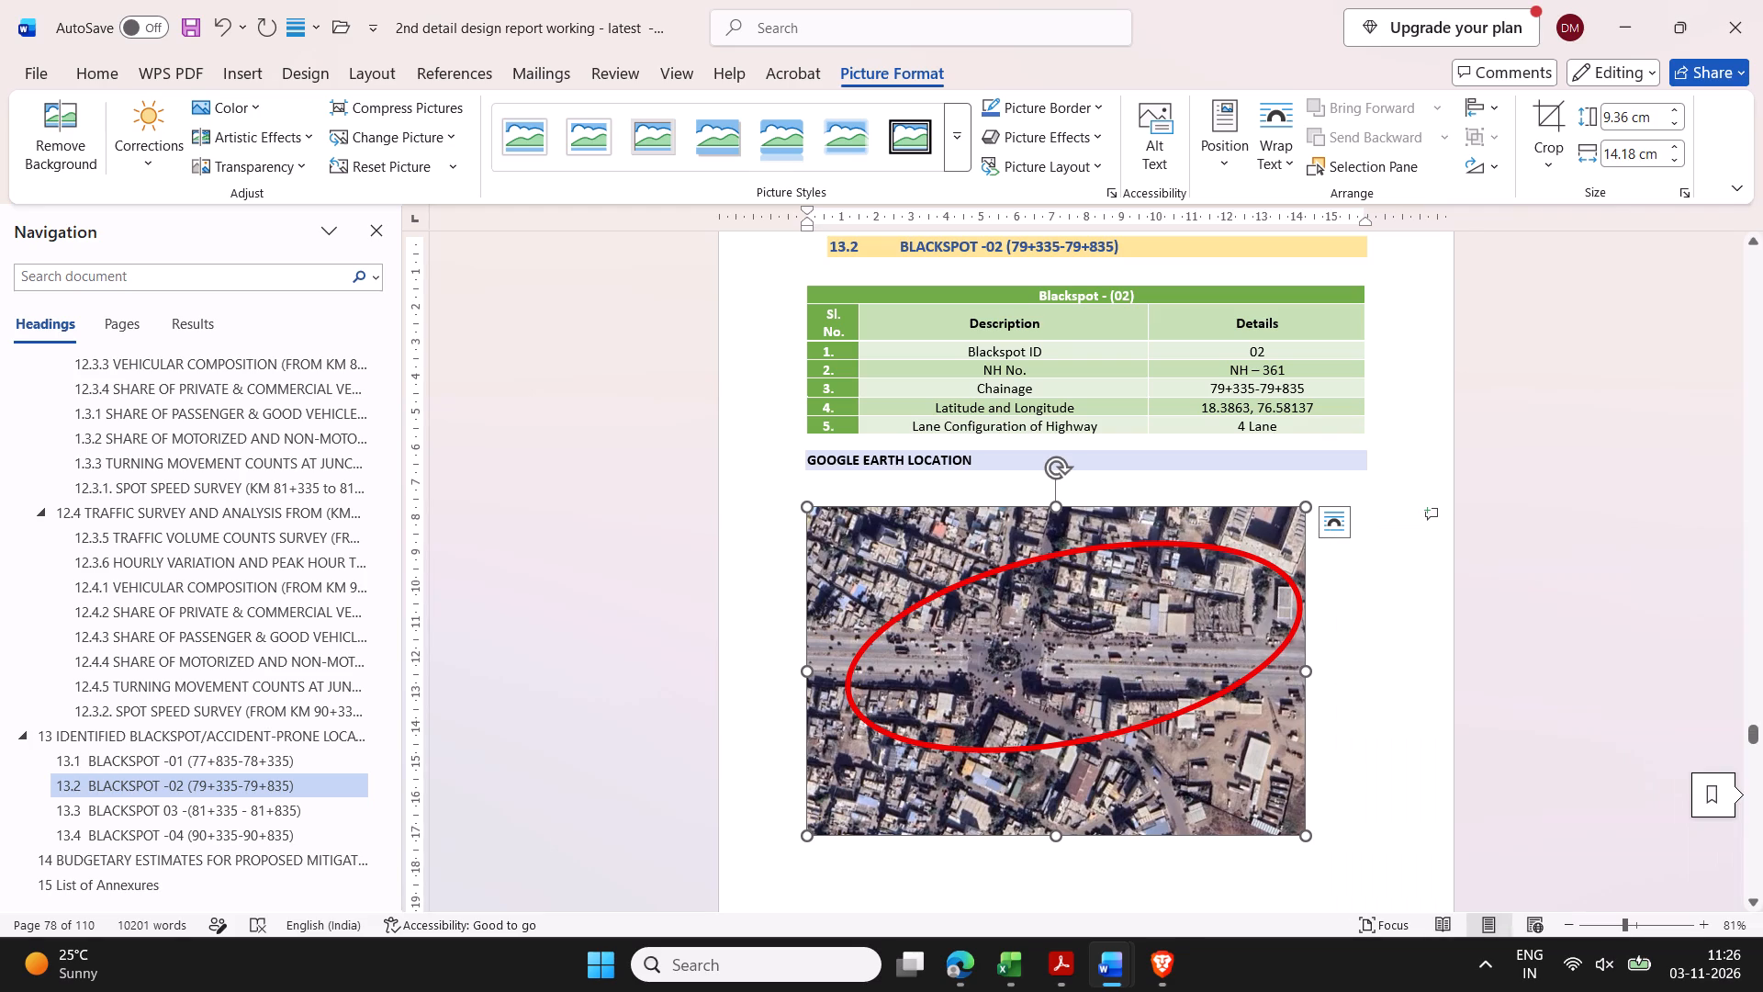
{"action": "key", "text": "Delete"}
{"action": "key", "text": "ctrl+v"}
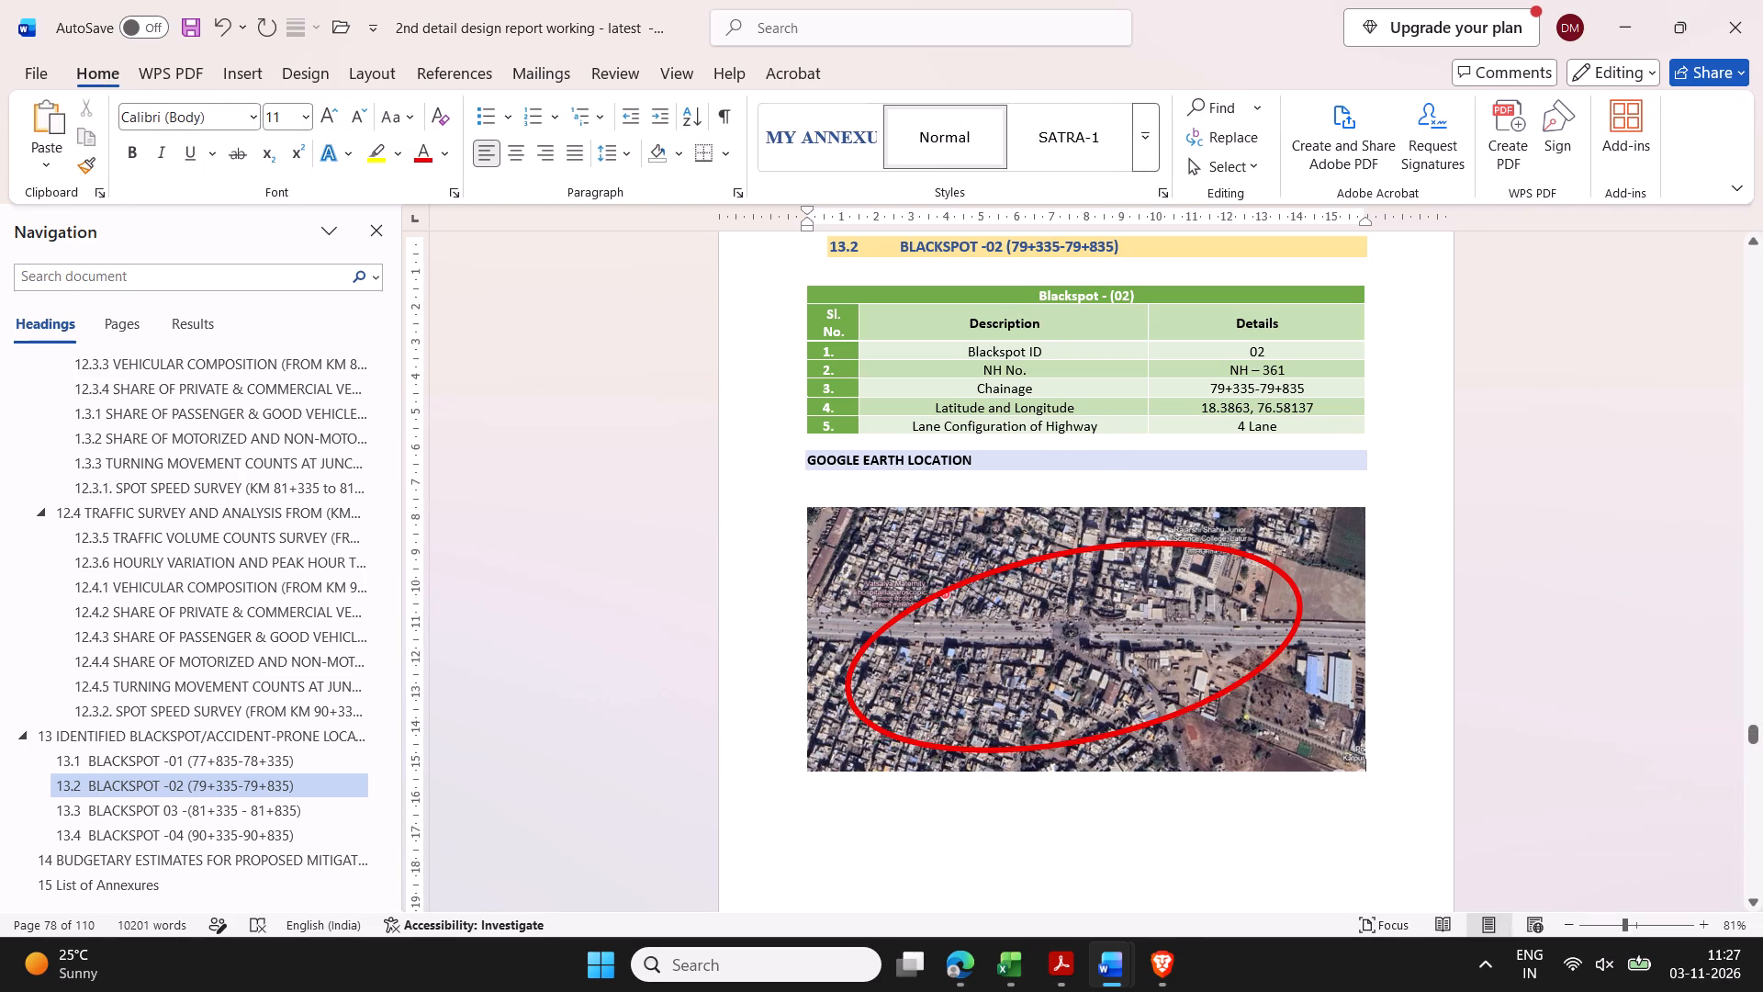
Enlarge the new Blackspot-02 map picture proportionally until it extends slightly past the width of the table above.
{"action": "left_click_drag", "start_coordinate": [1121, 657], "coordinate": [1129, 667]}
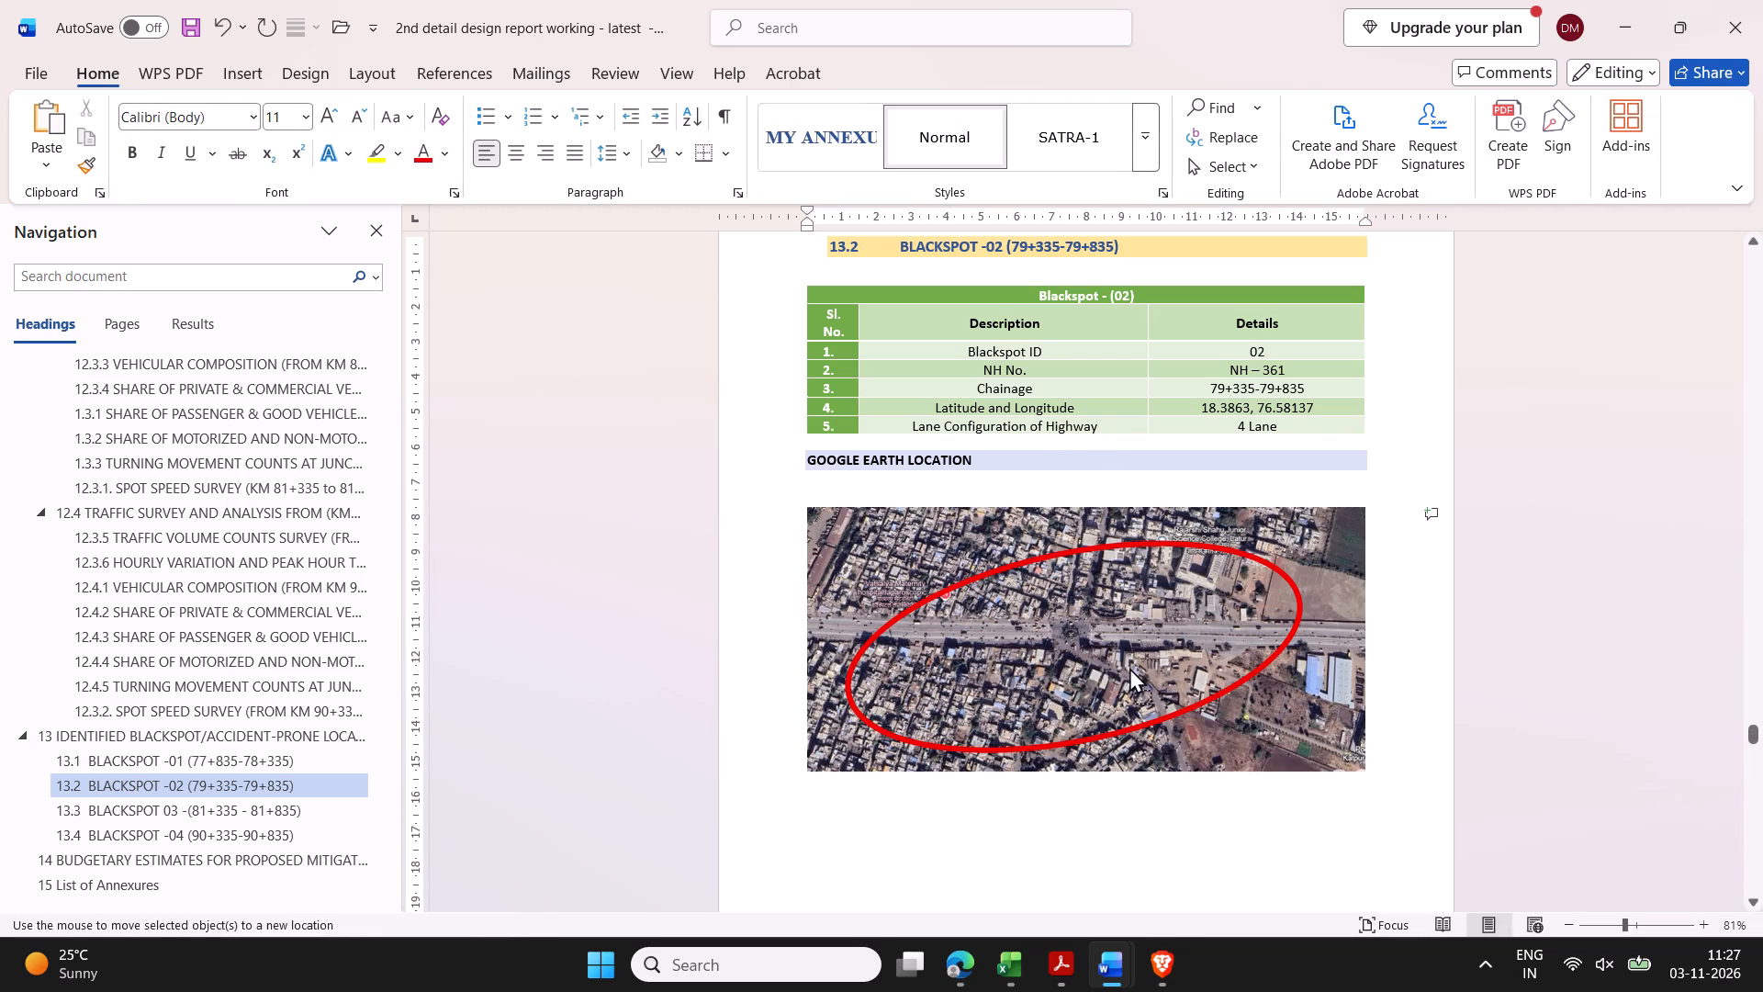
{"action": "left_click_drag", "start_coordinate": [1129, 667], "coordinate": [1131, 671]}
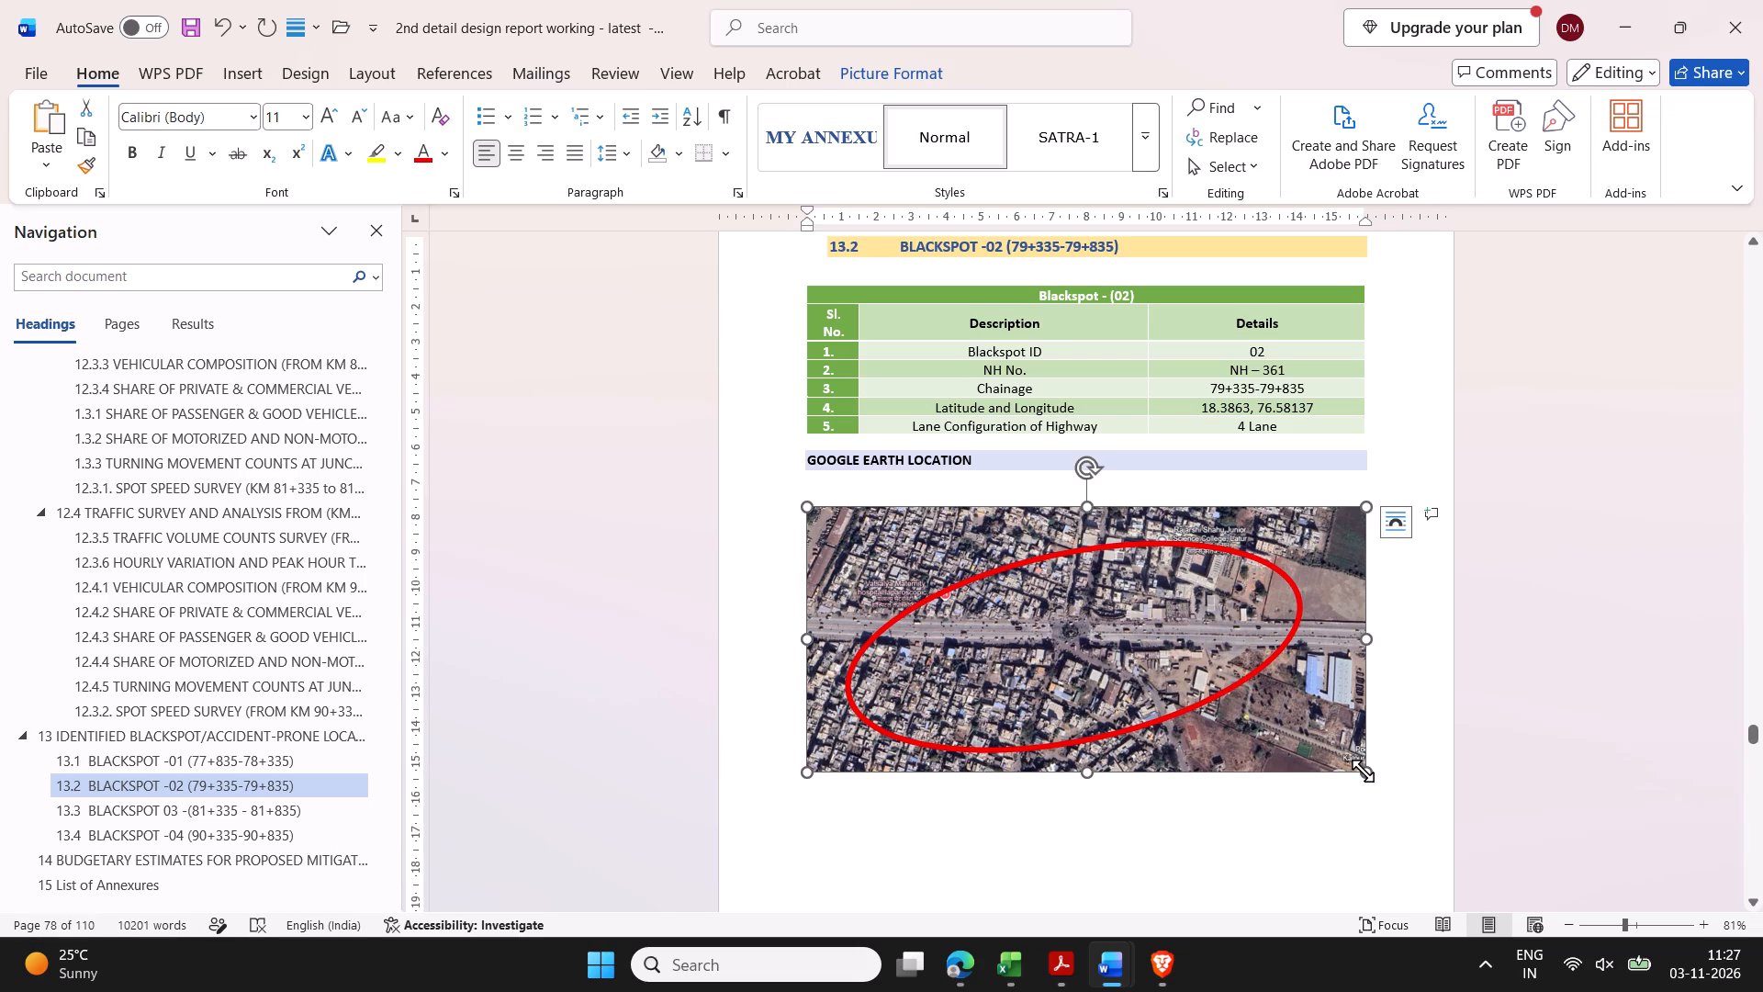
{"action": "left_click_drag", "start_coordinate": [1363, 771], "coordinate": [1372, 790]}
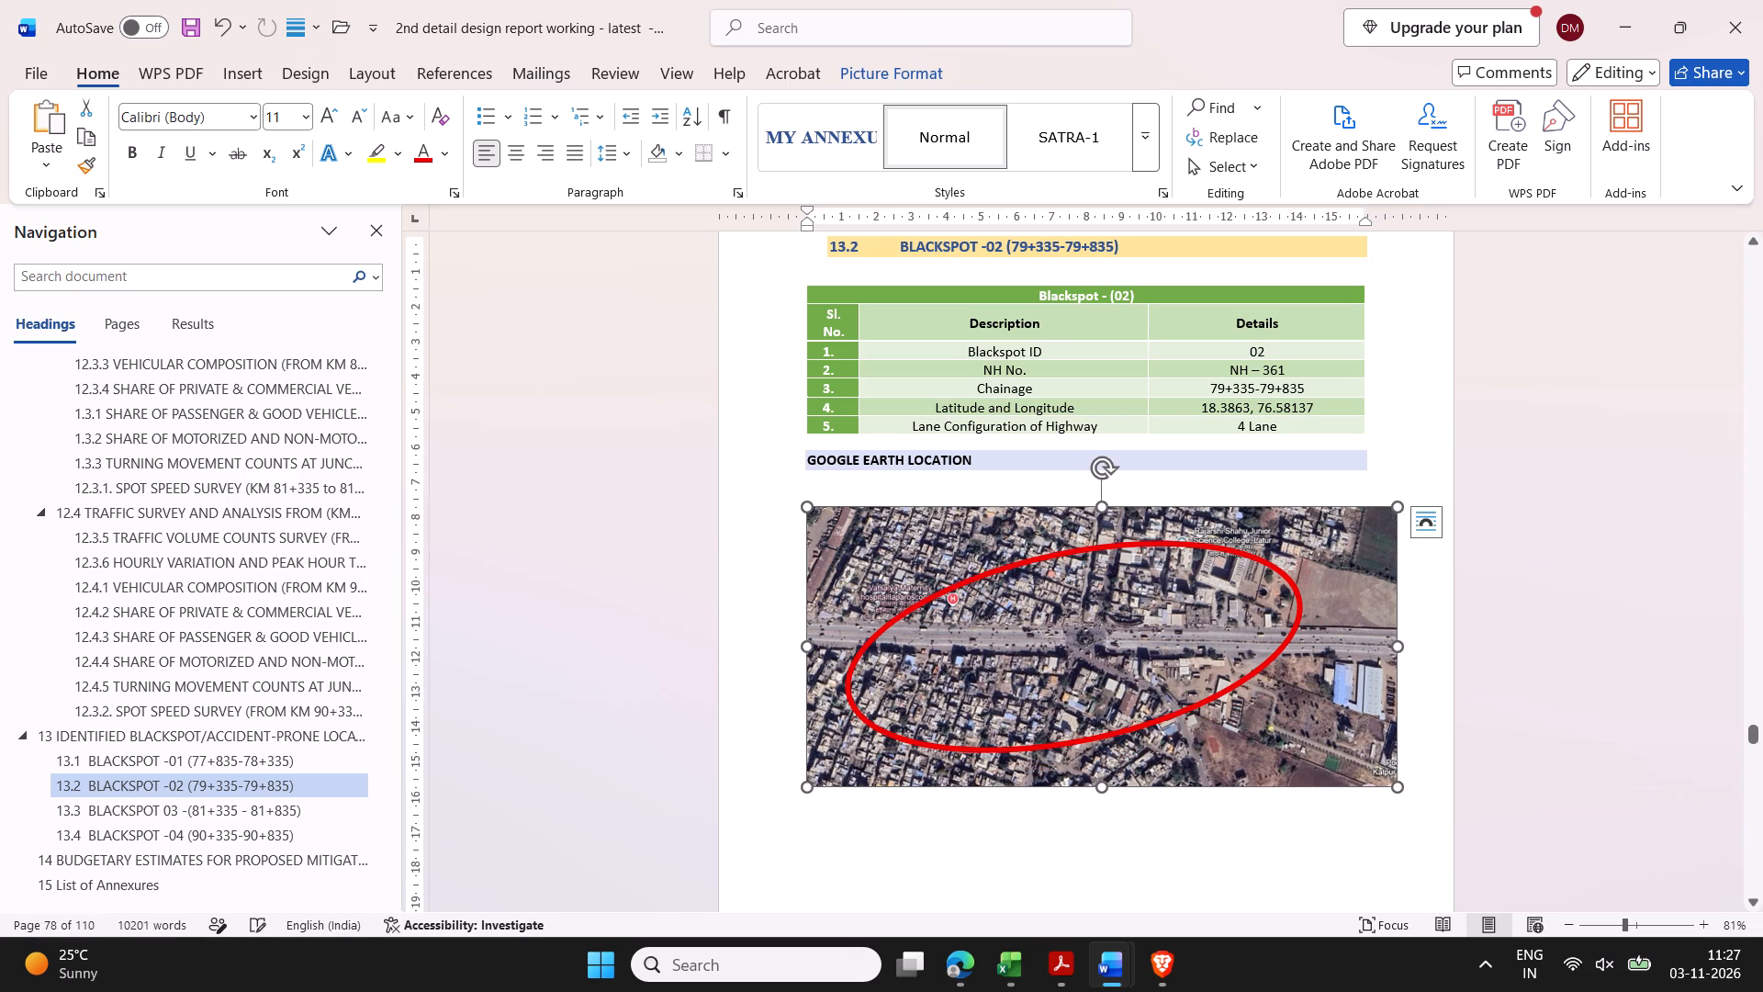
{"action": "left_click", "coordinate": [1160, 607]}
Compare the Google Earth location pictures in sections 13.1 Blackspot-01 and 13.2 Blackspot-02, ending at section 13.2.
{"action": "scroll", "coordinate": [1232, 508], "scroll_direction": "up", "scroll_amount": 1}
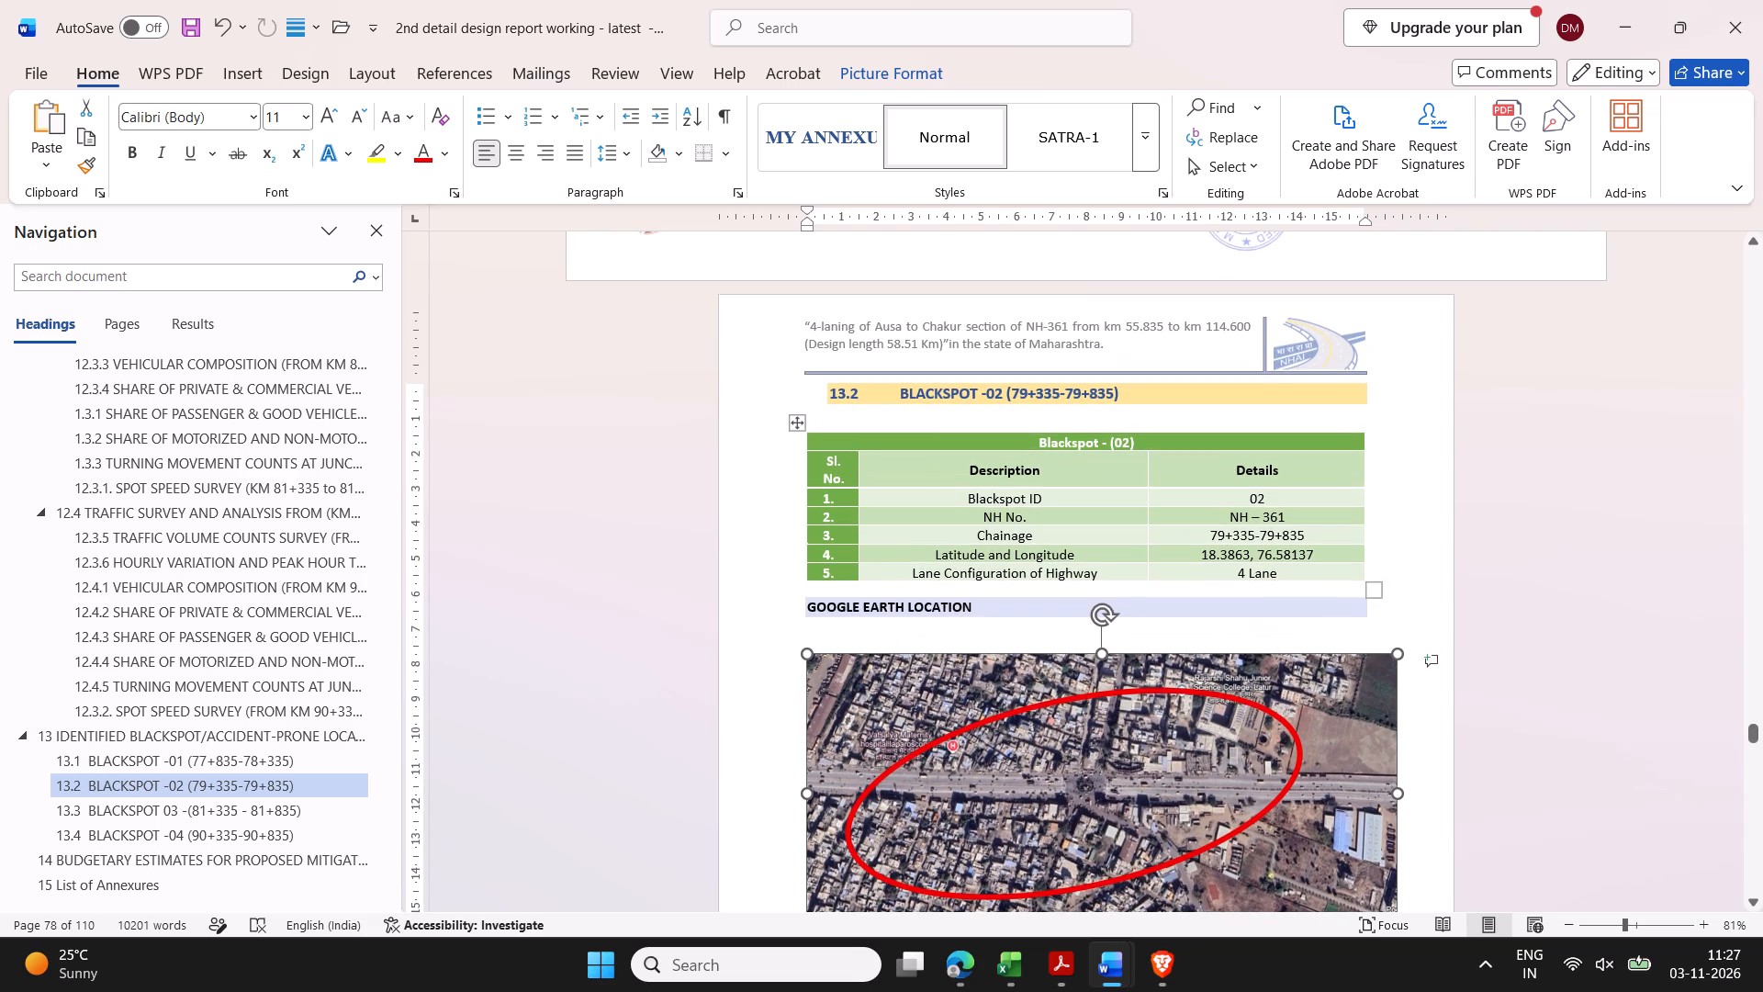
{"action": "left_click", "coordinate": [220, 761]}
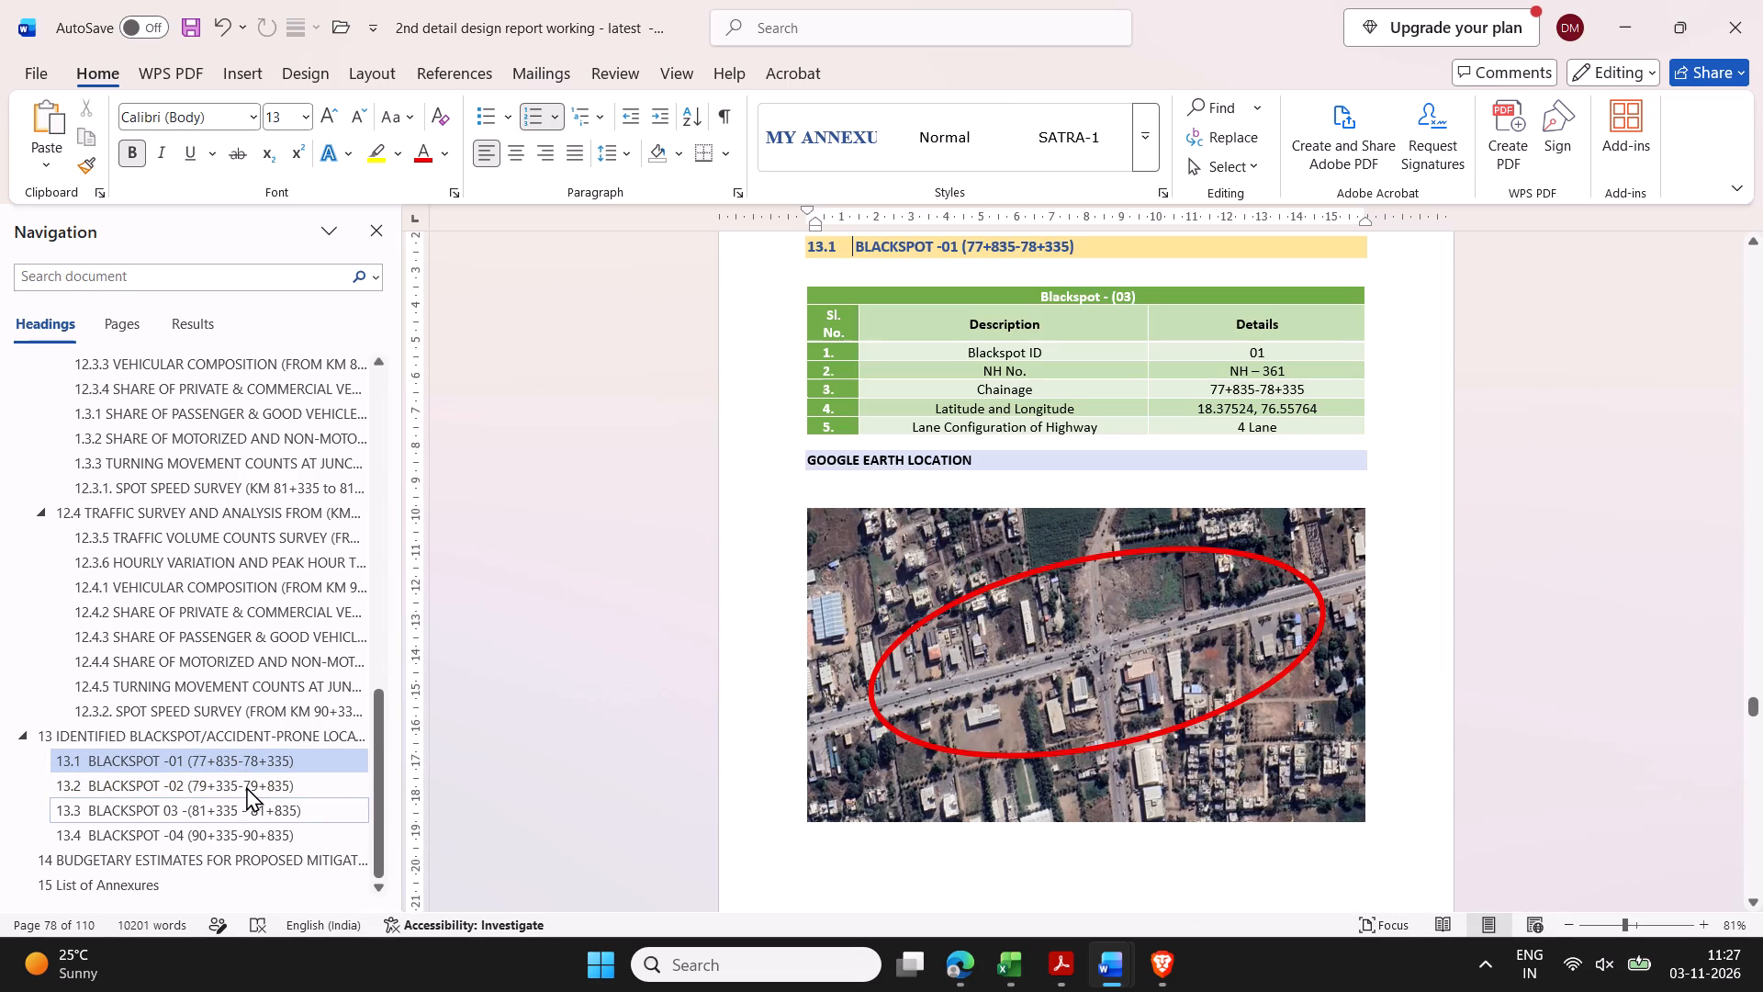
{"action": "left_click", "coordinate": [247, 785]}
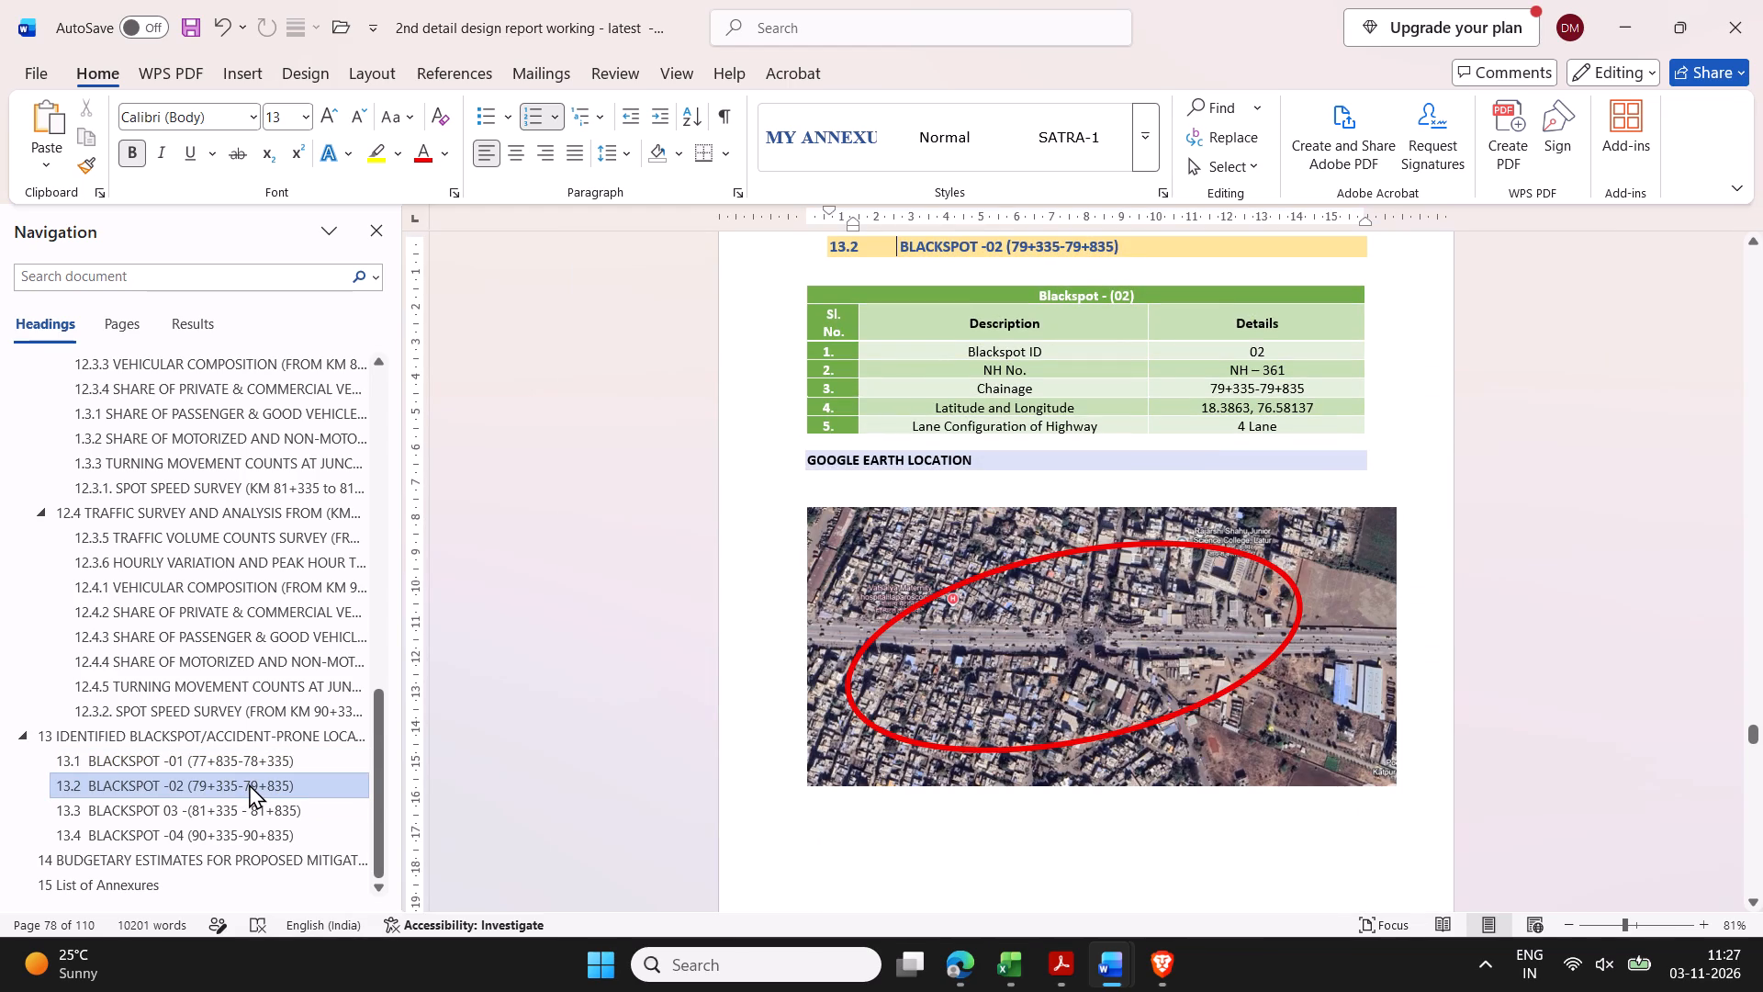
{"action": "left_click", "coordinate": [240, 754]}
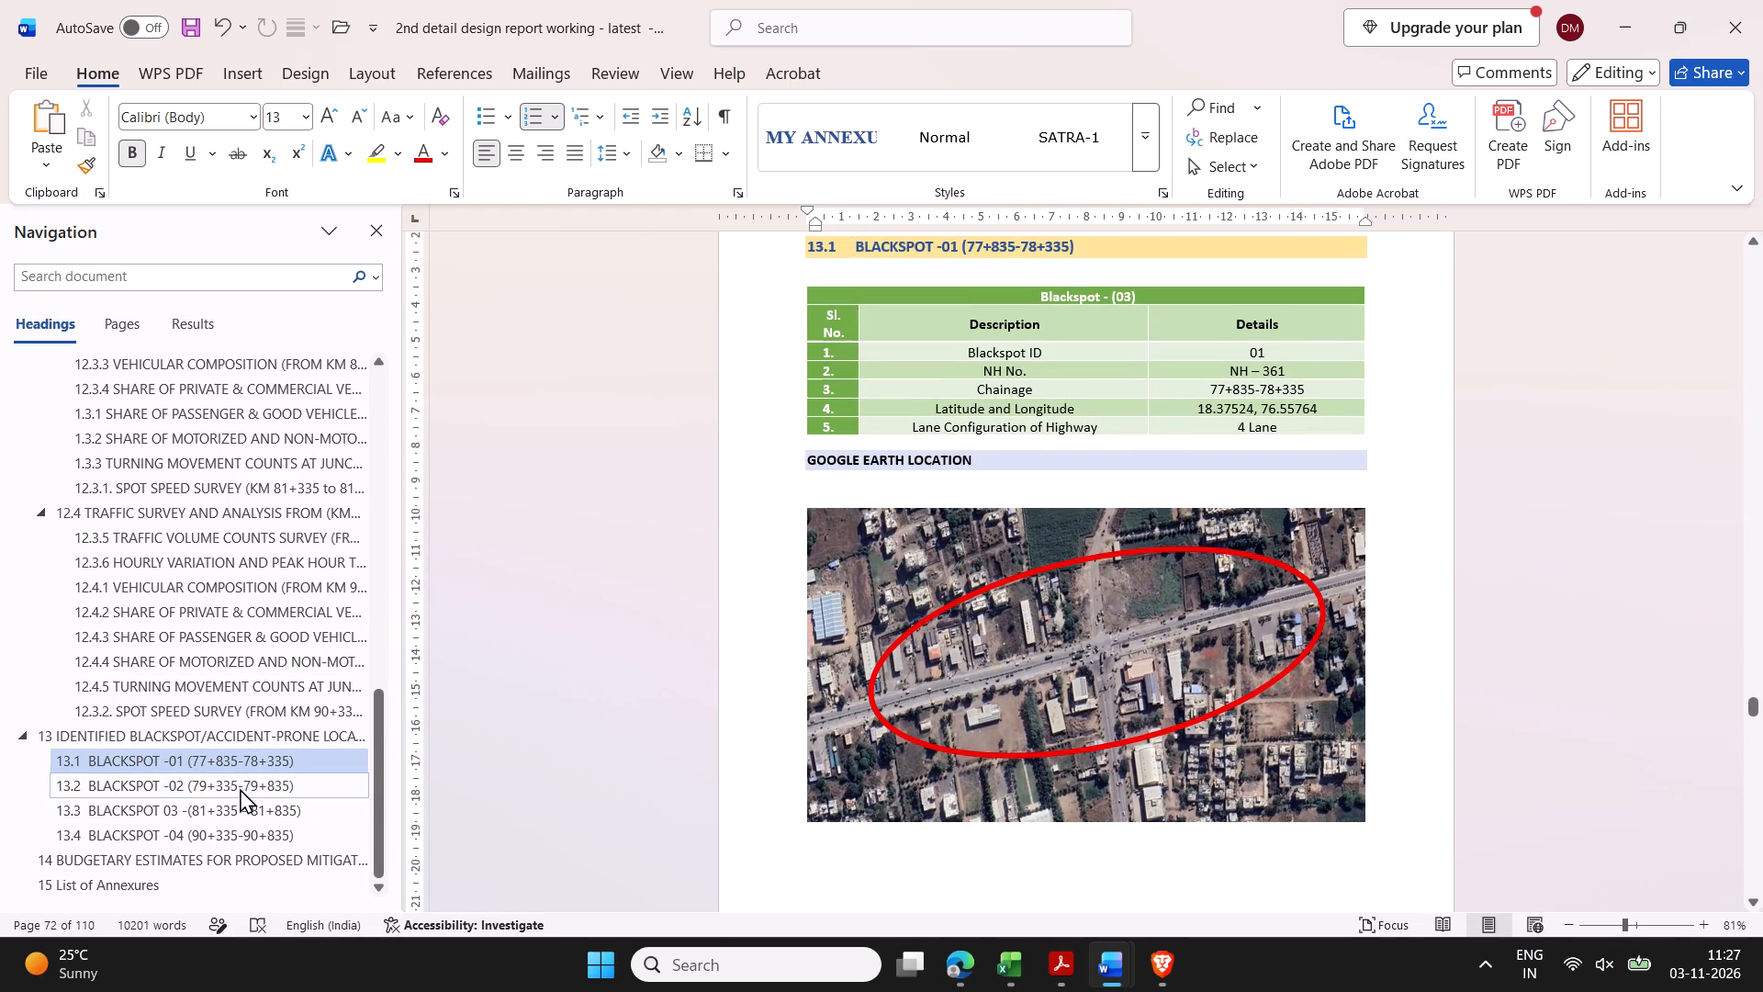
{"action": "left_click", "coordinate": [240, 789]}
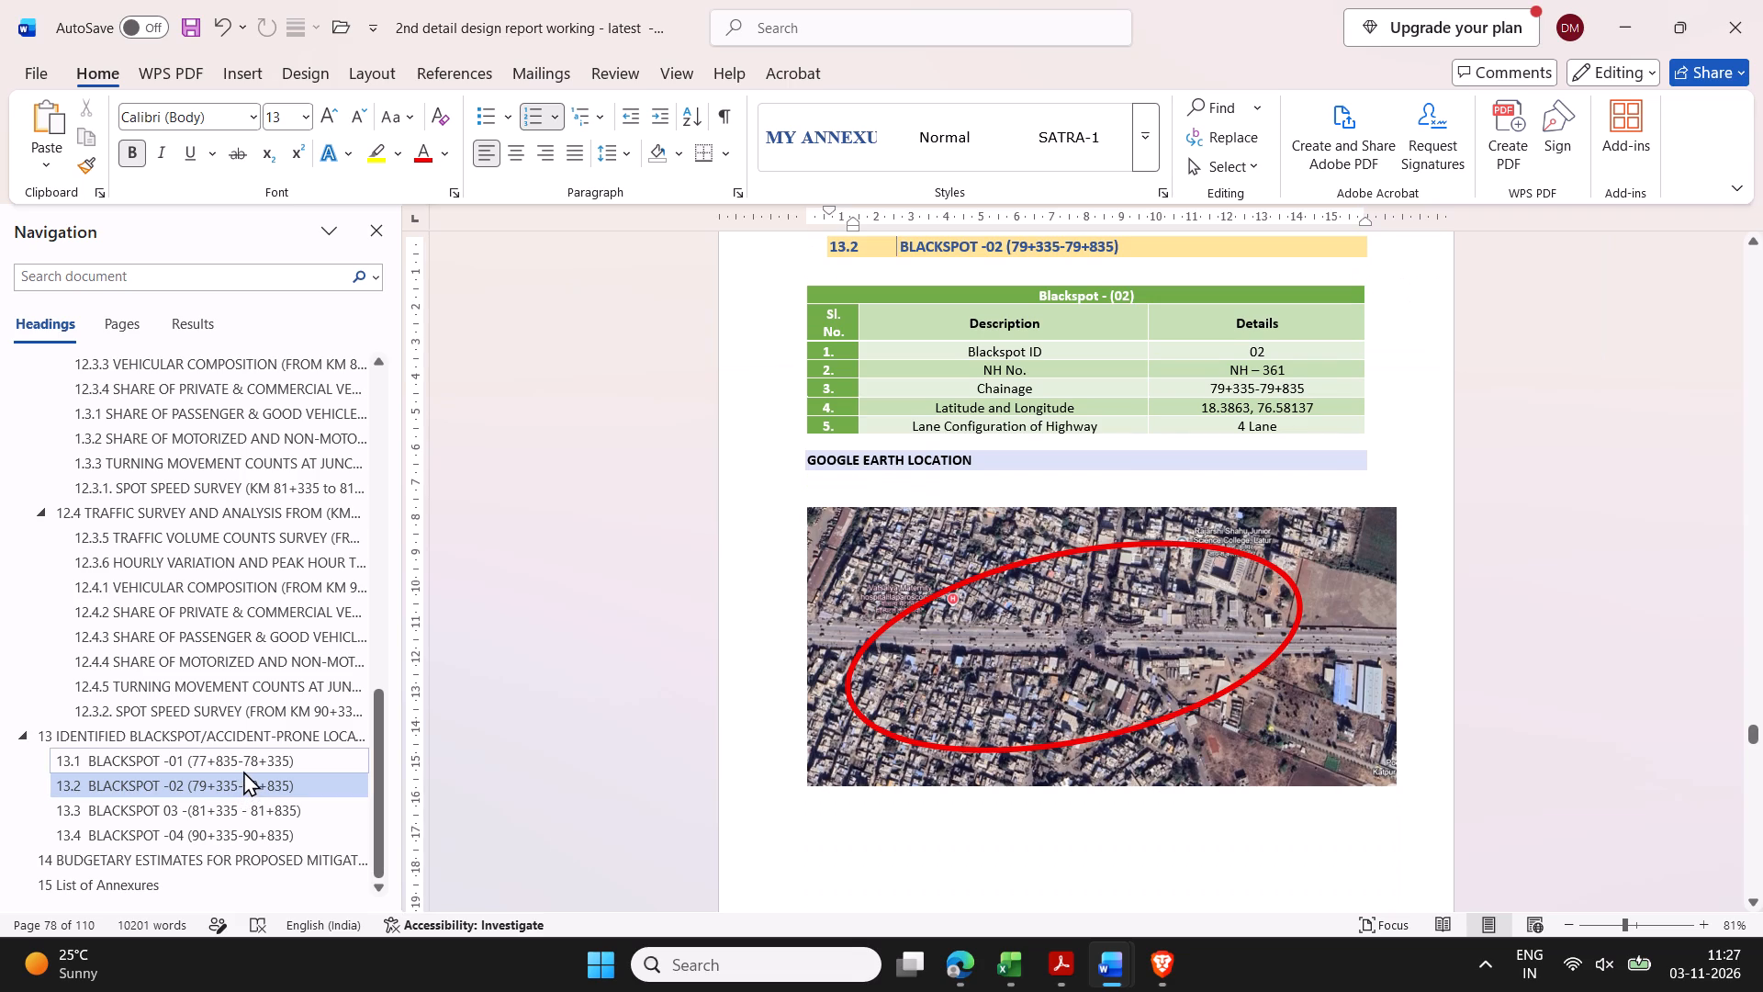
Go to section 13.3 Blackspot 03 and copy its latitude and longitude, 18.40926, 76.60371, from the details table.
{"action": "left_click", "coordinate": [237, 800]}
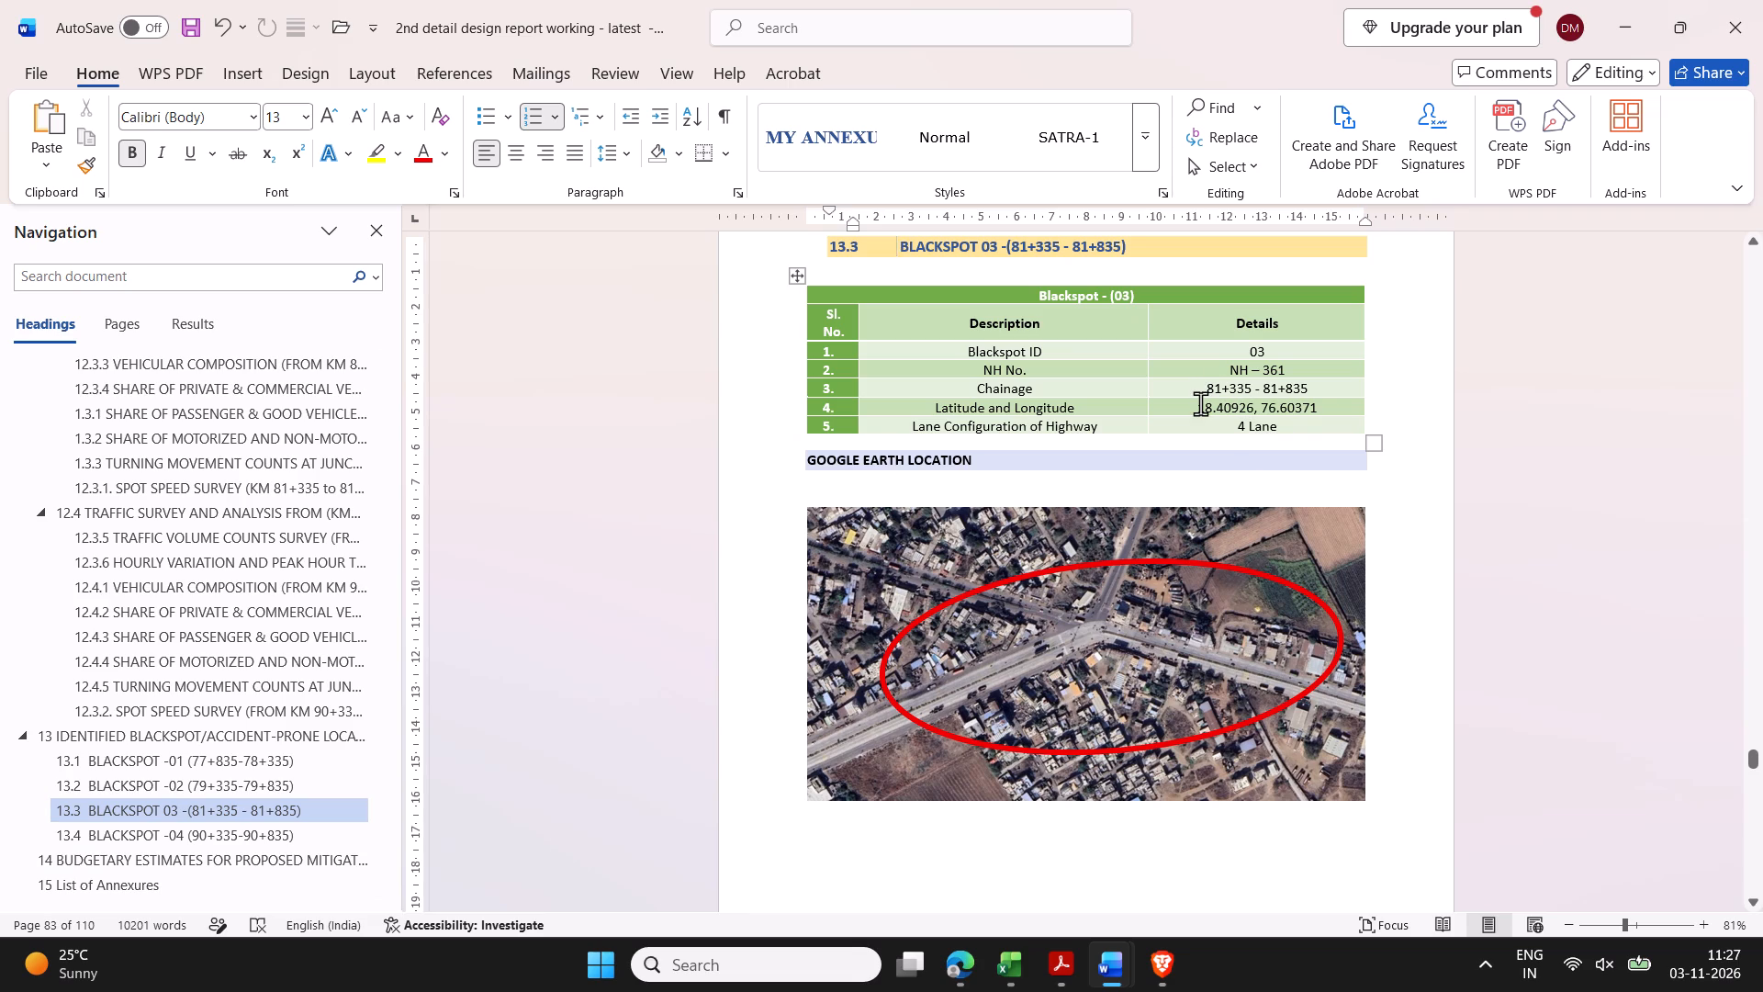
{"action": "left_click_drag", "start_coordinate": [1200, 403], "coordinate": [1335, 401]}
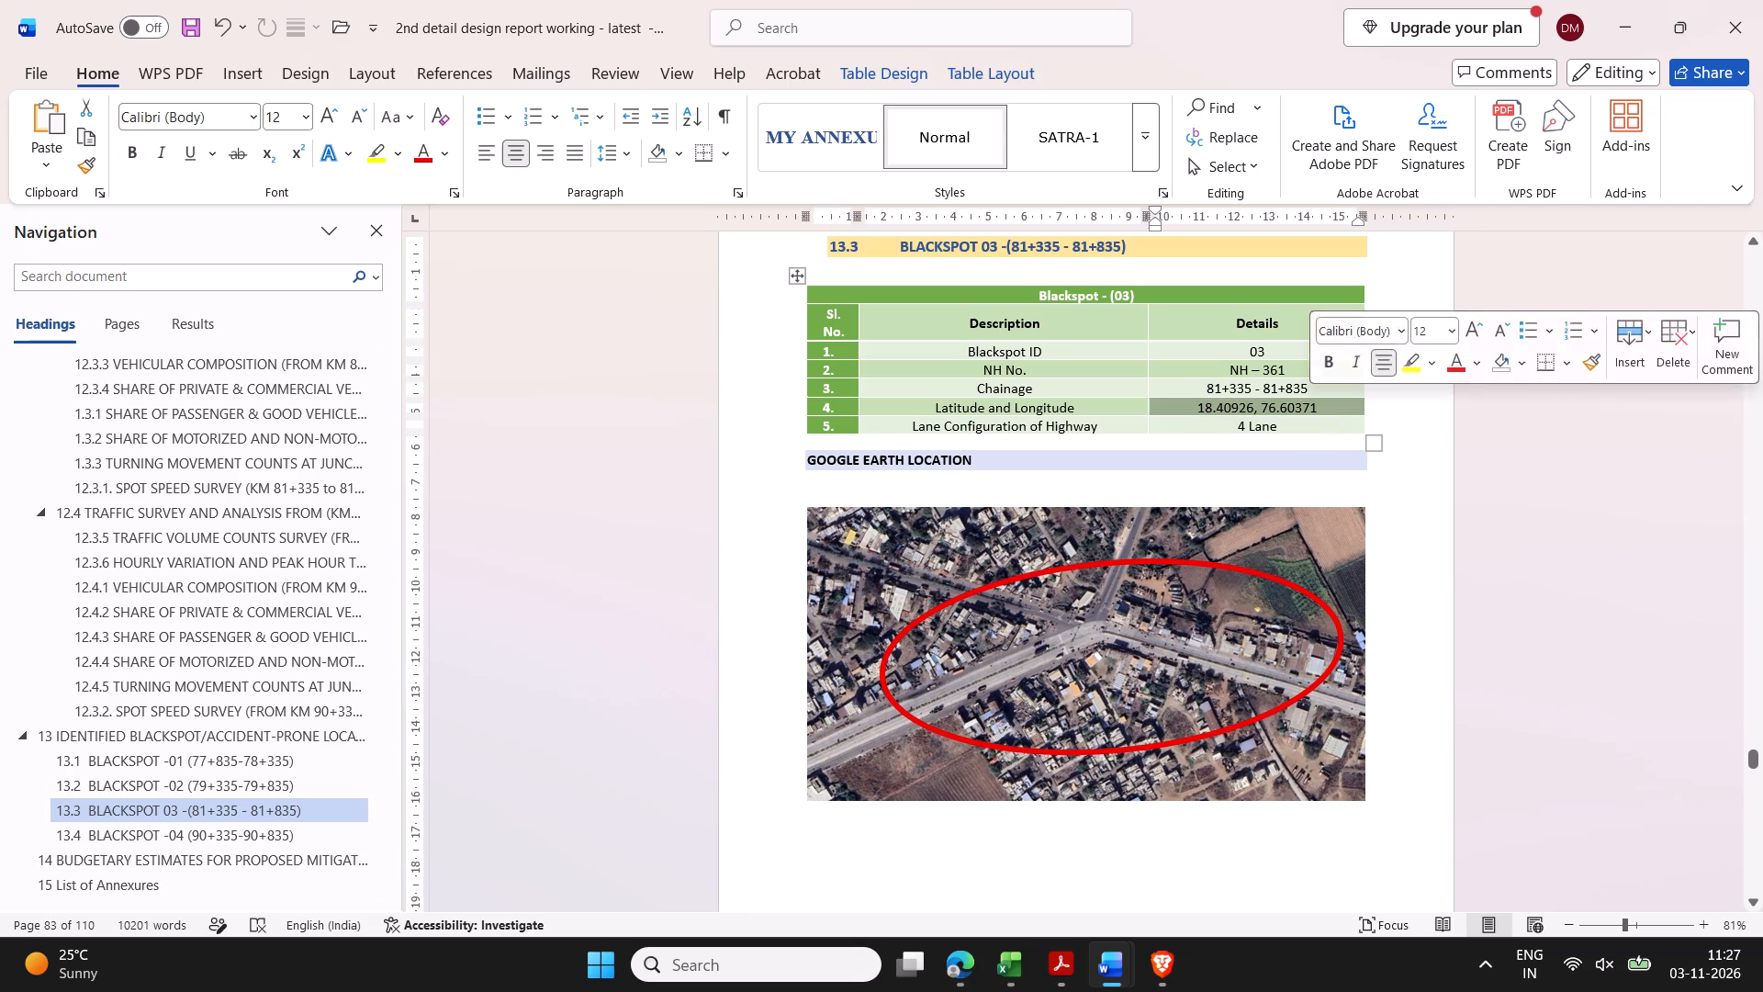
{"action": "key", "text": "ctrl+c"}
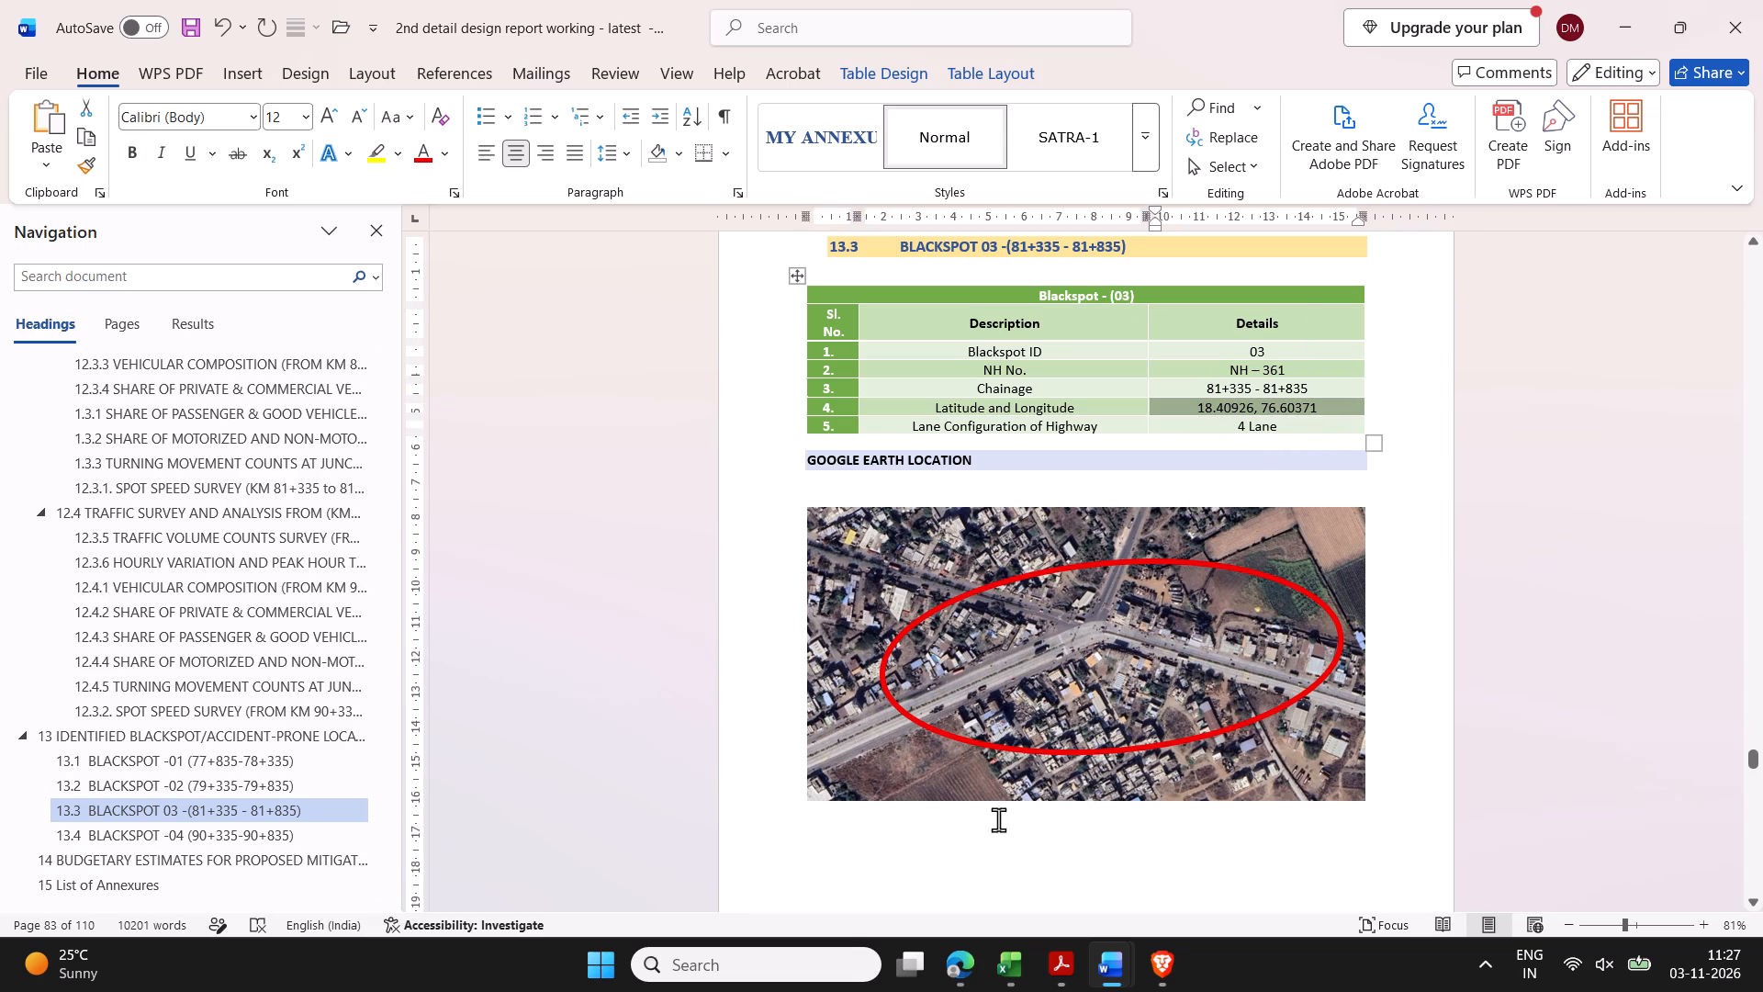
Switch to Google Earth in Edge, find the copied coordinates 18.40926, 76.60371 on the map, and dismiss the place details card.
{"action": "left_click", "coordinate": [898, 979]}
{"action": "left_click", "coordinate": [977, 266]}
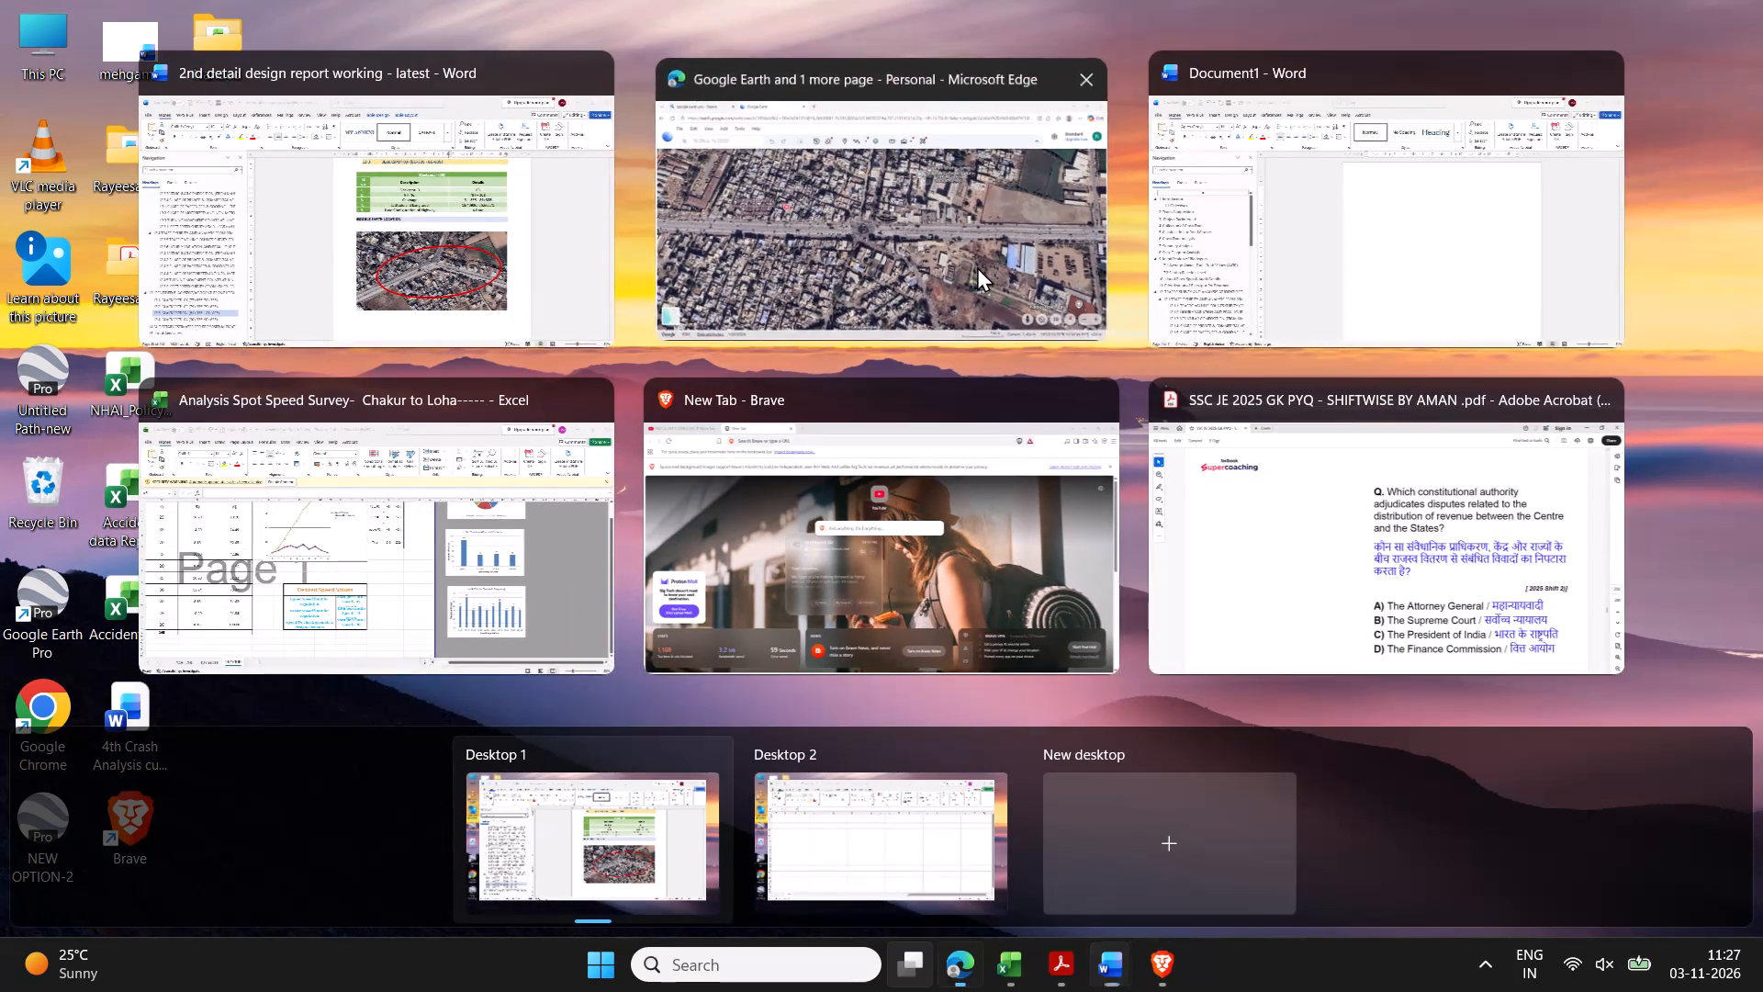
{"action": "left_click_drag", "start_coordinate": [310, 163], "coordinate": [98, 137]}
{"action": "left_click_drag", "start_coordinate": [143, 161], "coordinate": [399, 159]}
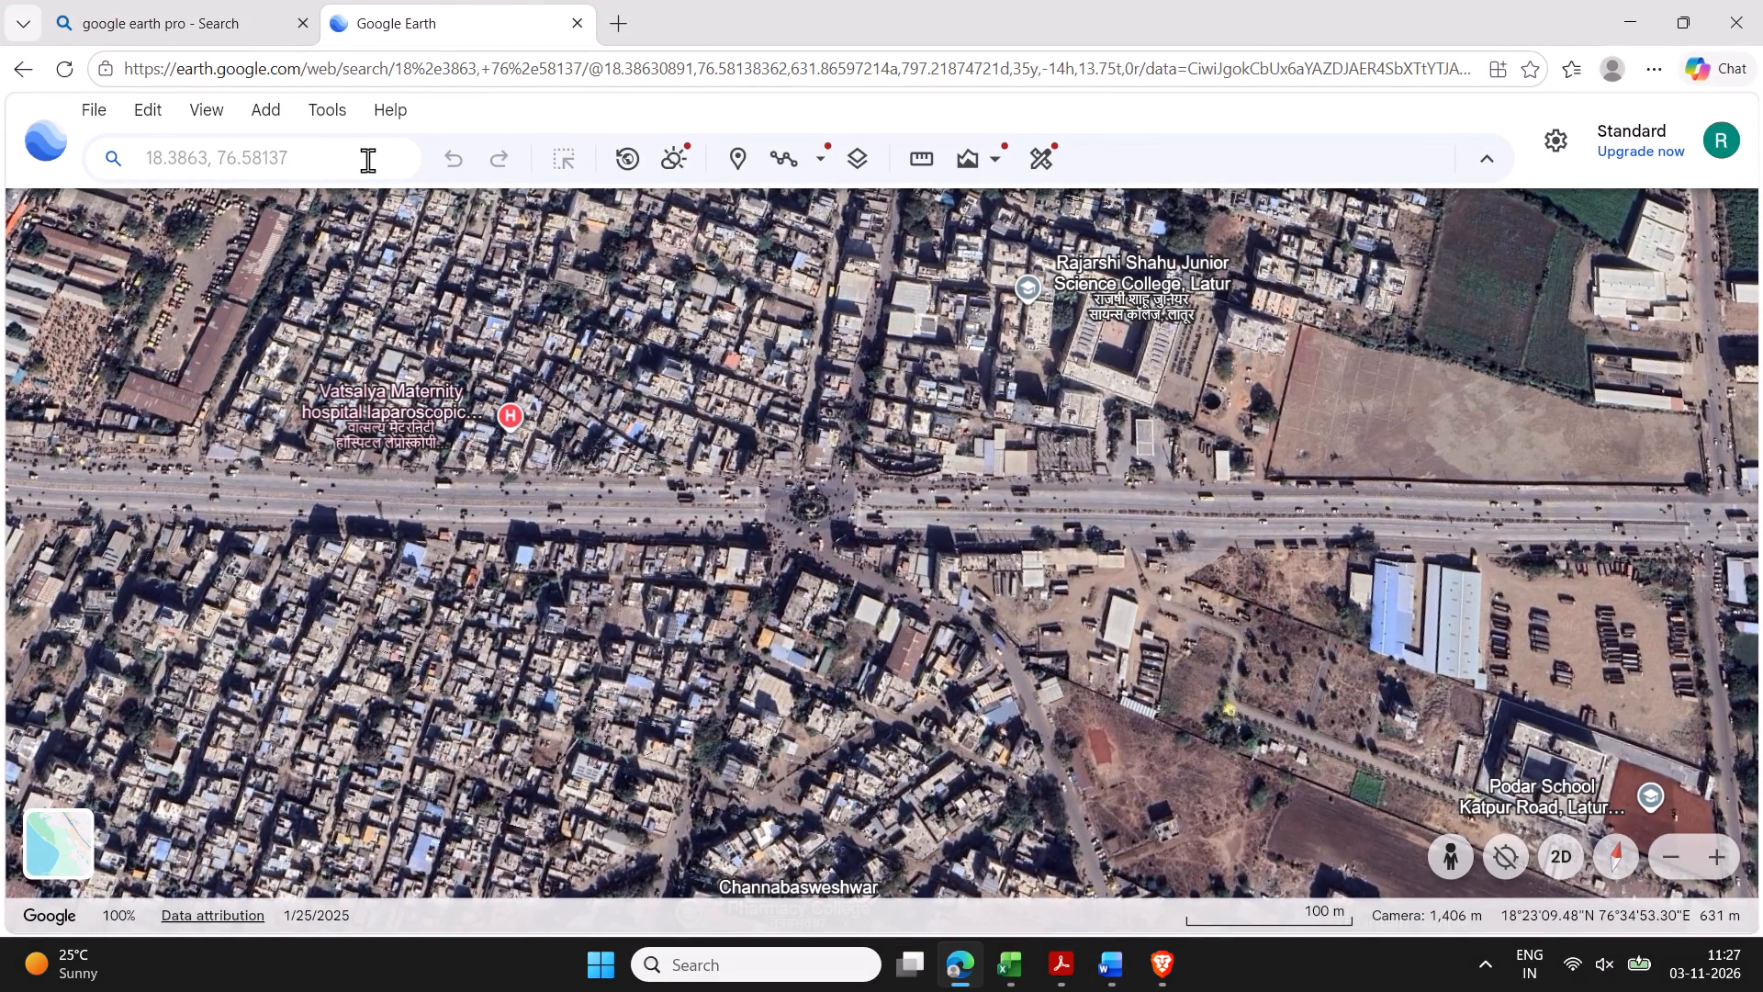
{"action": "left_click", "coordinate": [361, 161]}
{"action": "left_click_drag", "start_coordinate": [321, 157], "coordinate": [128, 154]}
{"action": "key", "text": "ctrl+v"}
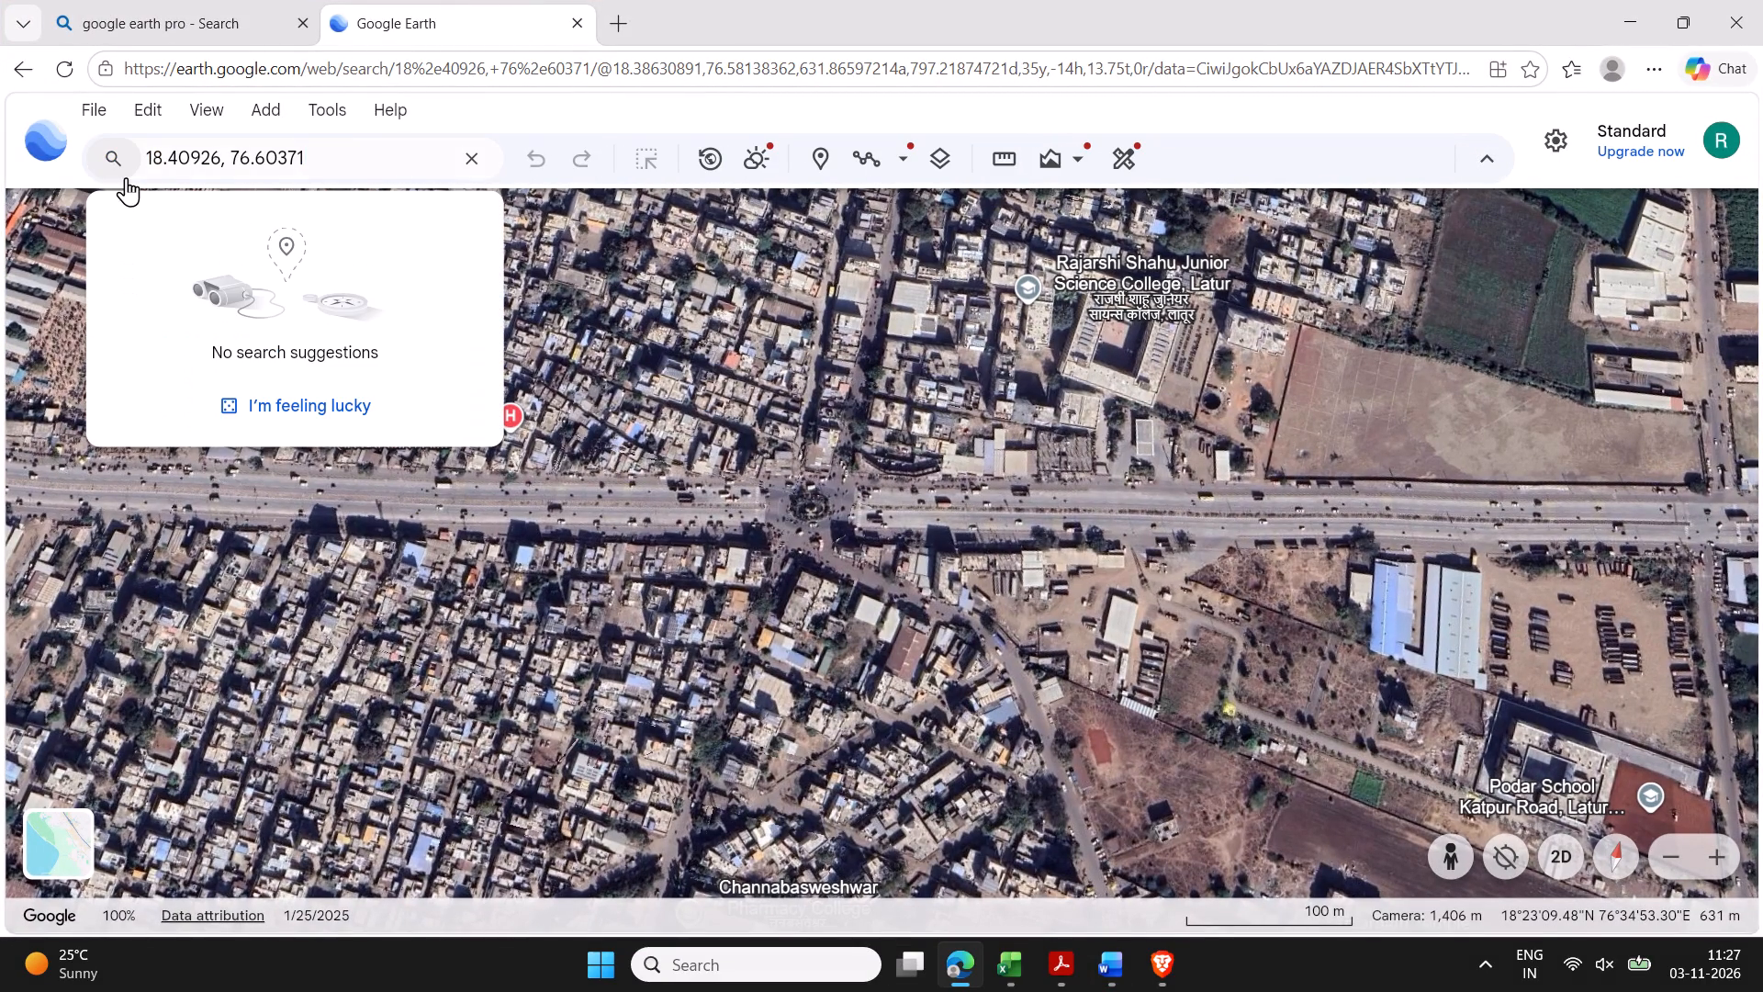
{"action": "key", "text": "Return"}
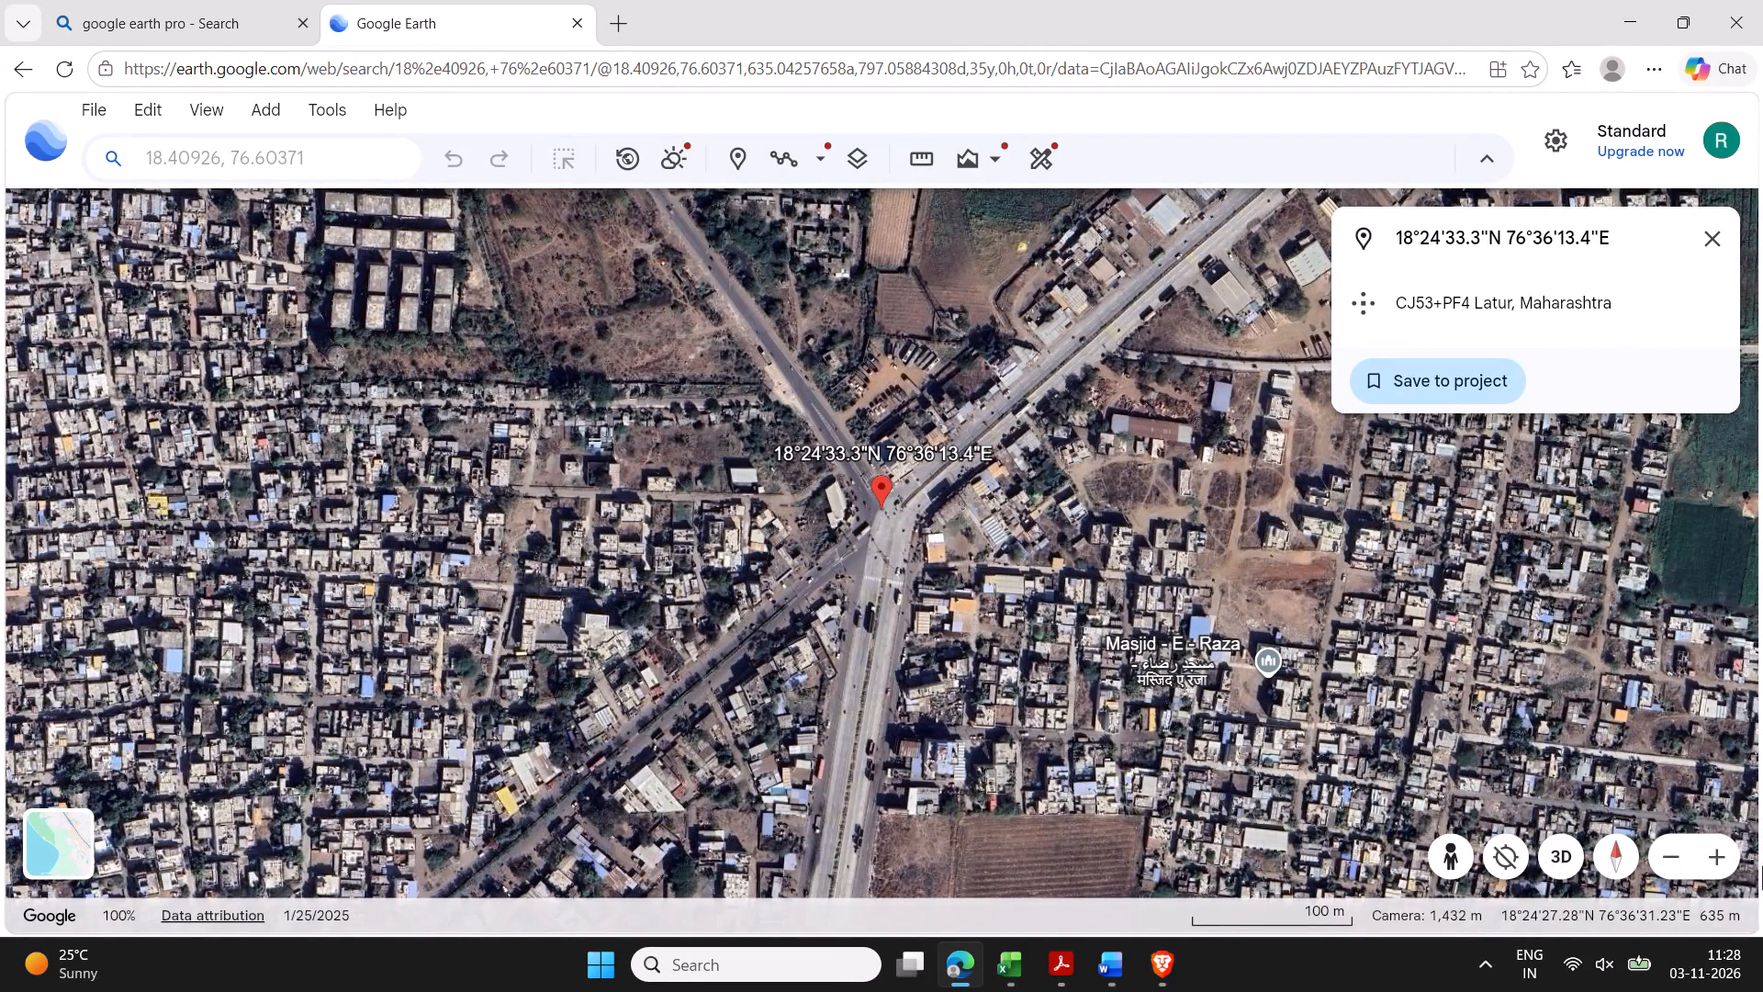
{"action": "left_click", "coordinate": [1722, 237]}
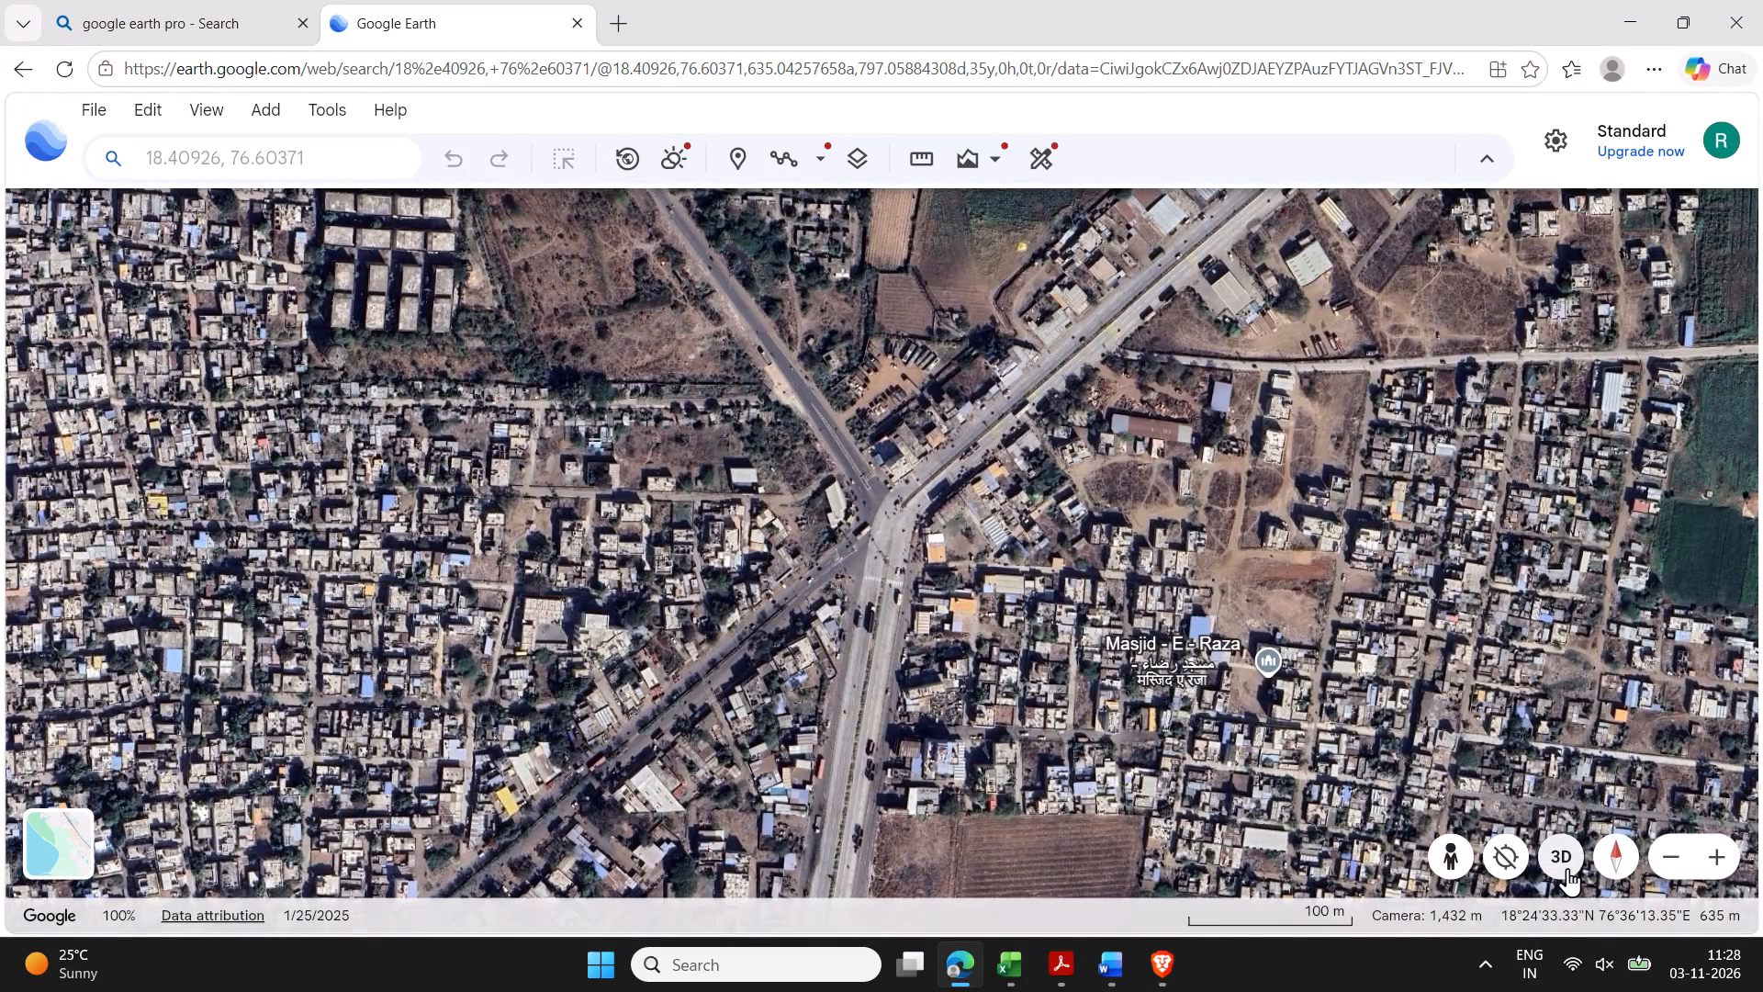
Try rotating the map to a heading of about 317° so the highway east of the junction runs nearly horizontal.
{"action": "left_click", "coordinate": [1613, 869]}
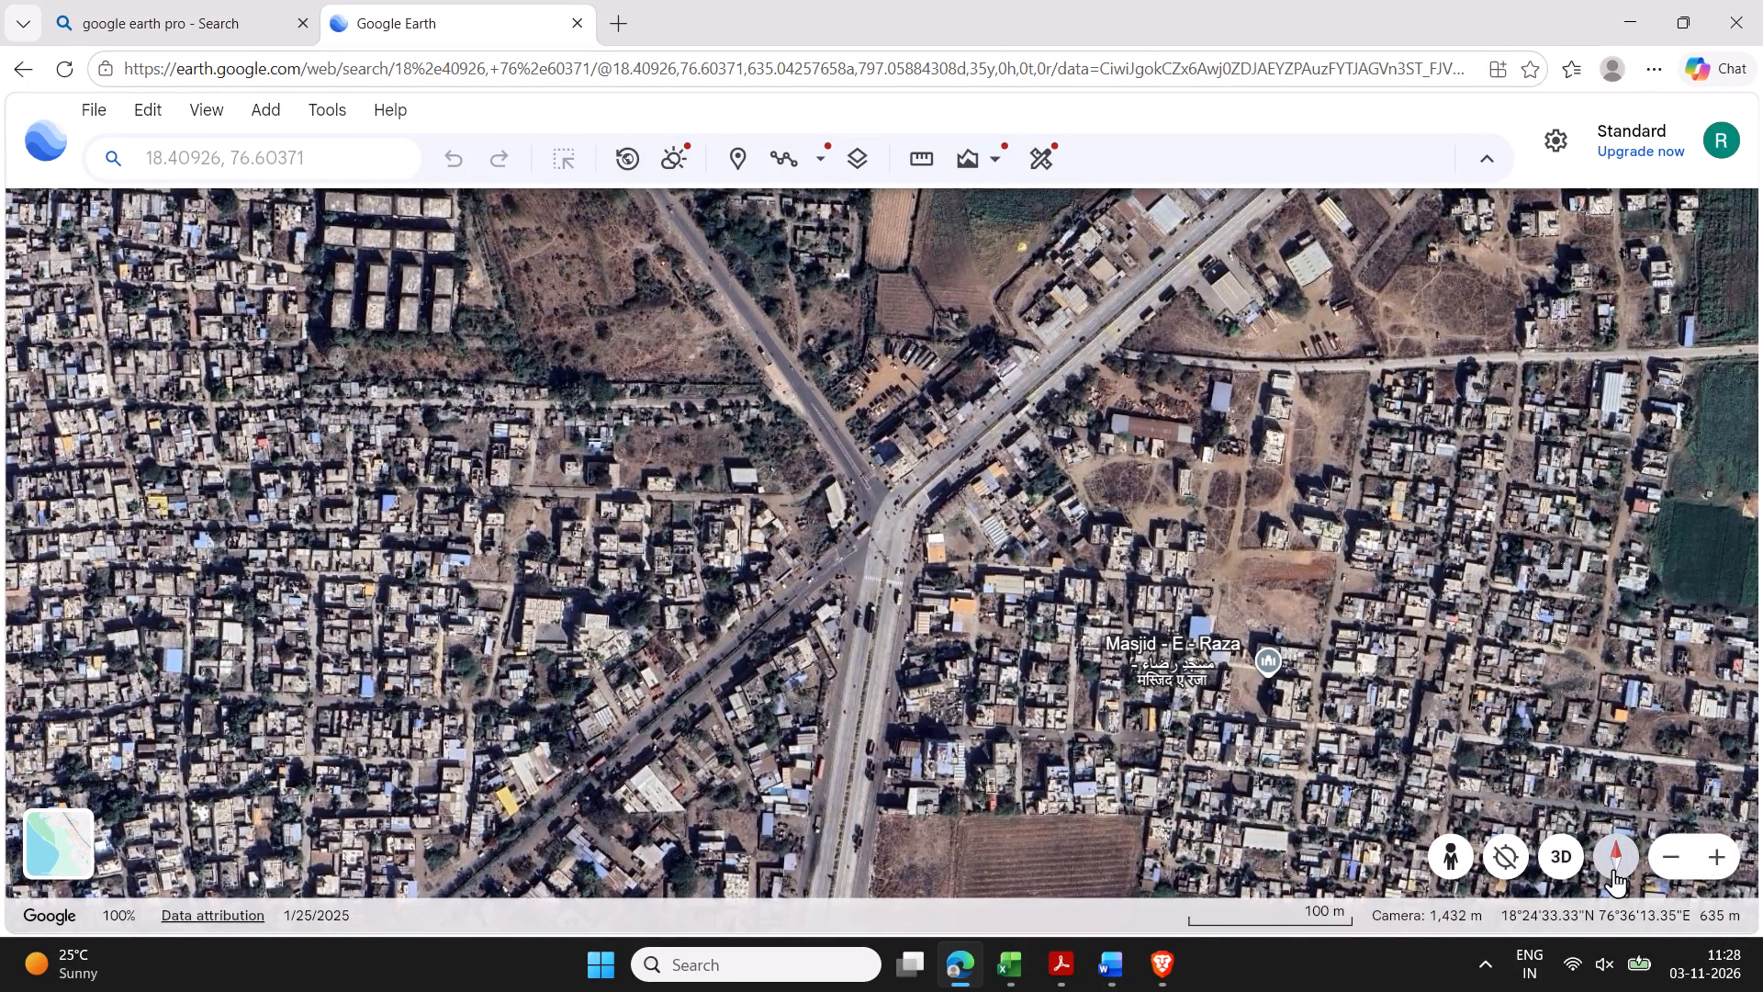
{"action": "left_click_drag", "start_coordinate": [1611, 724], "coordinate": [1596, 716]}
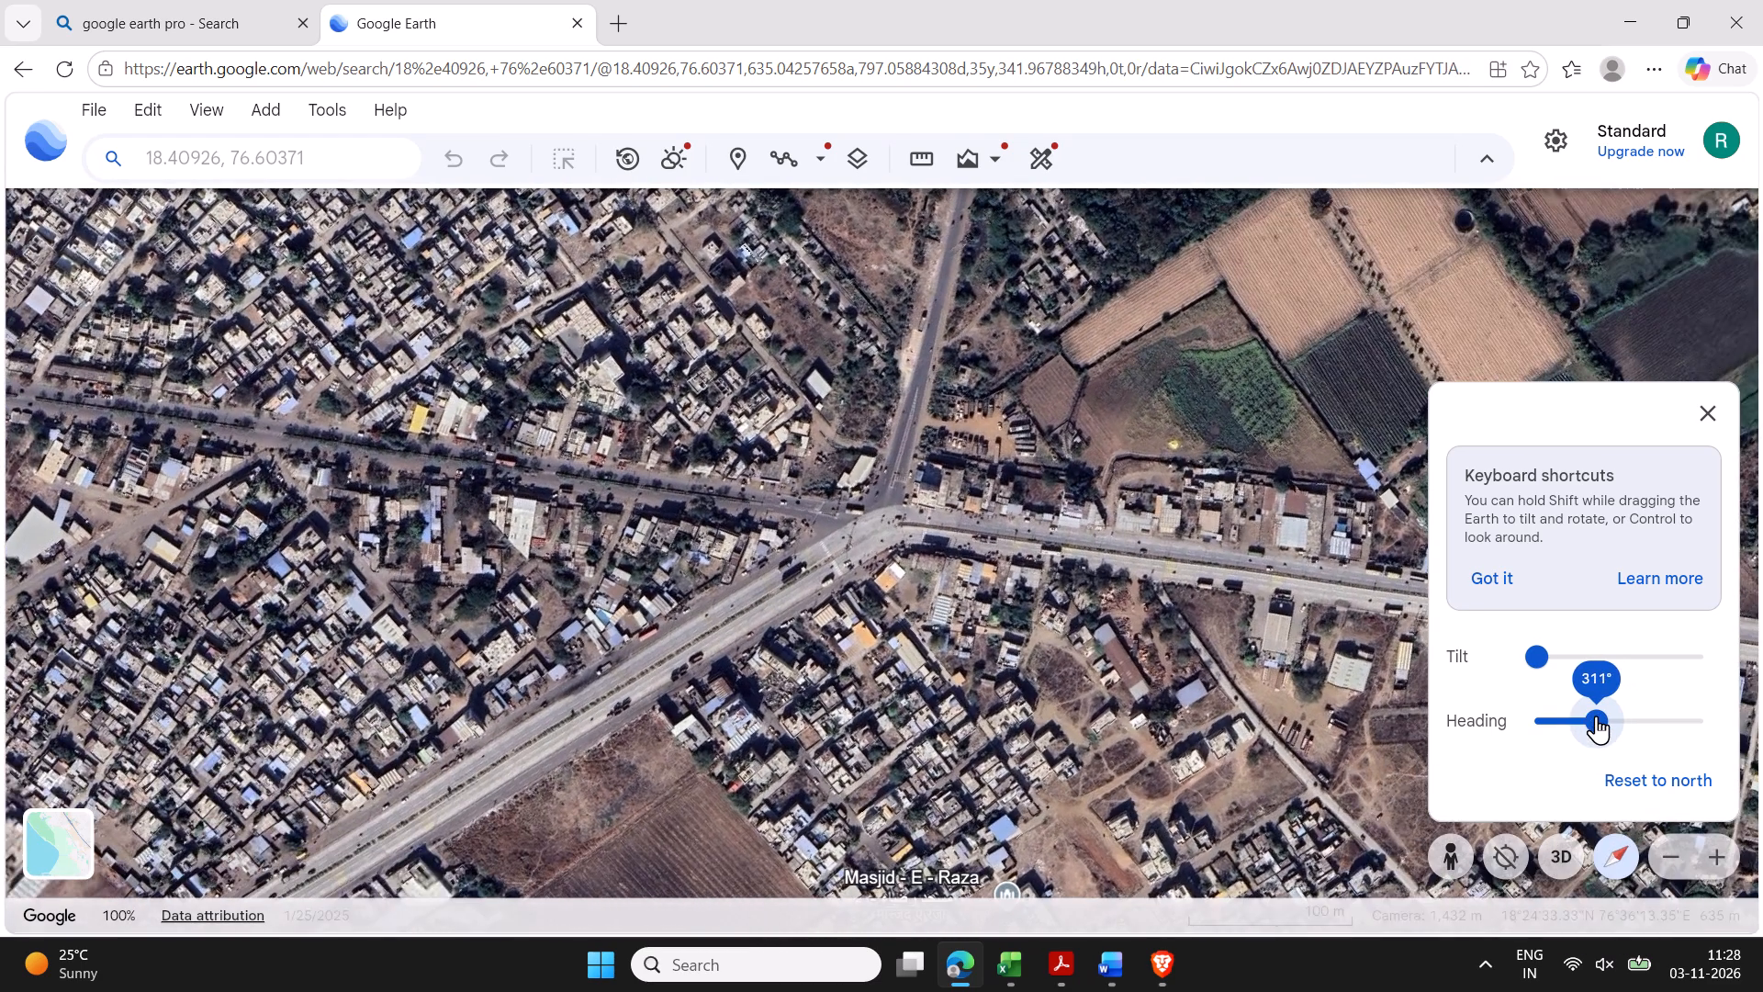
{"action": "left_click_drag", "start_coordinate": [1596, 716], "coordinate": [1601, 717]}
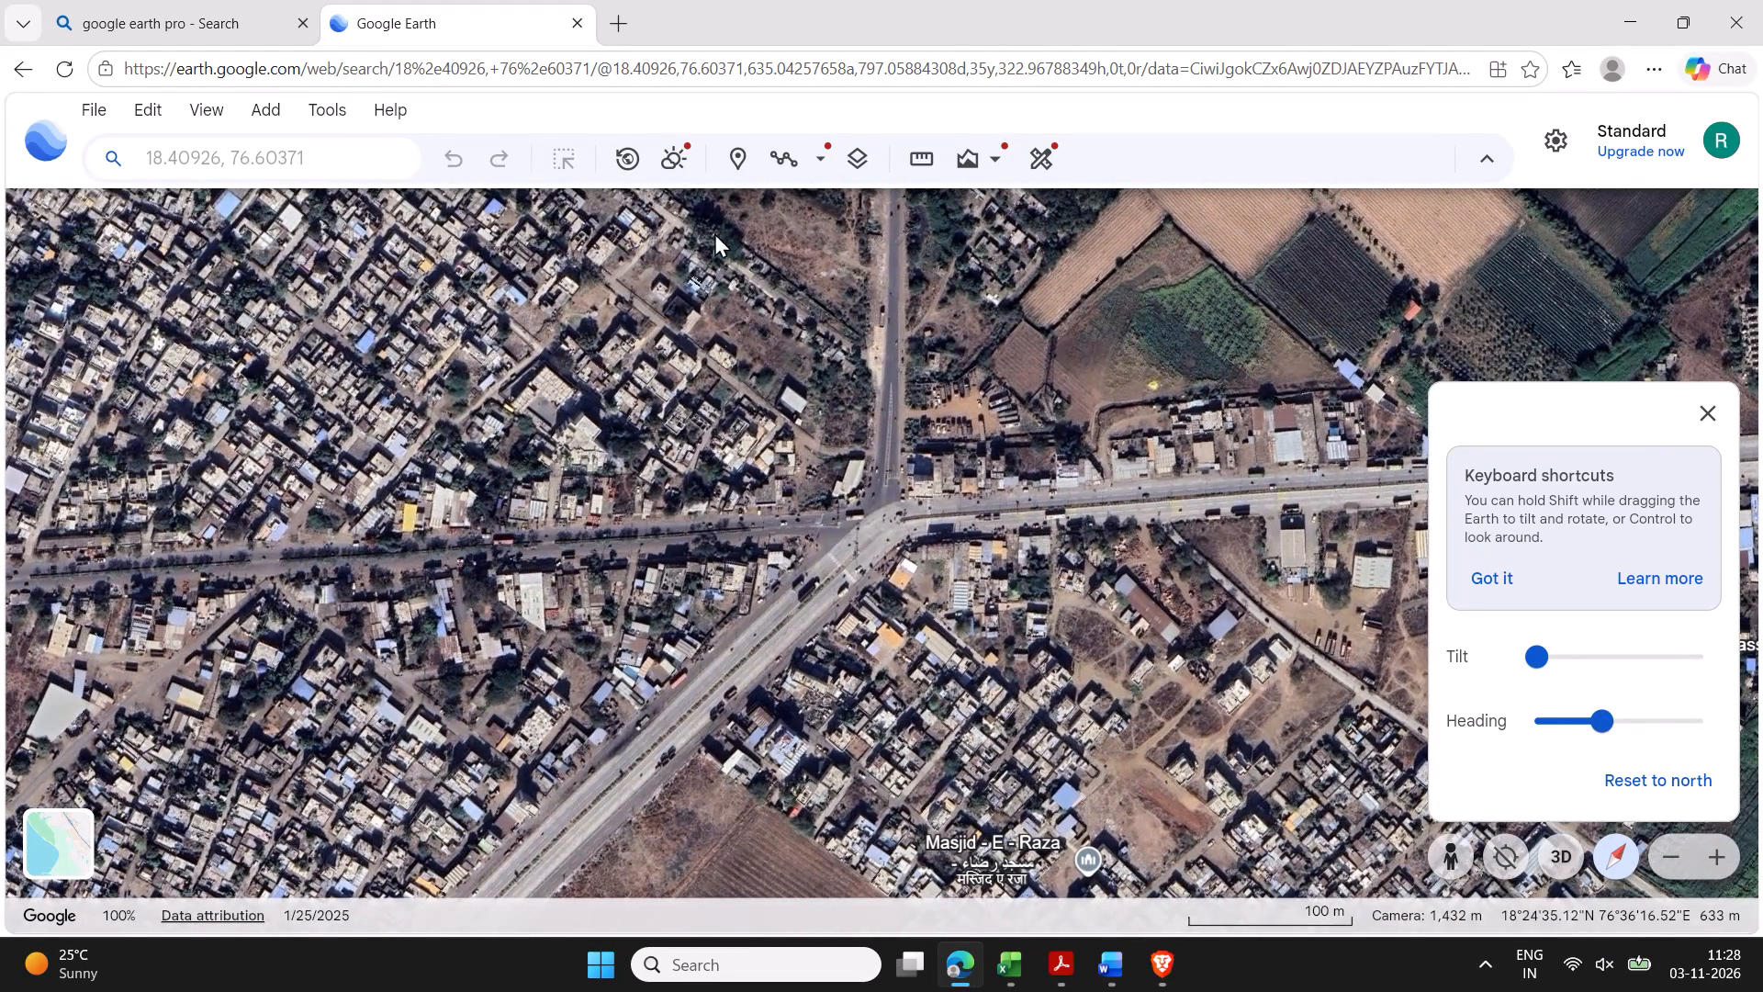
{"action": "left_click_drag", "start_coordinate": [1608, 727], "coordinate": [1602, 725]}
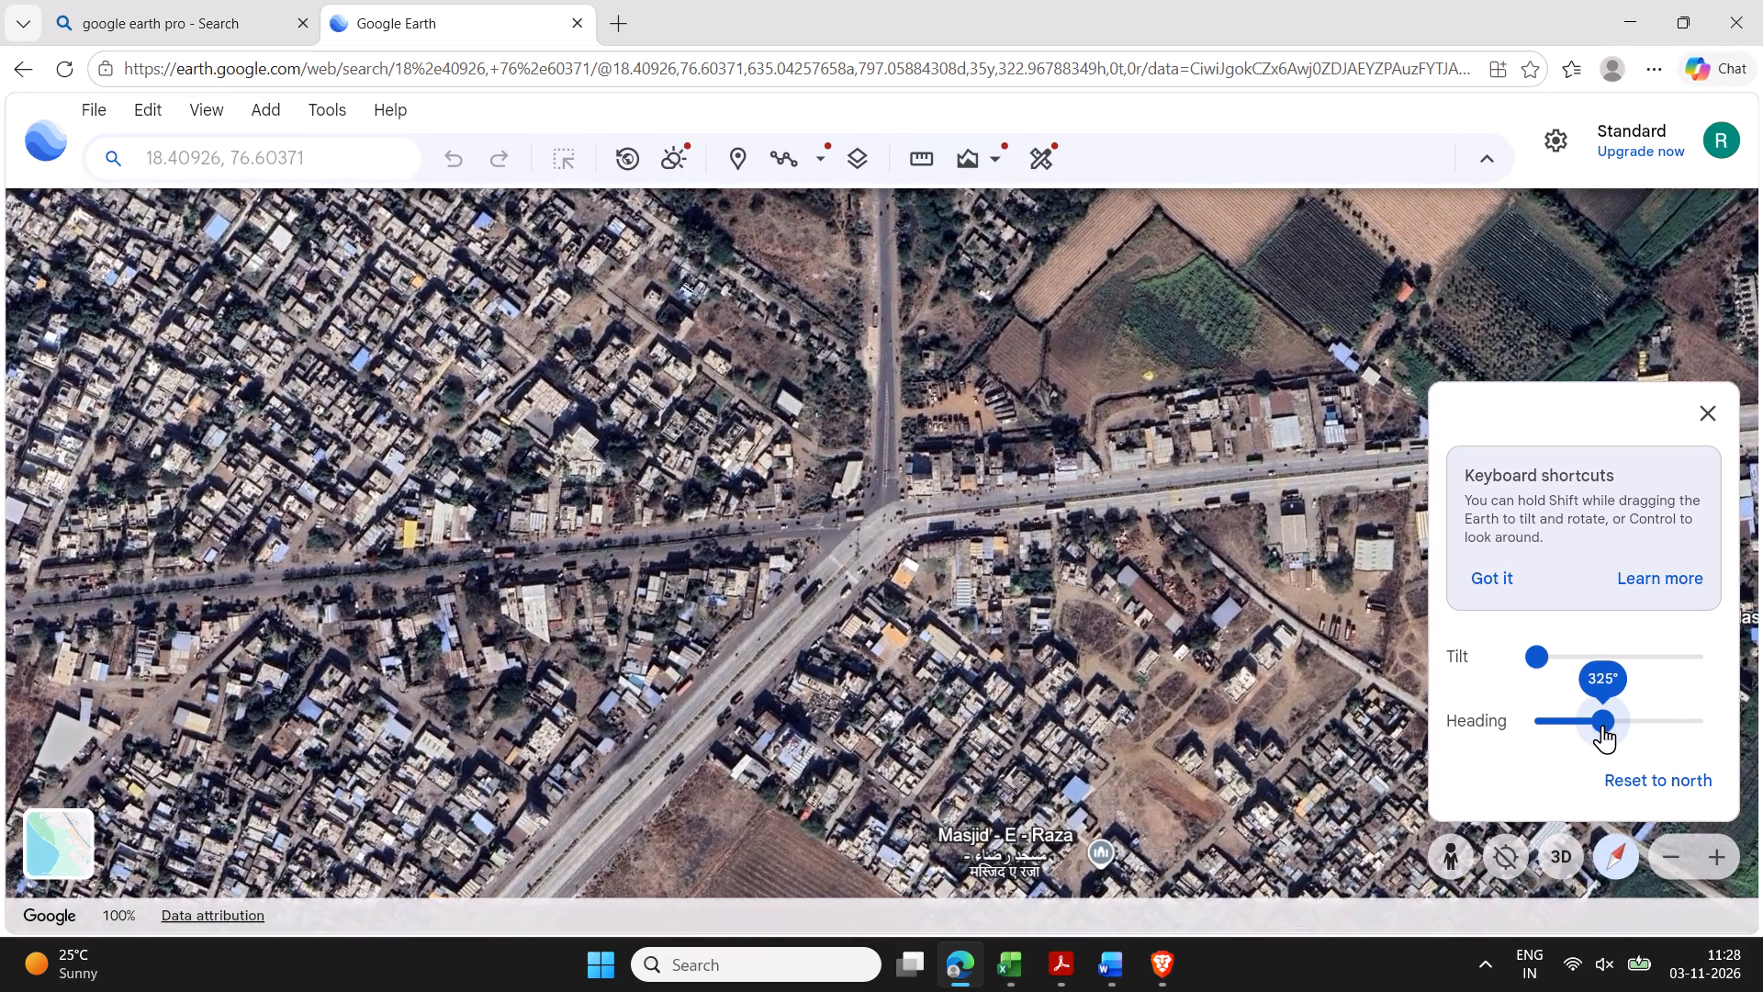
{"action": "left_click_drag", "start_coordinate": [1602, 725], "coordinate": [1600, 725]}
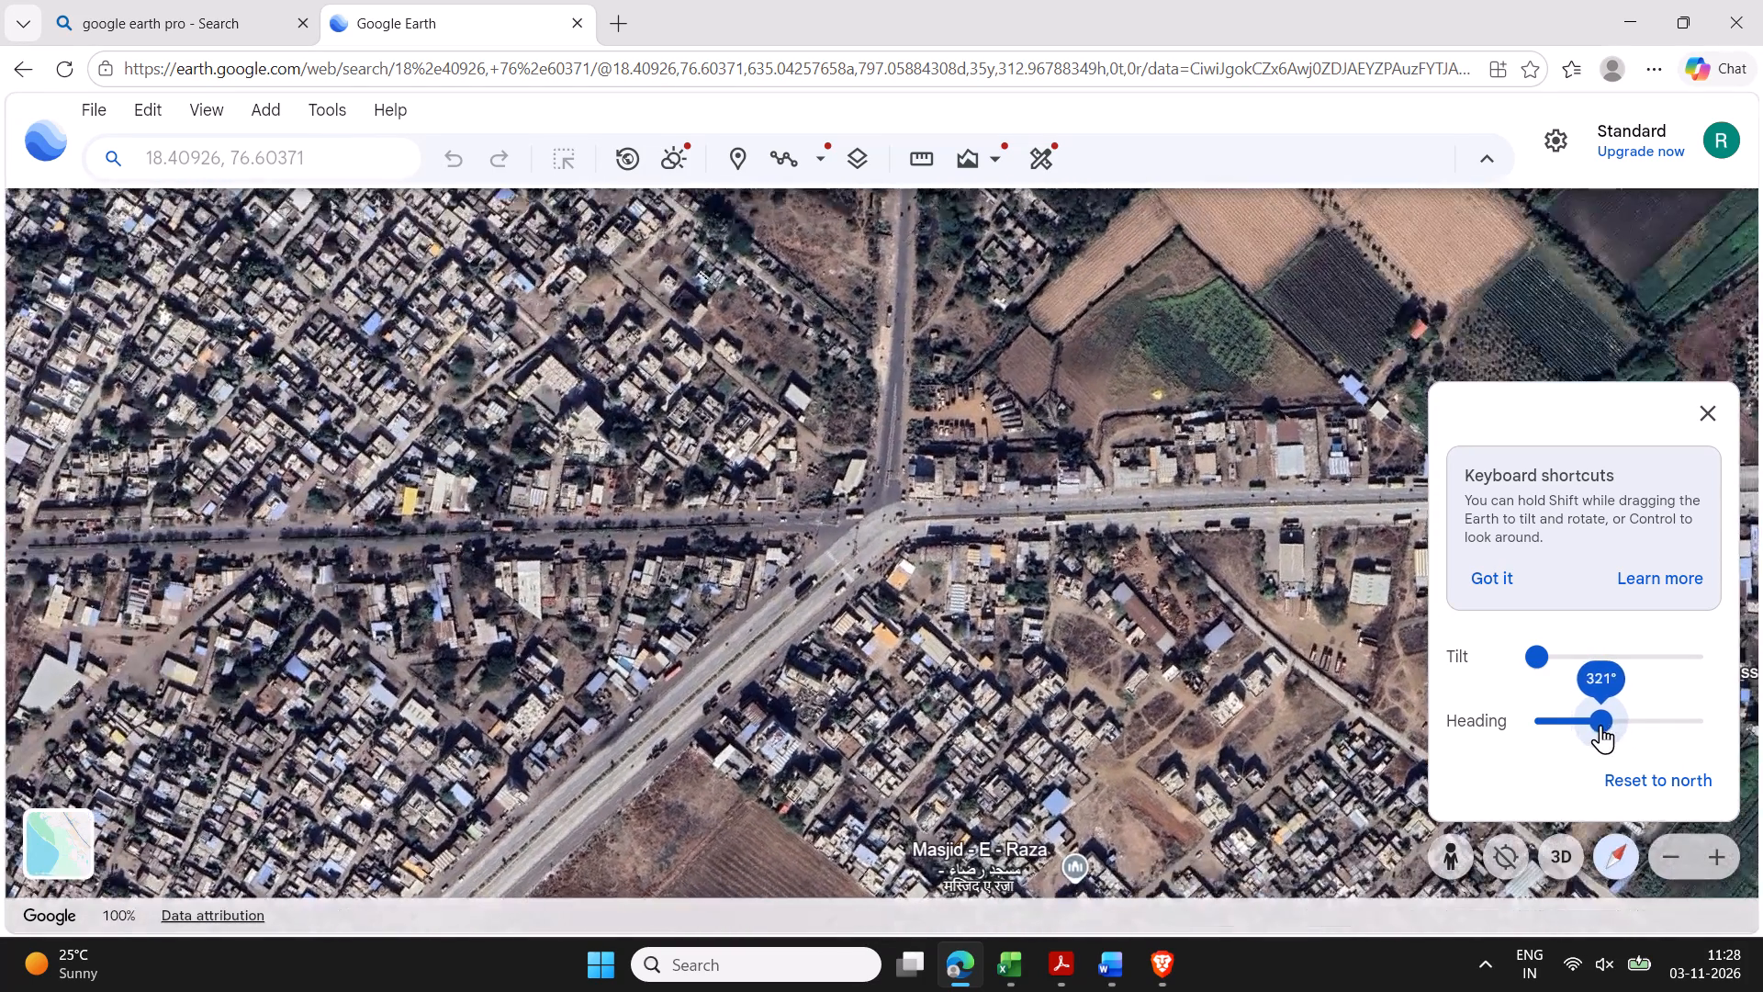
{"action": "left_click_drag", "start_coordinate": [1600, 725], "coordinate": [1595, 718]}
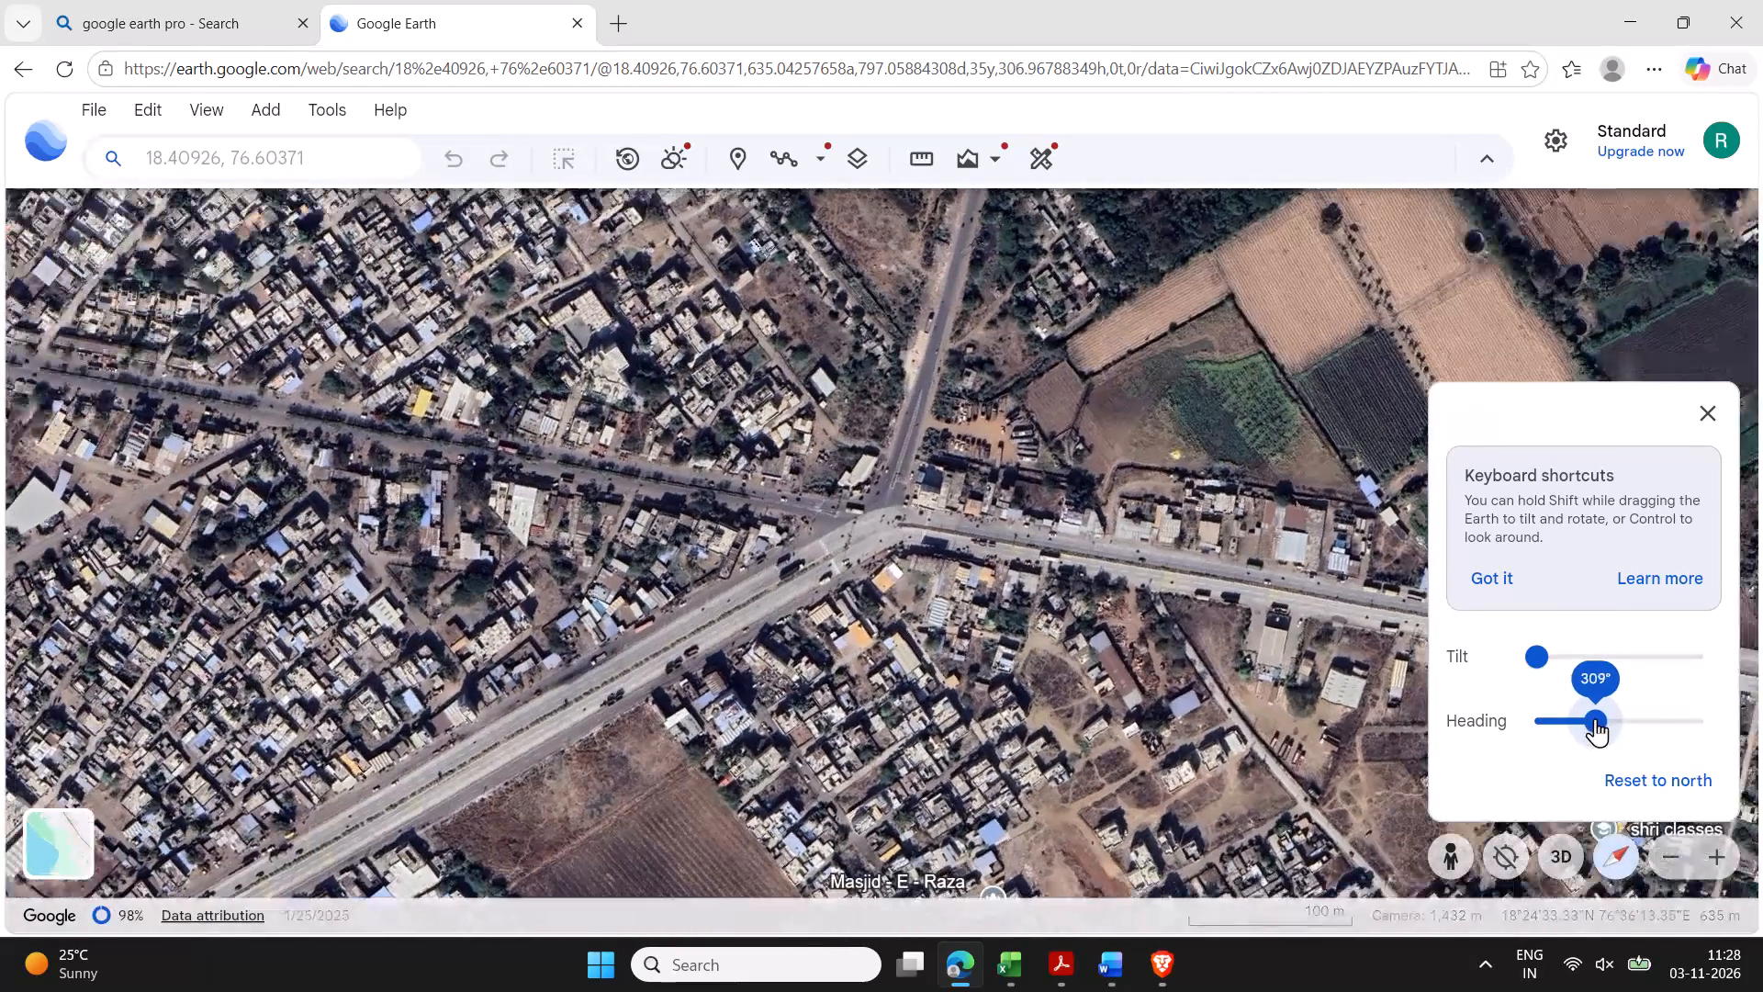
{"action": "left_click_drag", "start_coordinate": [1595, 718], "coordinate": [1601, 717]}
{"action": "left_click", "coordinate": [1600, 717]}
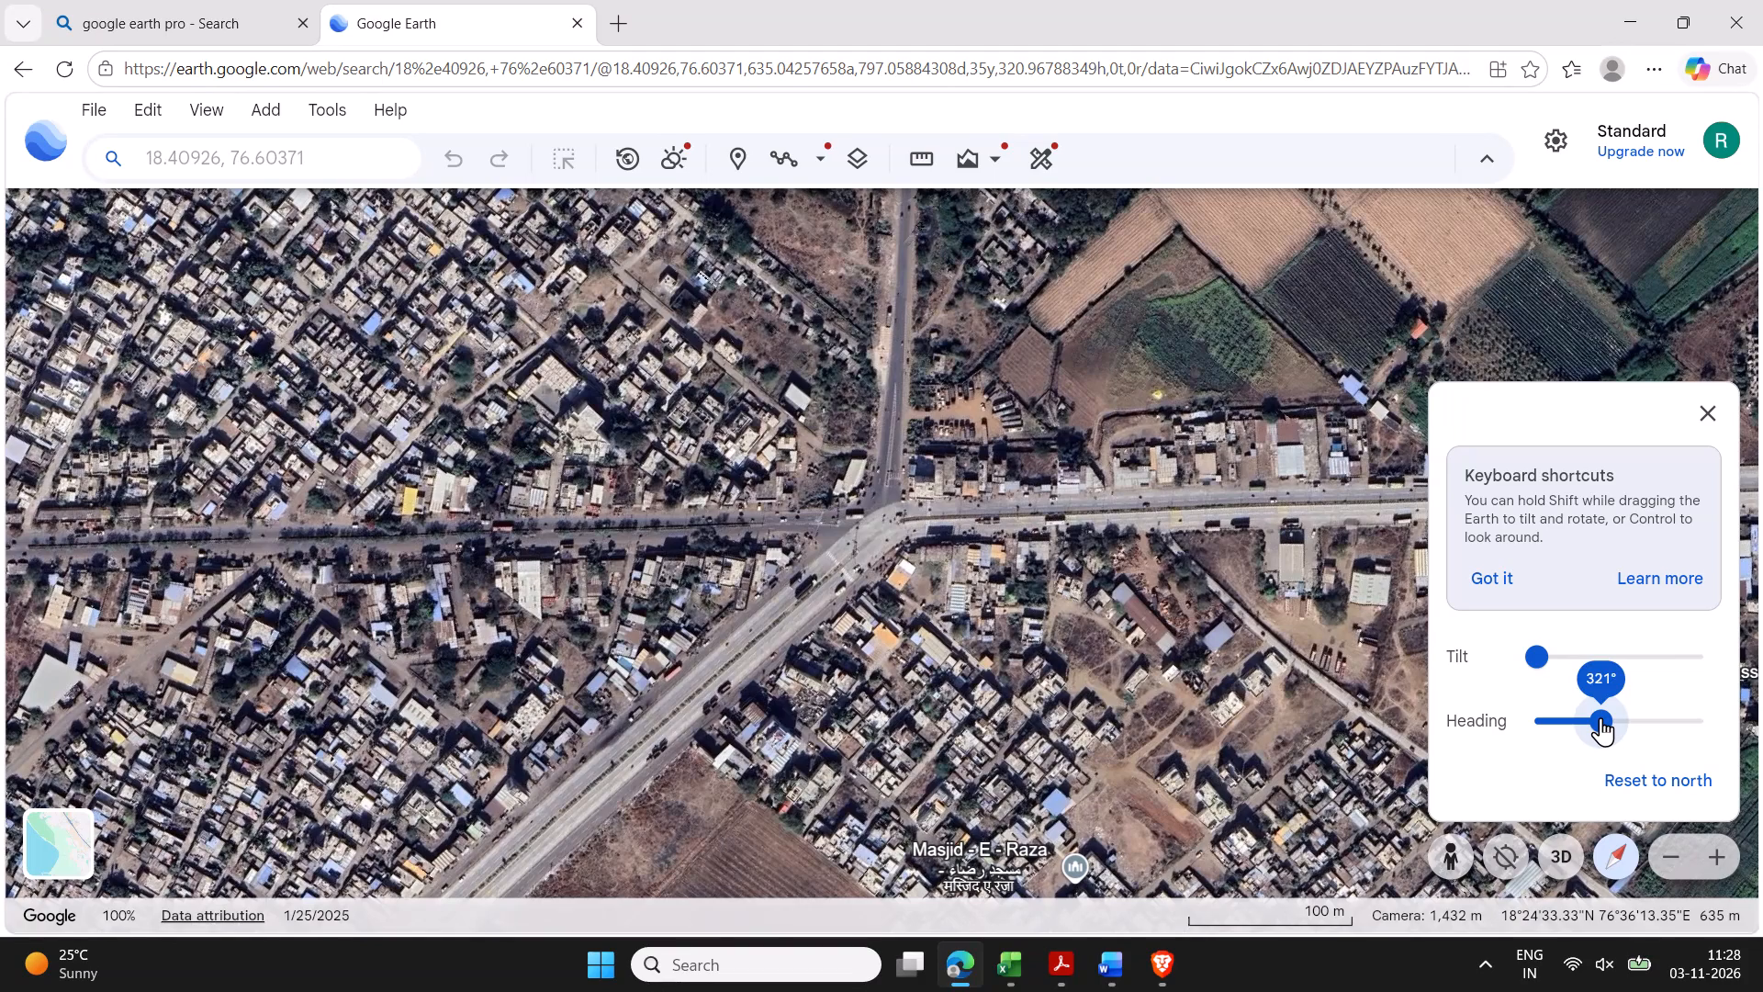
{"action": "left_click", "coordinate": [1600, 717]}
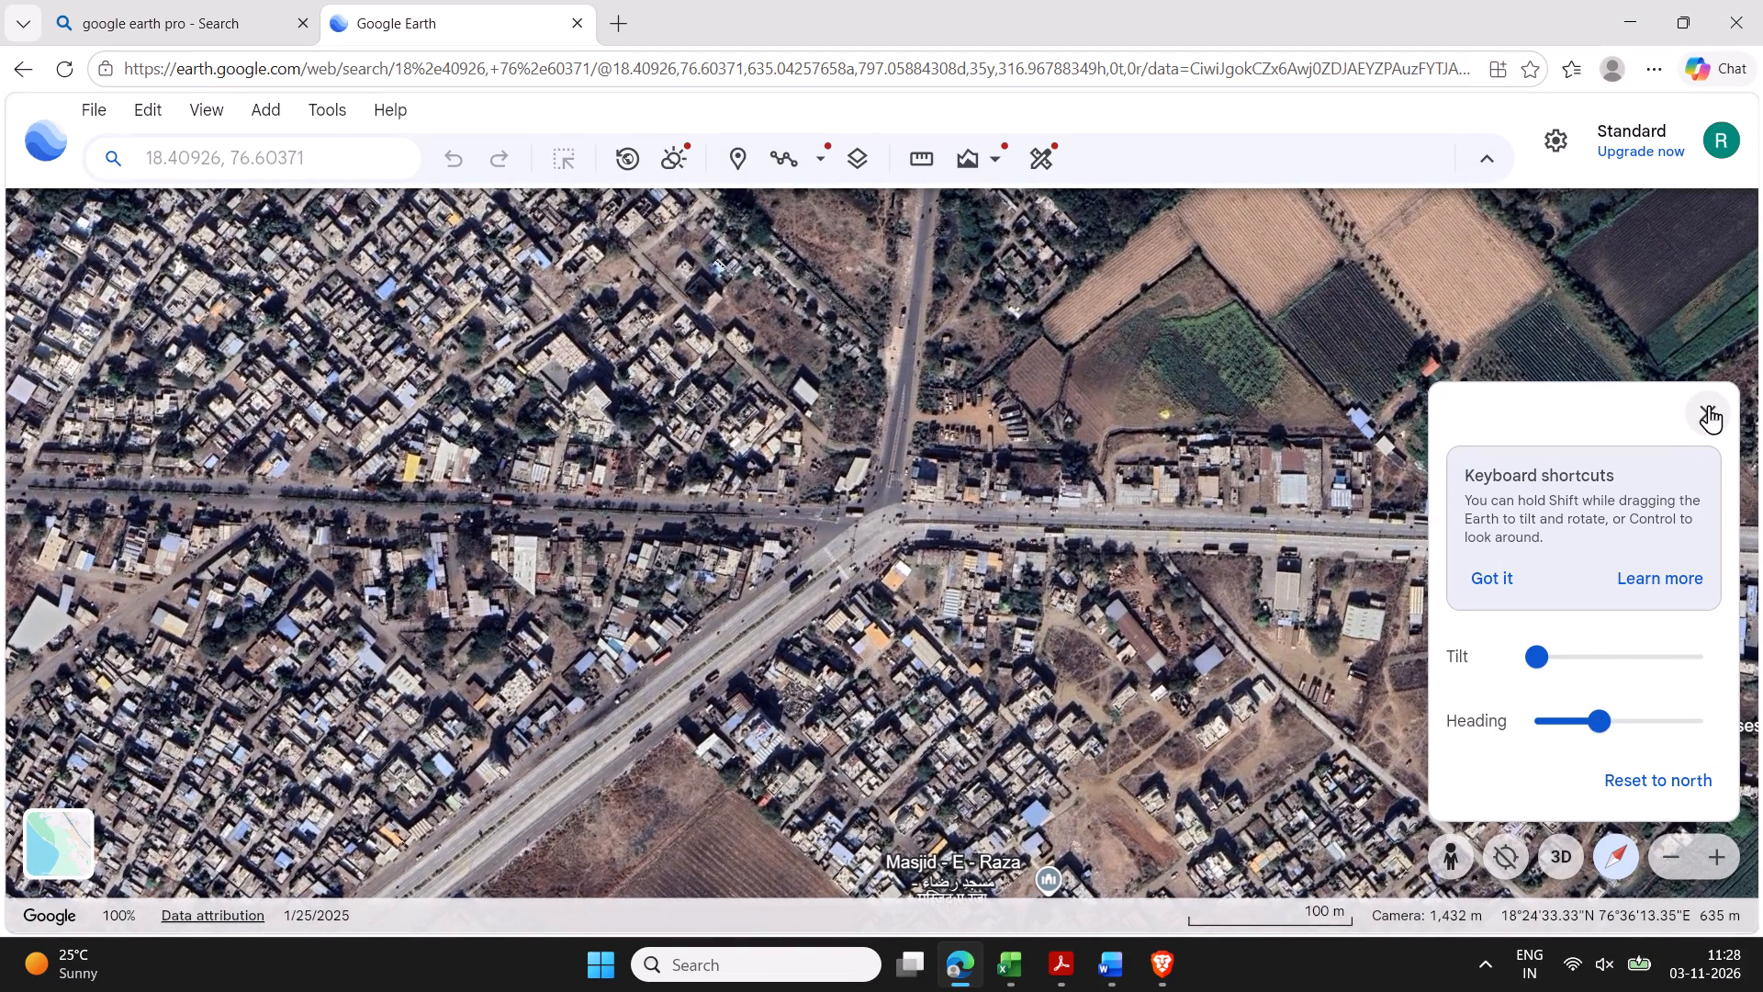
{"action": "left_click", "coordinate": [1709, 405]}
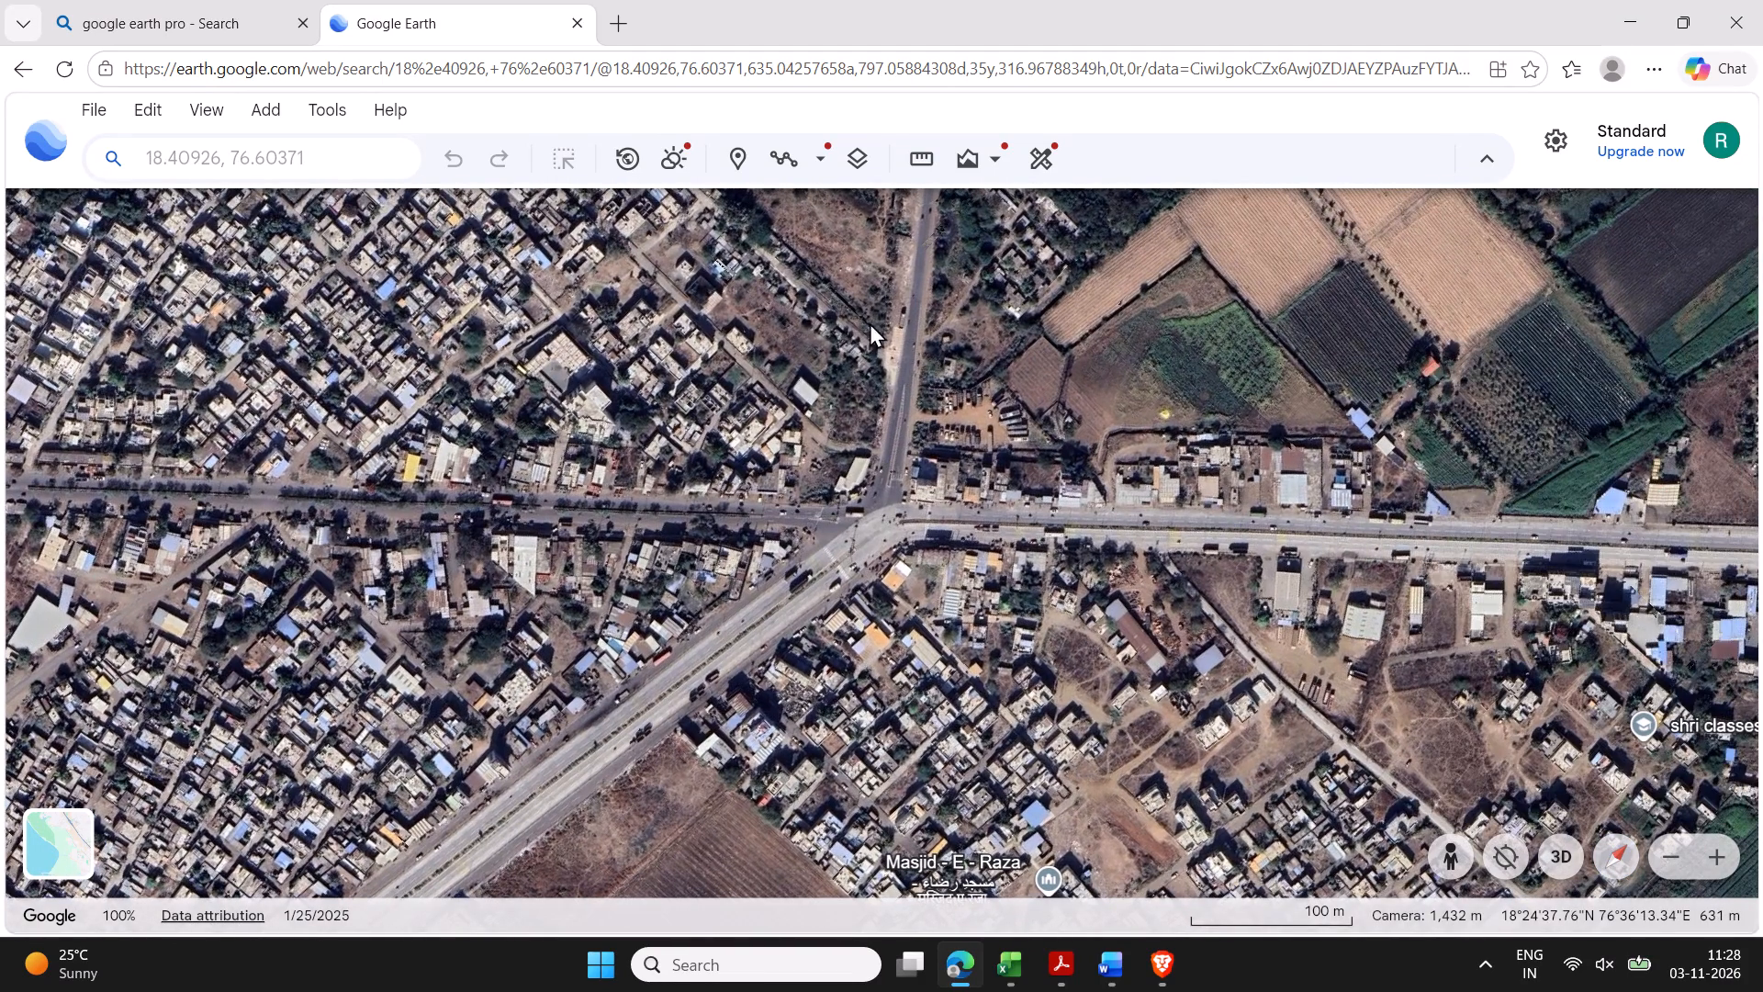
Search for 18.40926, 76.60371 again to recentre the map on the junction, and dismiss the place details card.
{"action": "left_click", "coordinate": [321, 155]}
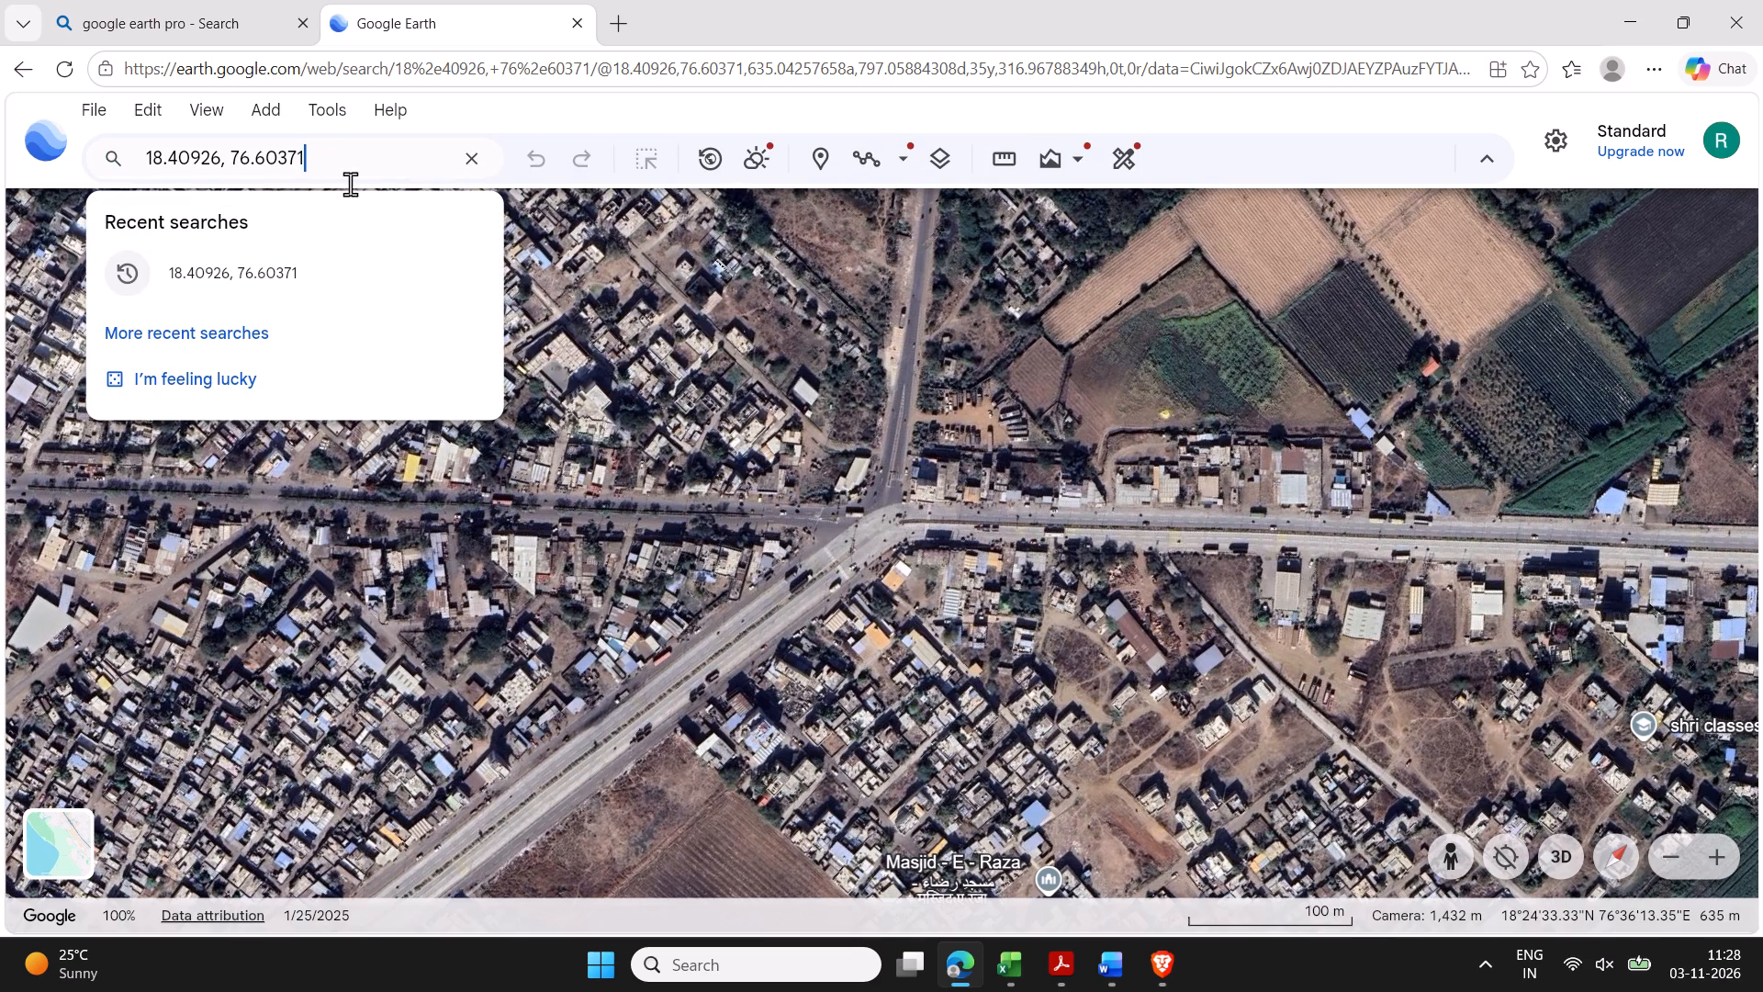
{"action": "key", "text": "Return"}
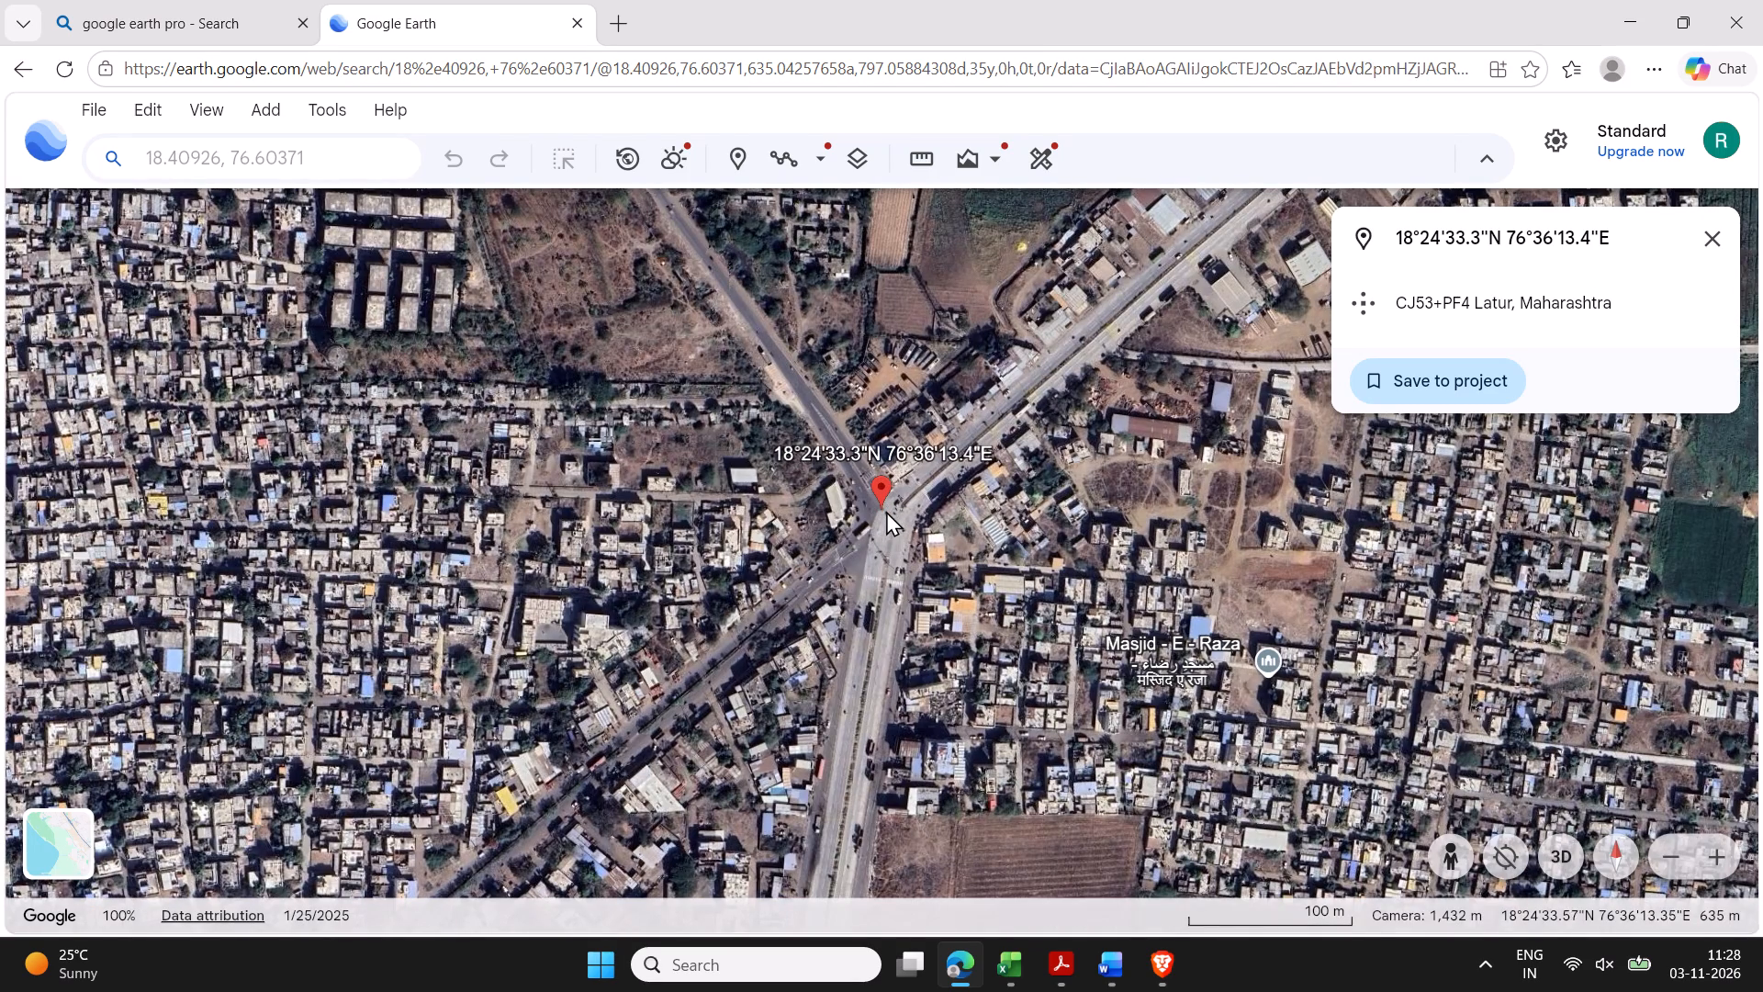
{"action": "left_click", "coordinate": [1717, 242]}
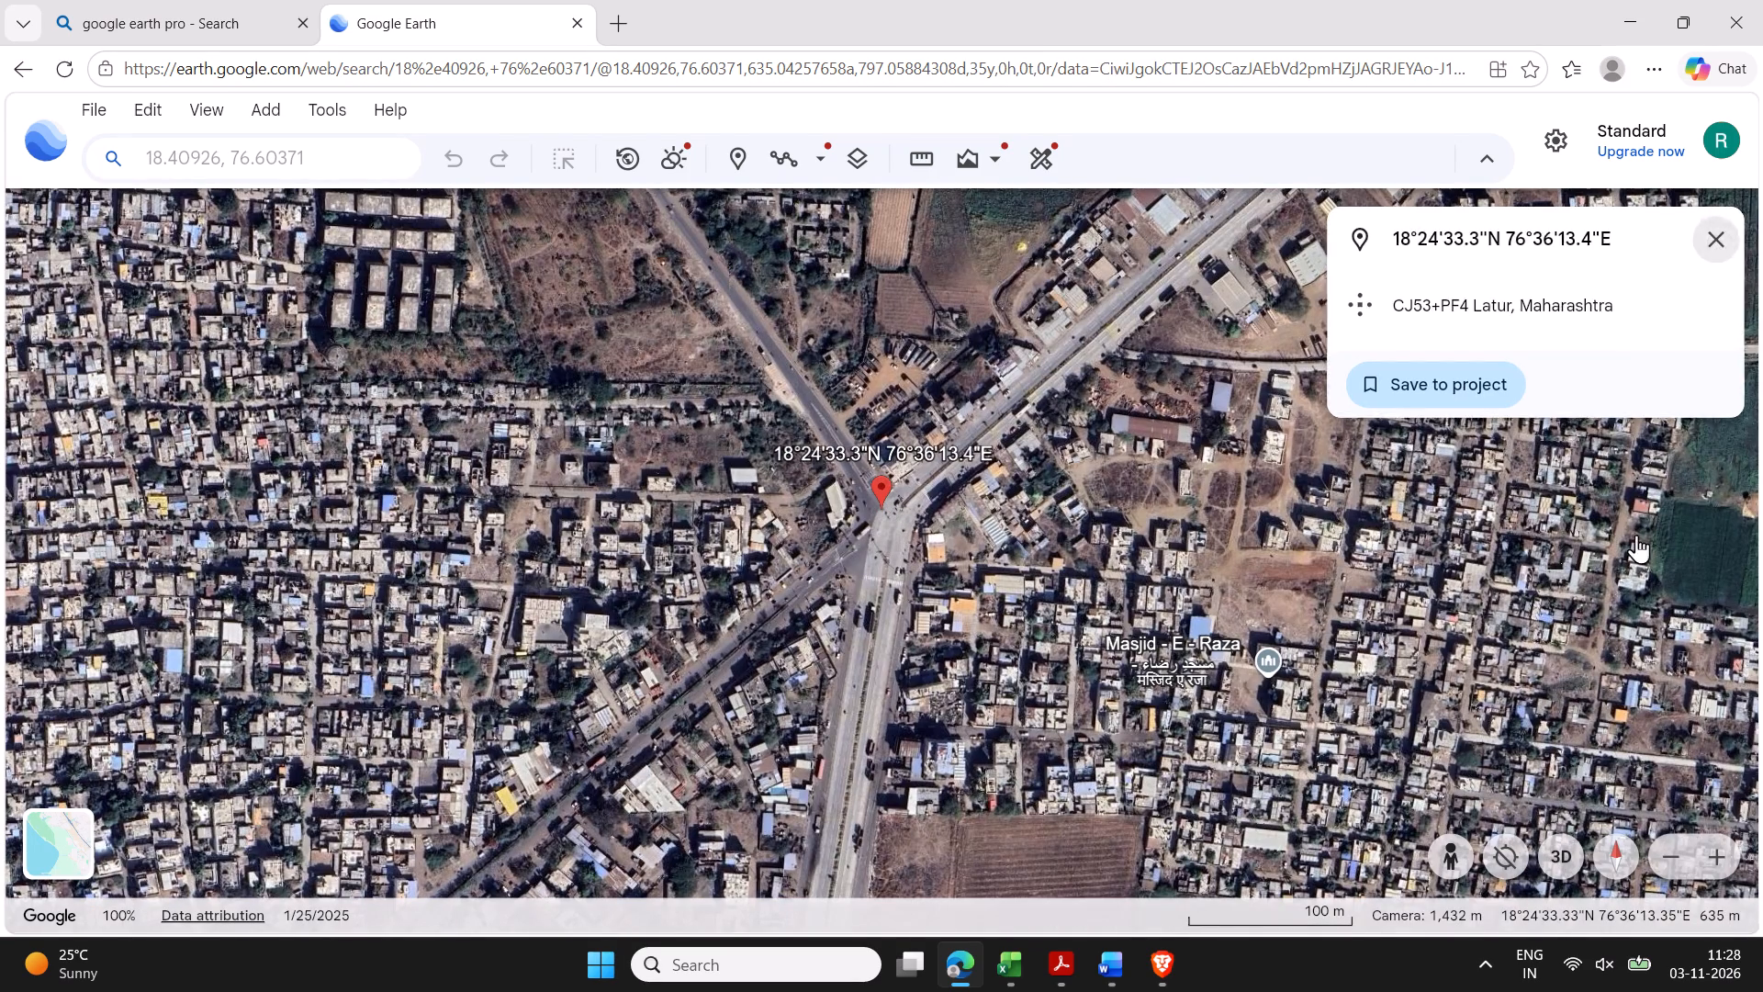
Rotate the map to a heading of about 319° so the highway east of the junction runs horizontally, and close the heading controls.
{"action": "left_click", "coordinate": [1623, 851]}
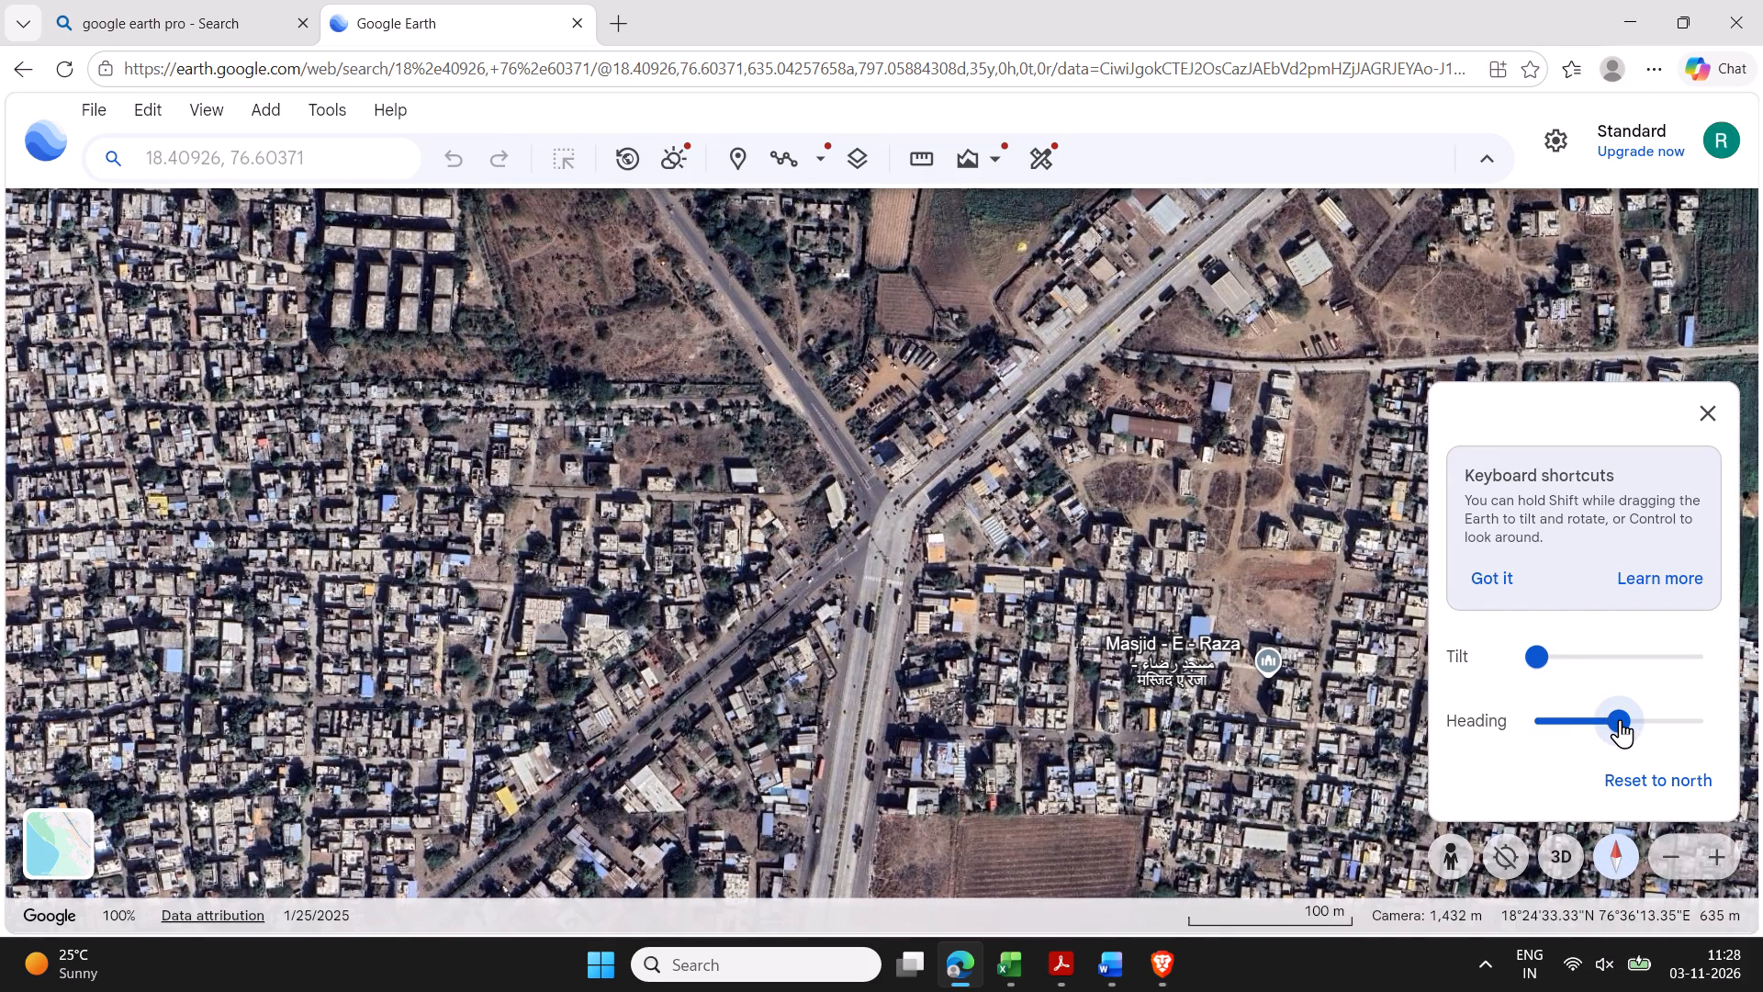
{"action": "left_click_drag", "start_coordinate": [1620, 719], "coordinate": [1607, 719]}
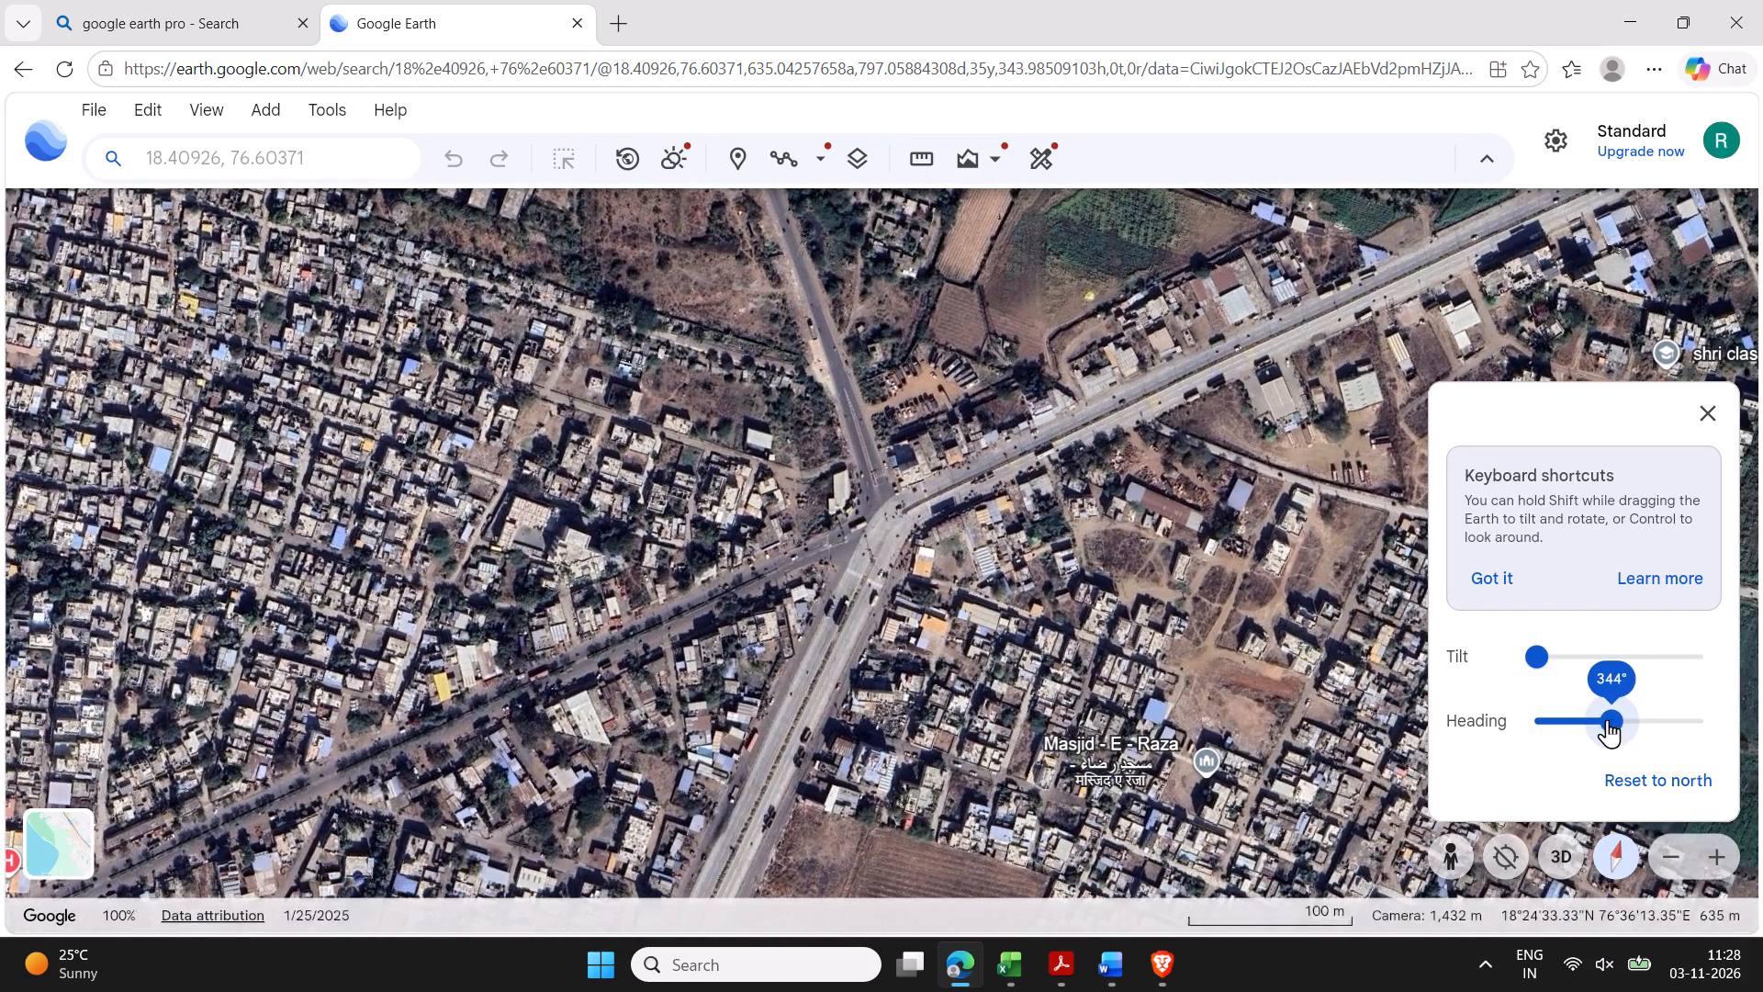
{"action": "left_click_drag", "start_coordinate": [1607, 719], "coordinate": [1600, 720]}
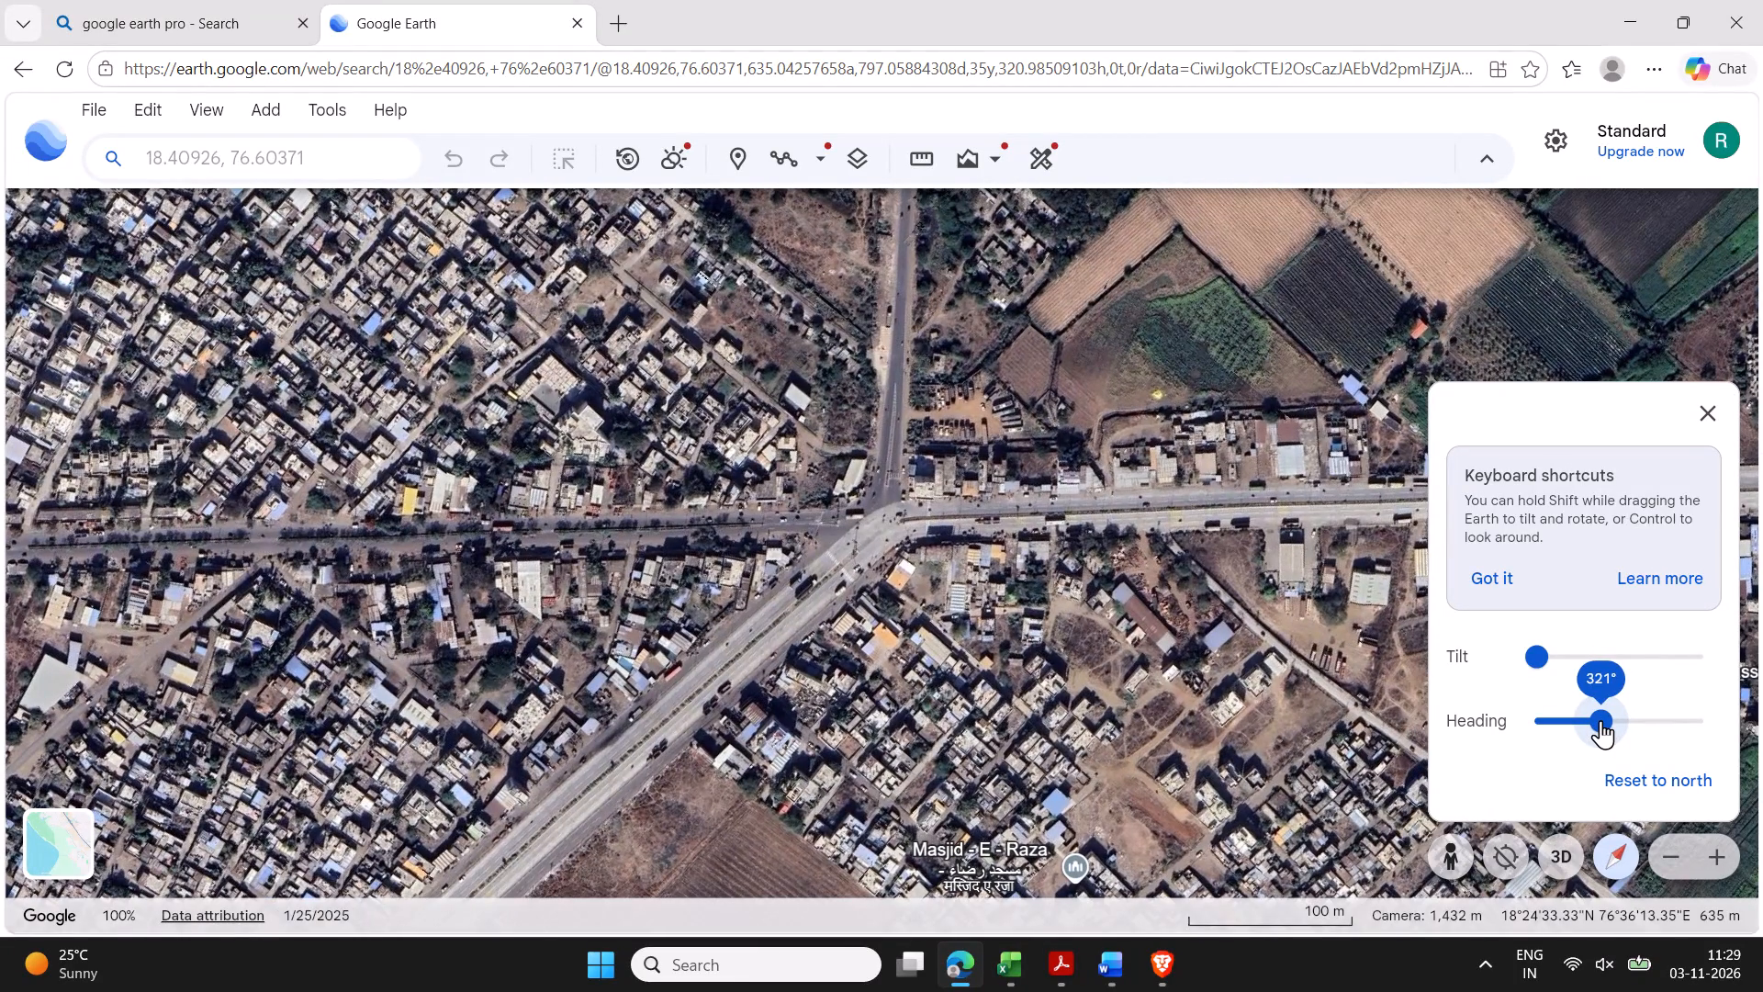
{"action": "left_click_drag", "start_coordinate": [1600, 720], "coordinate": [1599, 720]}
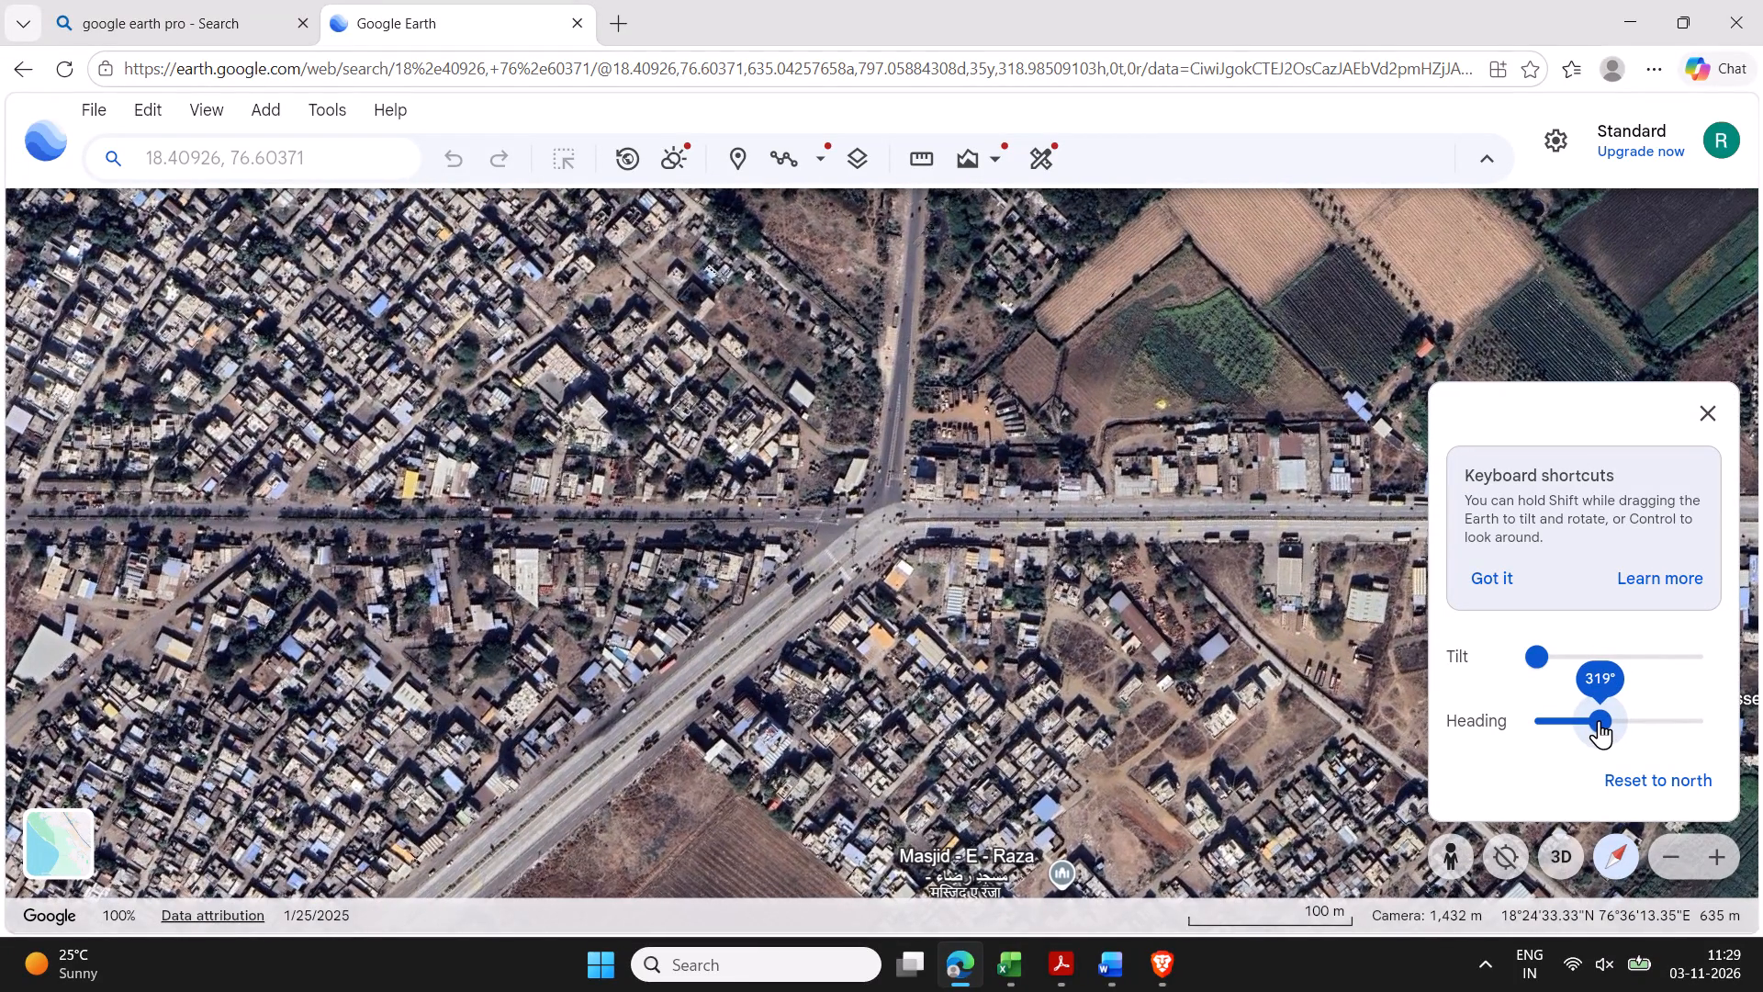
{"action": "left_click_drag", "start_coordinate": [1599, 720], "coordinate": [1601, 720]}
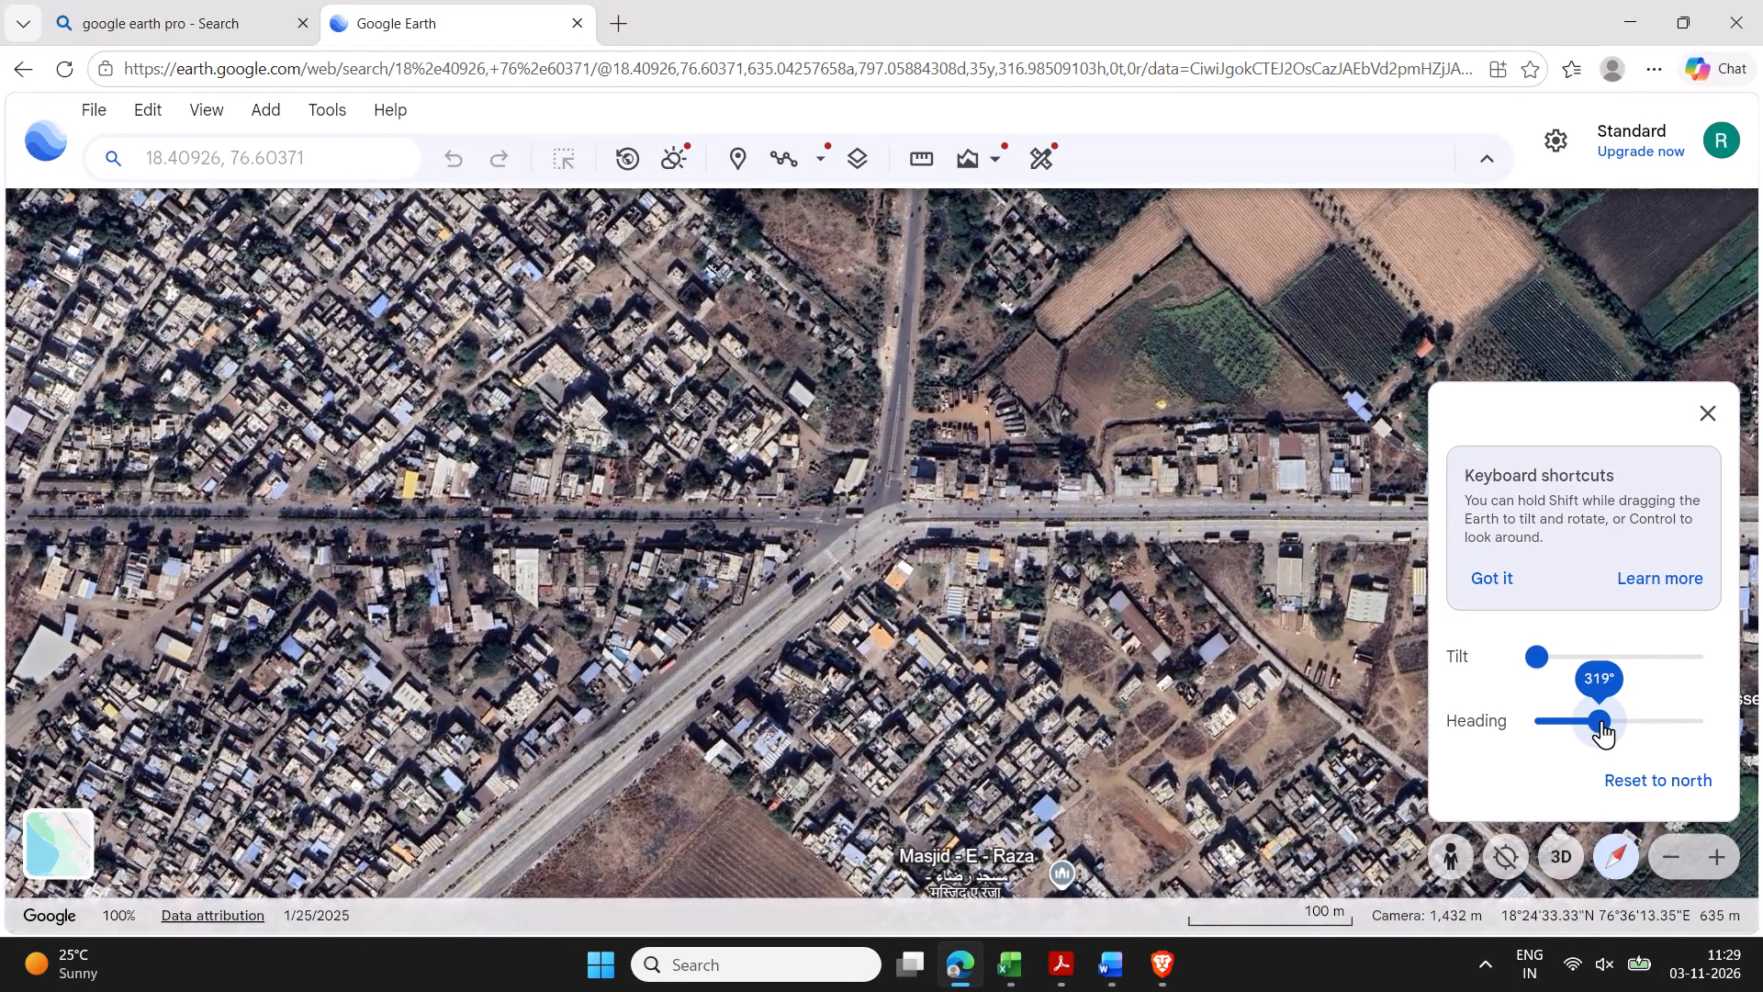
{"action": "left_click_drag", "start_coordinate": [1601, 720], "coordinate": [1597, 720]}
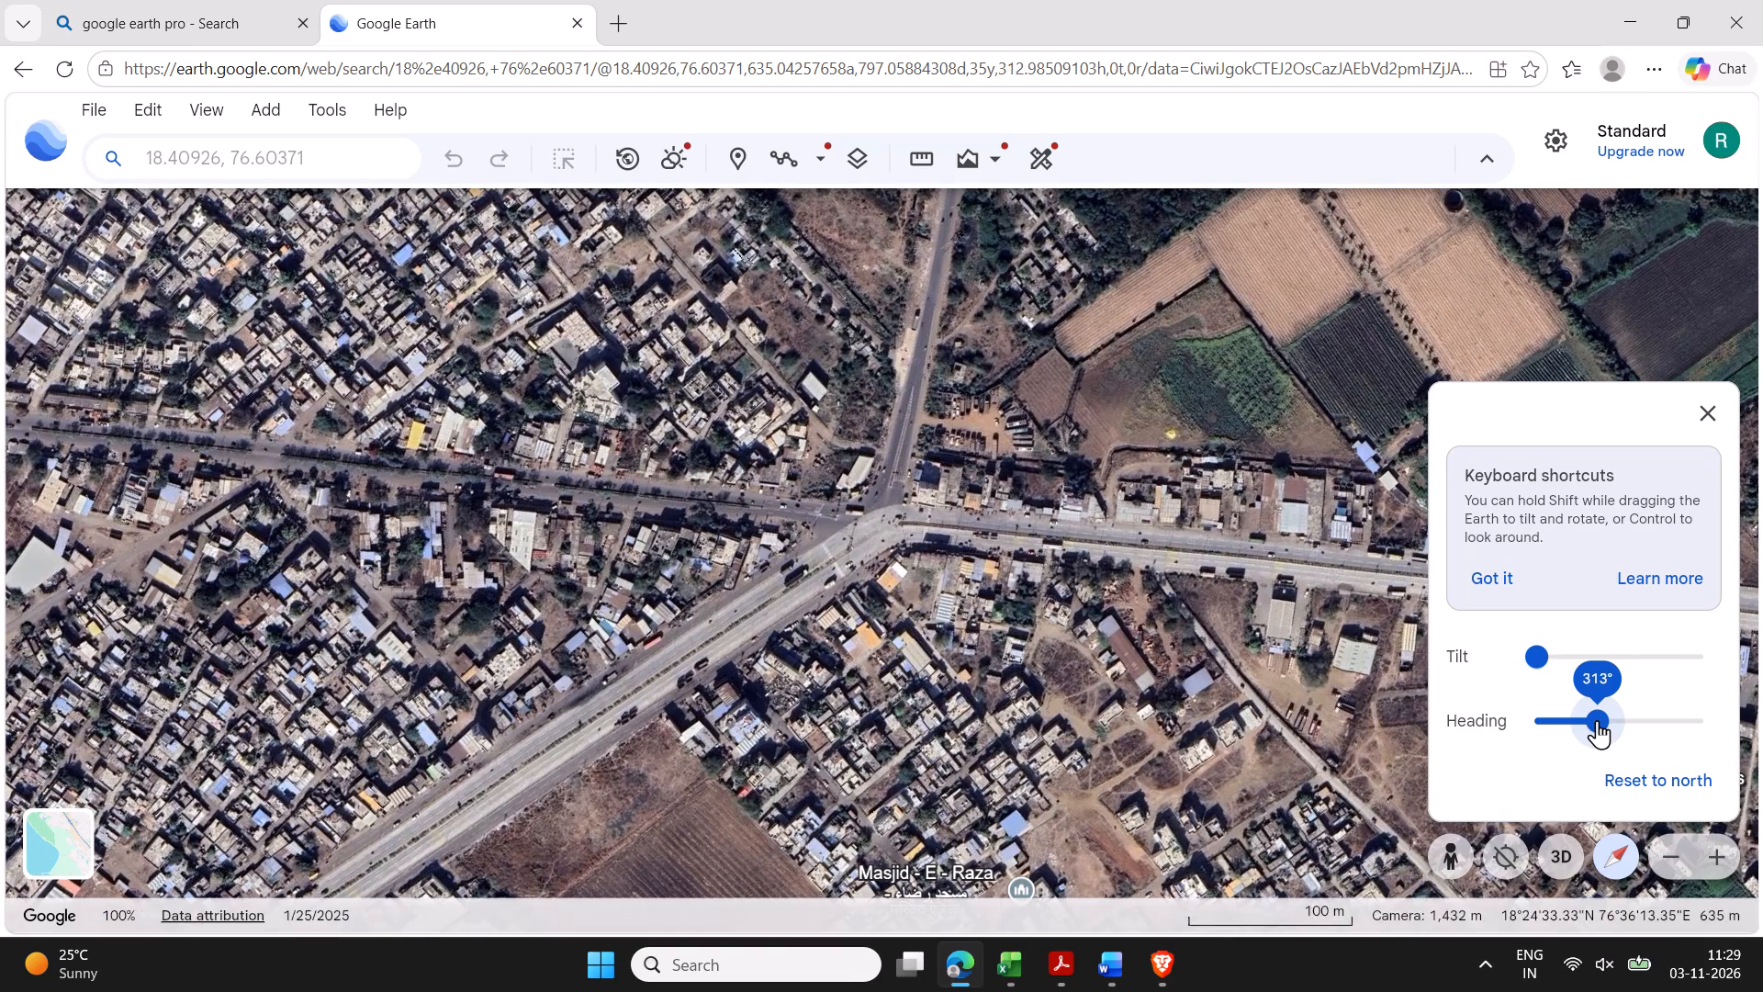
{"action": "left_click_drag", "start_coordinate": [1597, 720], "coordinate": [1599, 720]}
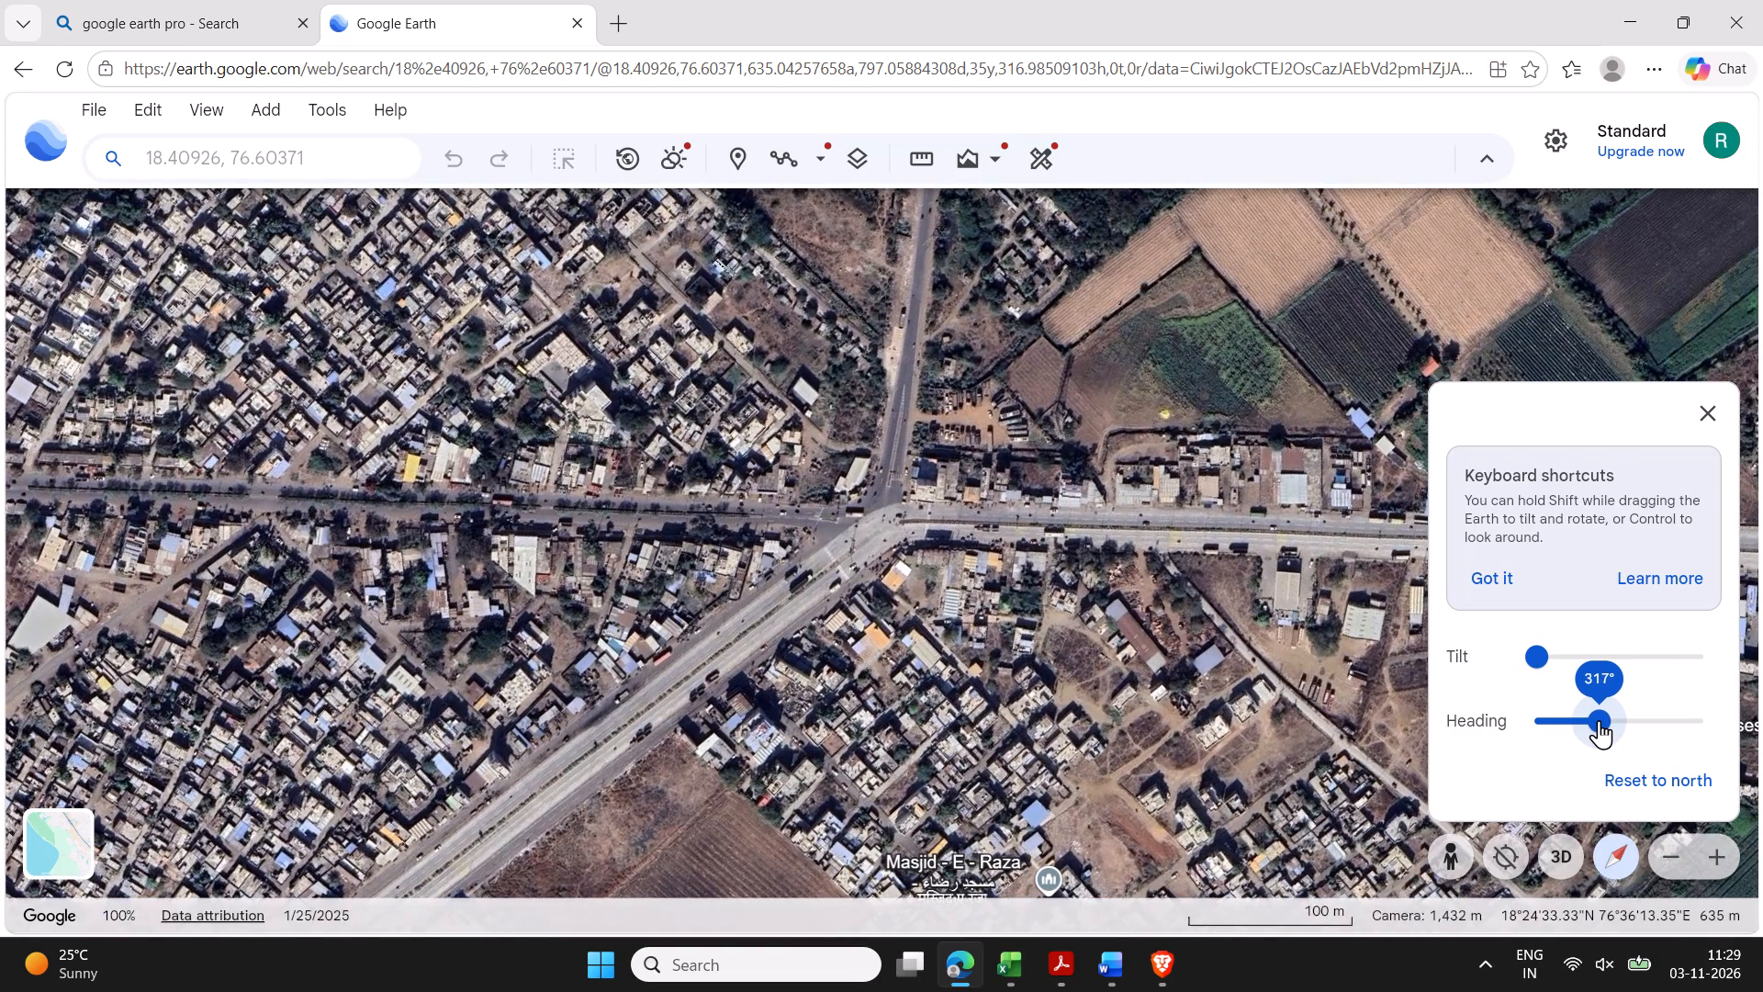
{"action": "left_click_drag", "start_coordinate": [1599, 720], "coordinate": [1597, 719]}
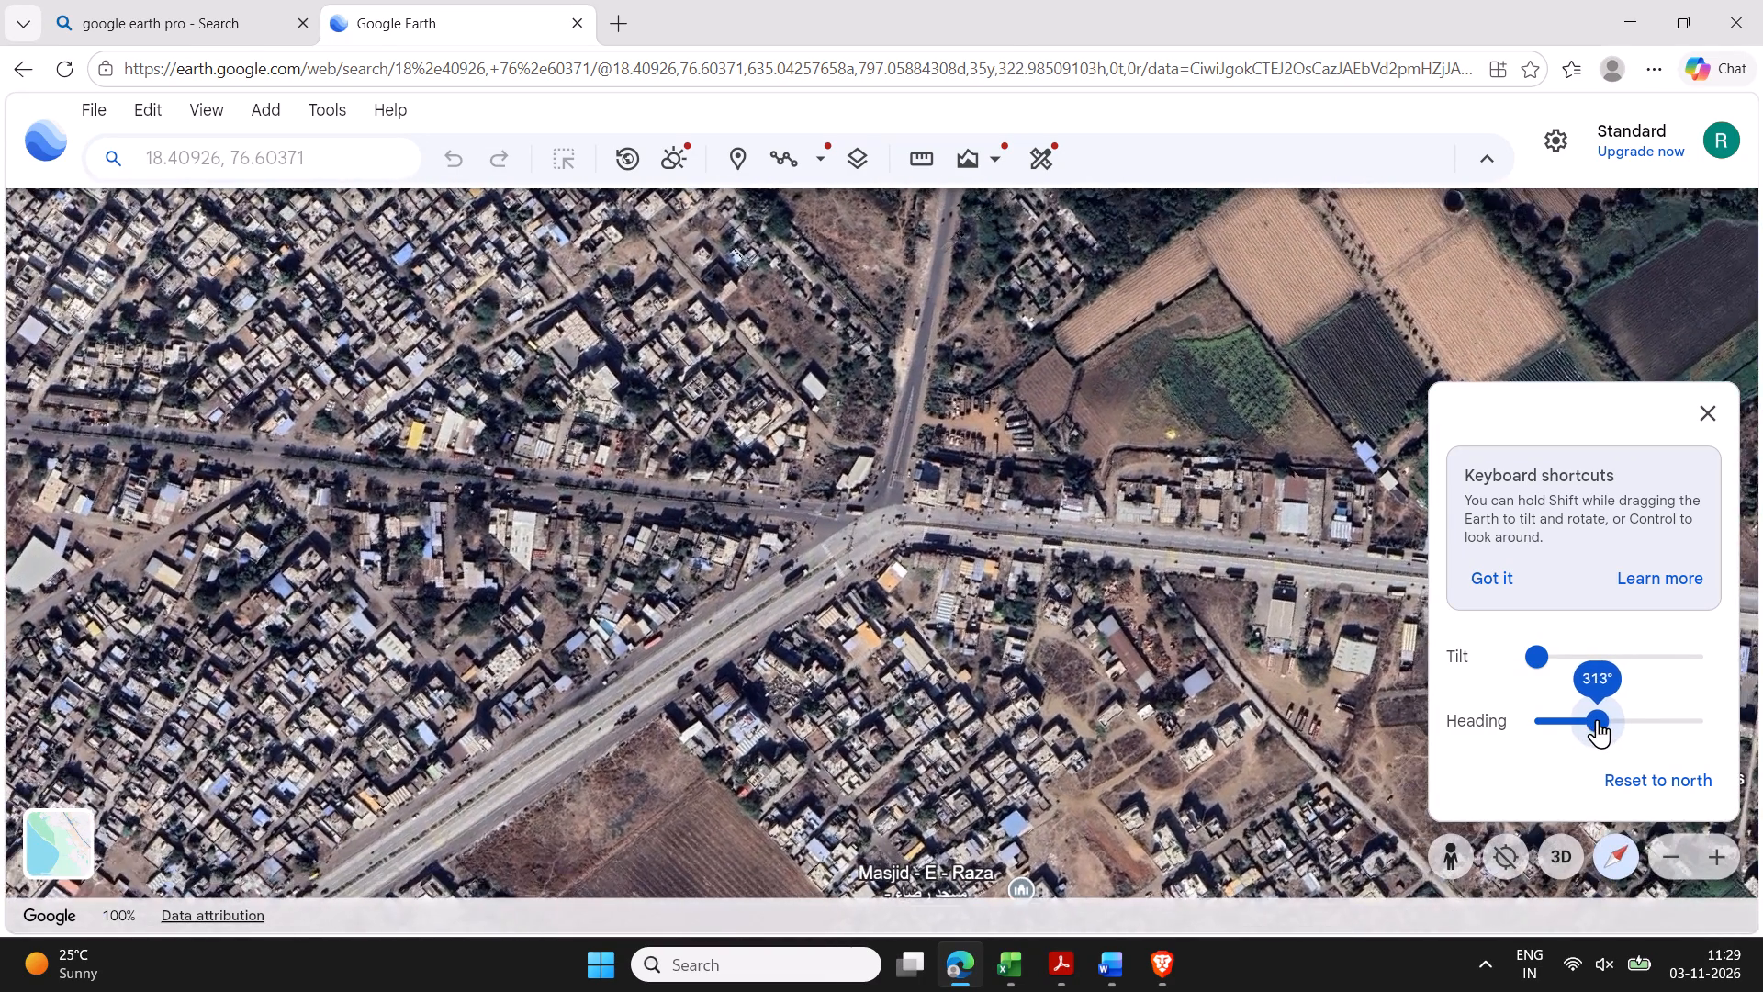
{"action": "left_click_drag", "start_coordinate": [1597, 719], "coordinate": [1600, 718]}
{"action": "left_click", "coordinate": [1719, 406]}
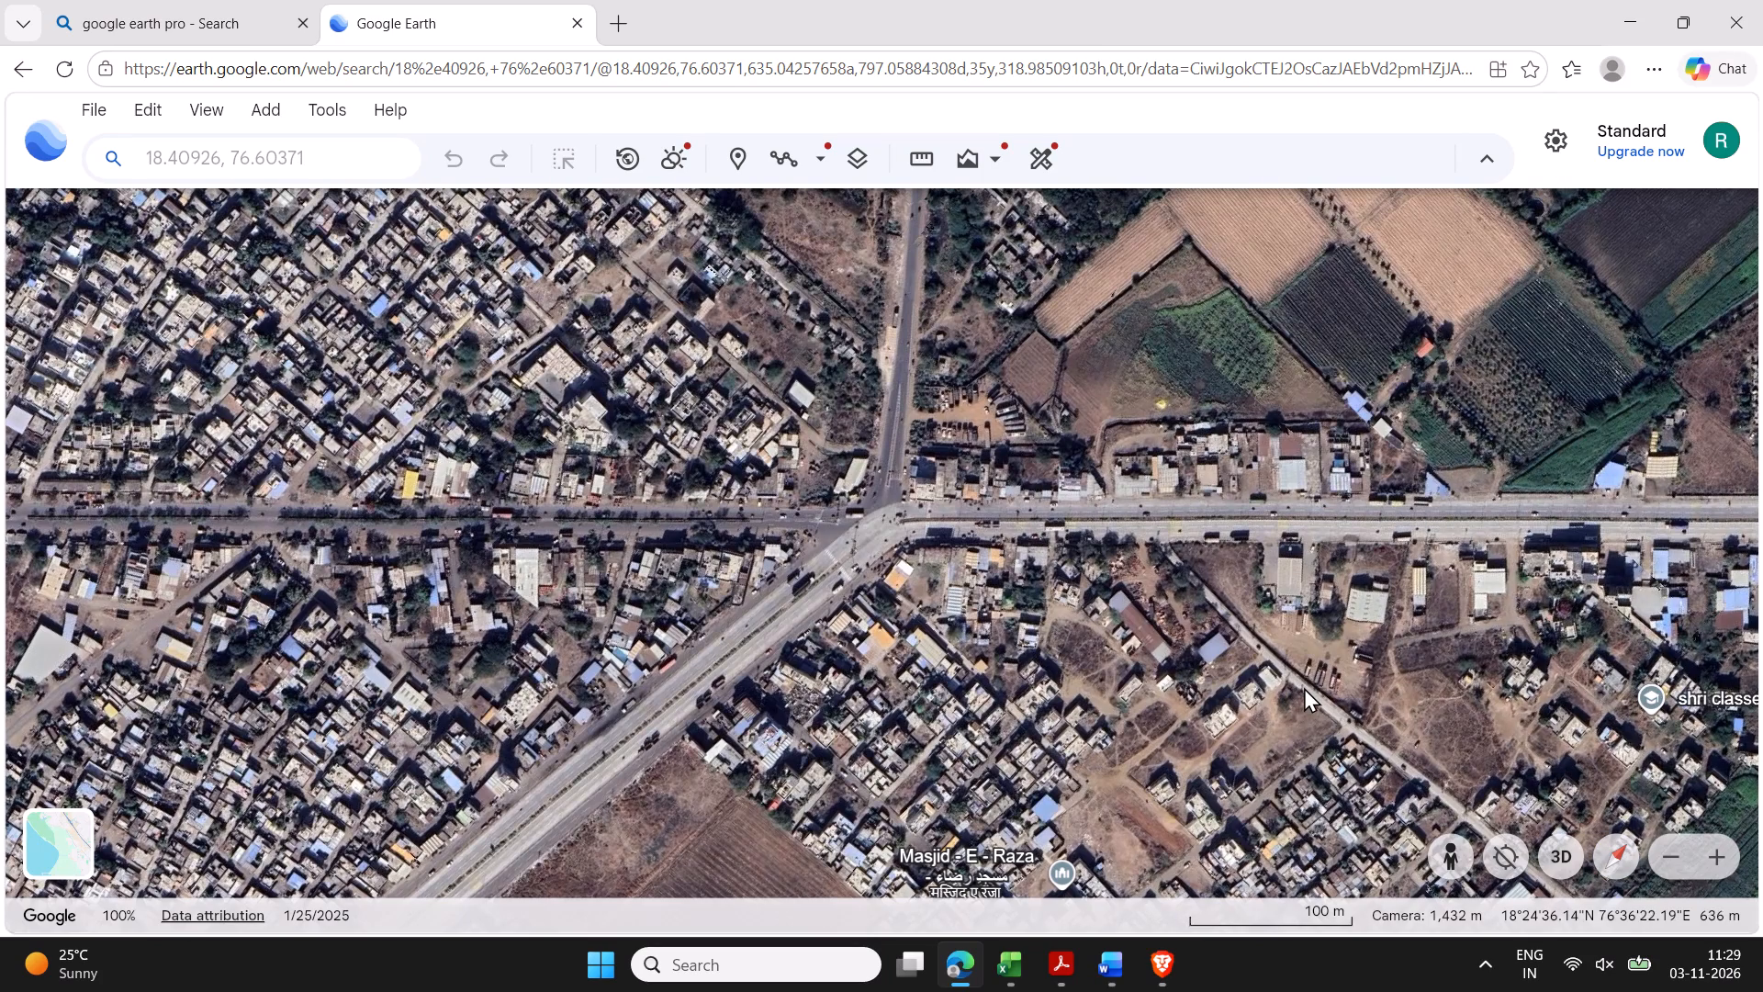
Capture a wide rectangular screen snip of the map with the junction and highway in it, excluding the surrounding Google Earth controls.
{"action": "key", "text": "shift+super+s"}
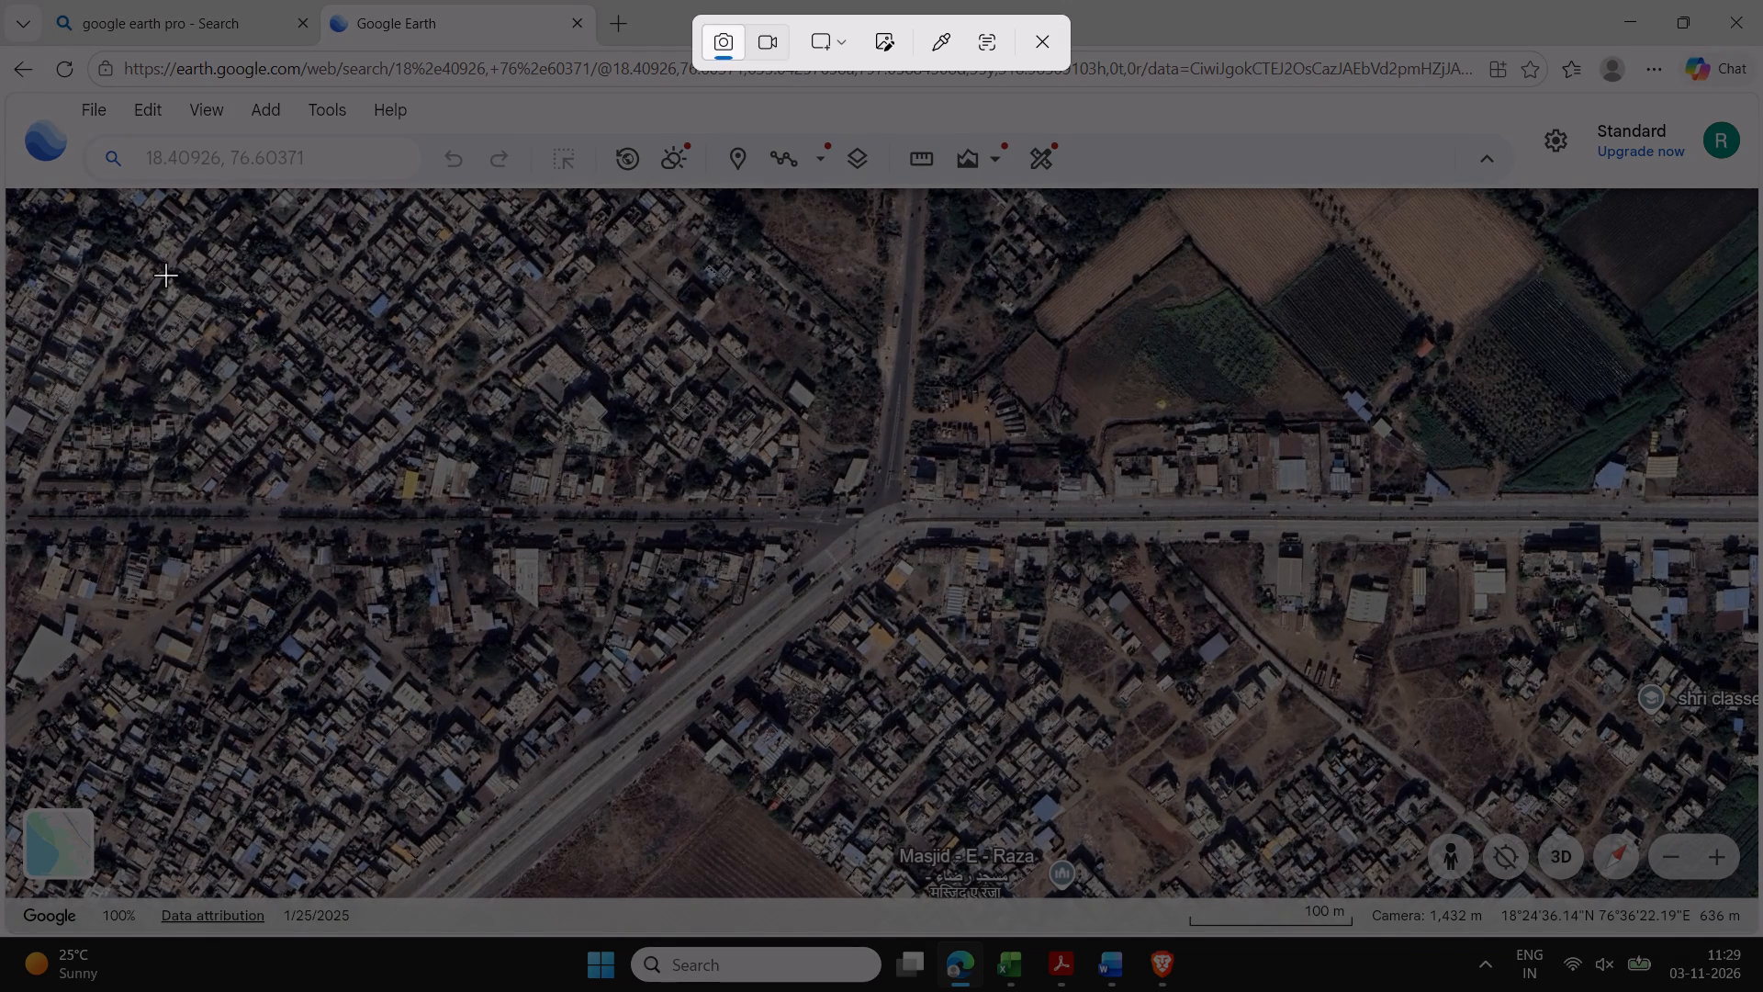
{"action": "left_click_drag", "start_coordinate": [163, 254], "coordinate": [1603, 818]}
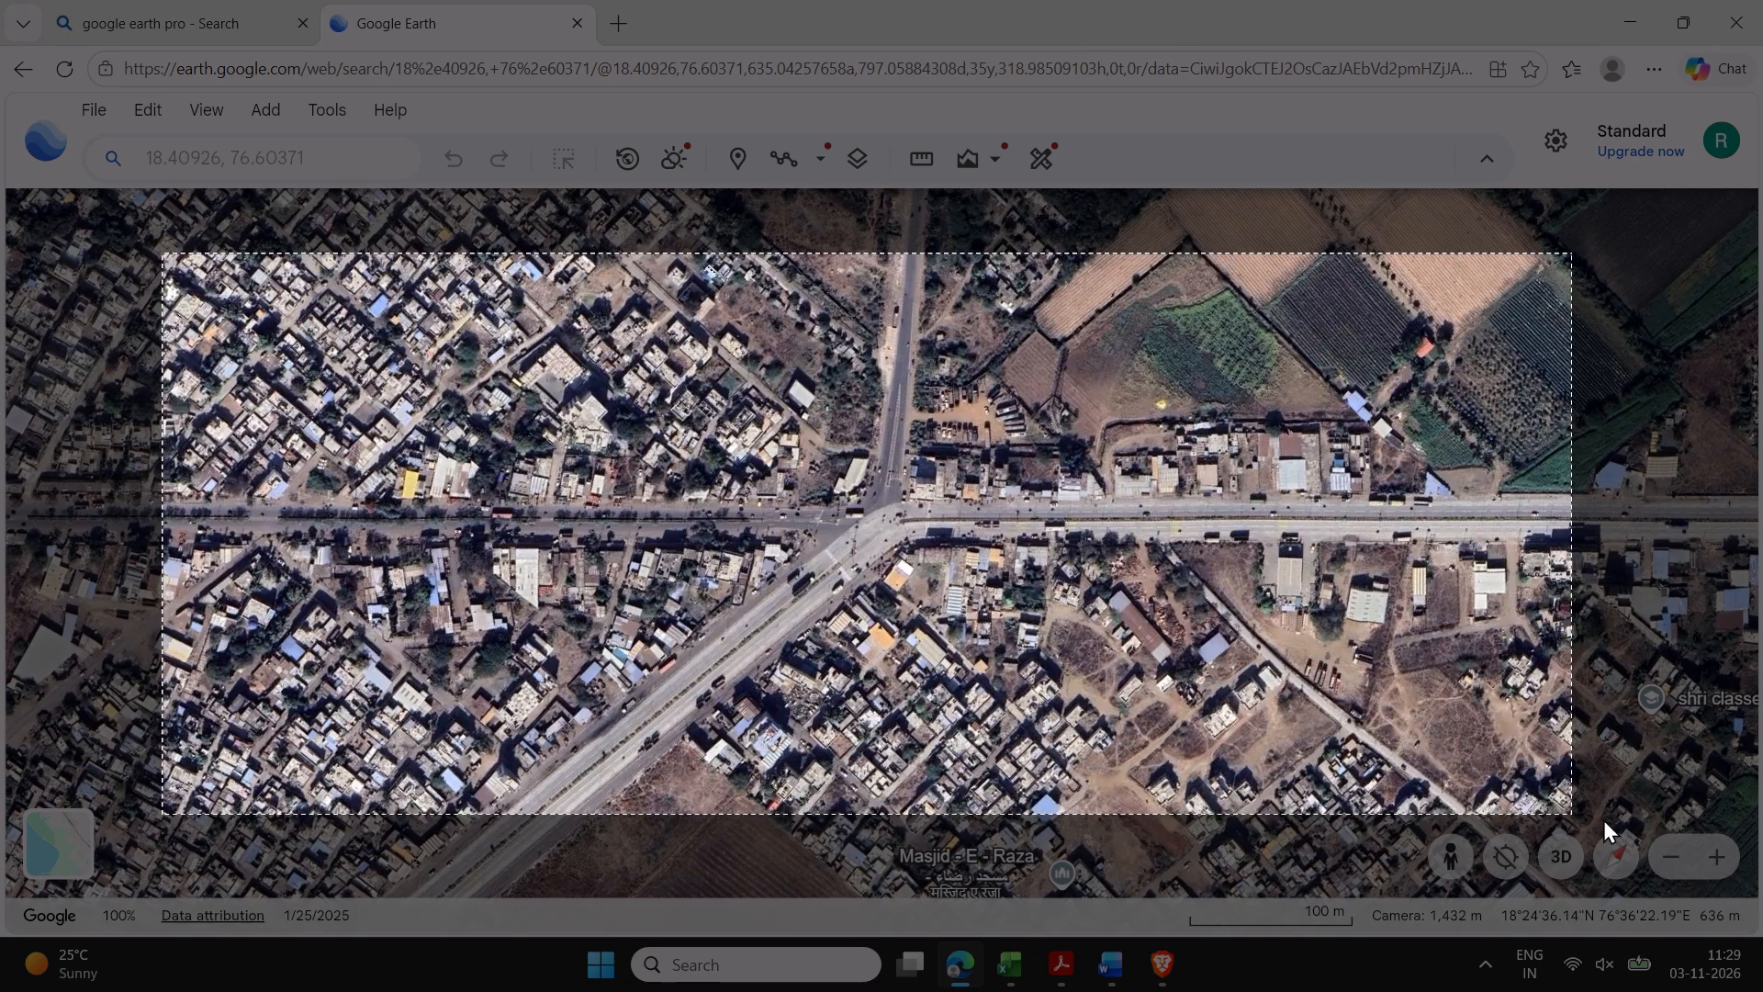
{"action": "left_click_drag", "start_coordinate": [1603, 818], "coordinate": [1703, 807]}
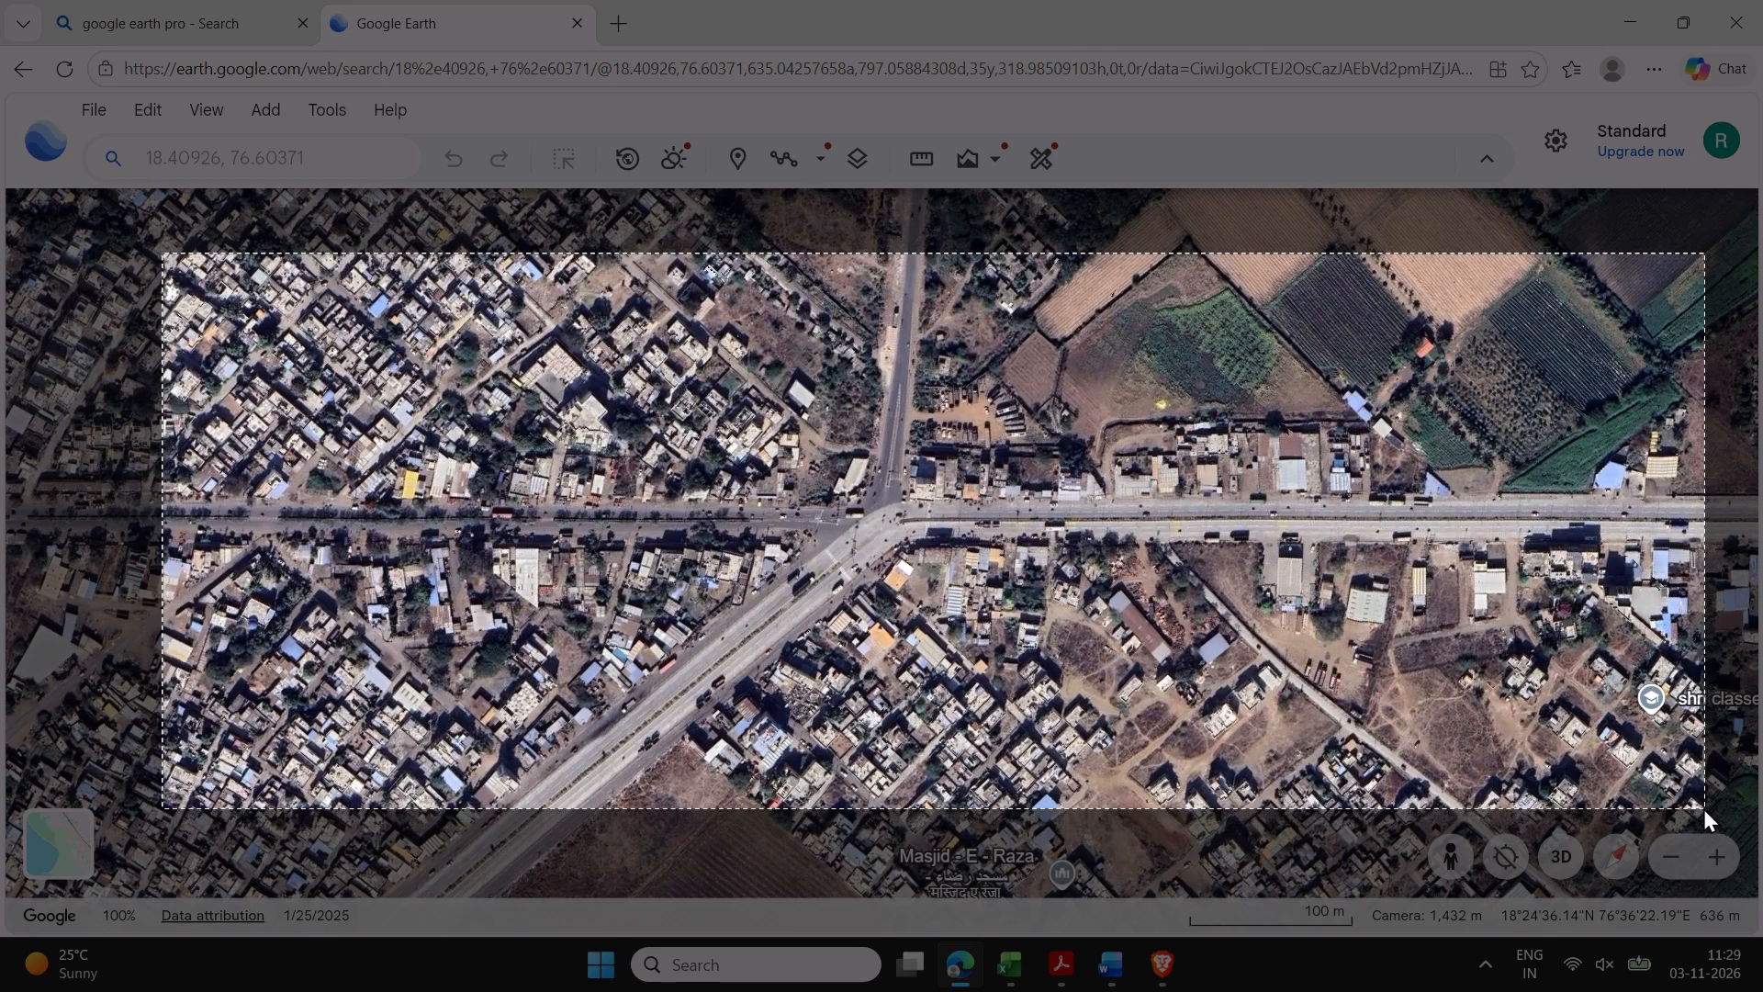
{"action": "left_click_drag", "start_coordinate": [1703, 807], "coordinate": [1724, 818]}
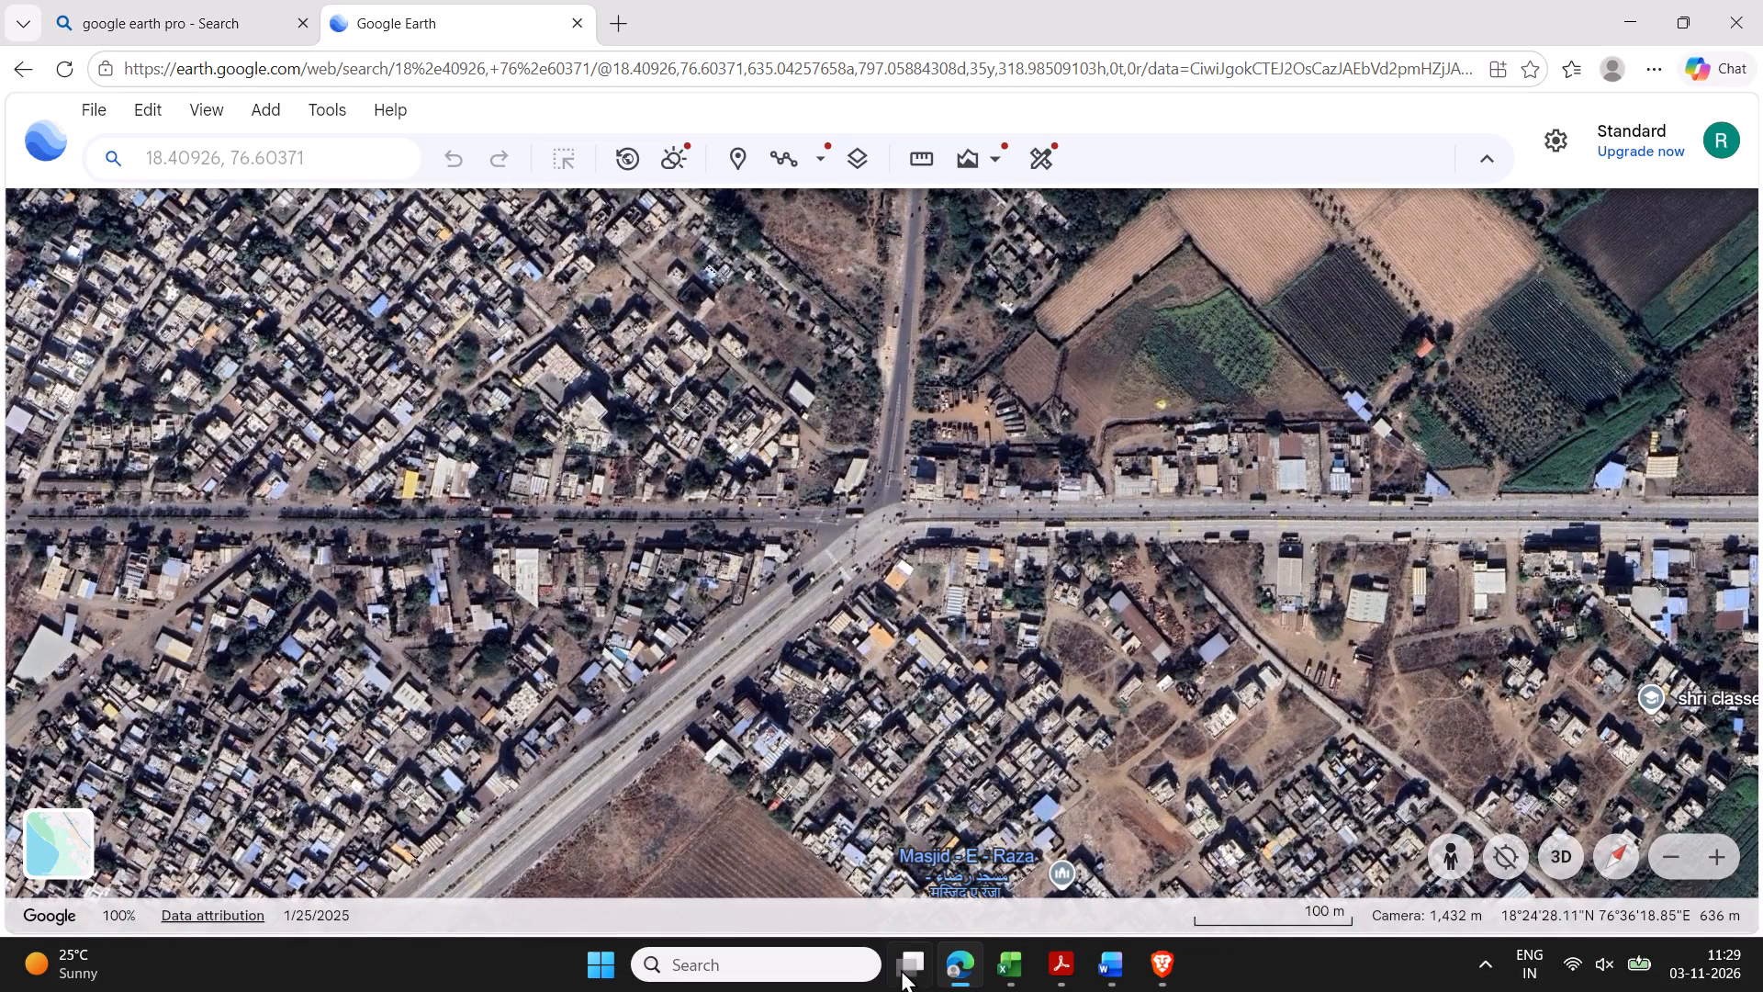
Switch to the design report in Word and replace the Google Earth picture under section 13.3 Blackspot 03 with the copied map capture.
{"action": "left_click", "coordinate": [901, 969]}
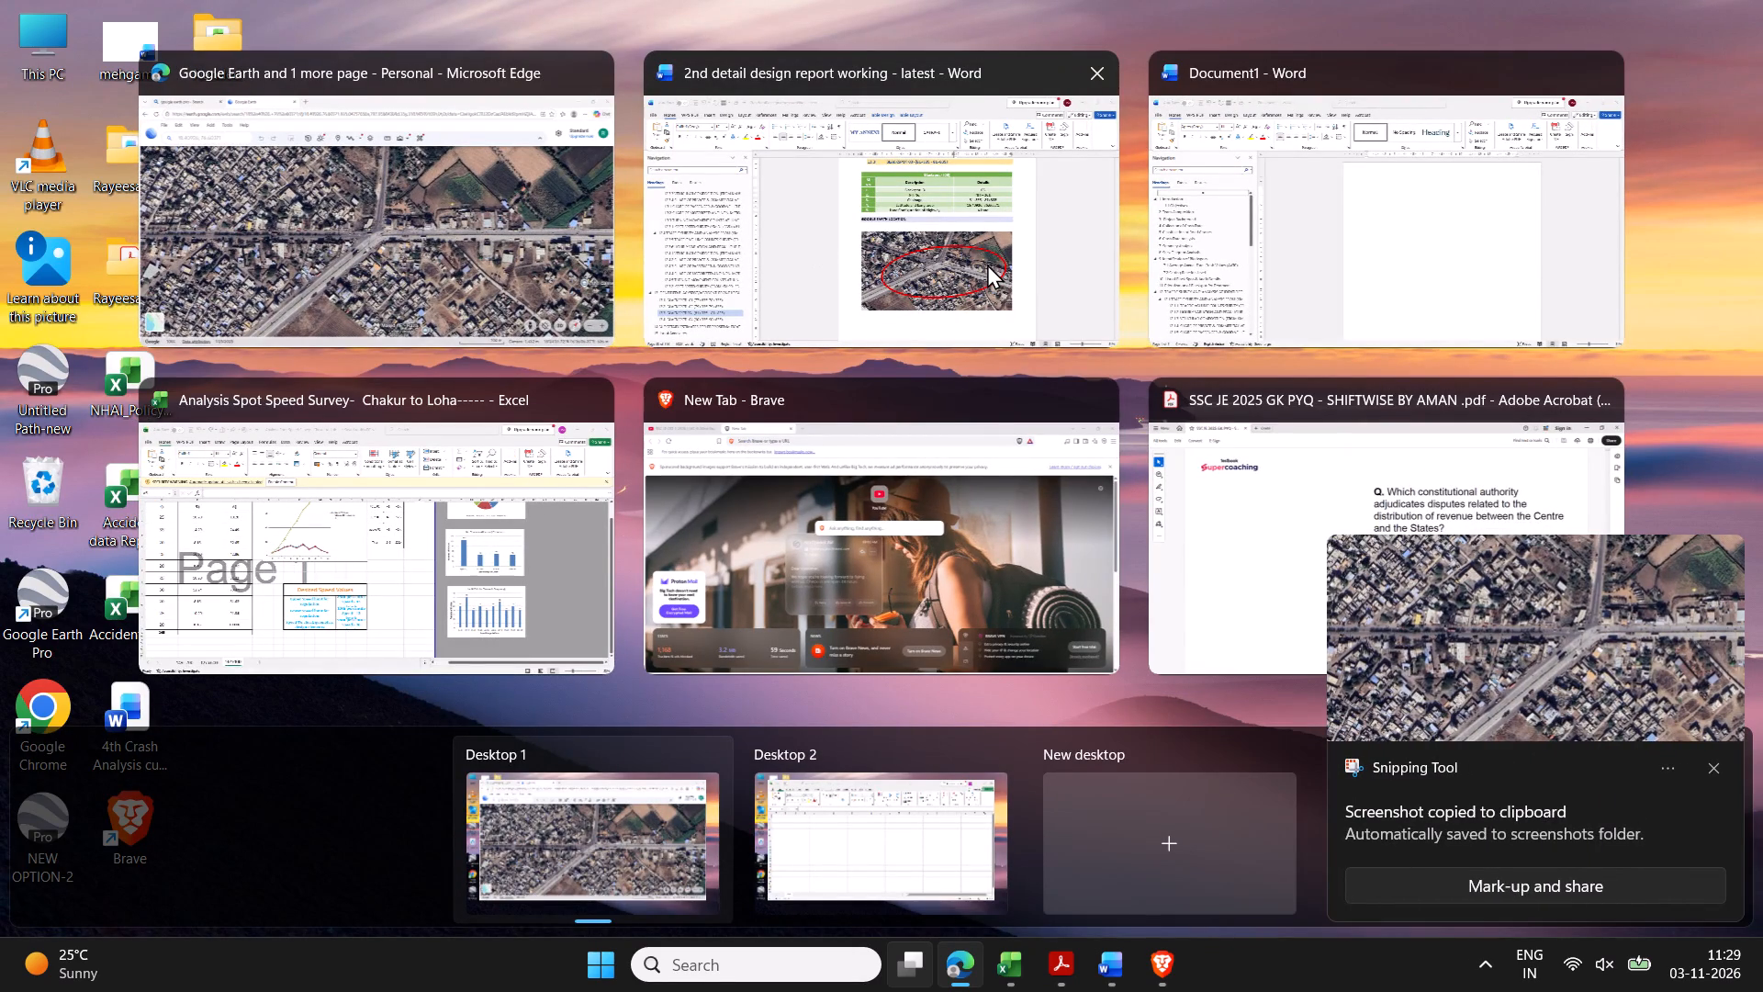
{"action": "left_click", "coordinate": [987, 264]}
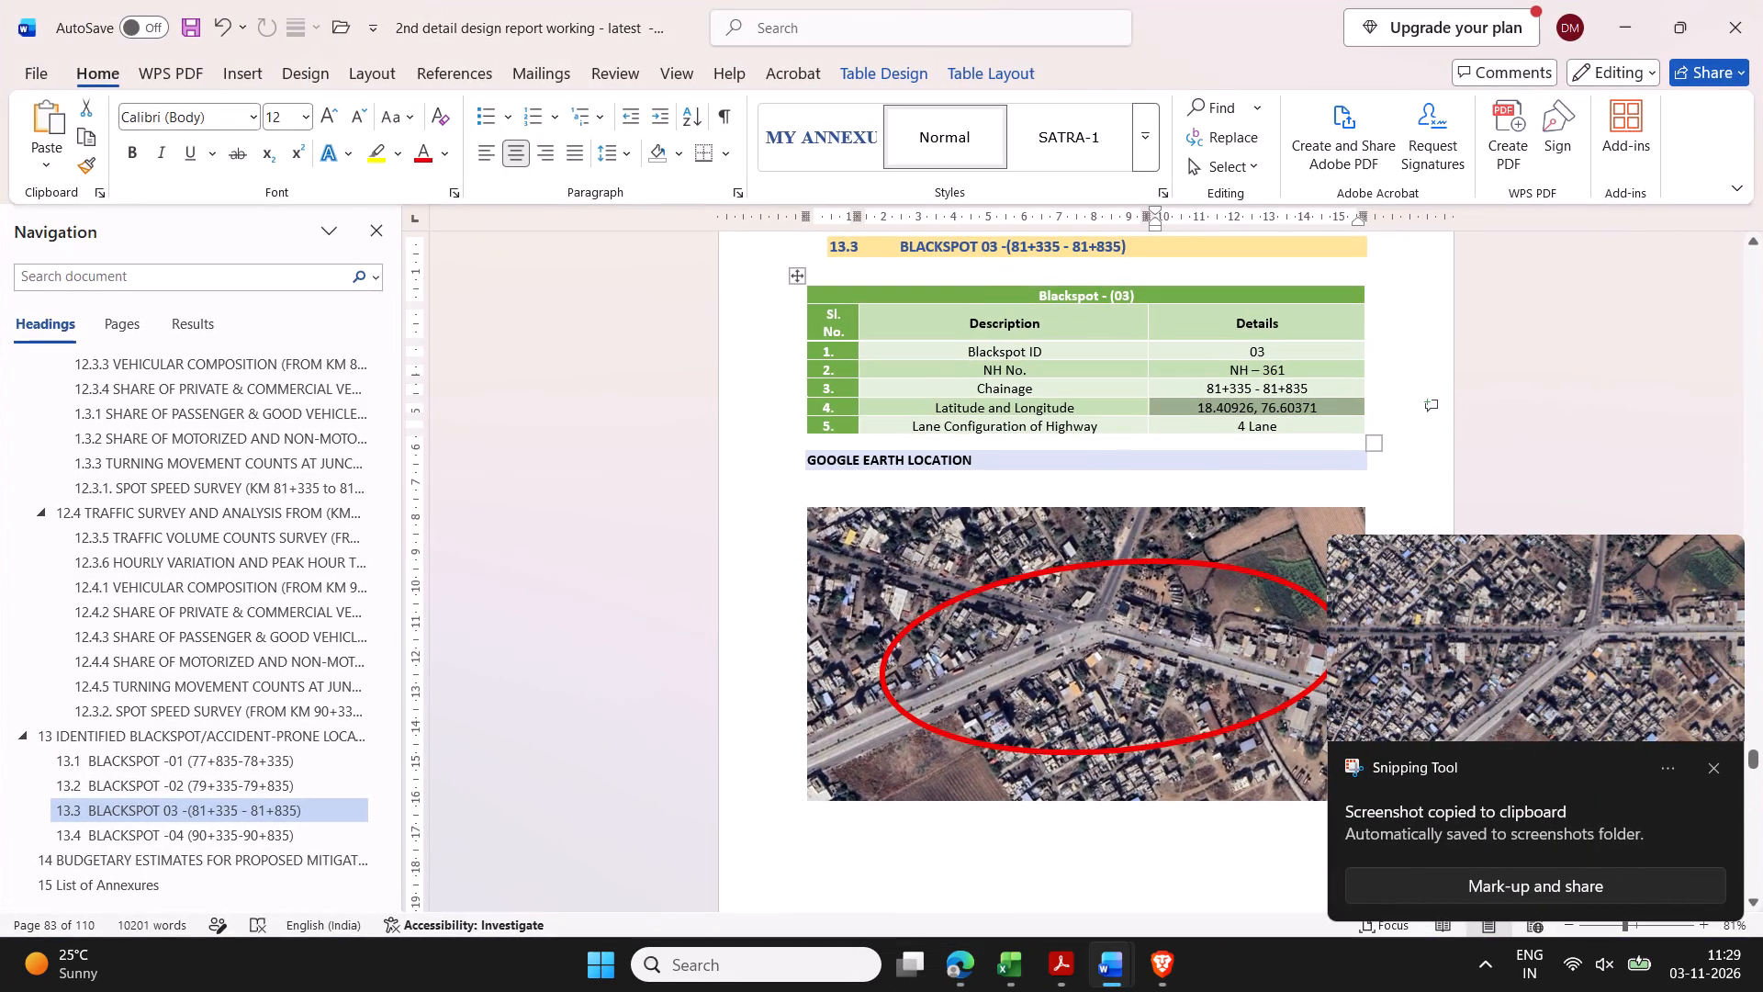
{"action": "left_click", "coordinate": [1026, 657]}
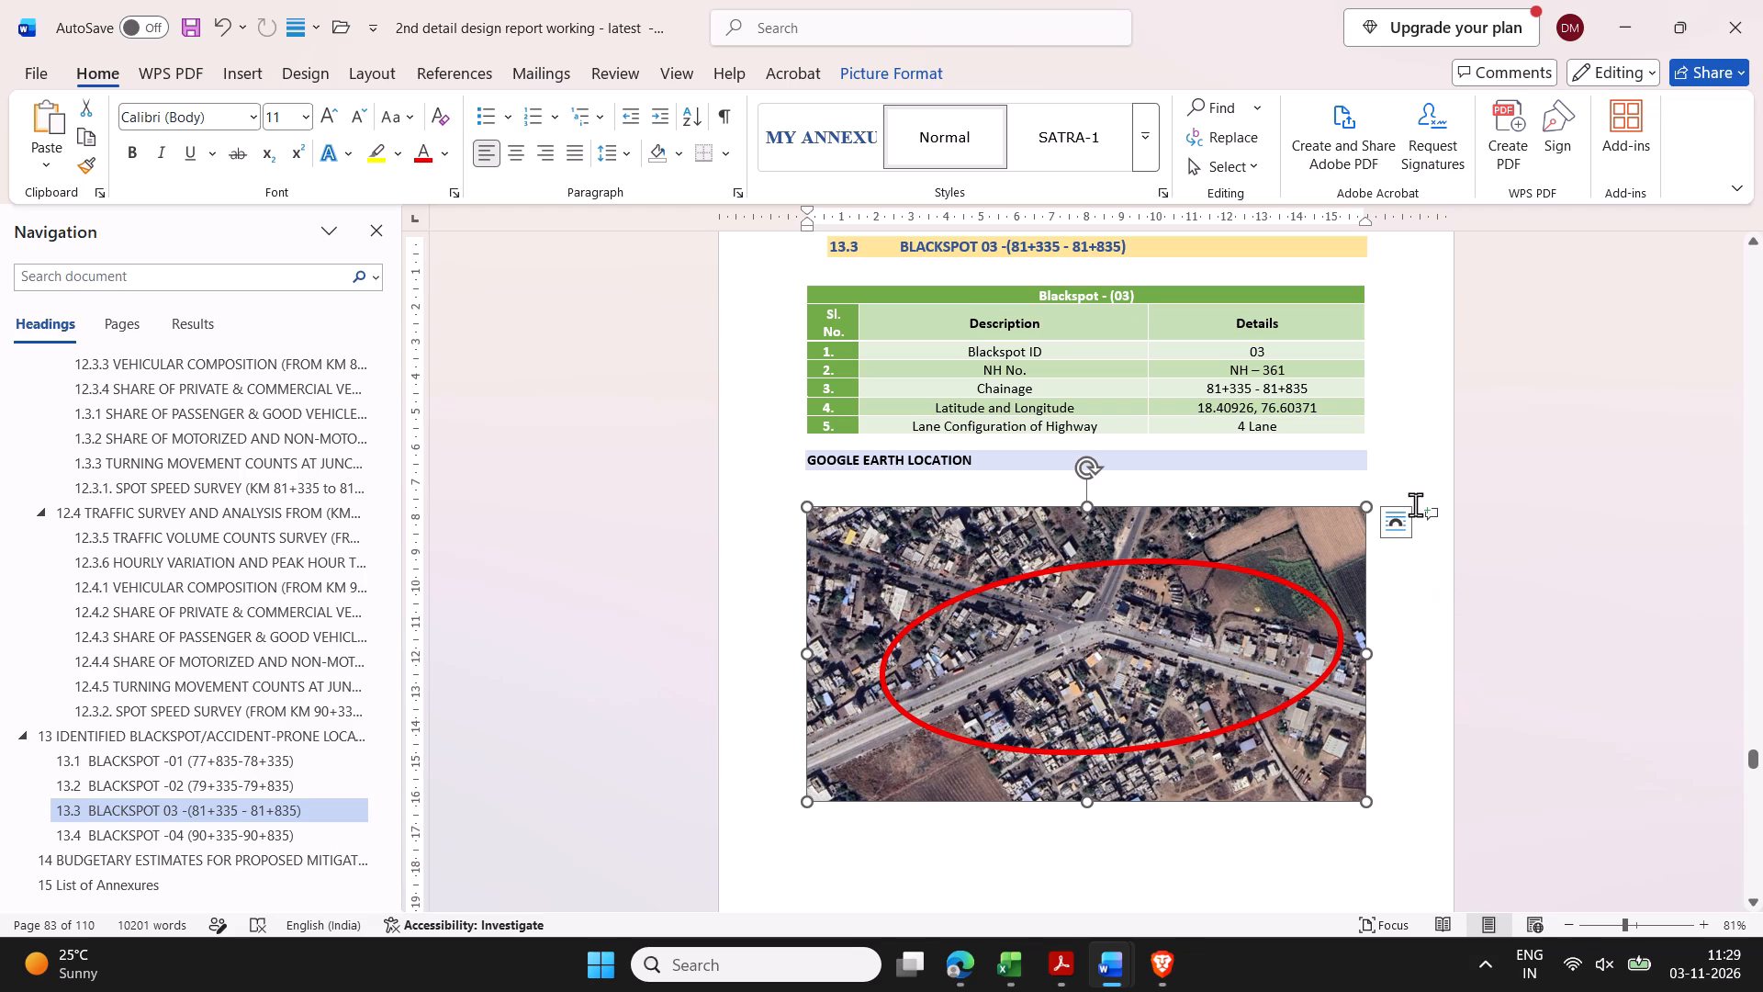
{"action": "key", "text": "Delete"}
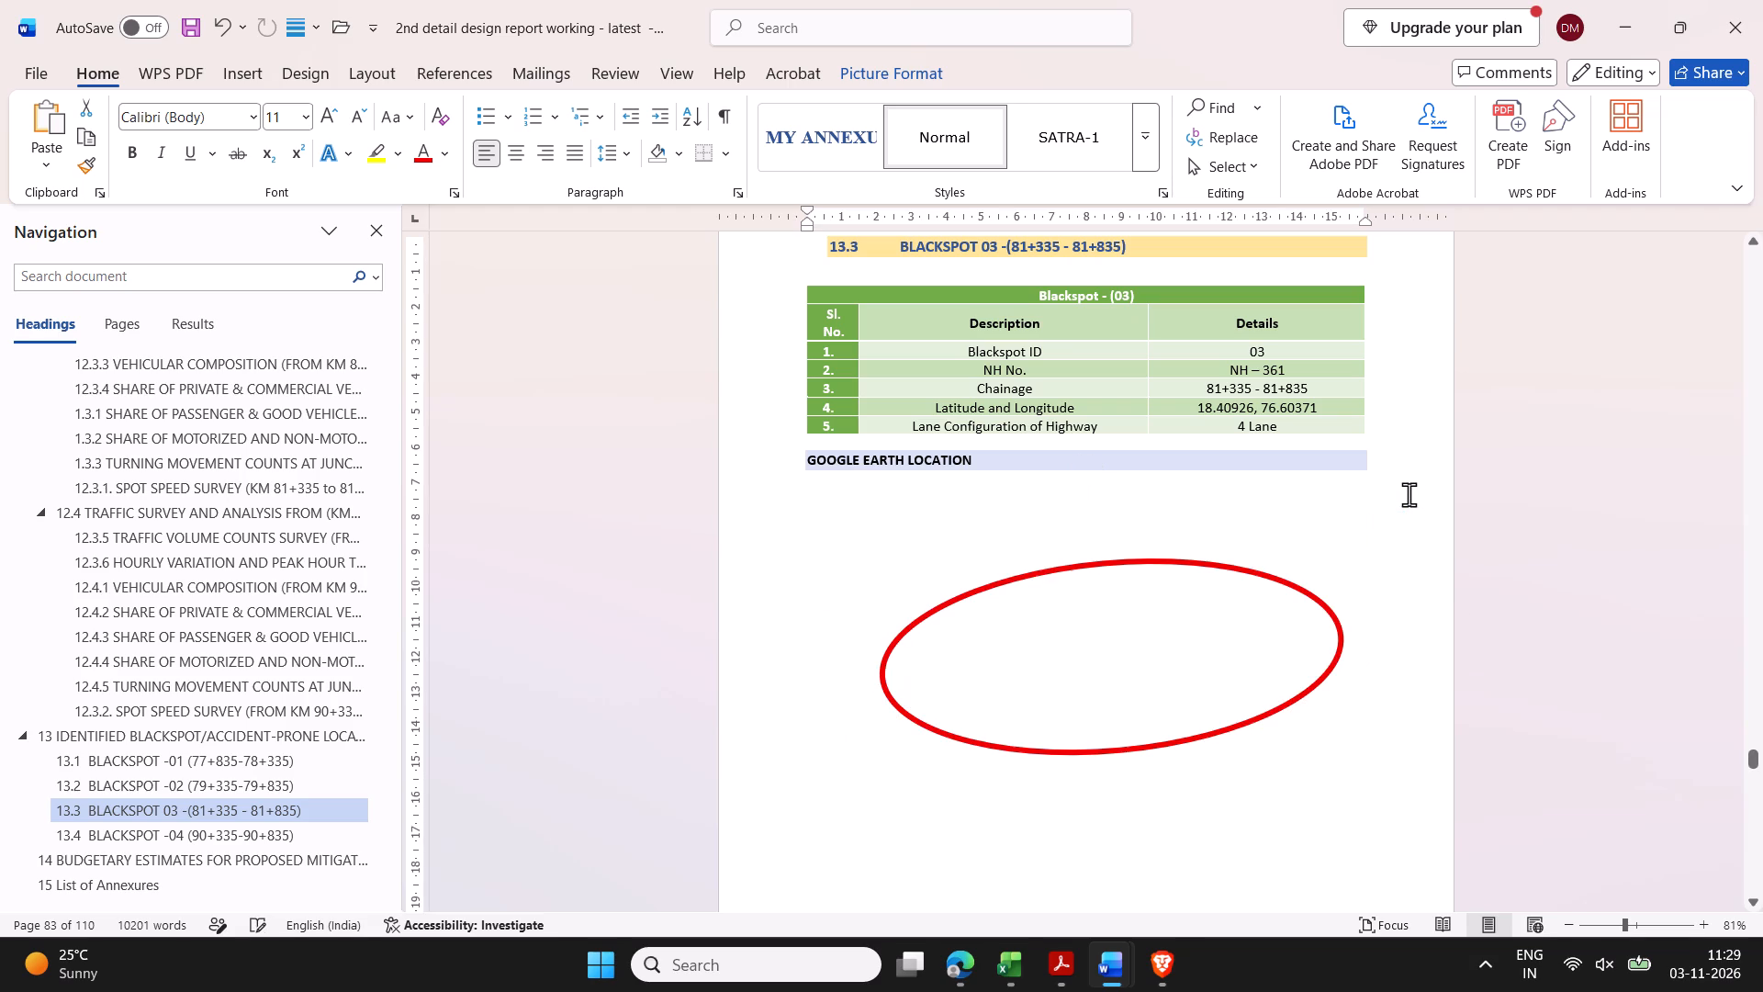
{"action": "key", "text": "ctrl+v"}
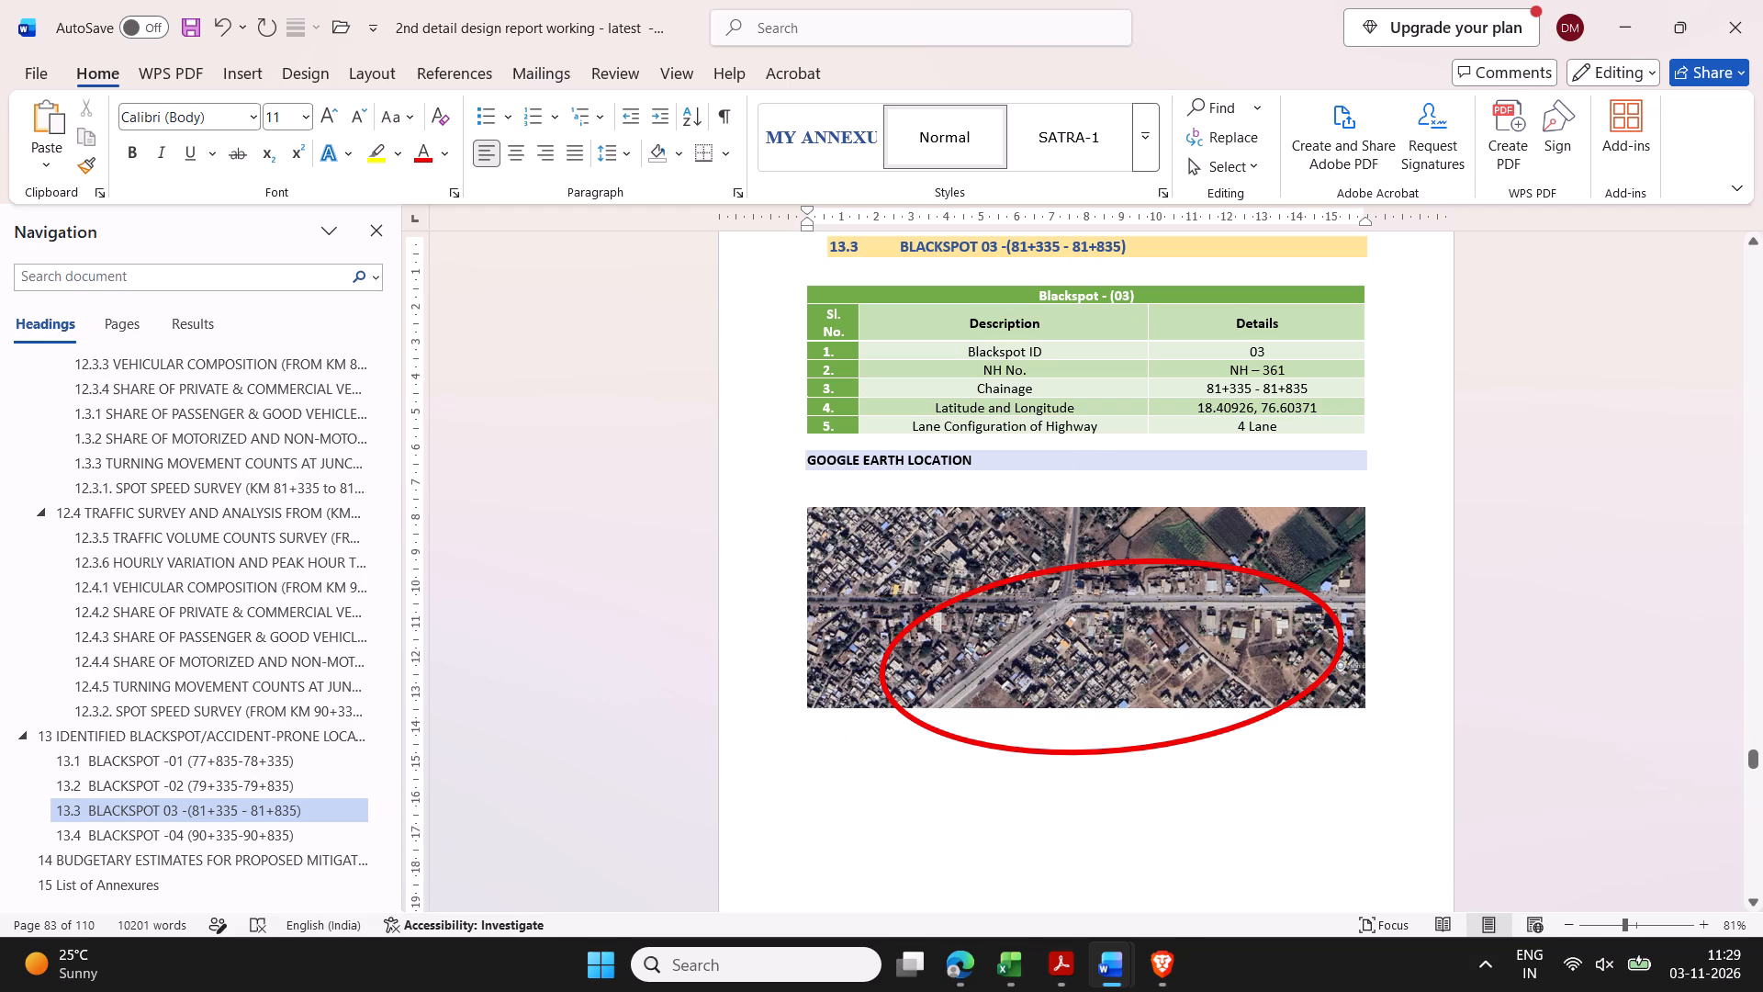
Resize the new Blackspot-03 picture to the full width of the table above, stretching its height until it extends below the red ellipse.
{"action": "left_click", "coordinate": [1275, 670]}
{"action": "left_click_drag", "start_coordinate": [1370, 709], "coordinate": [1383, 766]}
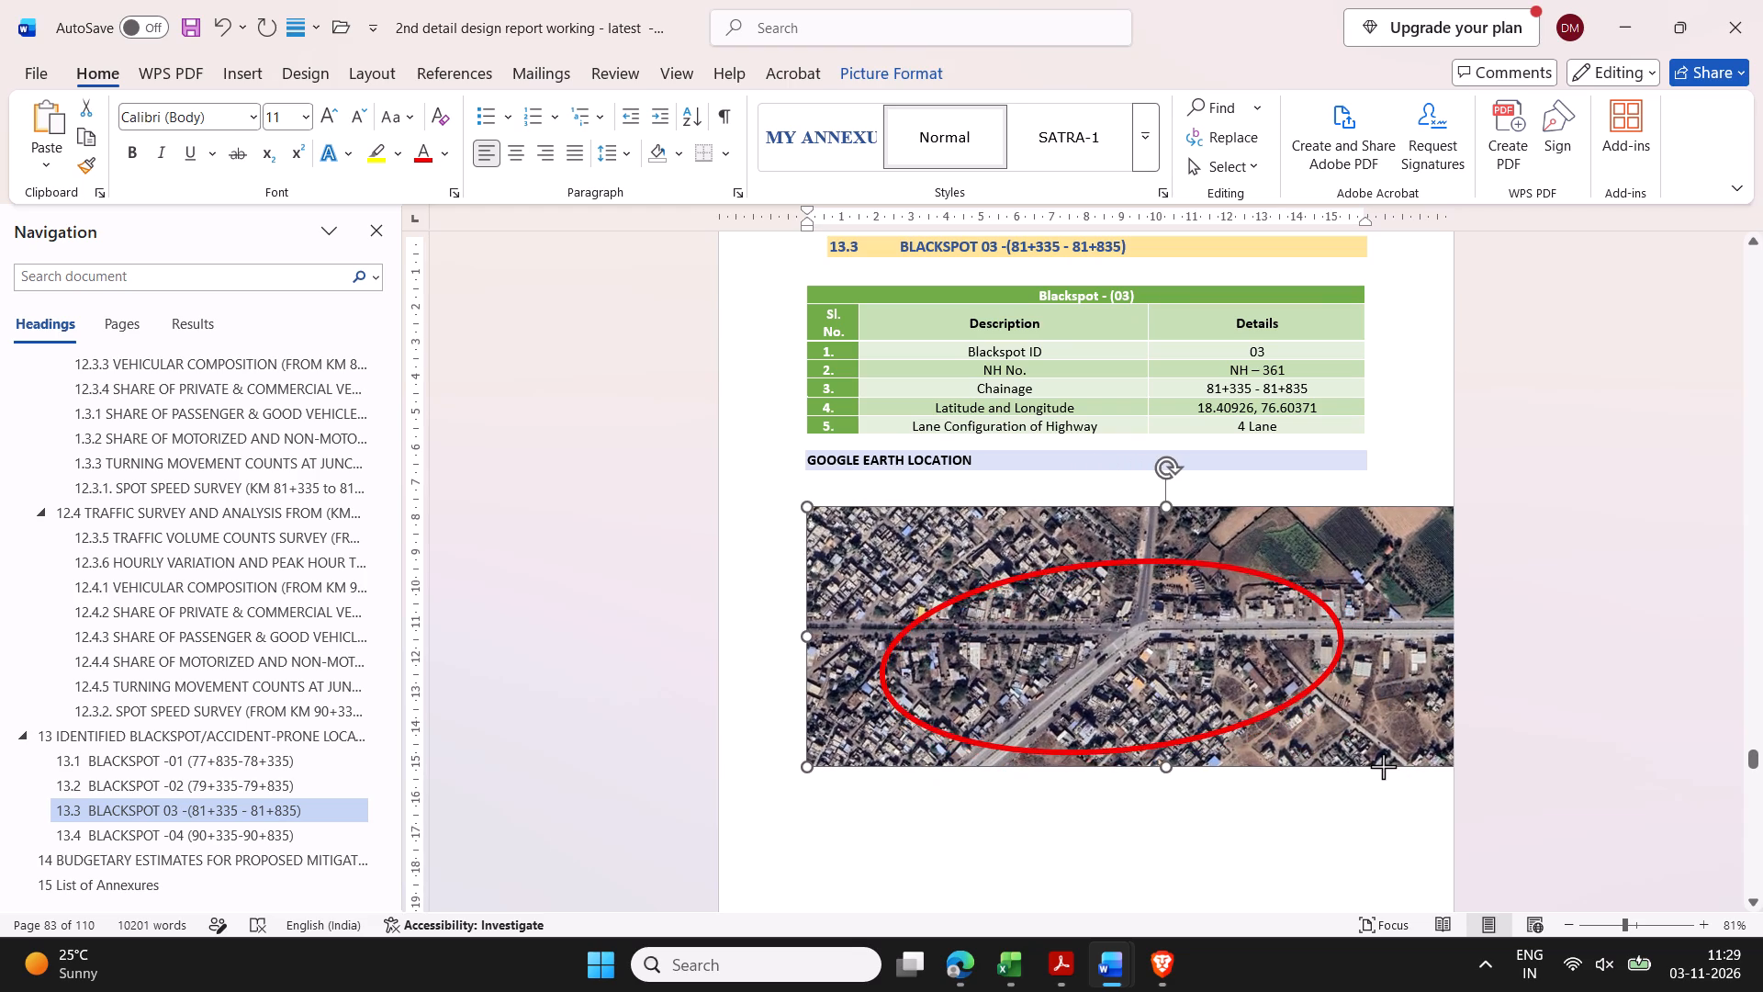
{"action": "left_click_drag", "start_coordinate": [1383, 766], "coordinate": [1216, 690]}
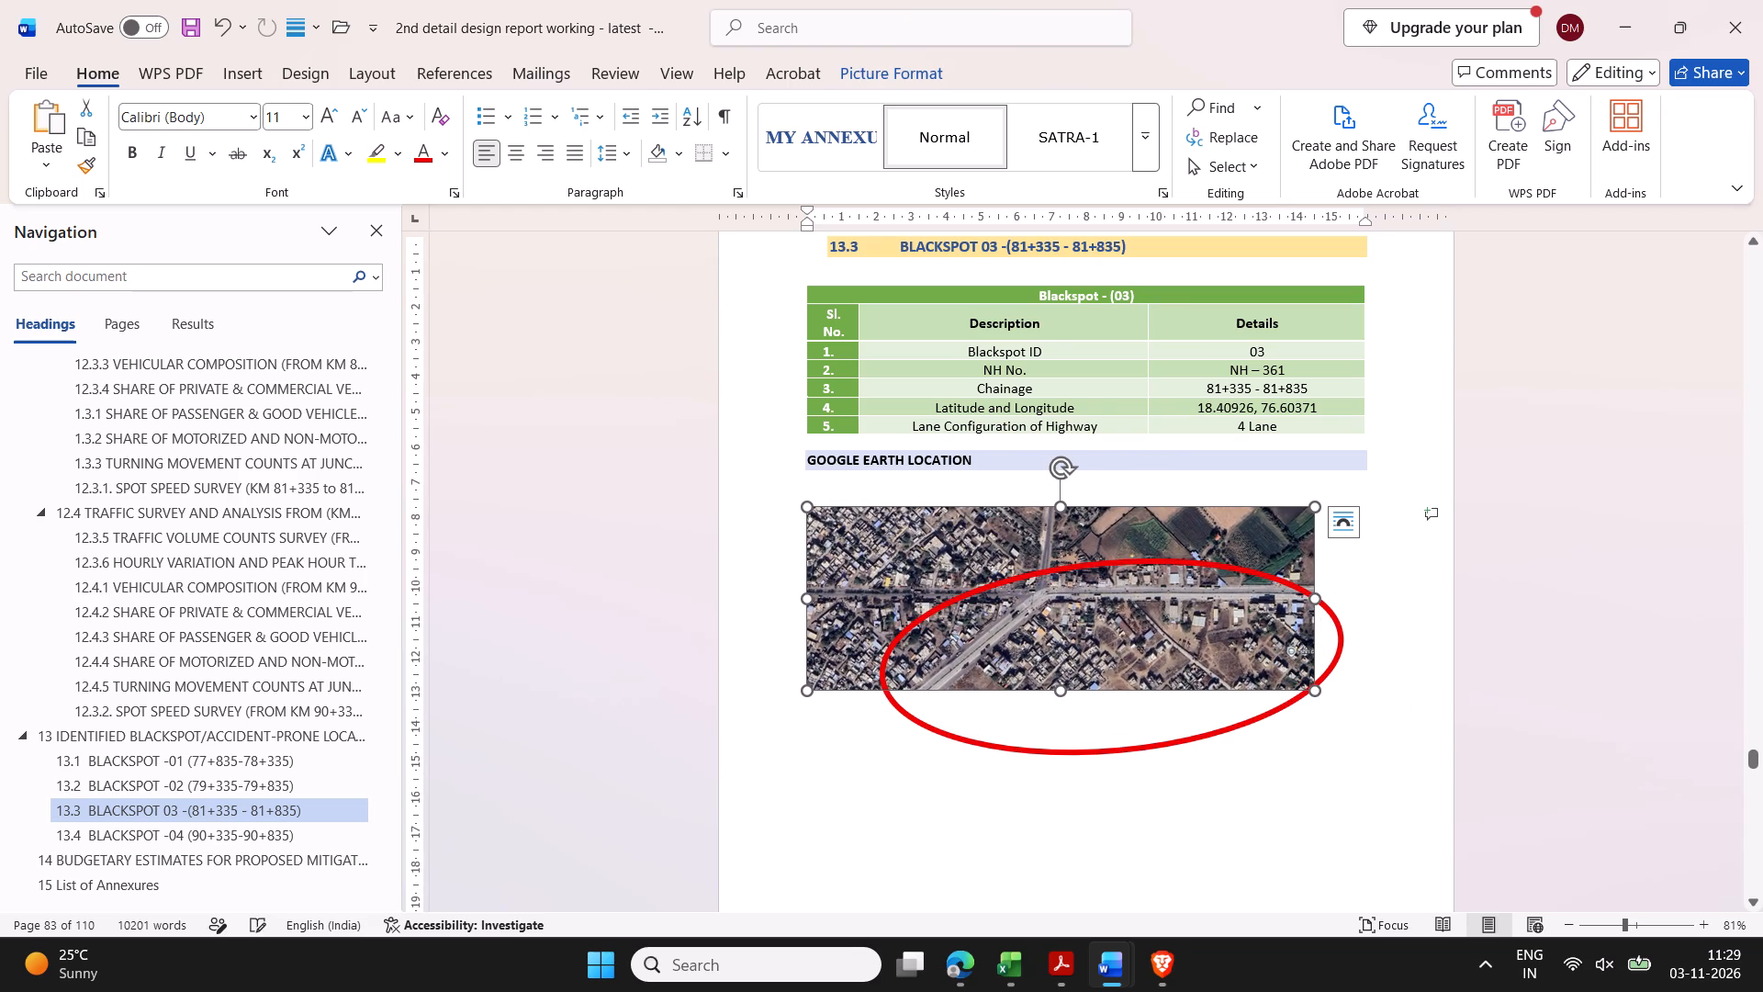
{"action": "left_click", "coordinate": [1063, 689]}
{"action": "left_click_drag", "start_coordinate": [1061, 689], "coordinate": [1068, 792]}
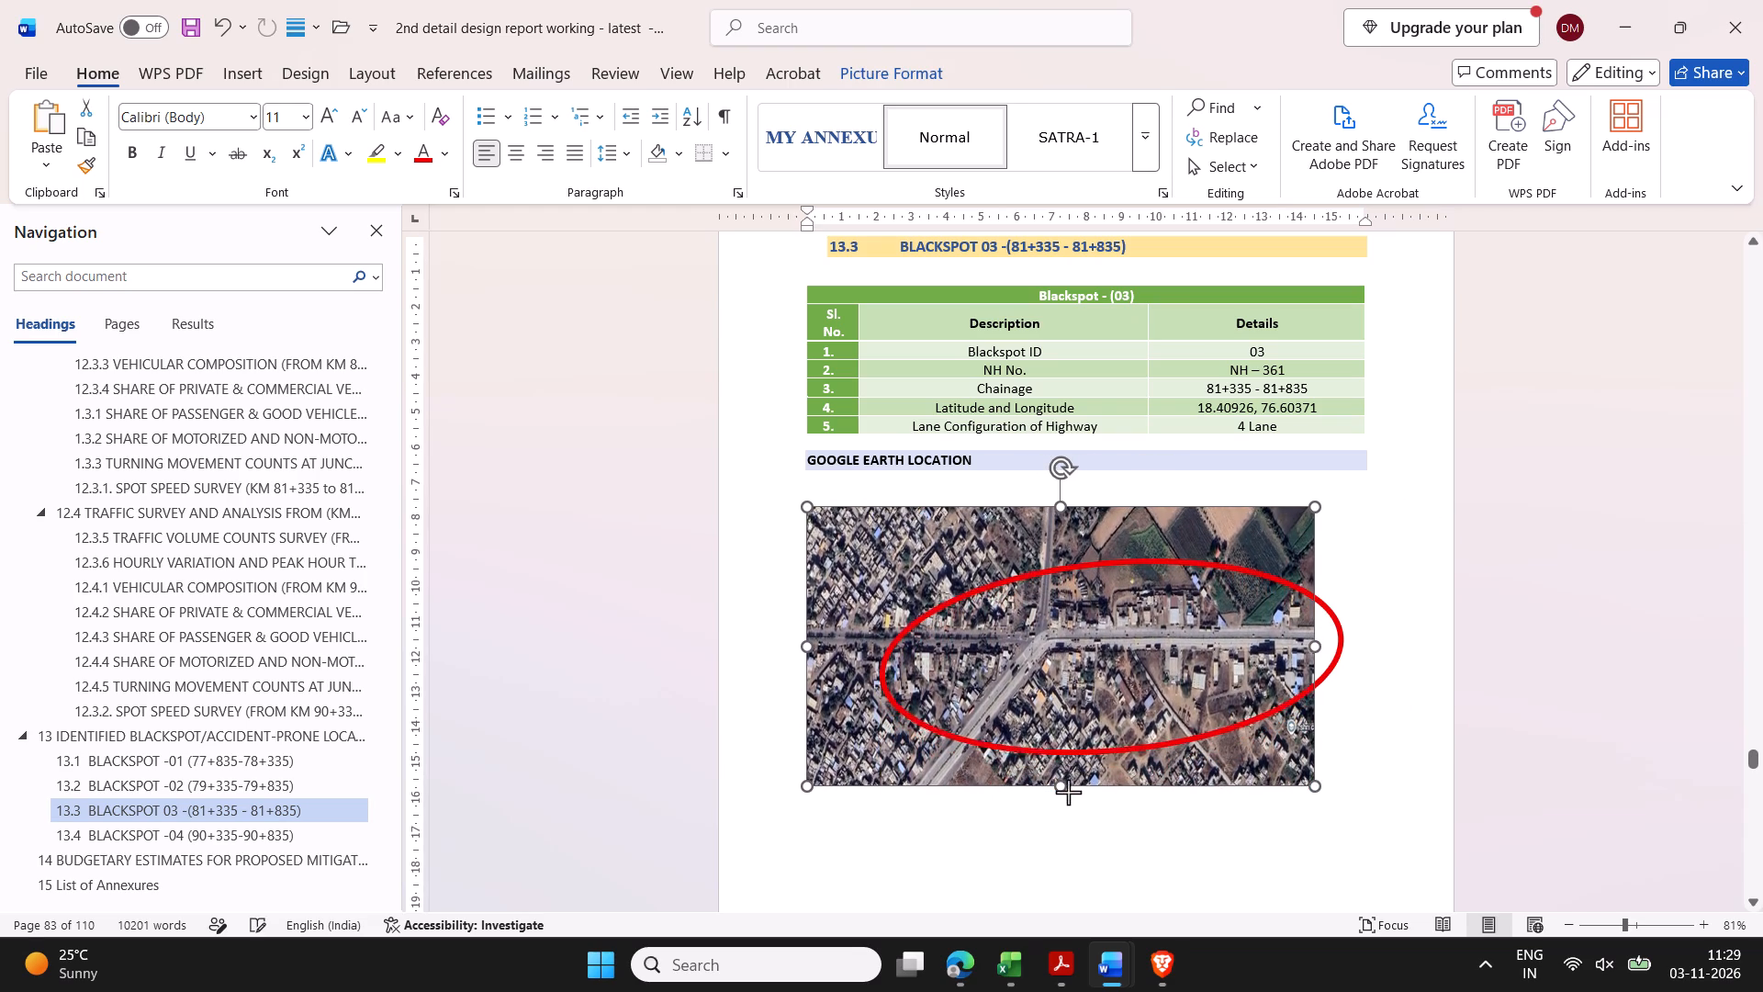
{"action": "left_click_drag", "start_coordinate": [1068, 792], "coordinate": [1070, 805]}
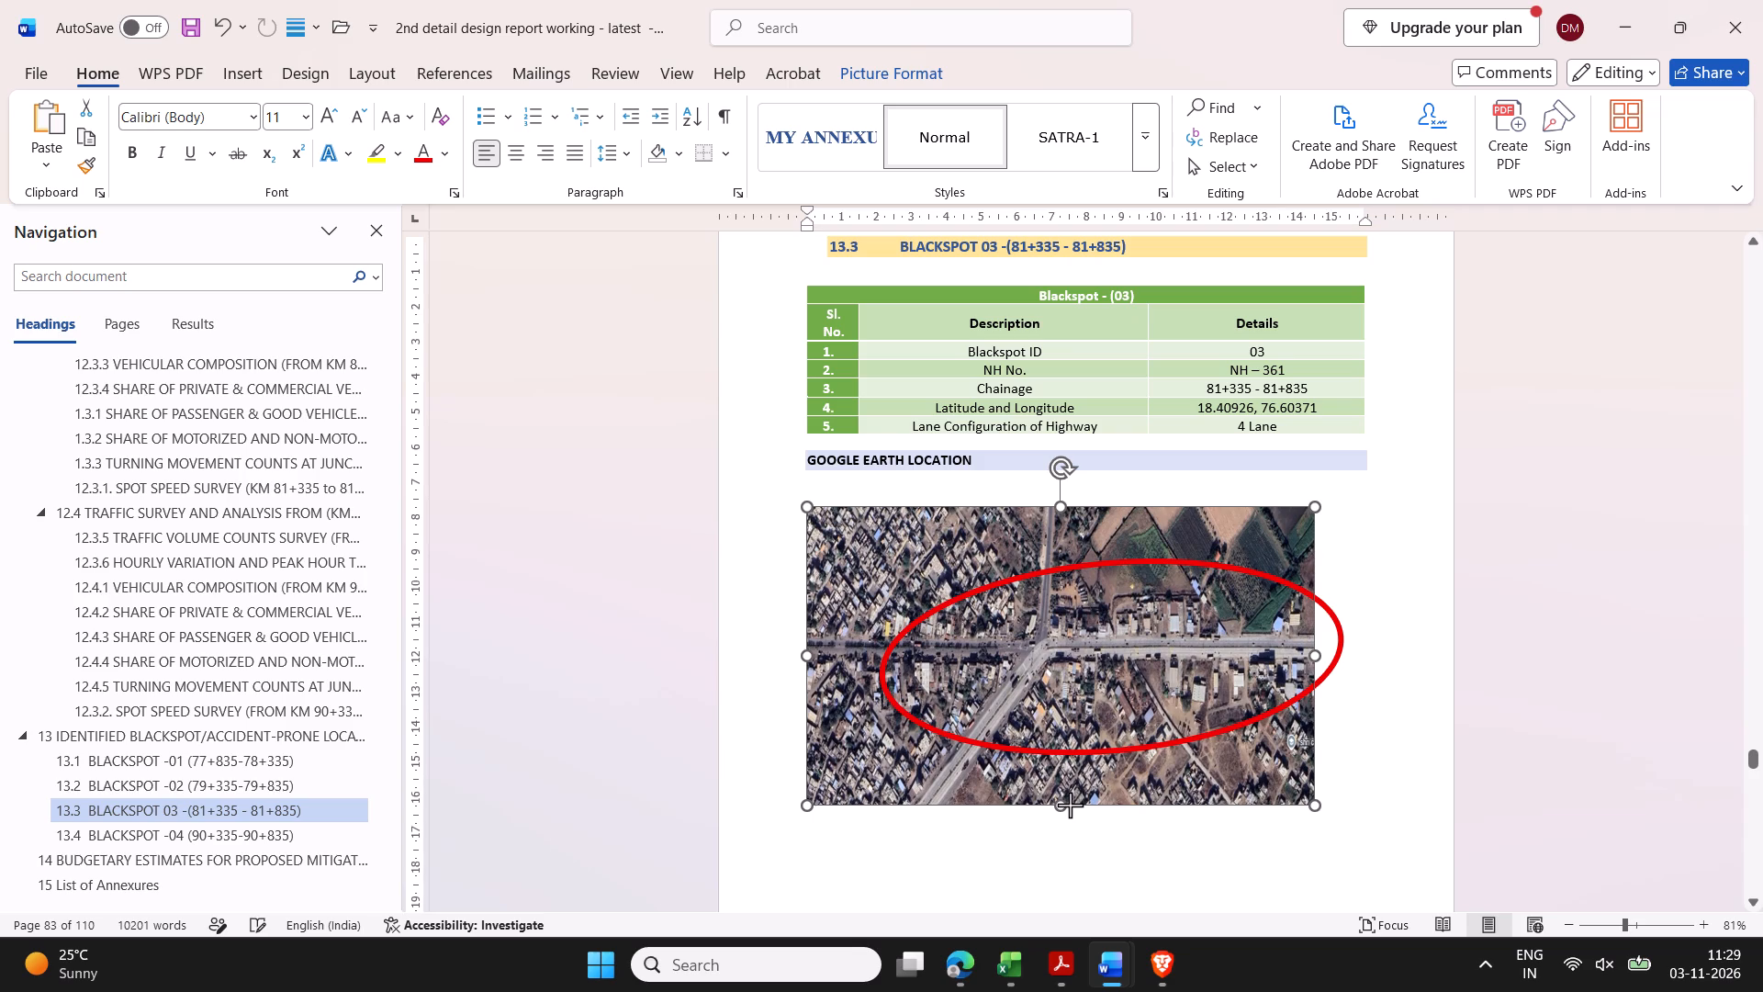
{"action": "left_click_drag", "start_coordinate": [1070, 805], "coordinate": [1065, 795]}
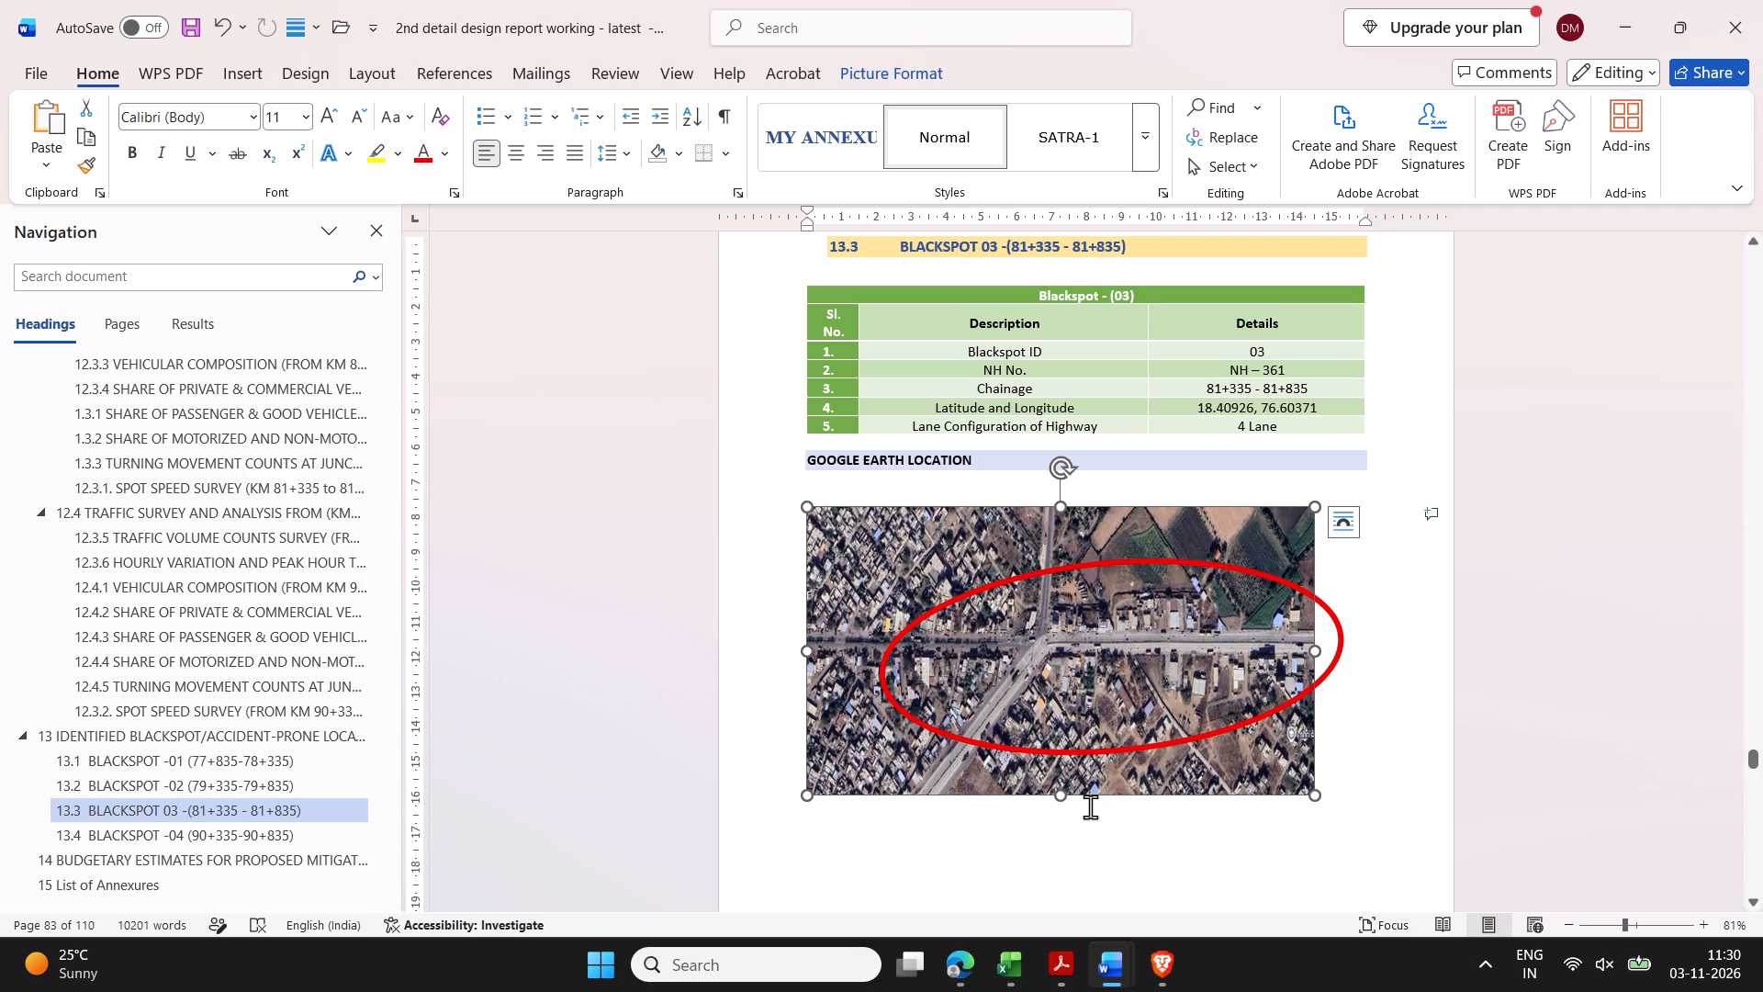
{"action": "left_click_drag", "start_coordinate": [1062, 792], "coordinate": [1063, 828]}
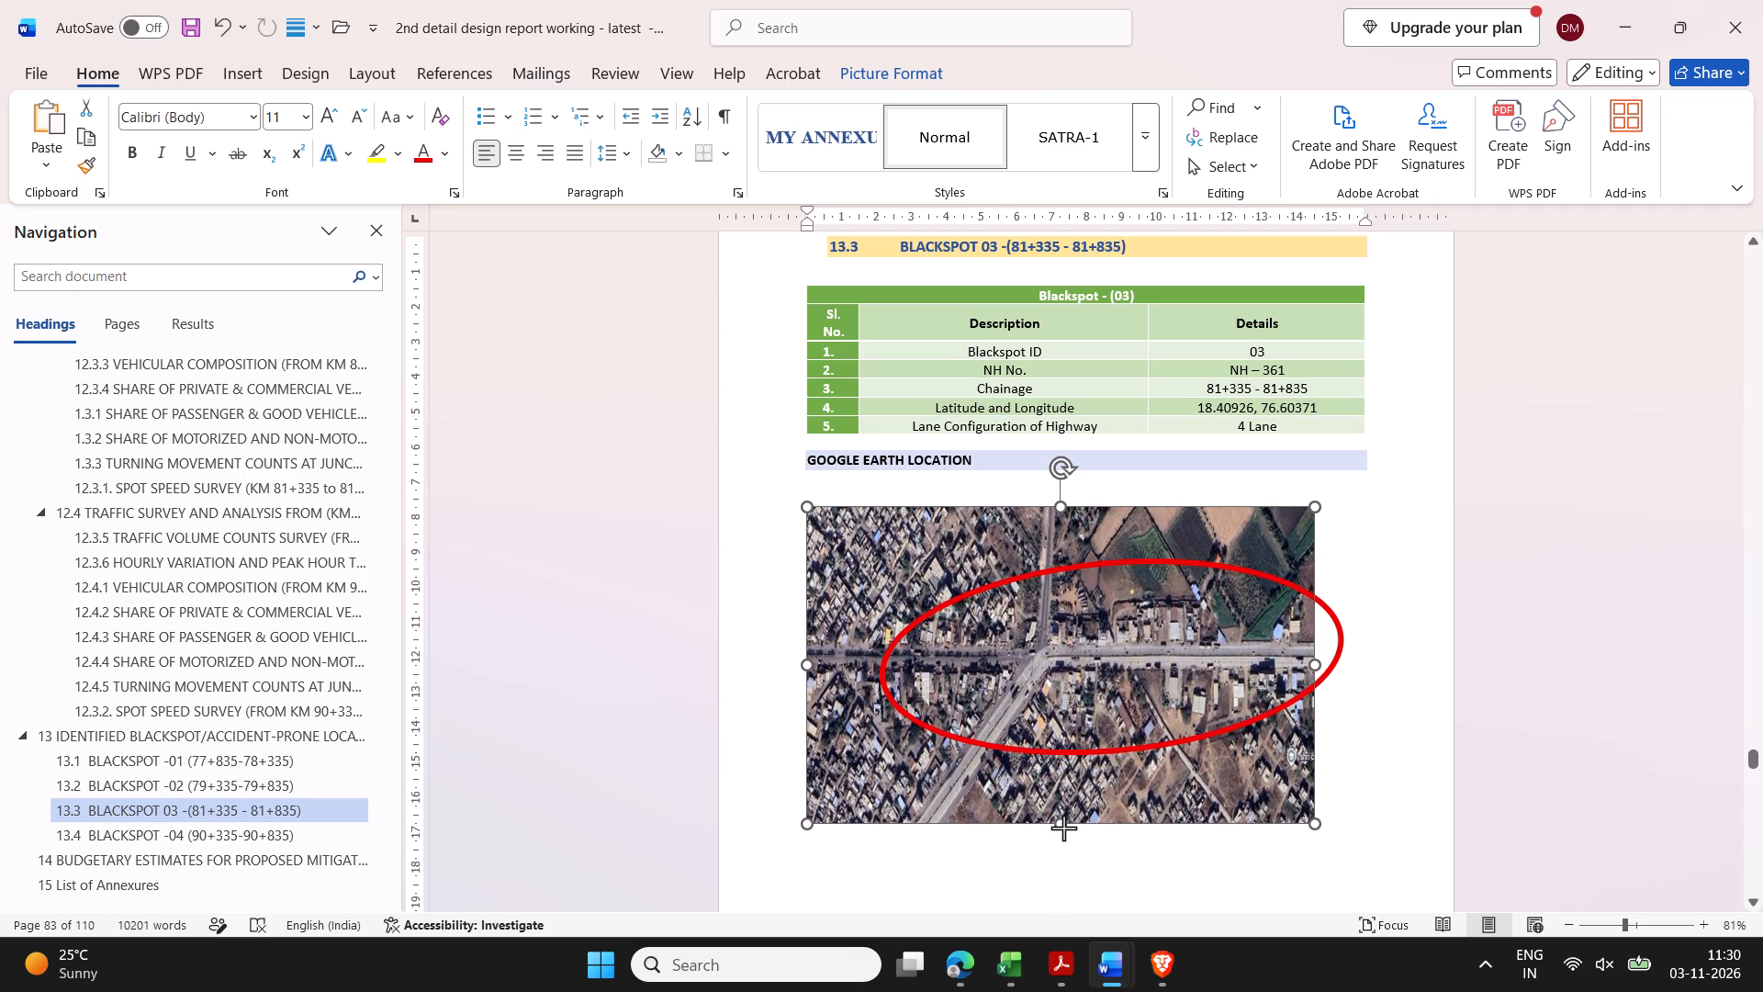
{"action": "left_click_drag", "start_coordinate": [1063, 828], "coordinate": [1064, 828]}
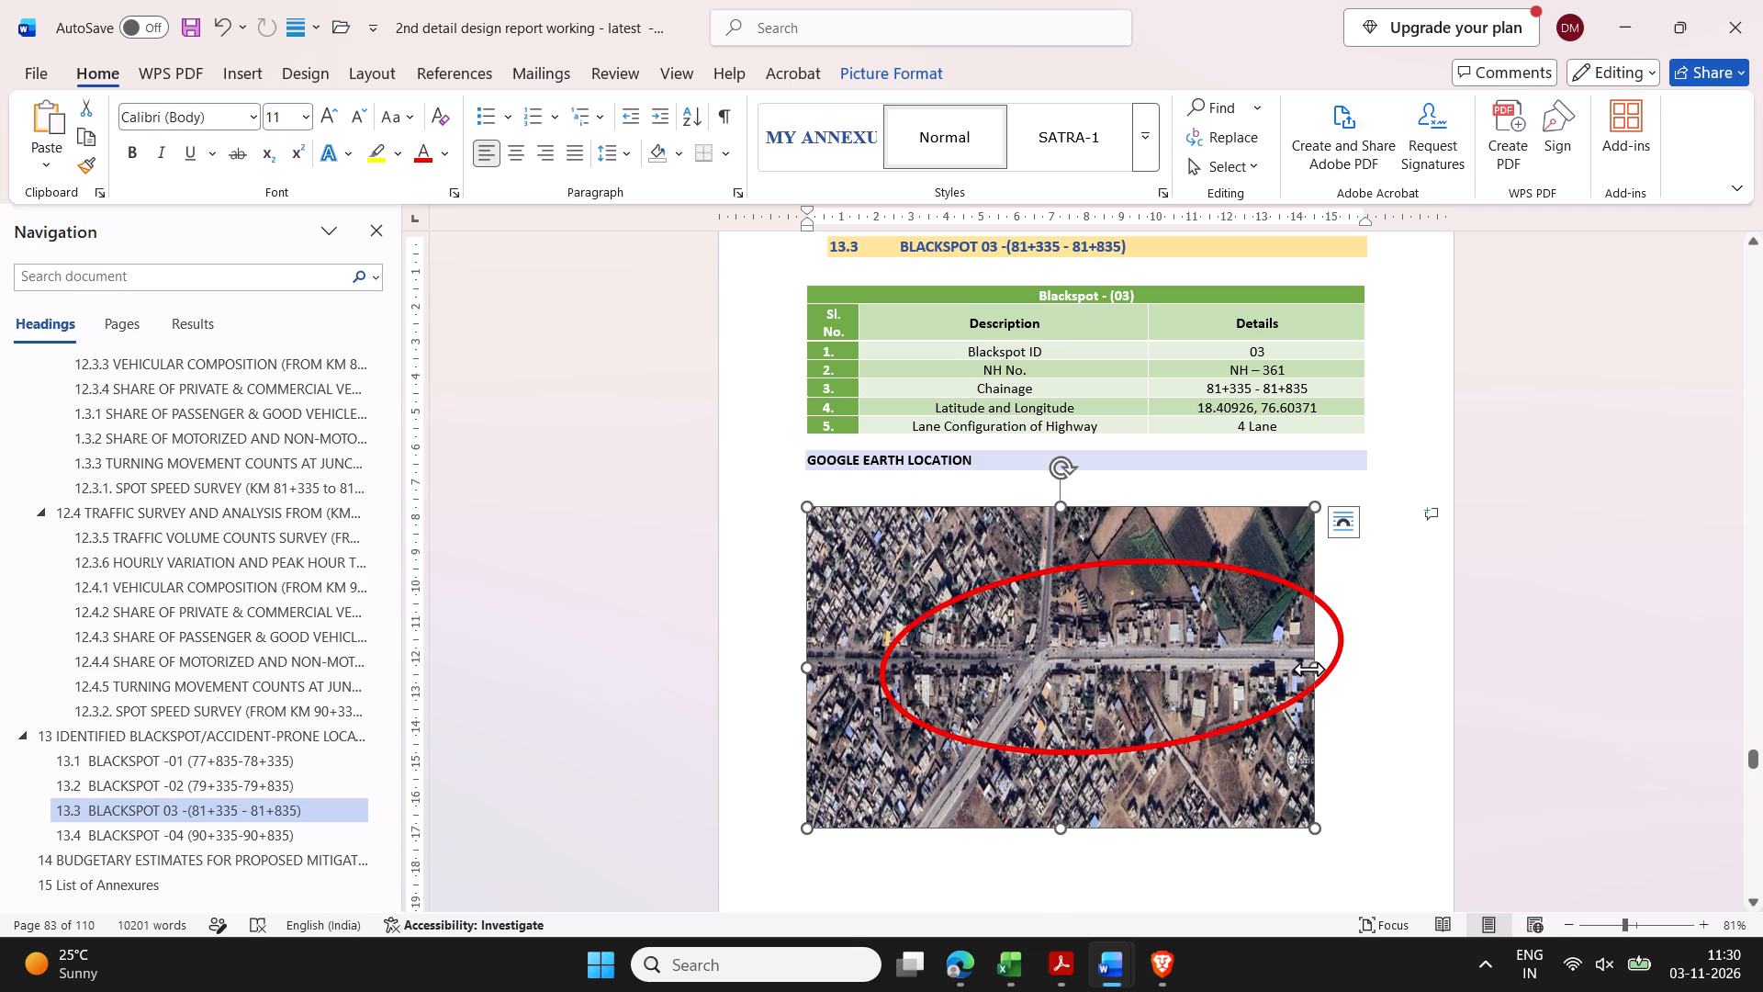
{"action": "left_click_drag", "start_coordinate": [1308, 669], "coordinate": [1361, 669]}
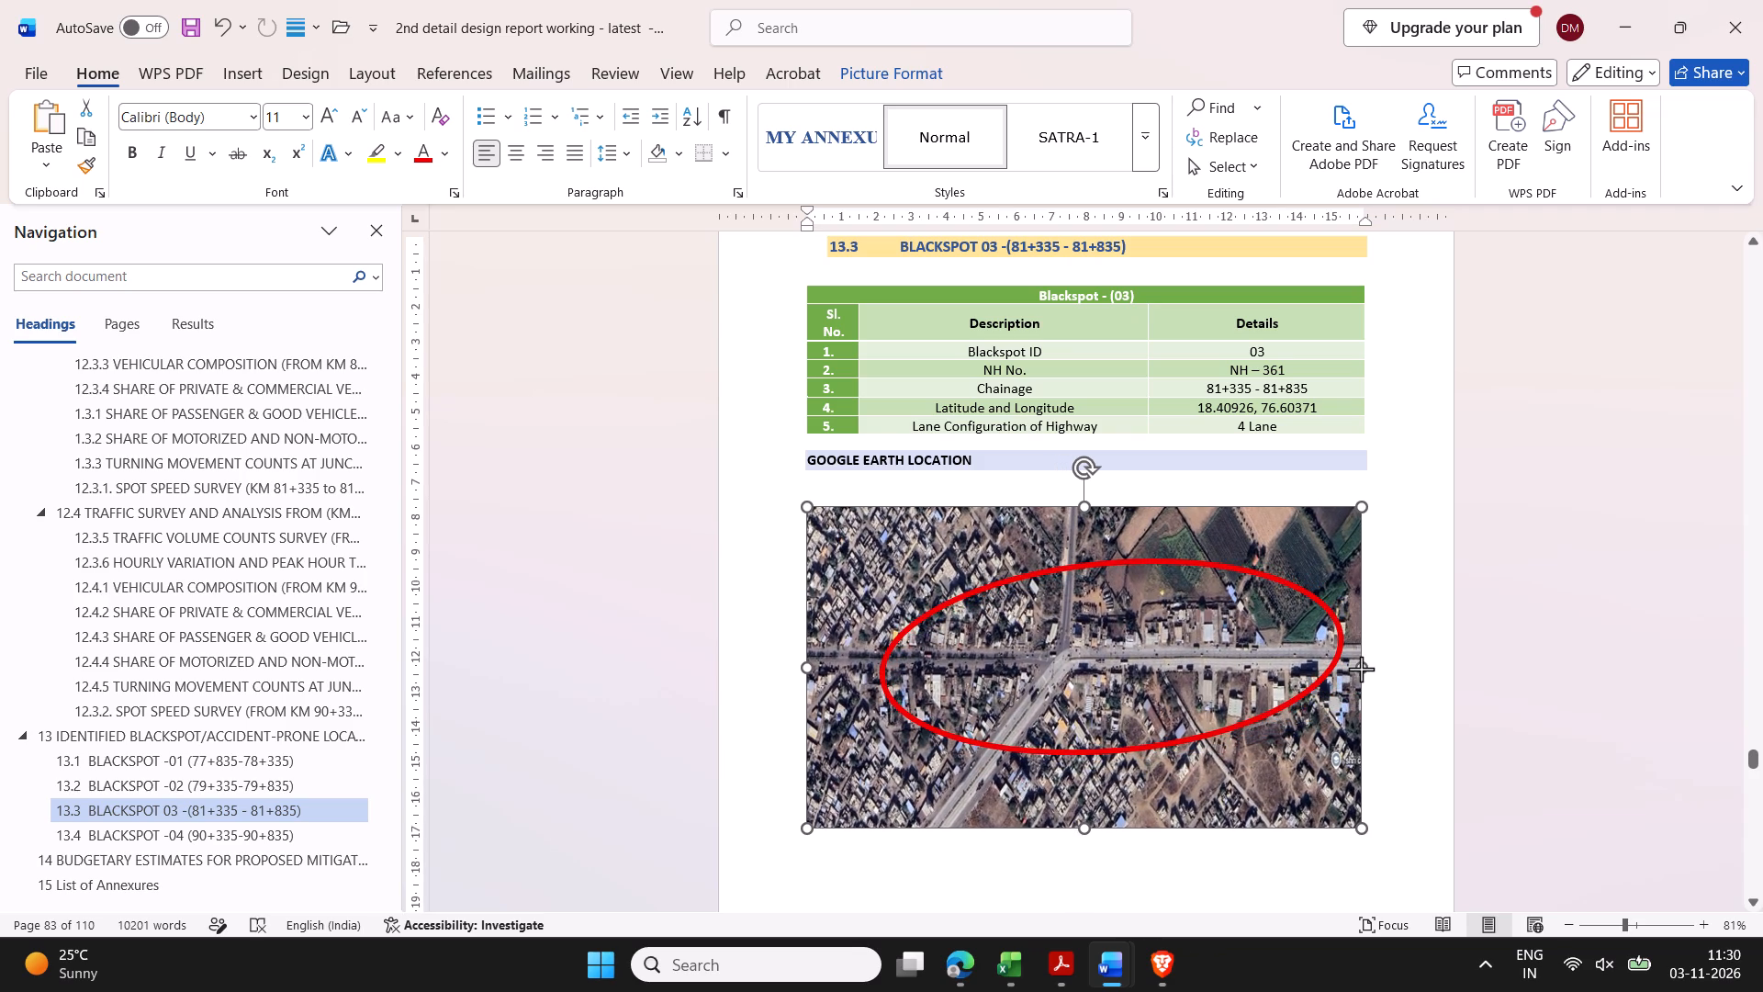
{"action": "left_click_drag", "start_coordinate": [1361, 669], "coordinate": [1364, 669]}
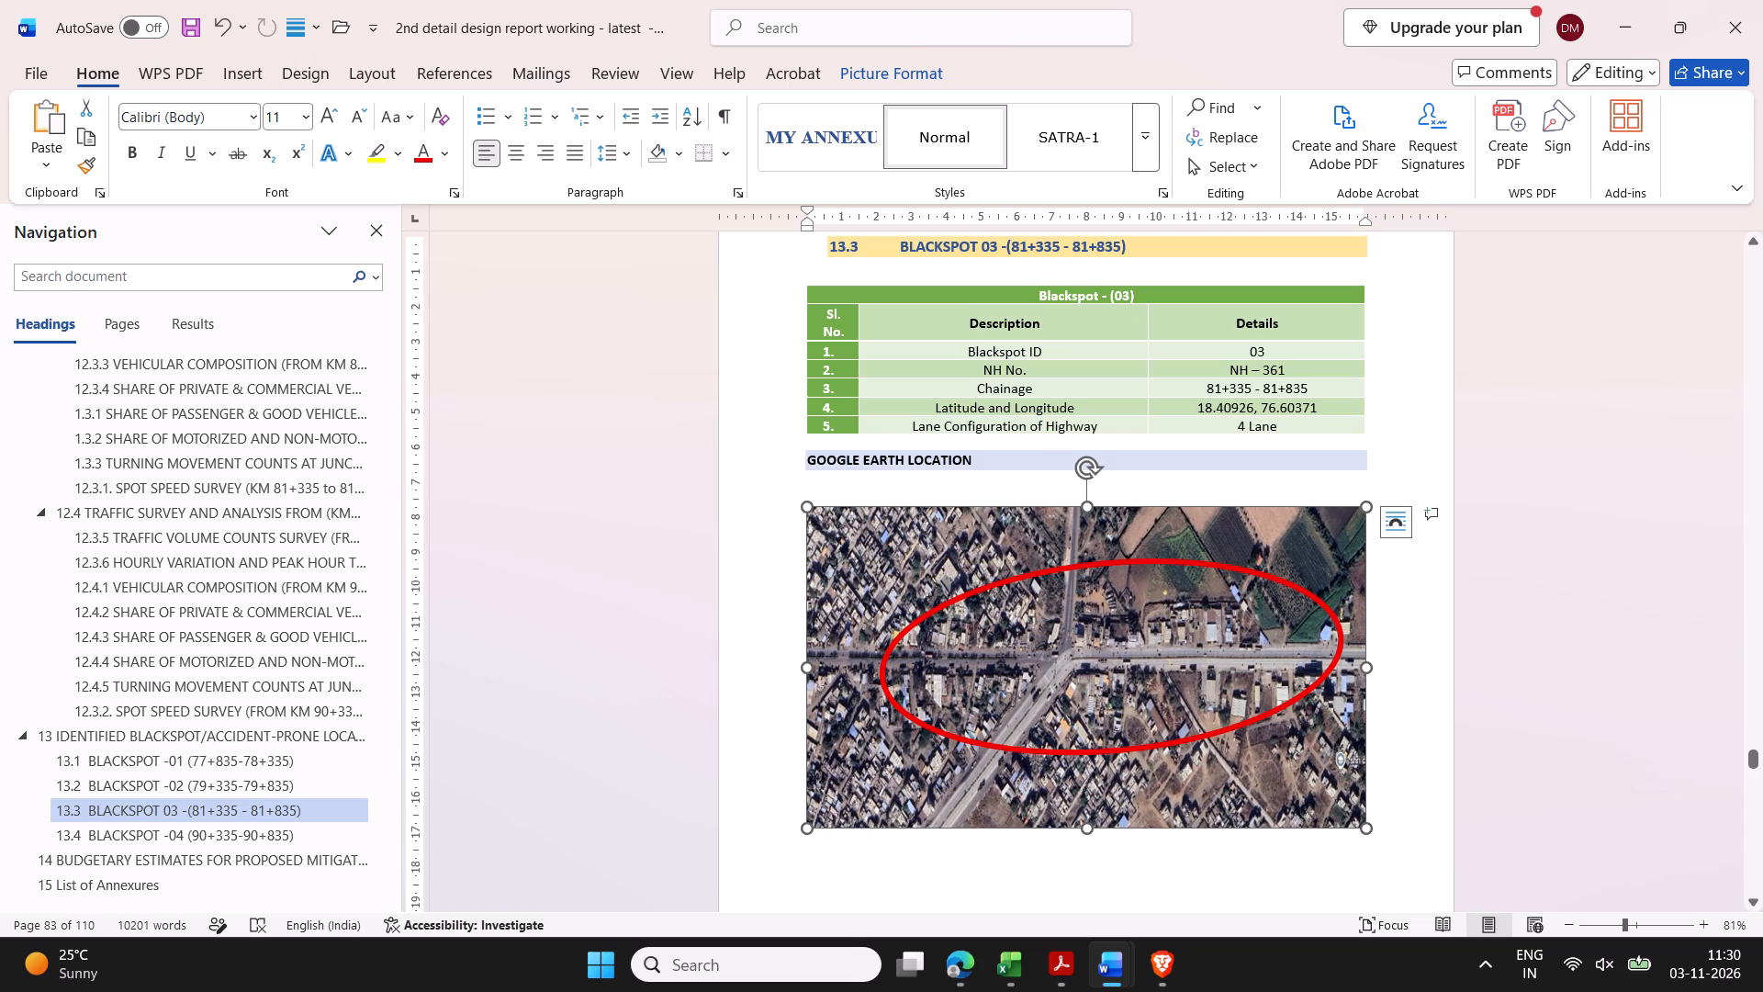
Widen the red ellipse over the Blackspot-03 picture at both ends so it spans nearly the whole picture width, and deselect it.
{"action": "left_click", "coordinate": [884, 684]}
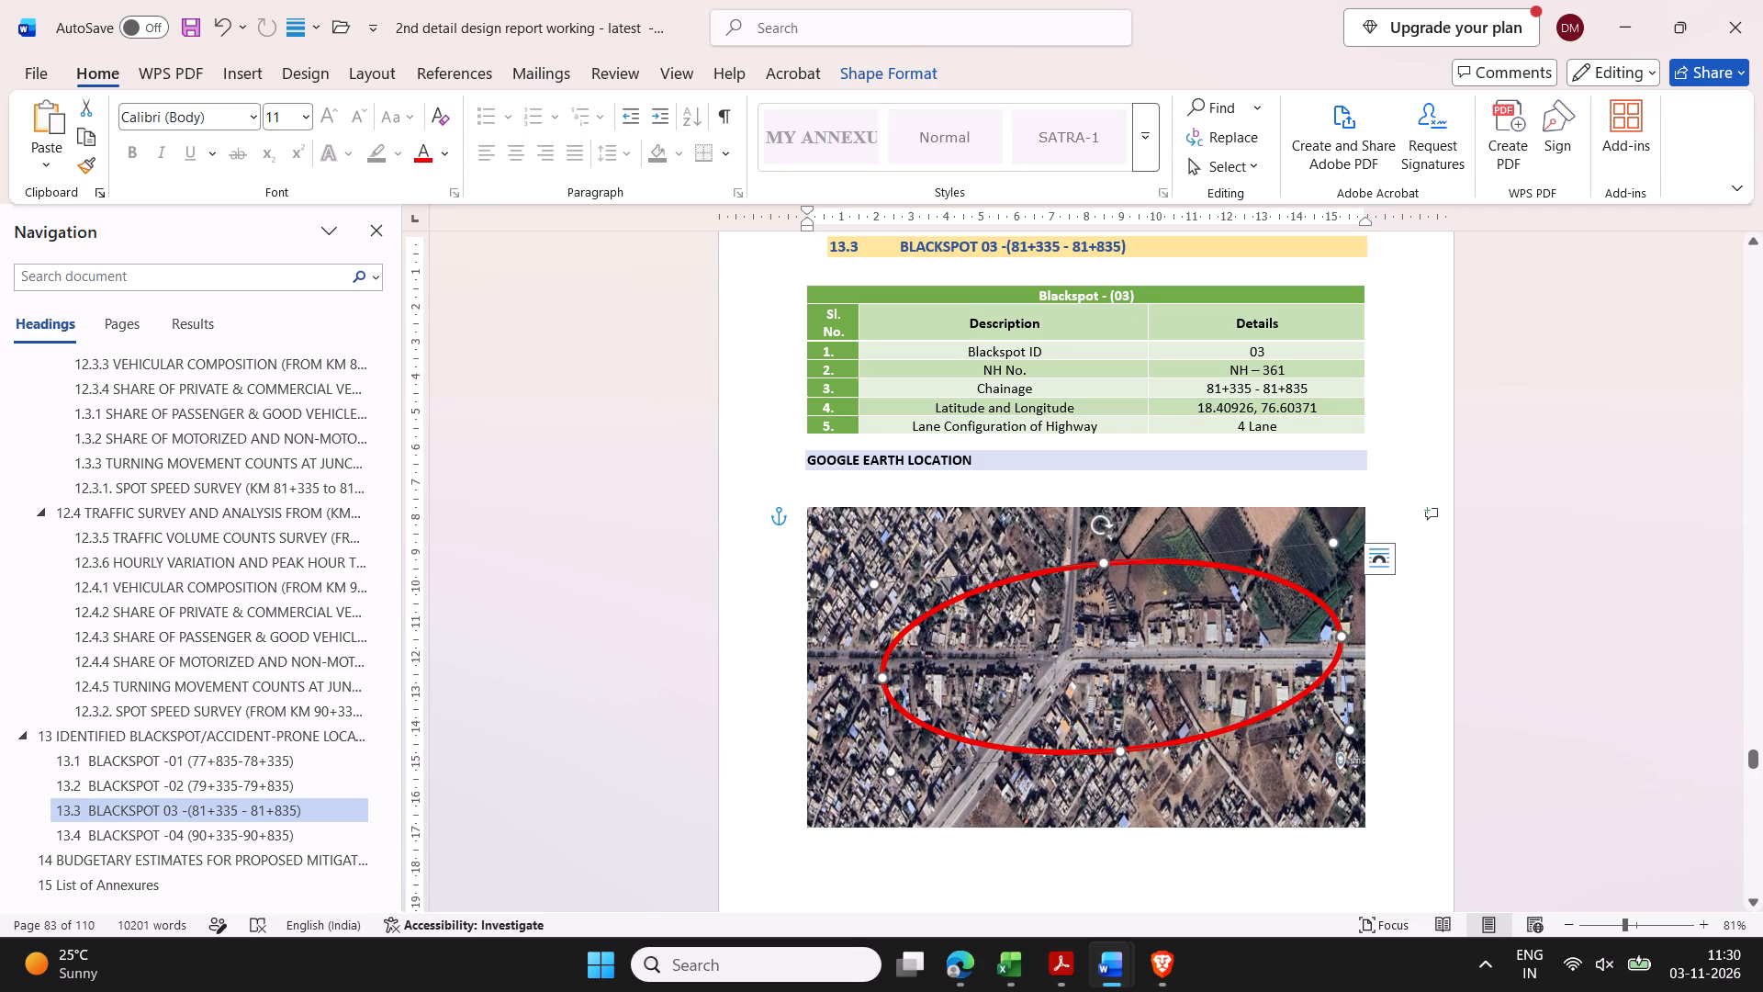
{"action": "left_click_drag", "start_coordinate": [875, 582], "coordinate": [865, 577]}
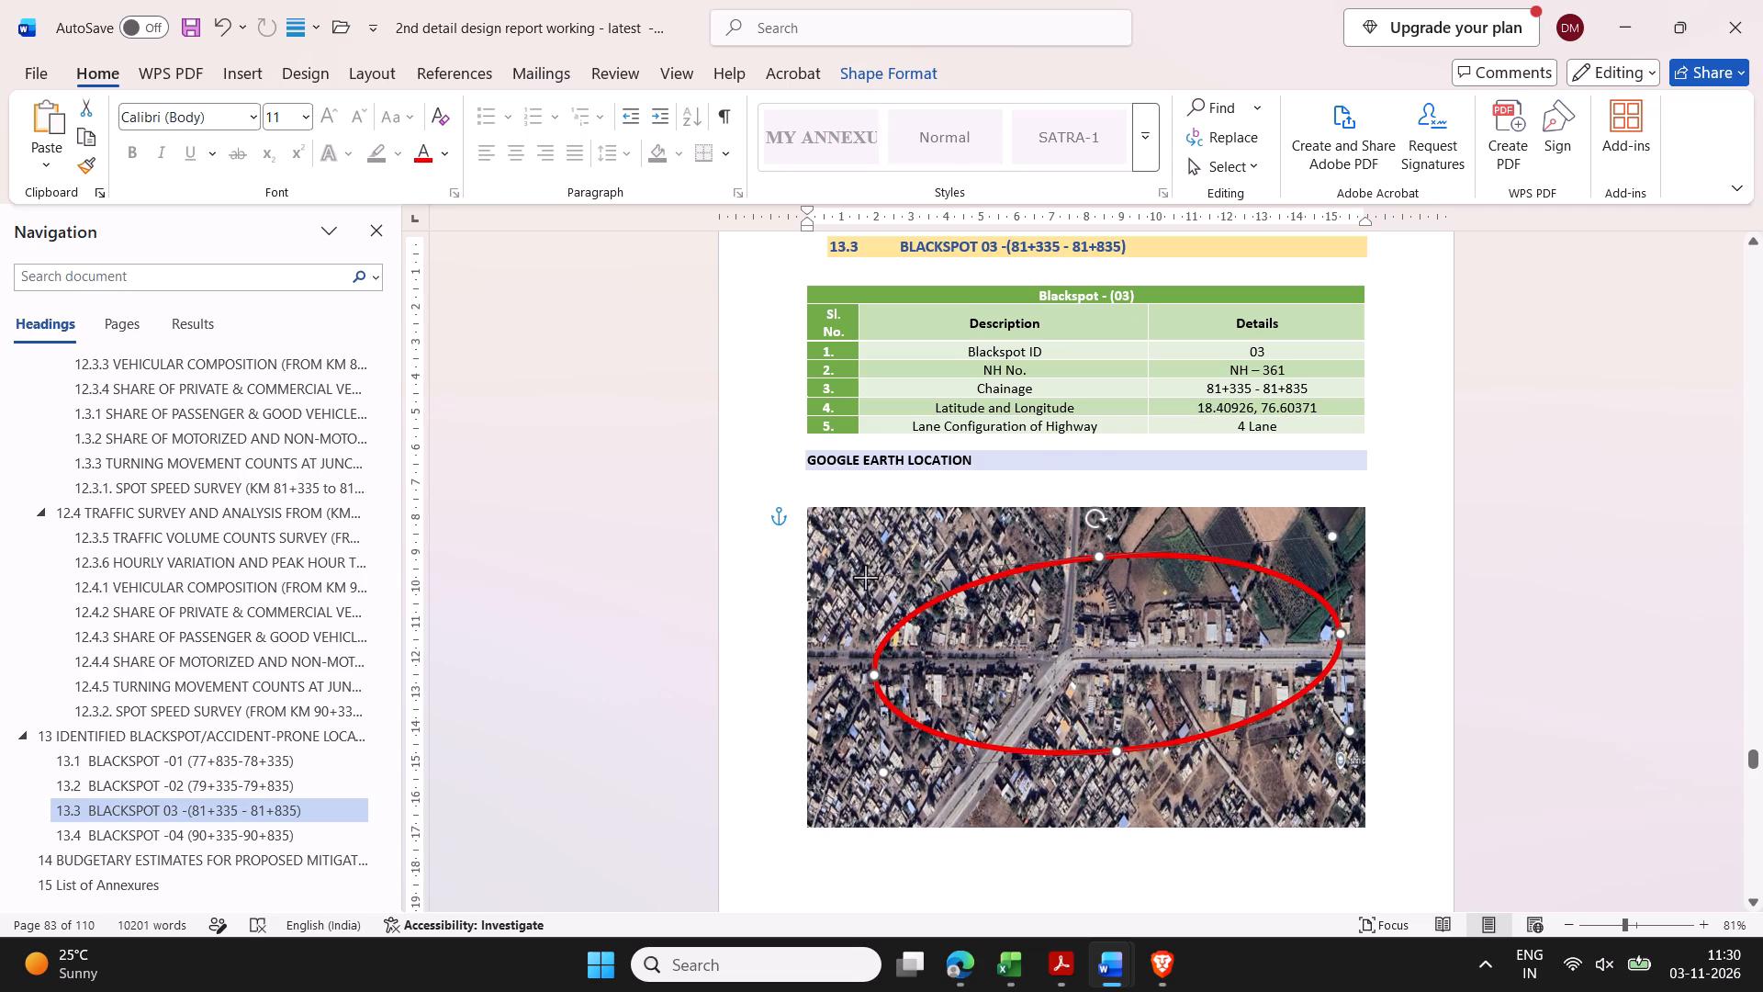
{"action": "left_click_drag", "start_coordinate": [865, 577], "coordinate": [844, 566]}
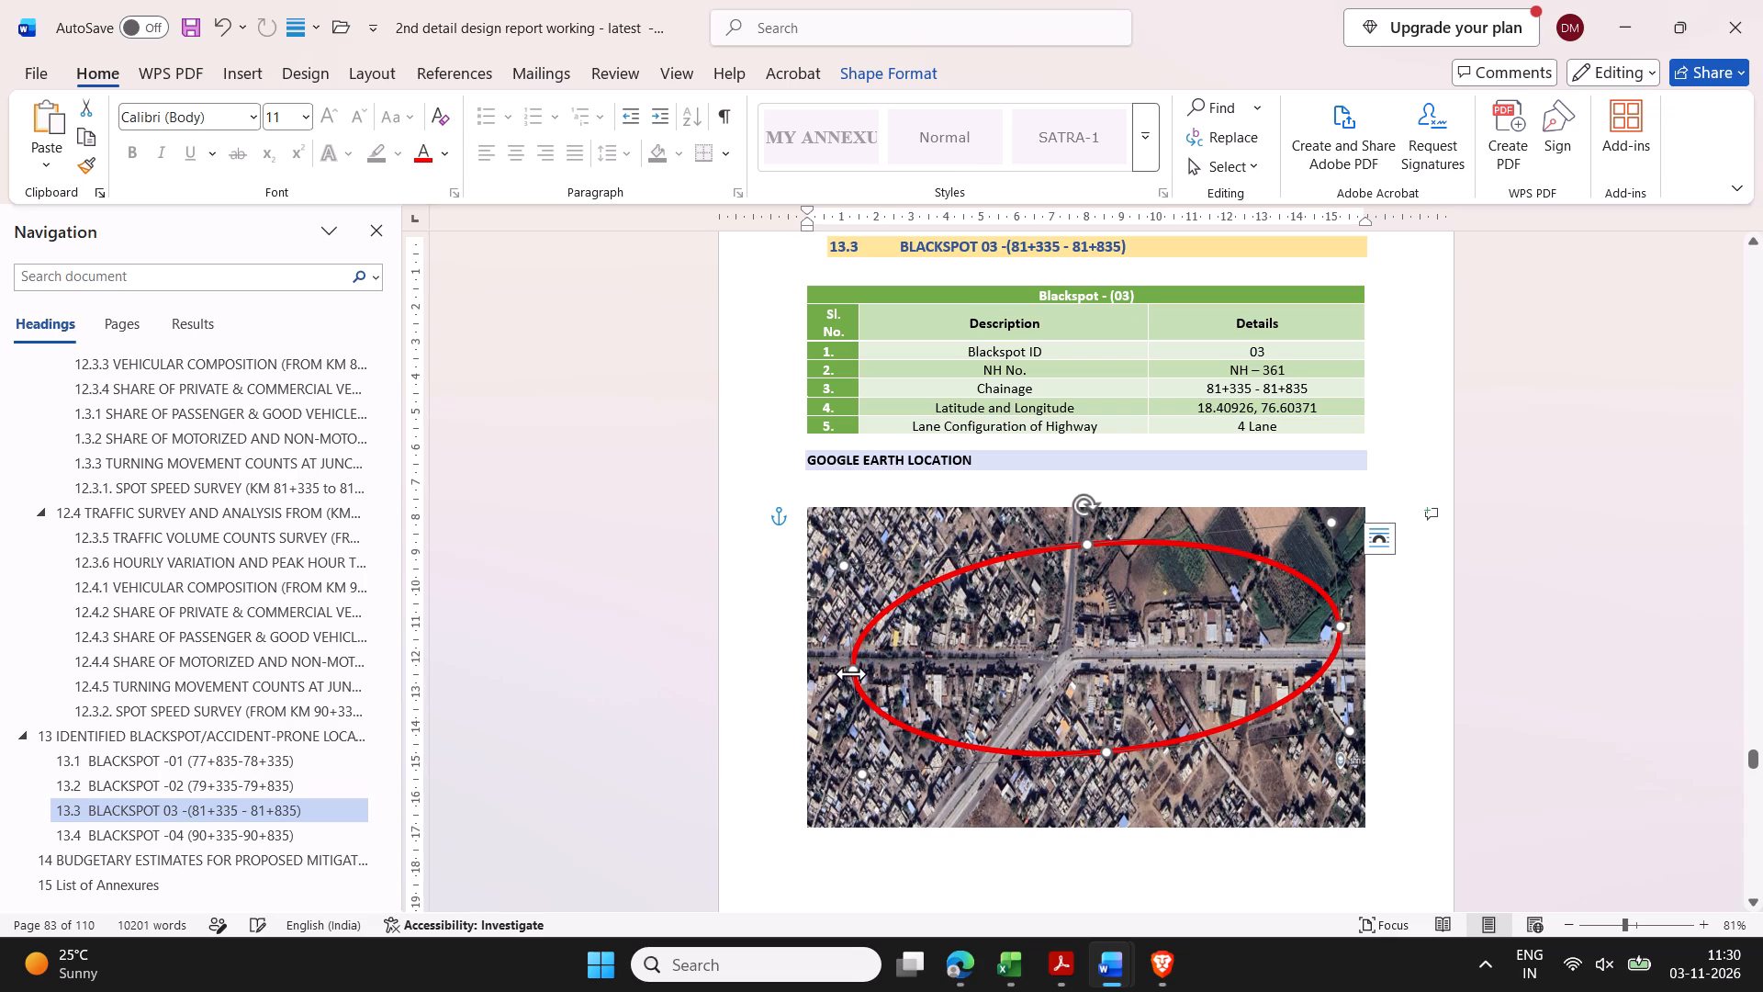
{"action": "left_click_drag", "start_coordinate": [851, 673], "coordinate": [846, 639]}
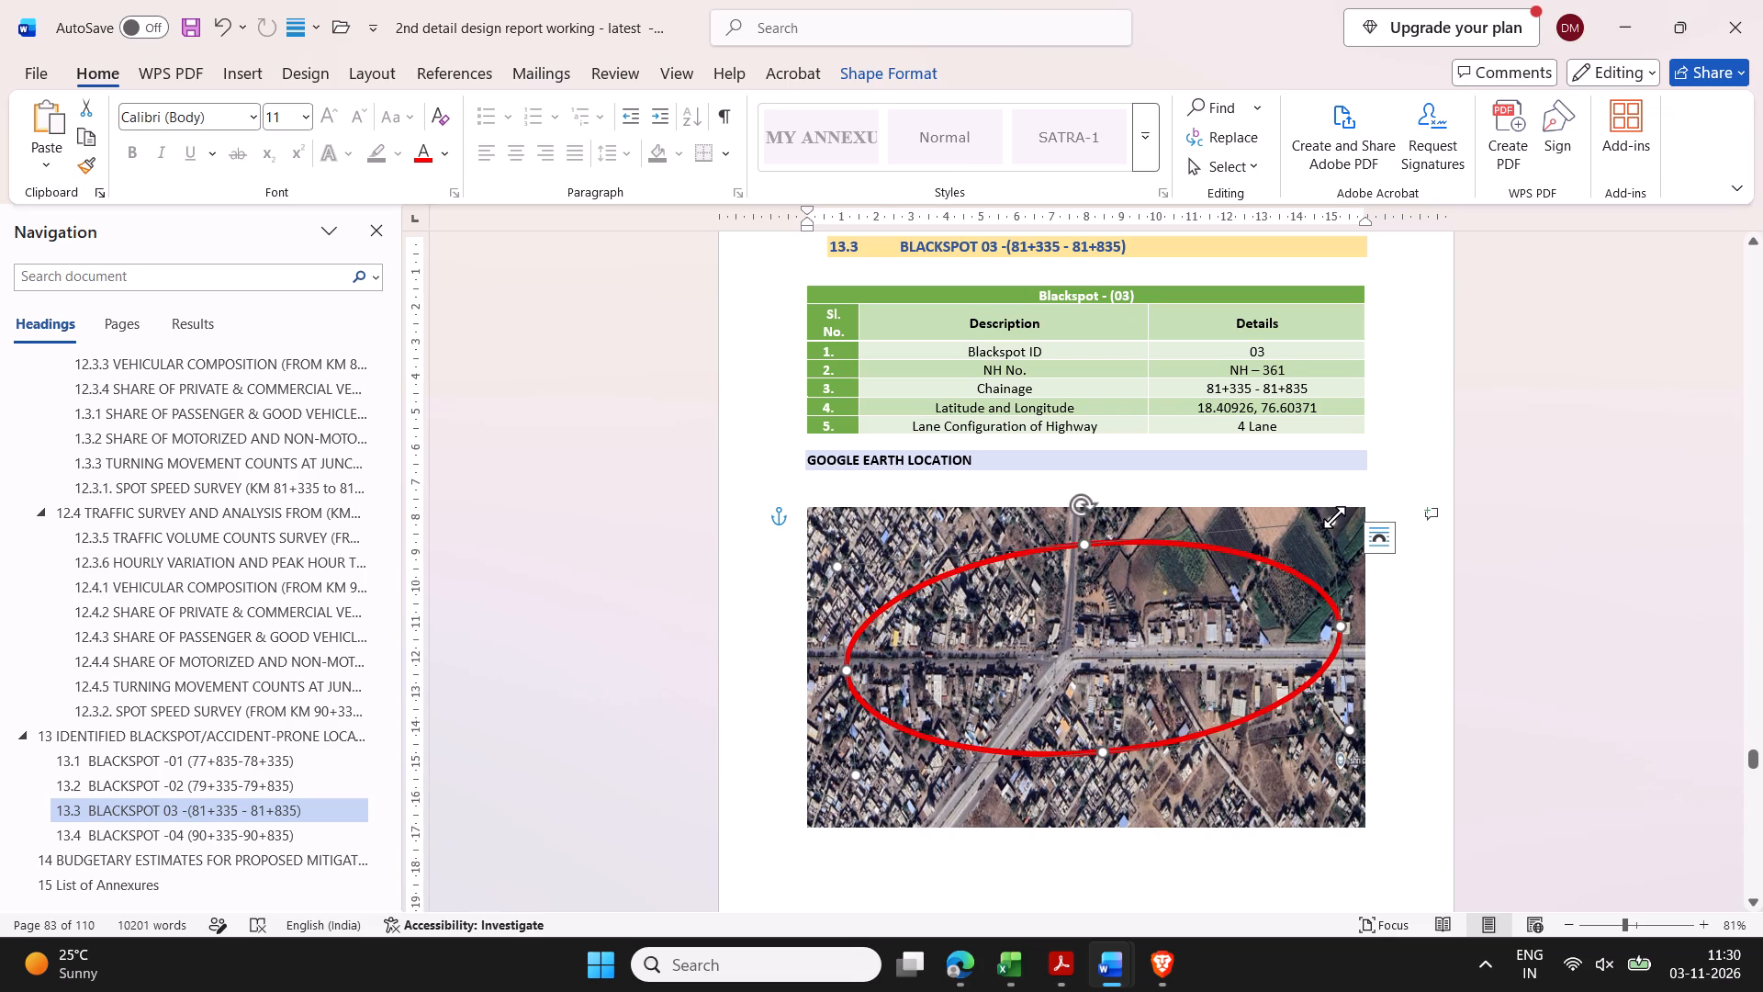
{"action": "left_click_drag", "start_coordinate": [1334, 517], "coordinate": [1333, 522]}
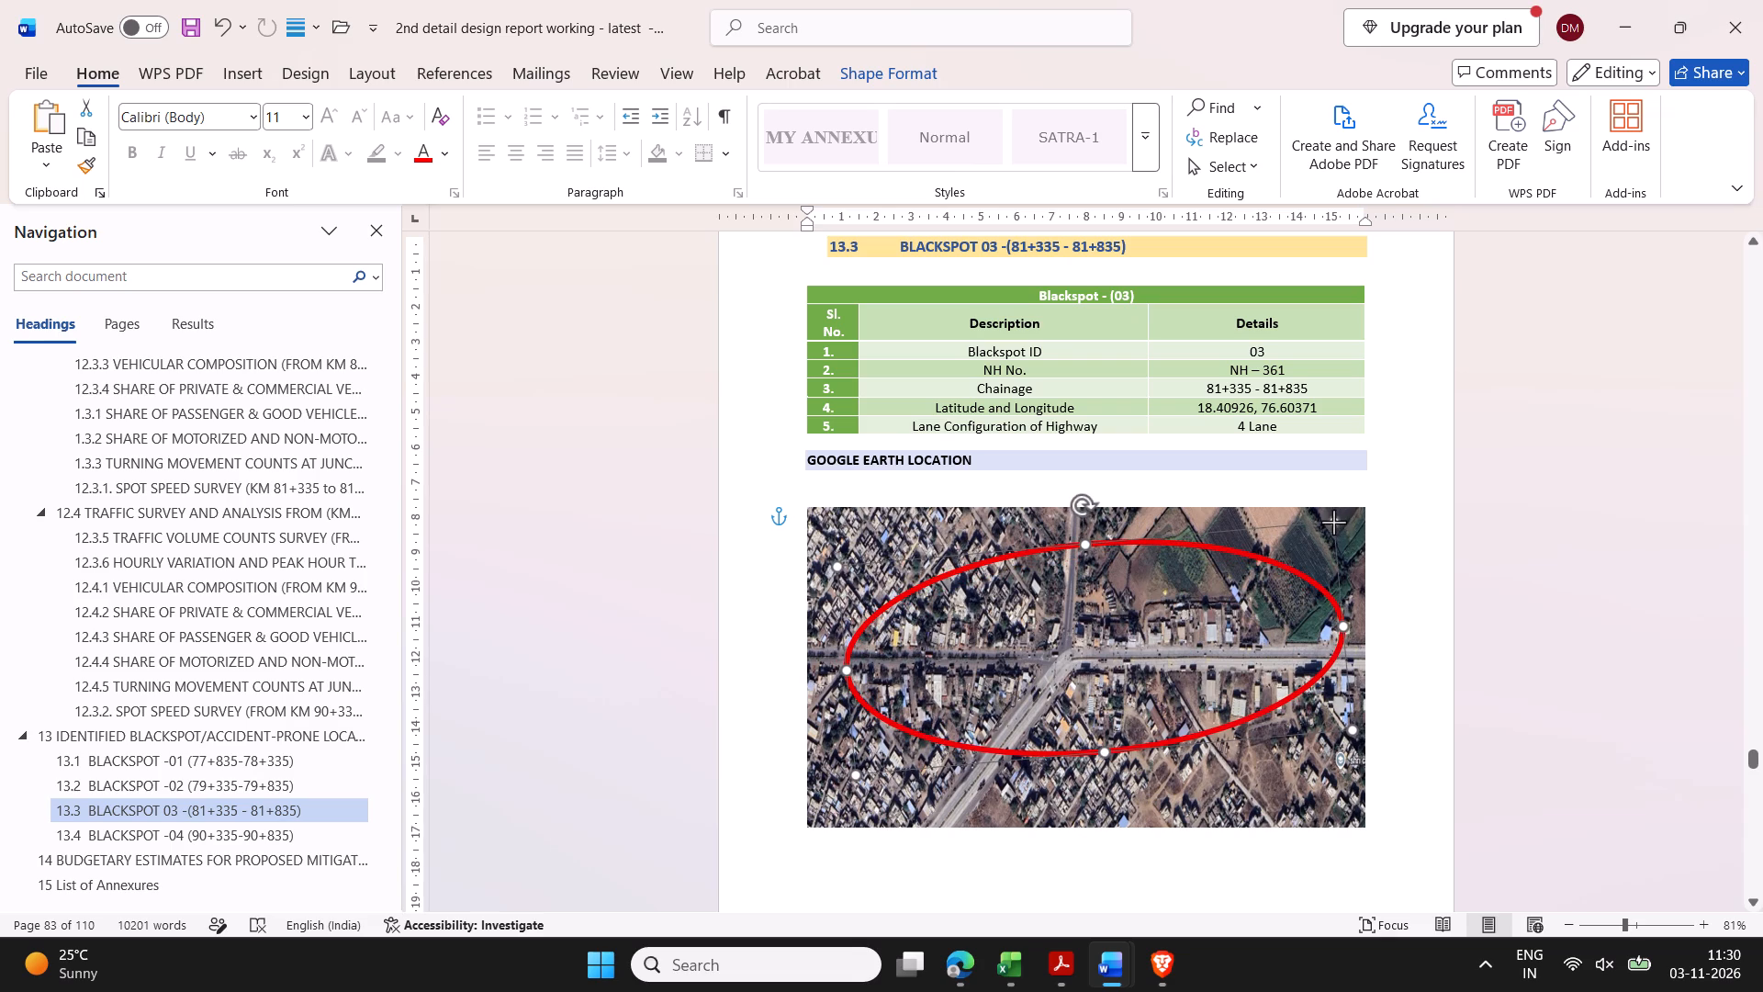
{"action": "left_click_drag", "start_coordinate": [1333, 522], "coordinate": [1348, 528]}
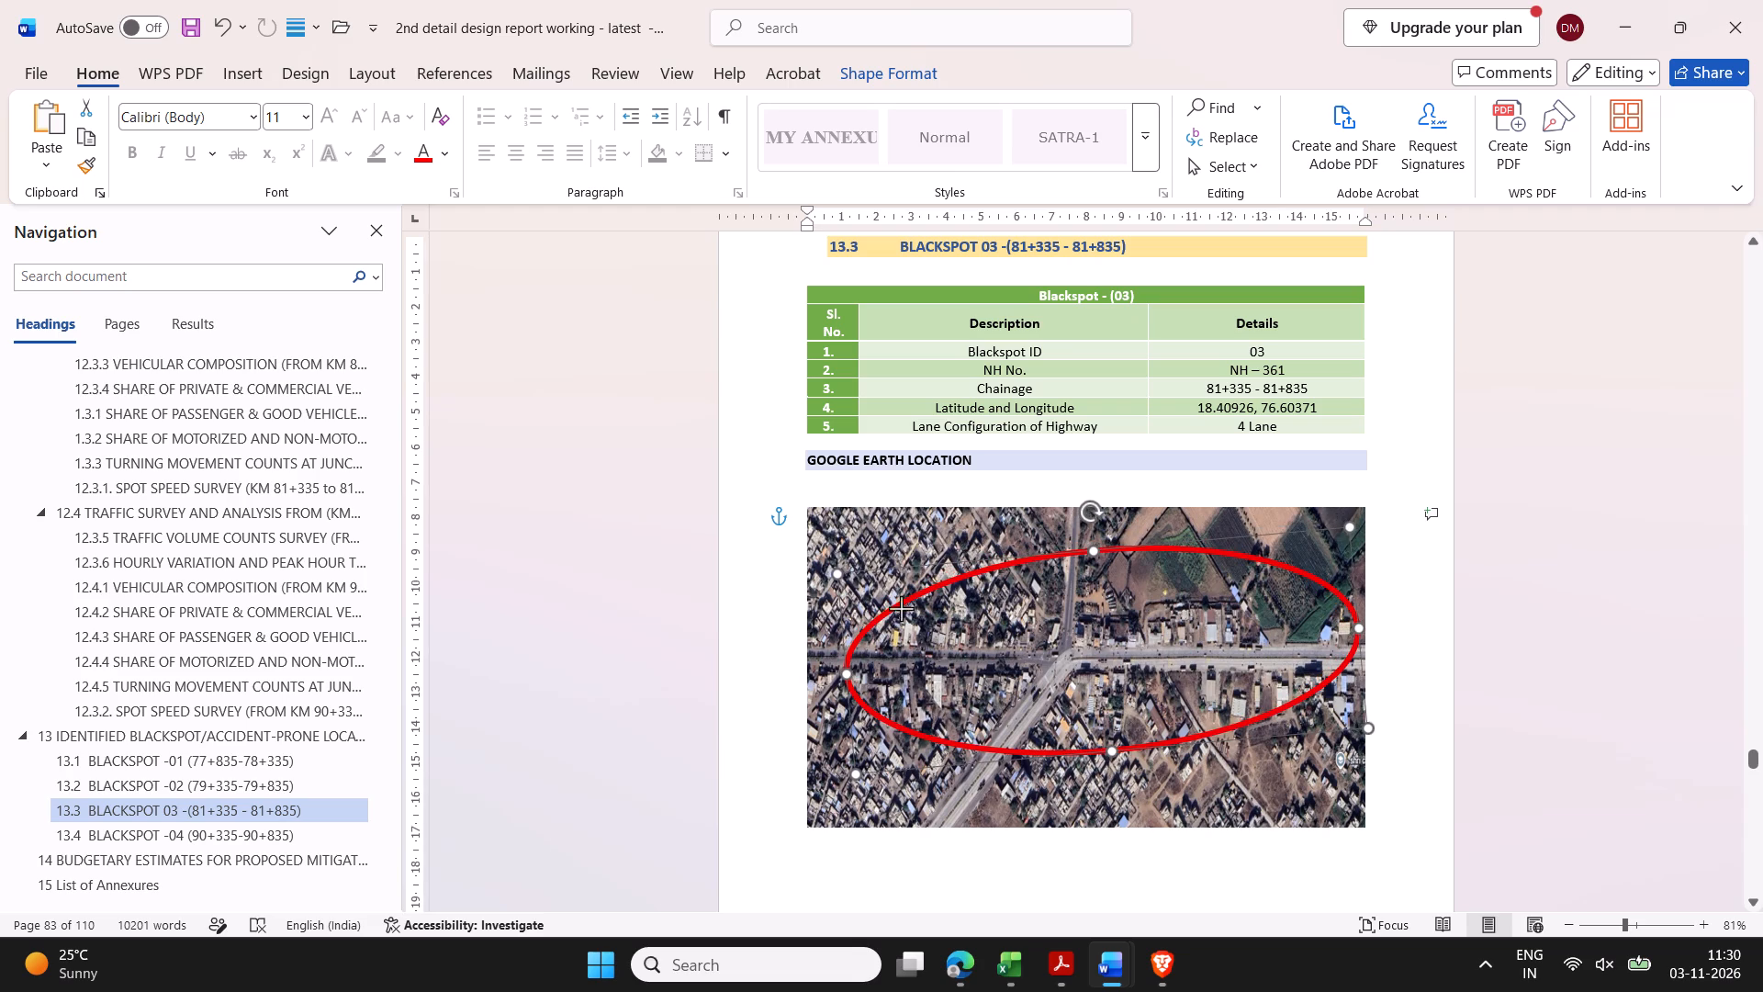
{"action": "left_click_drag", "start_coordinate": [848, 674], "coordinate": [832, 639]}
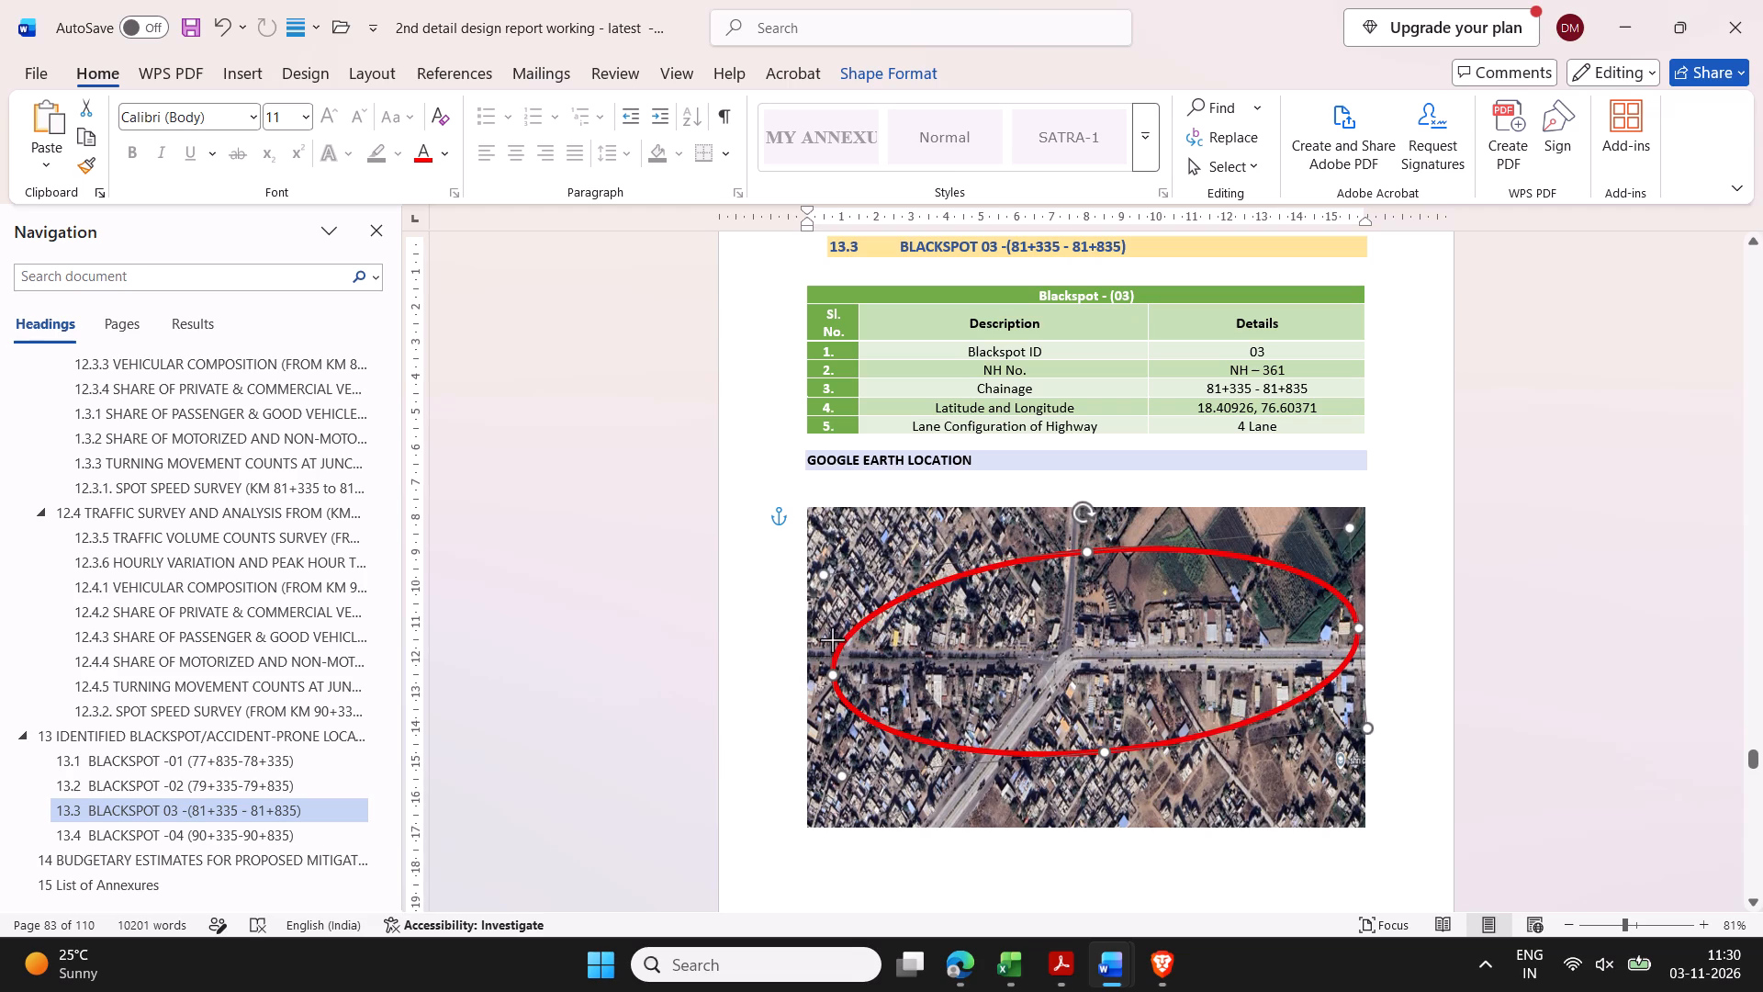
{"action": "left_click_drag", "start_coordinate": [832, 639], "coordinate": [828, 637]}
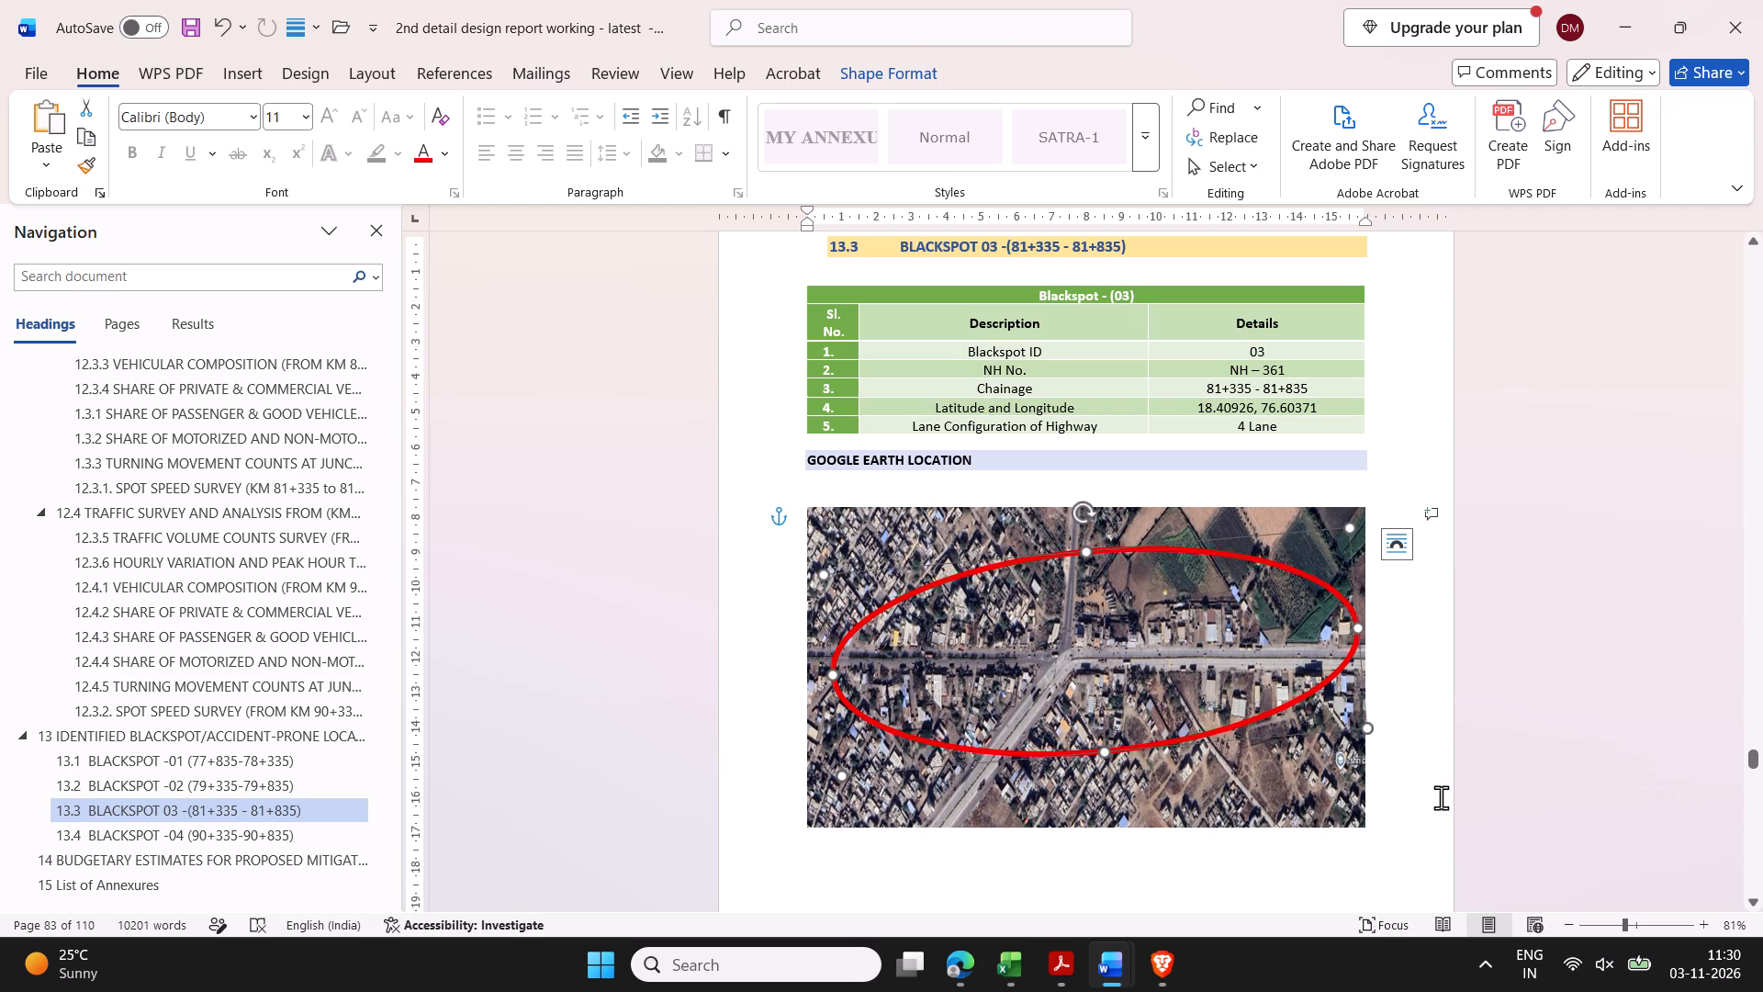
{"action": "left_click", "coordinate": [1427, 797]}
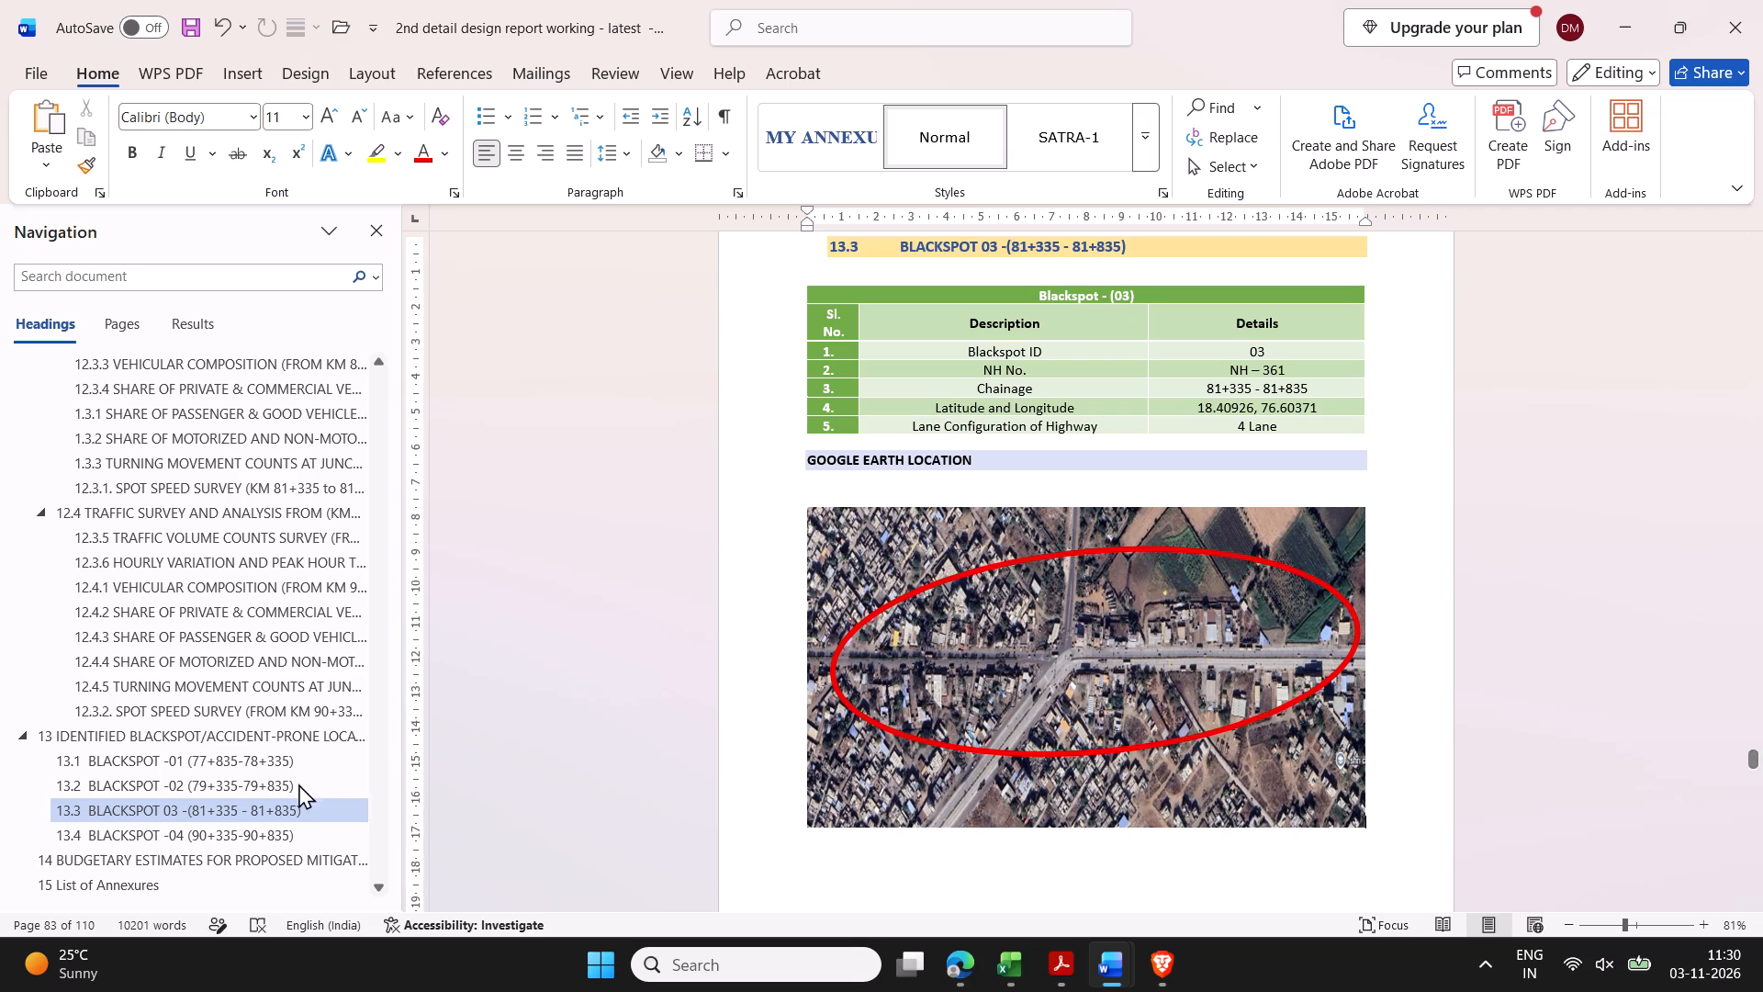
Go to section 13.4 Blackspot-04 and copy its latitude and longitude, 18.437994, 76.702340, from the details table.
{"action": "left_click", "coordinate": [234, 829]}
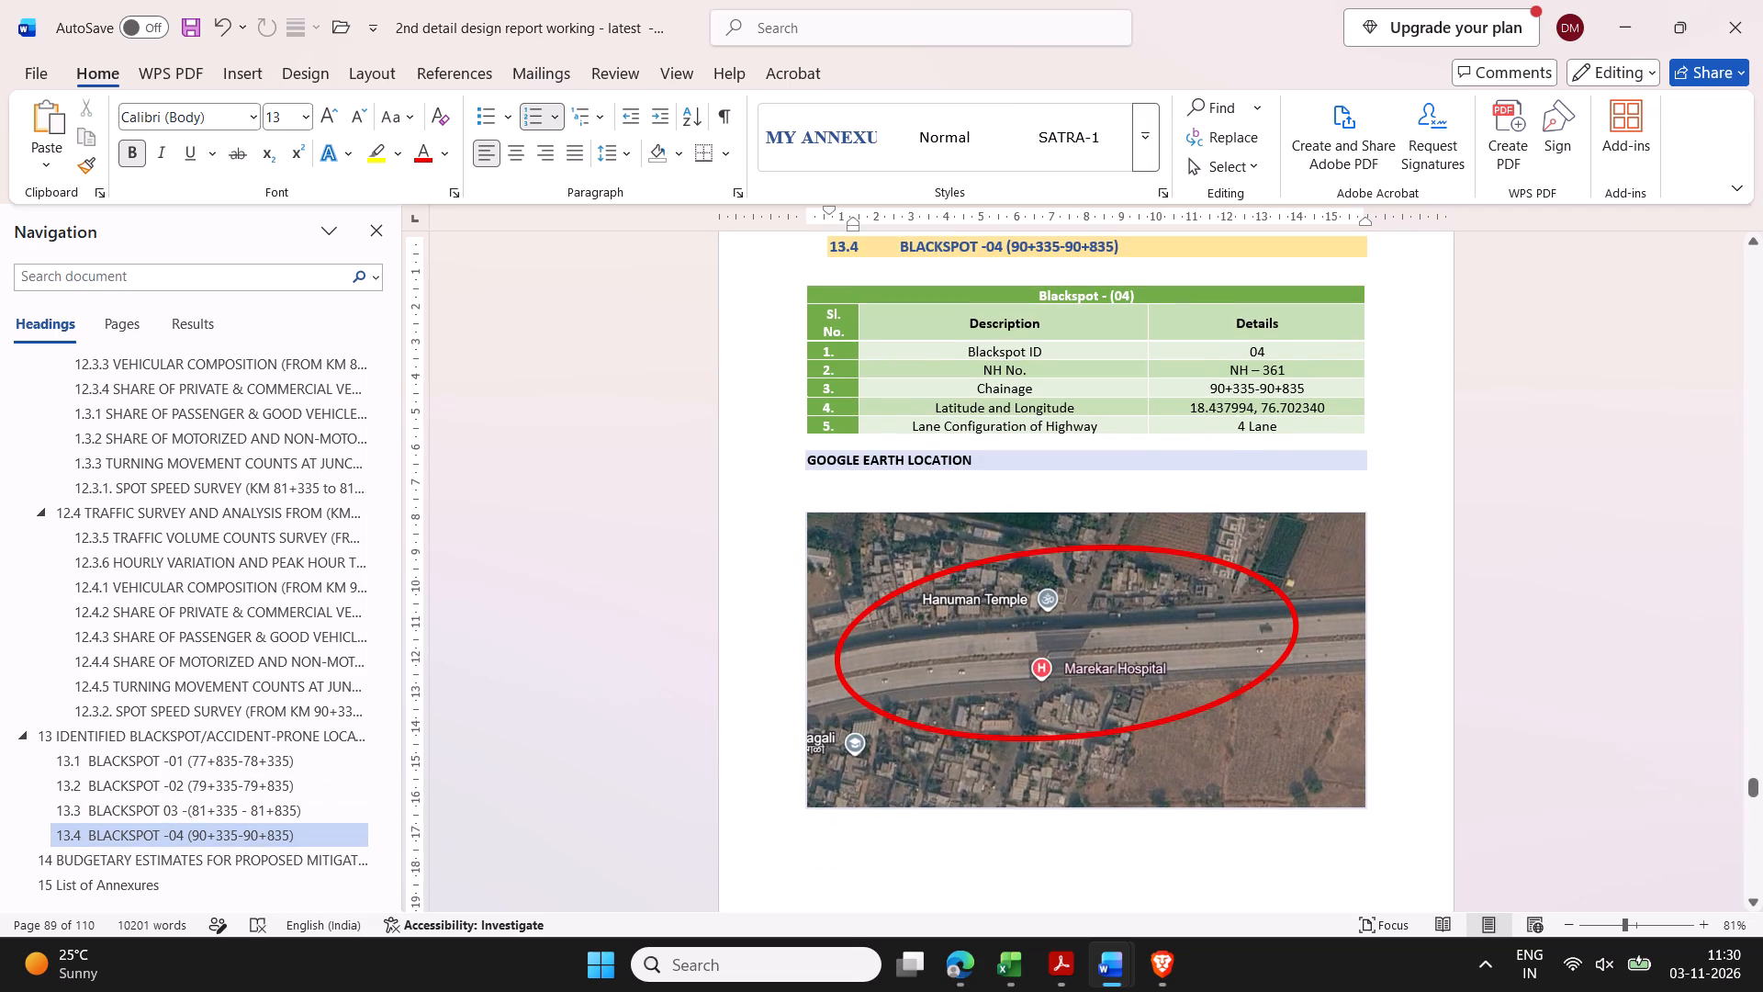
{"action": "left_click_drag", "start_coordinate": [1190, 406], "coordinate": [1340, 407]}
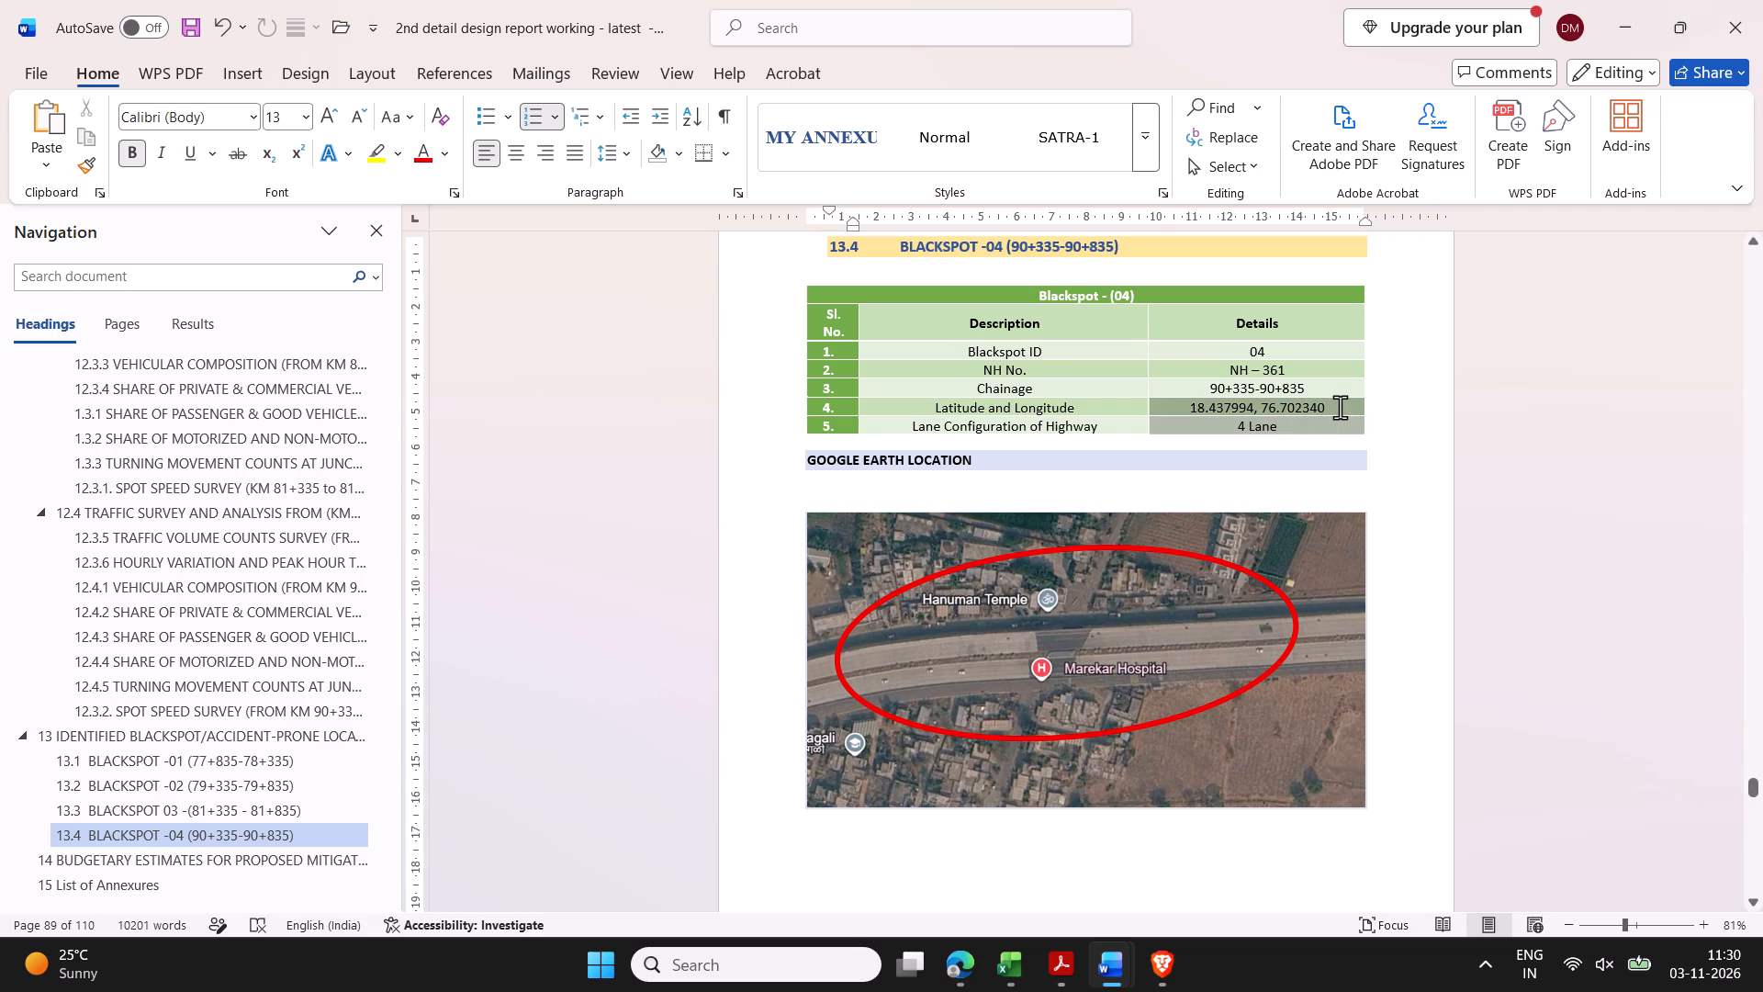
{"action": "left_click_drag", "start_coordinate": [1340, 407], "coordinate": [1339, 413]}
{"action": "key", "text": "ctrl+c"}
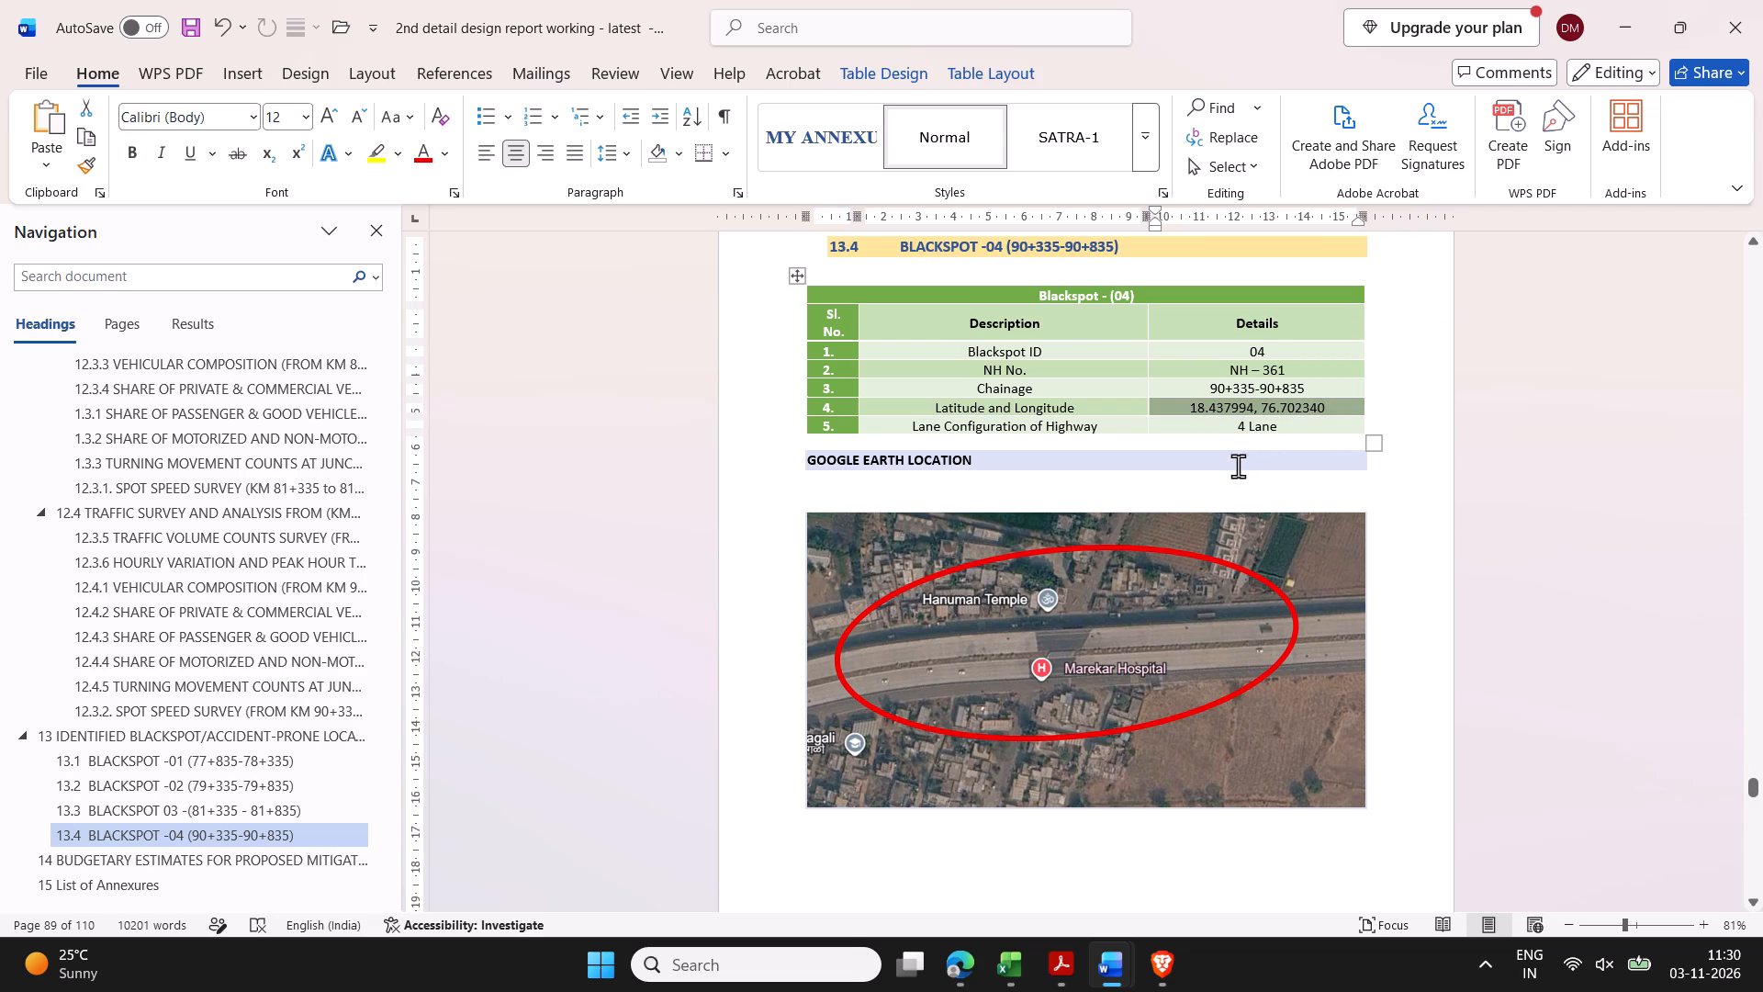
{"action": "left_click", "coordinate": [921, 967]}
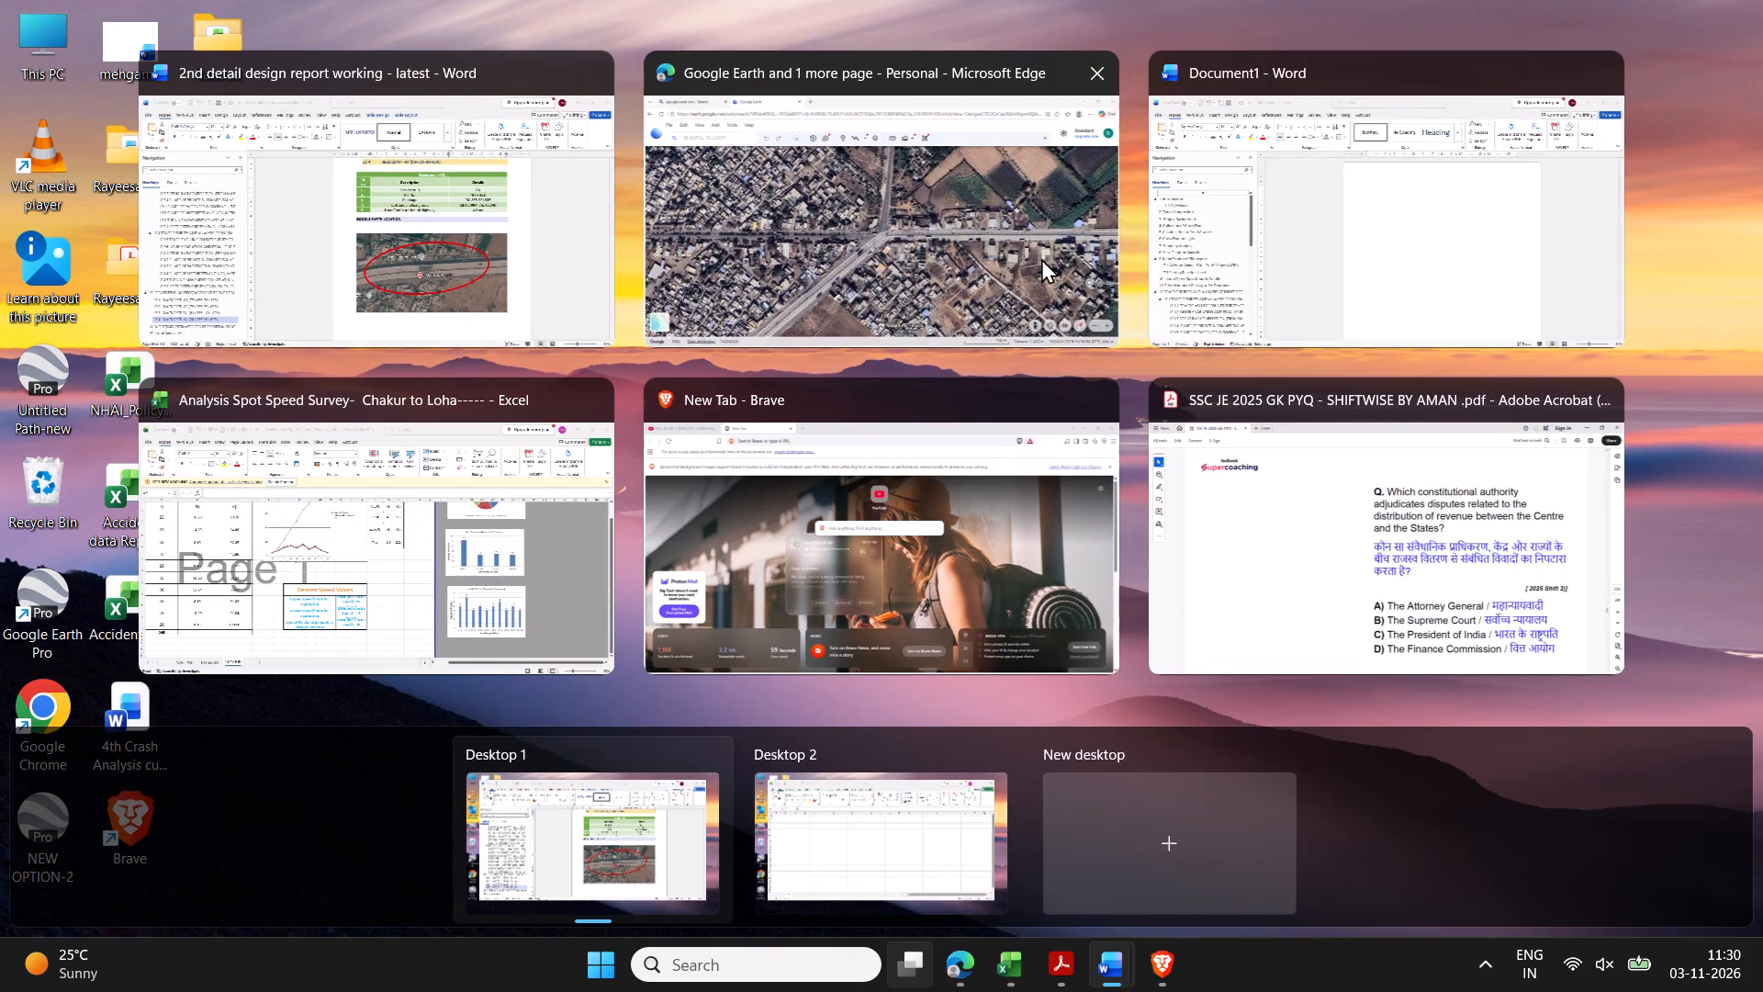
{"action": "left_click", "coordinate": [952, 263]}
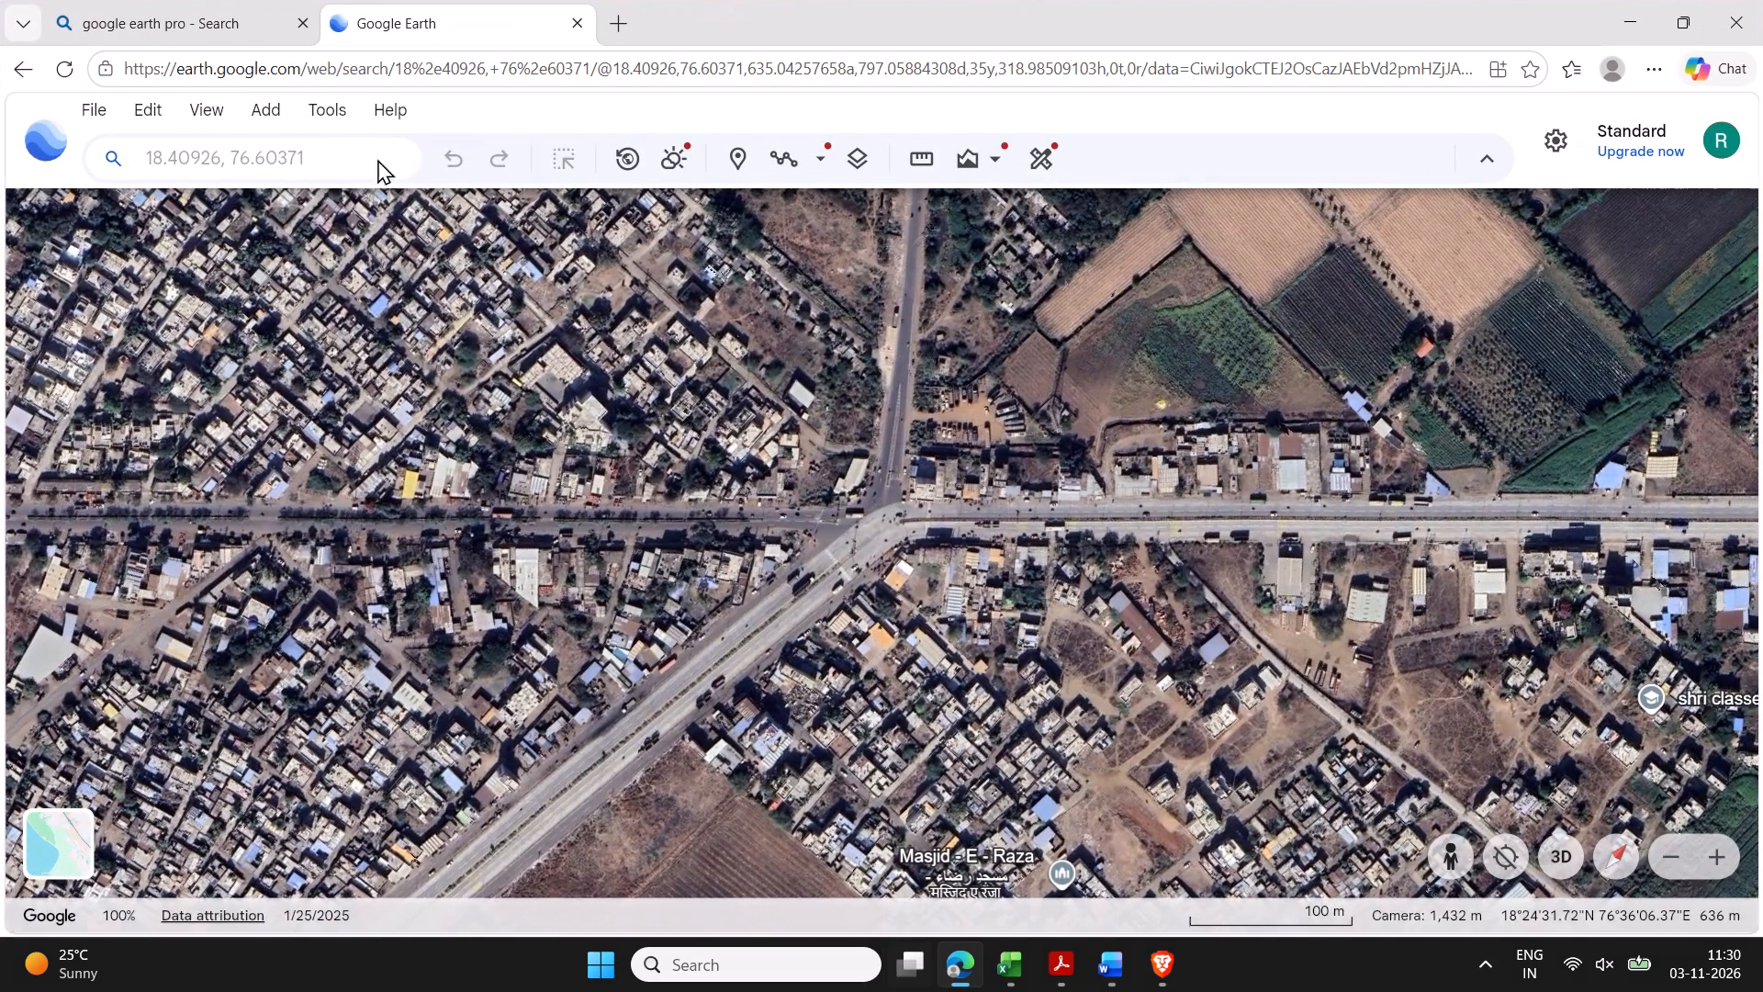
{"action": "left_click_drag", "start_coordinate": [305, 152], "coordinate": [139, 151]}
{"action": "left_click", "coordinate": [324, 178]}
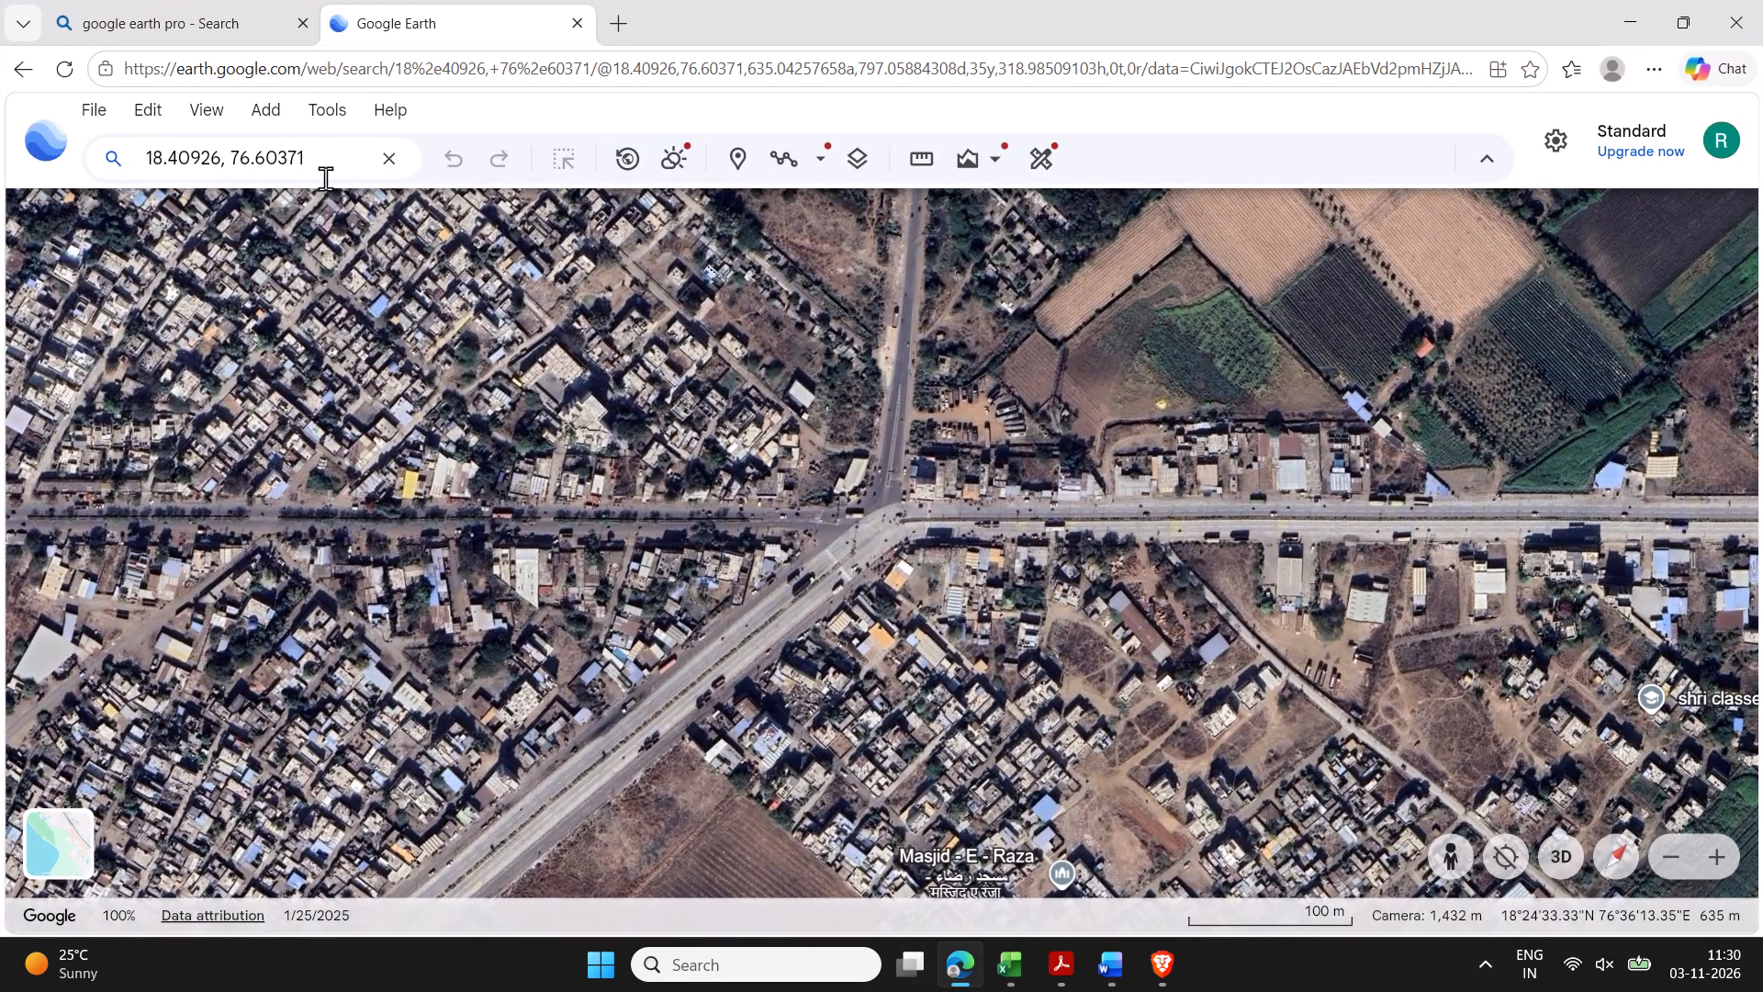
{"action": "left_click_drag", "start_coordinate": [331, 158], "coordinate": [147, 160]}
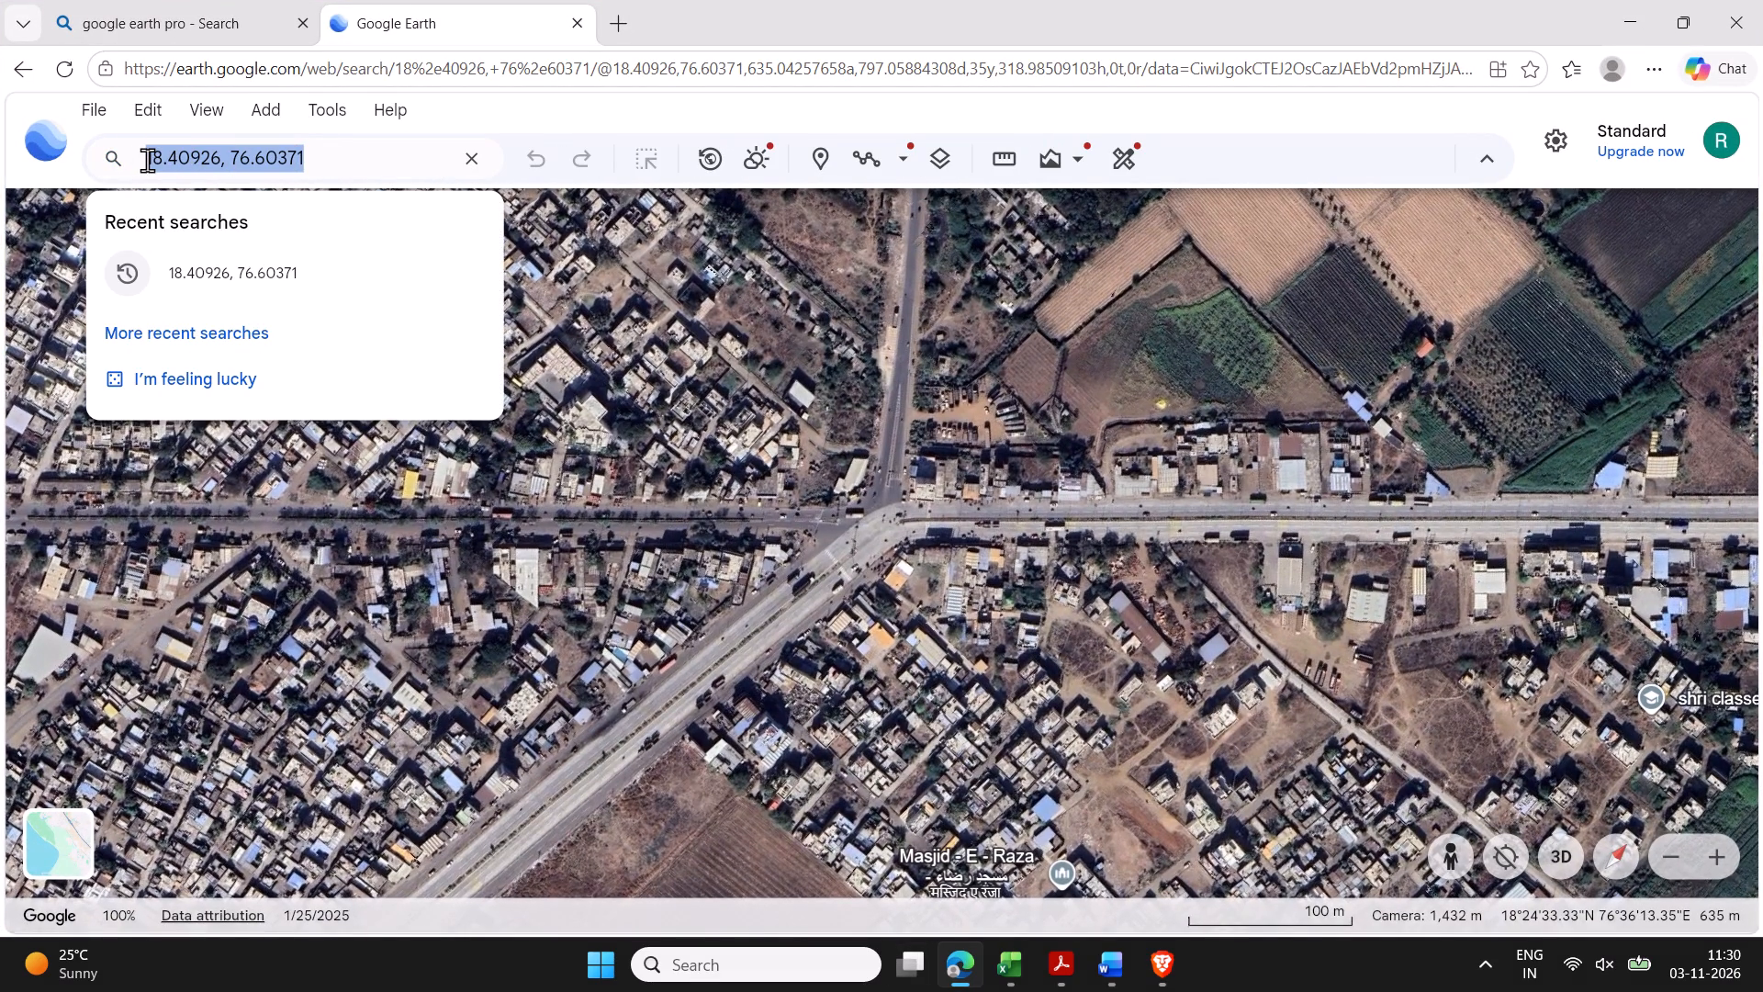
{"action": "left_click_drag", "start_coordinate": [147, 160], "coordinate": [122, 162]}
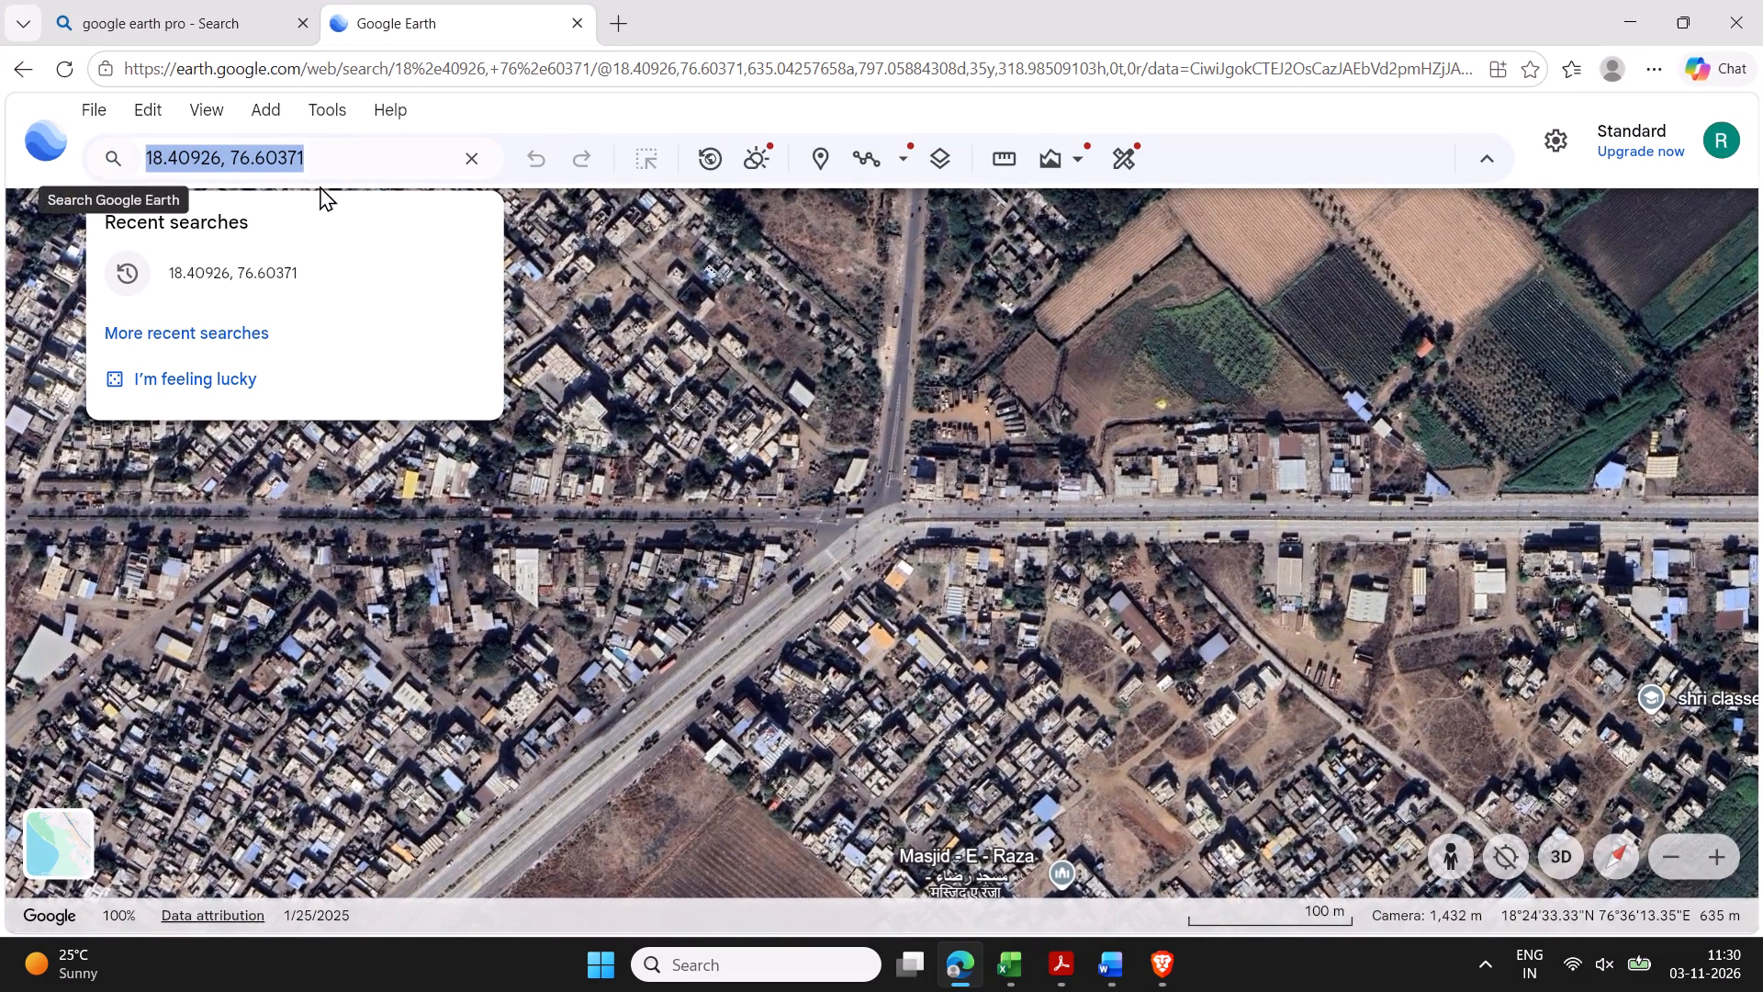
{"action": "key", "text": "ctrl+v"}
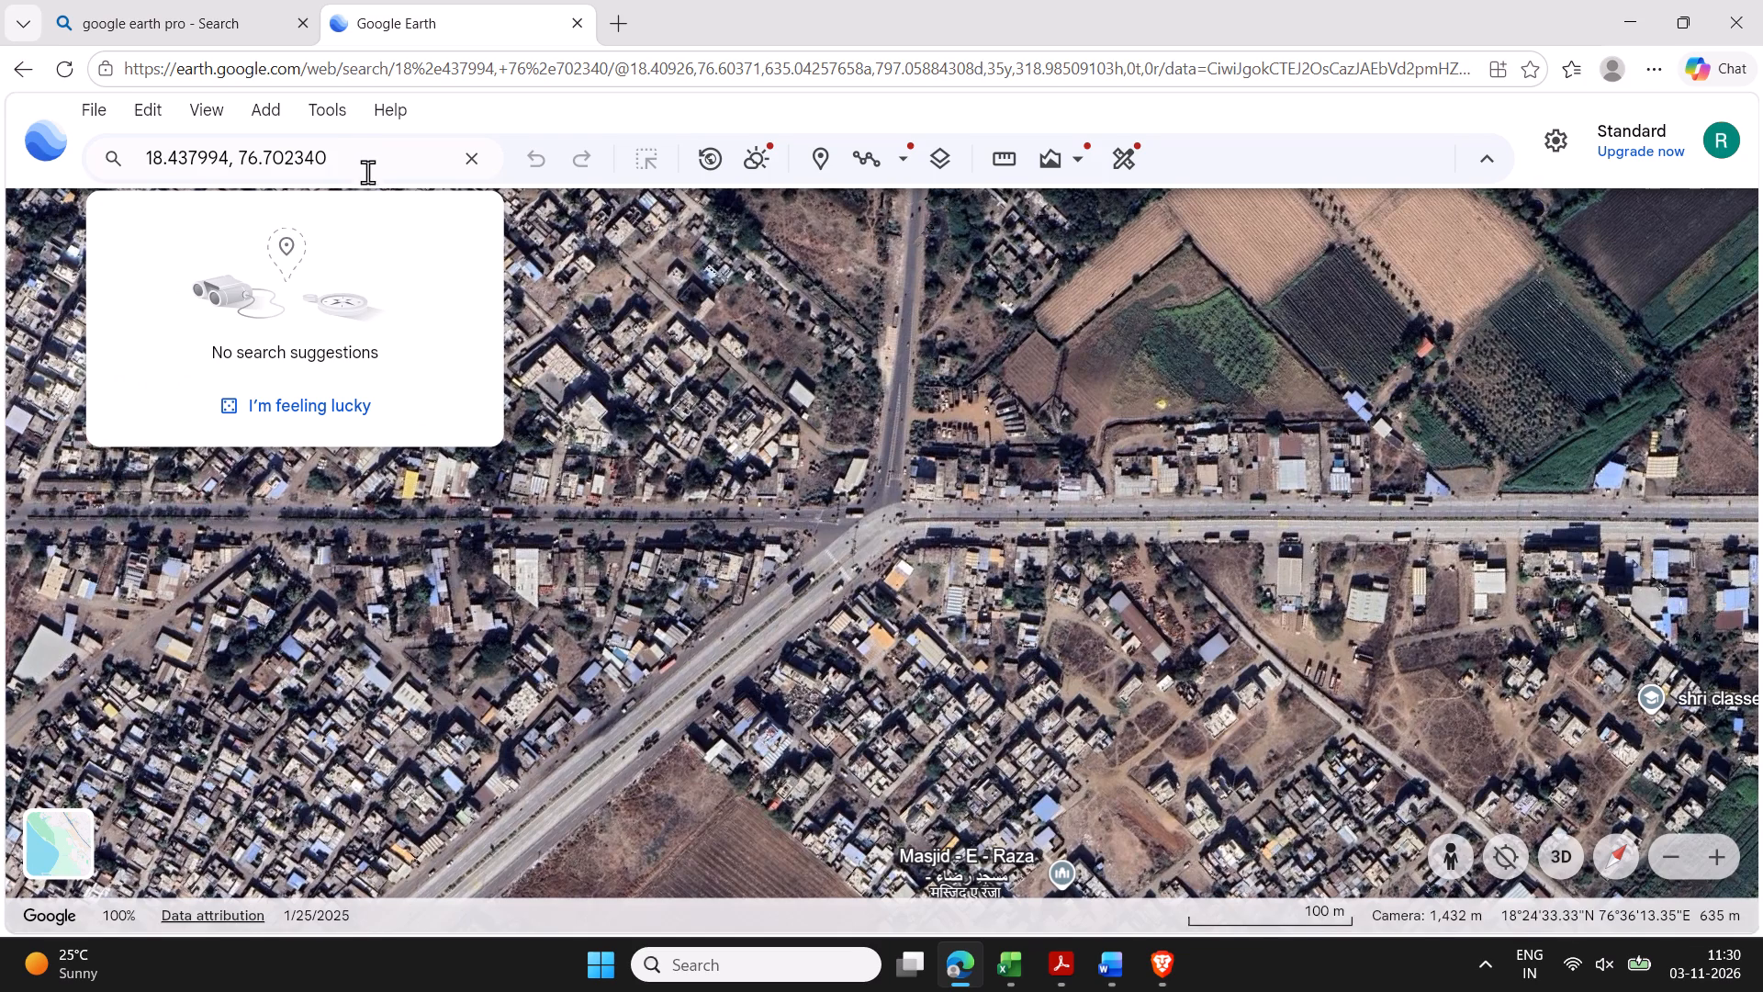
{"action": "key", "text": "Return"}
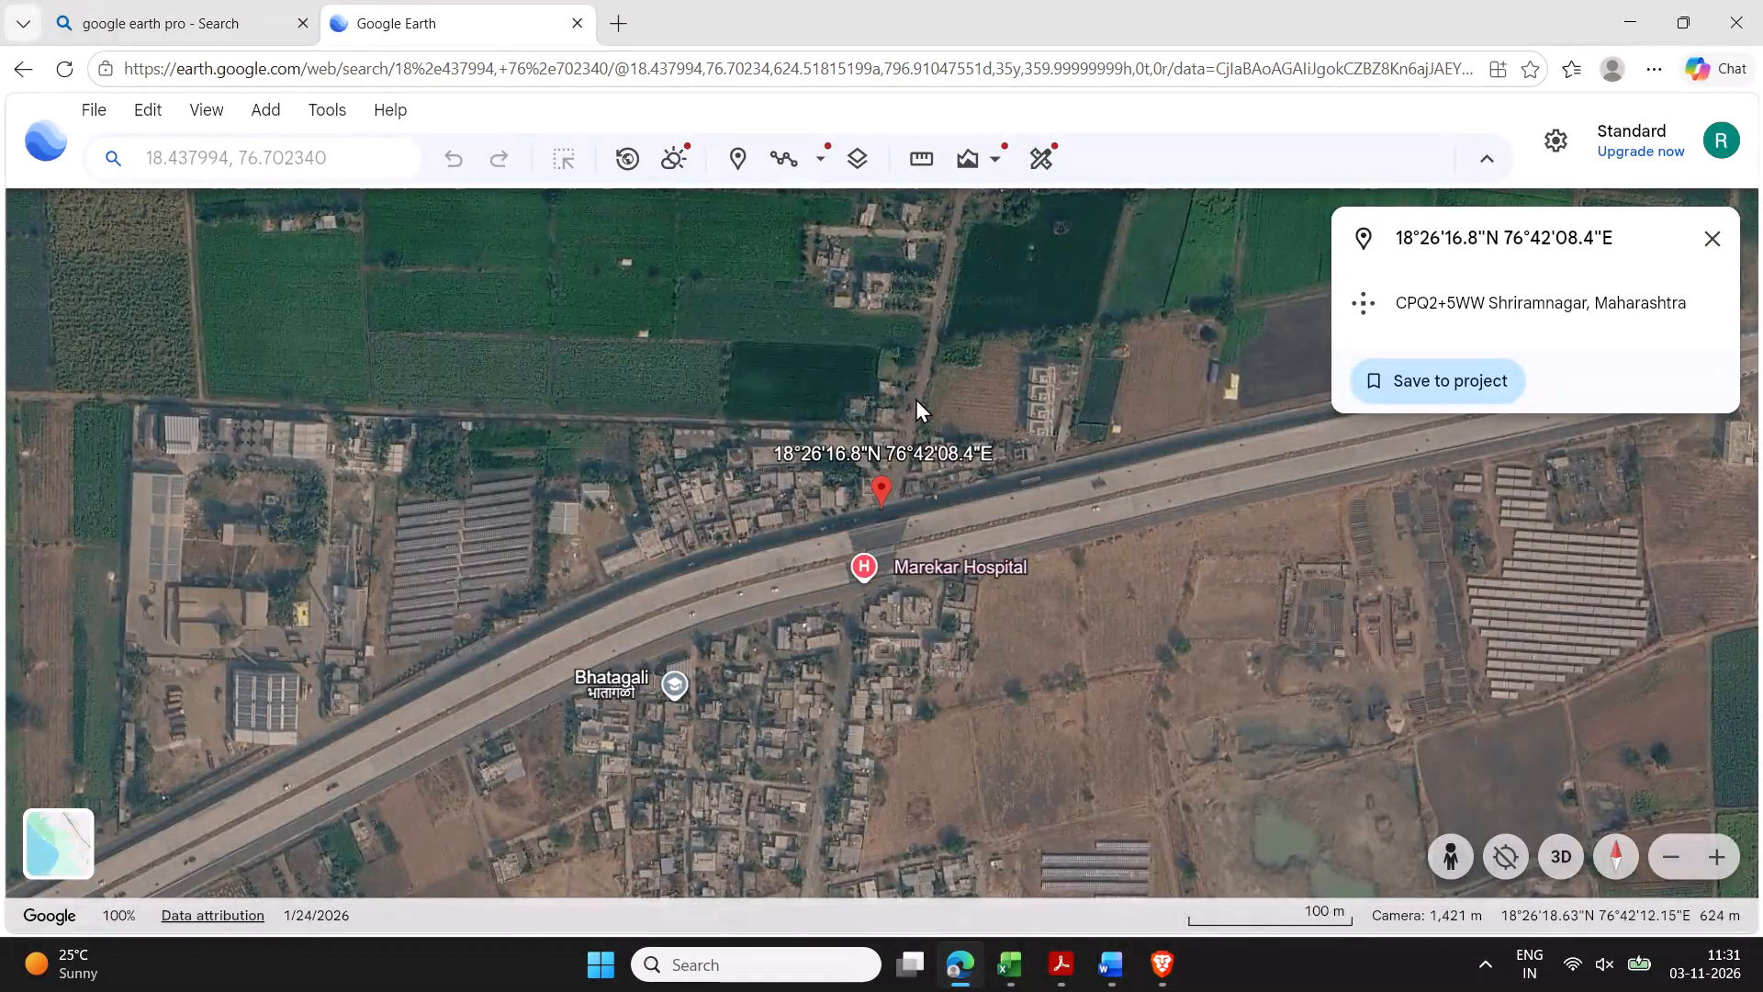
{"action": "left_click", "coordinate": [1709, 249]}
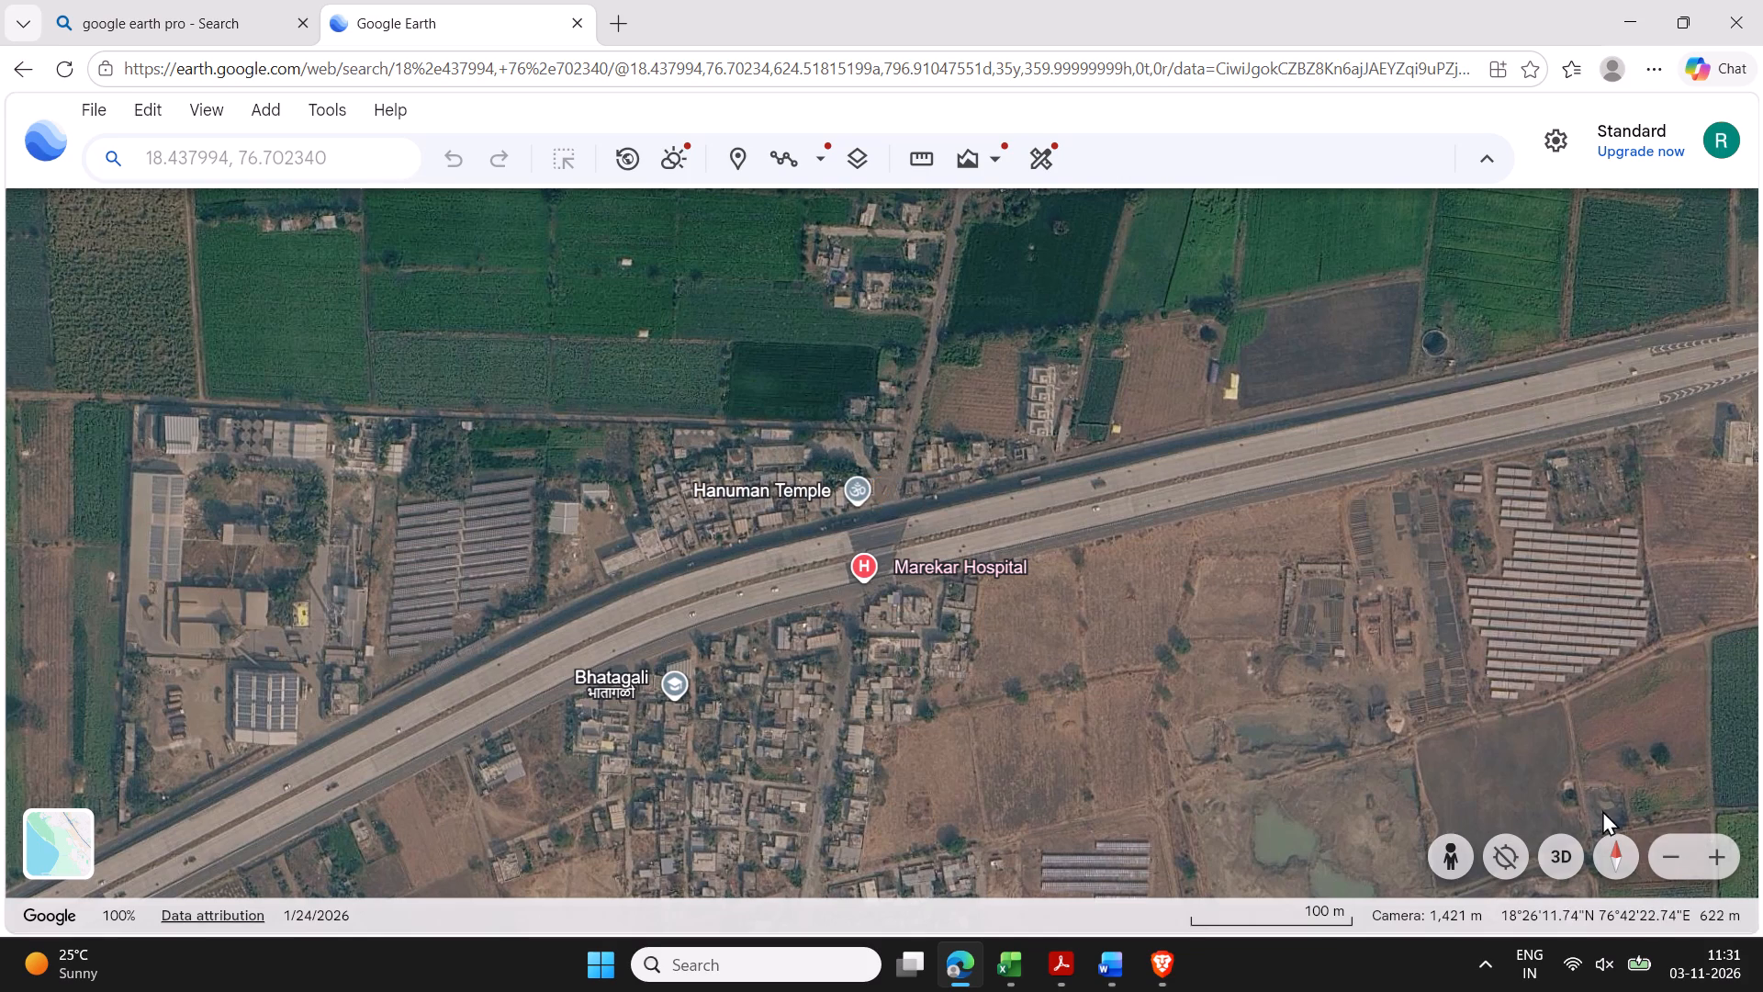
Rotate the map to a heading of 343° so the highway runs nearly horizontally, and close the view controls.
{"action": "left_click", "coordinate": [1615, 855]}
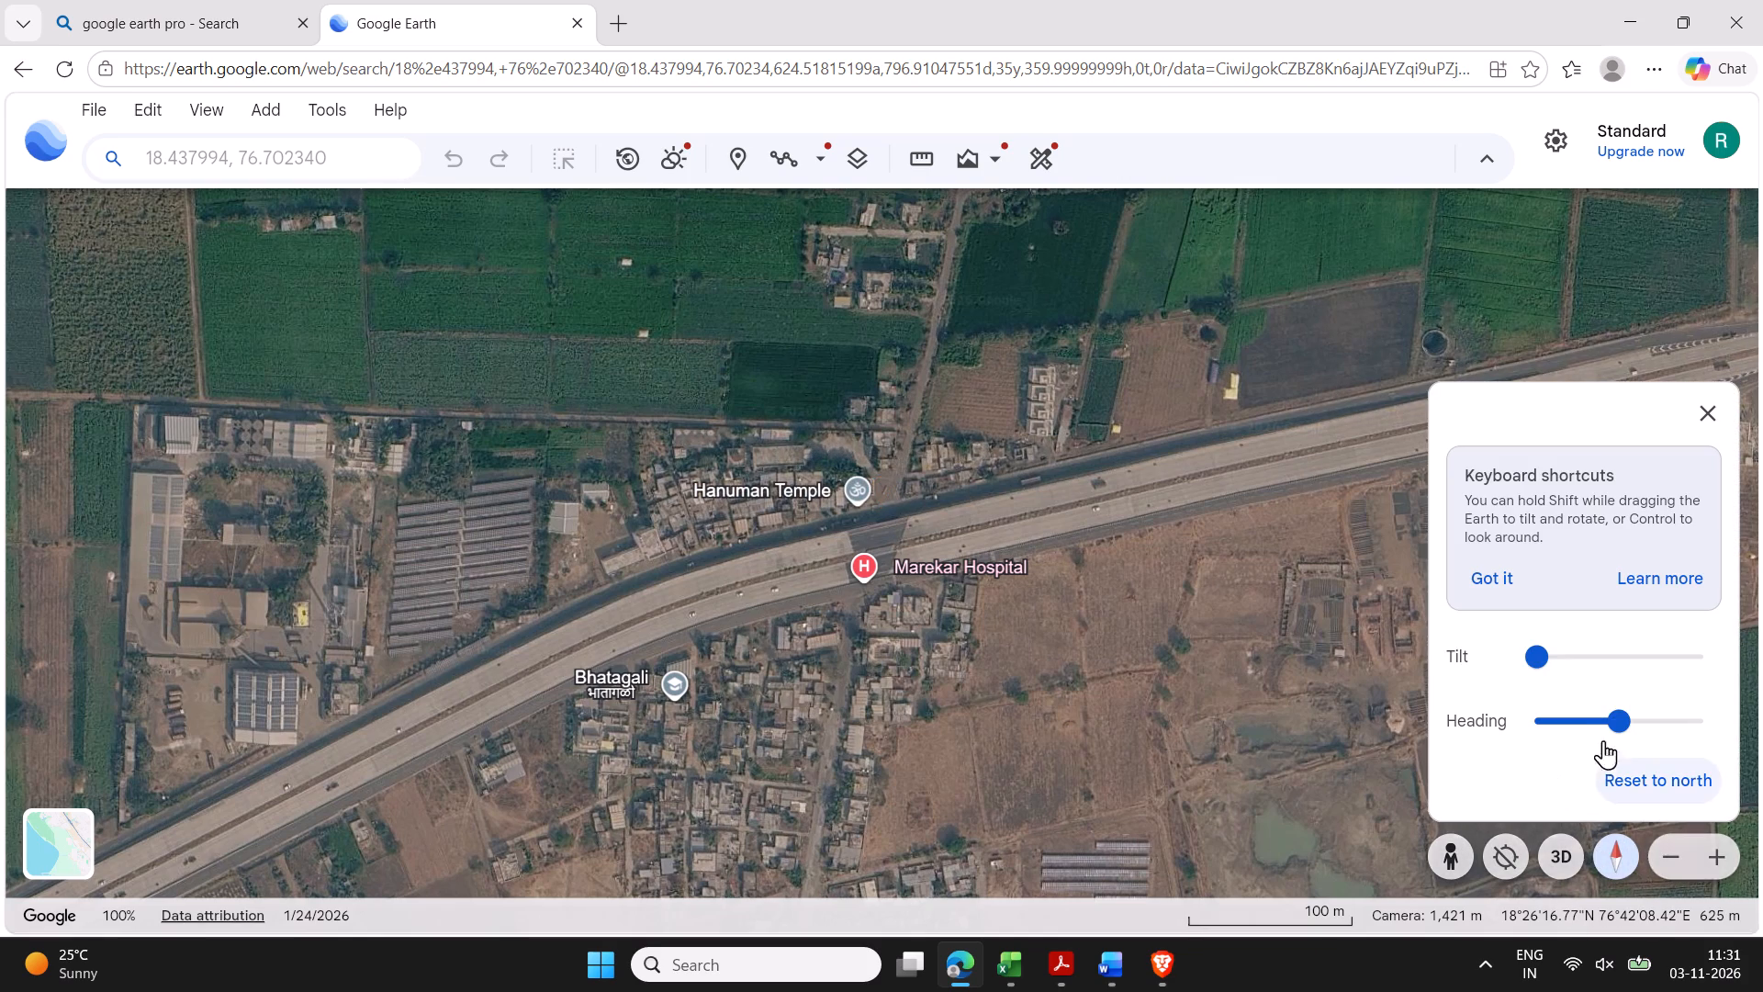
{"action": "left_click", "coordinate": [1608, 723]}
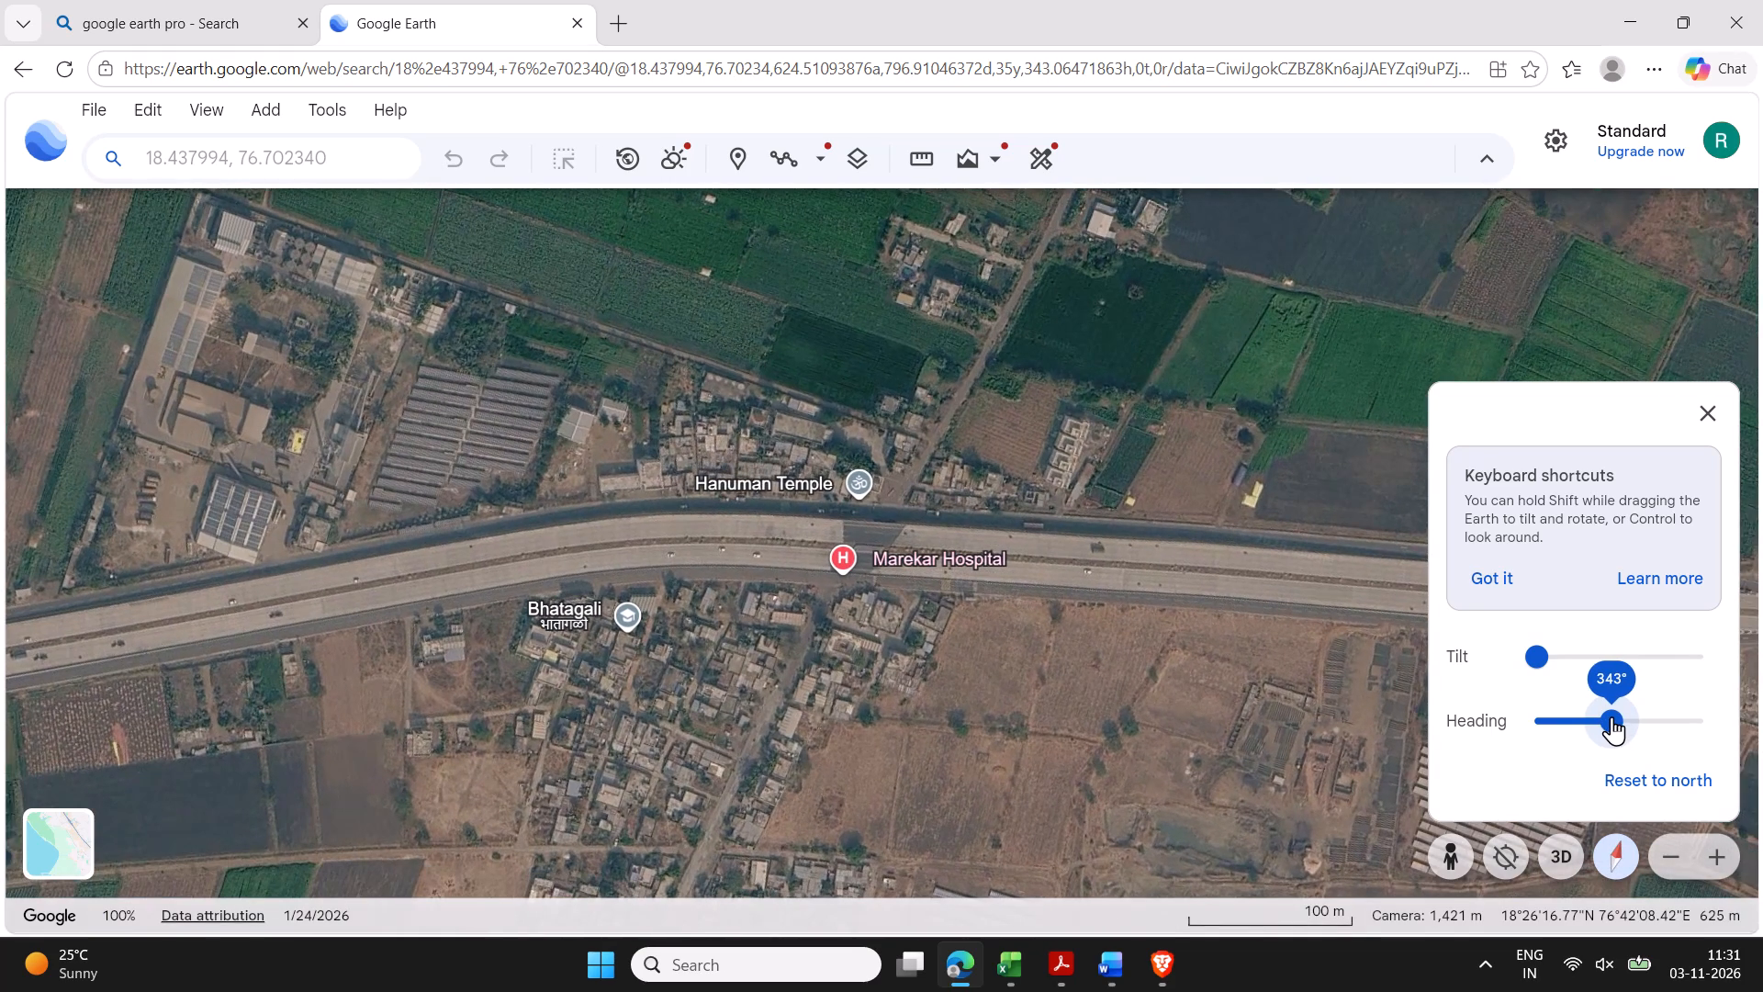
{"action": "left_click", "coordinate": [1385, 738]}
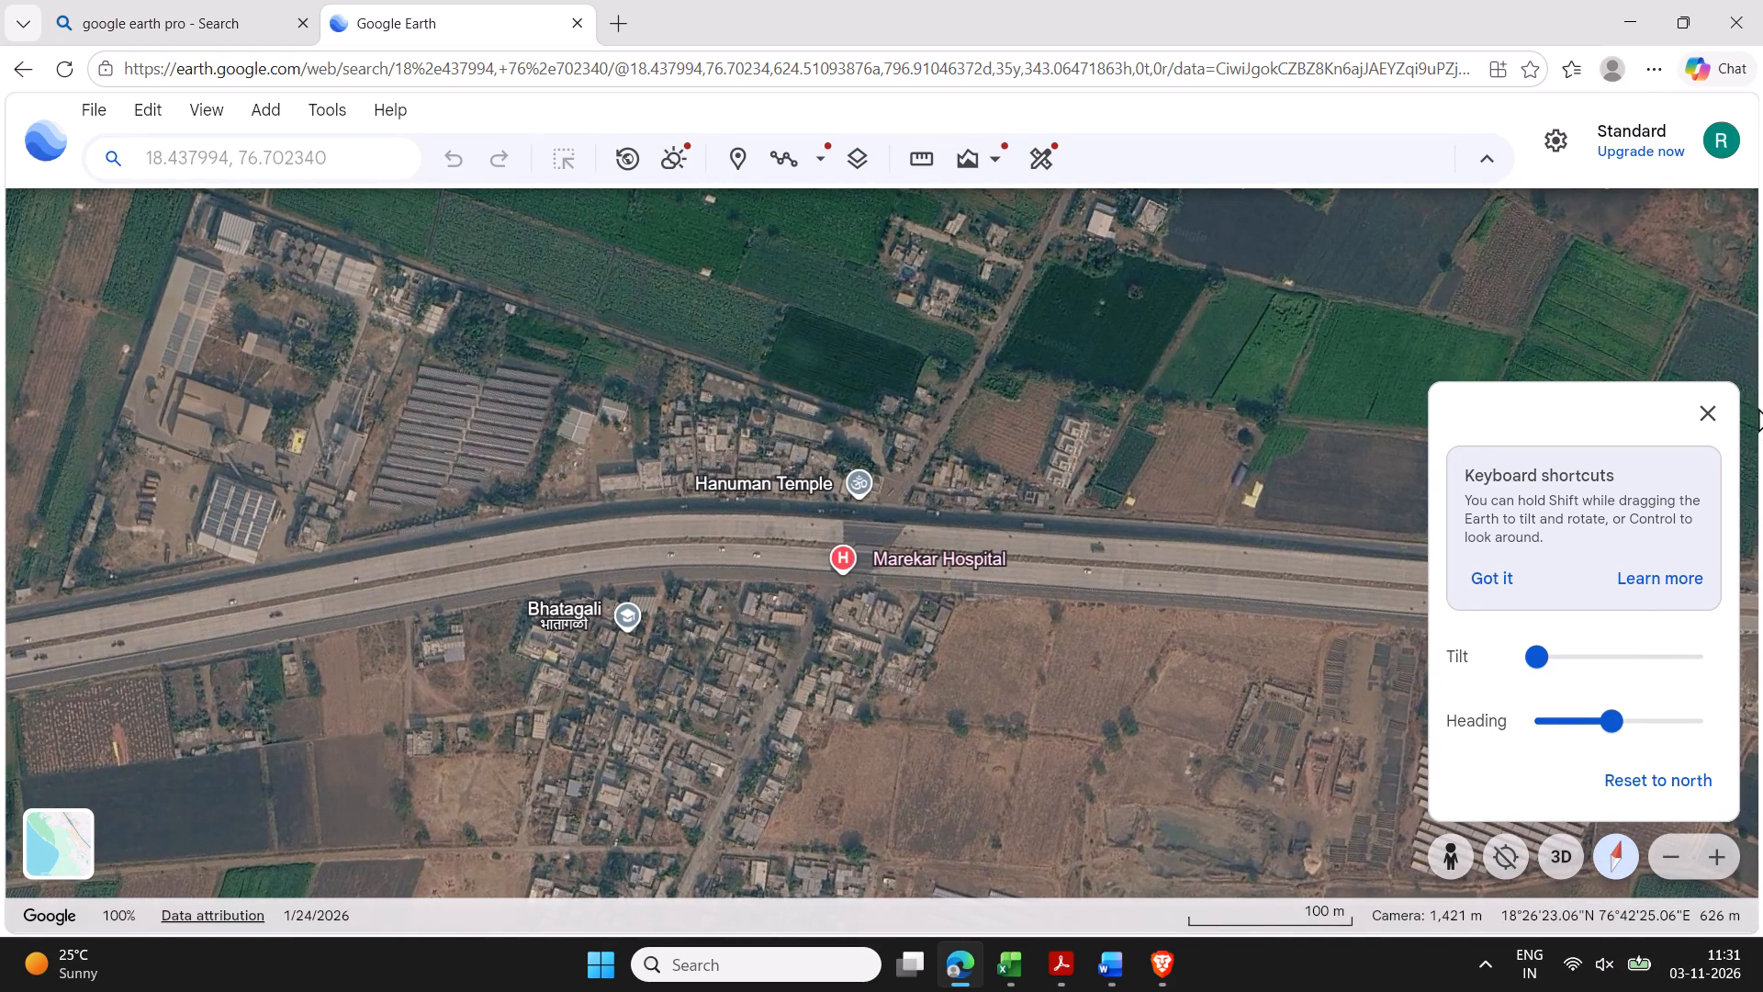
{"action": "left_click", "coordinate": [1706, 408]}
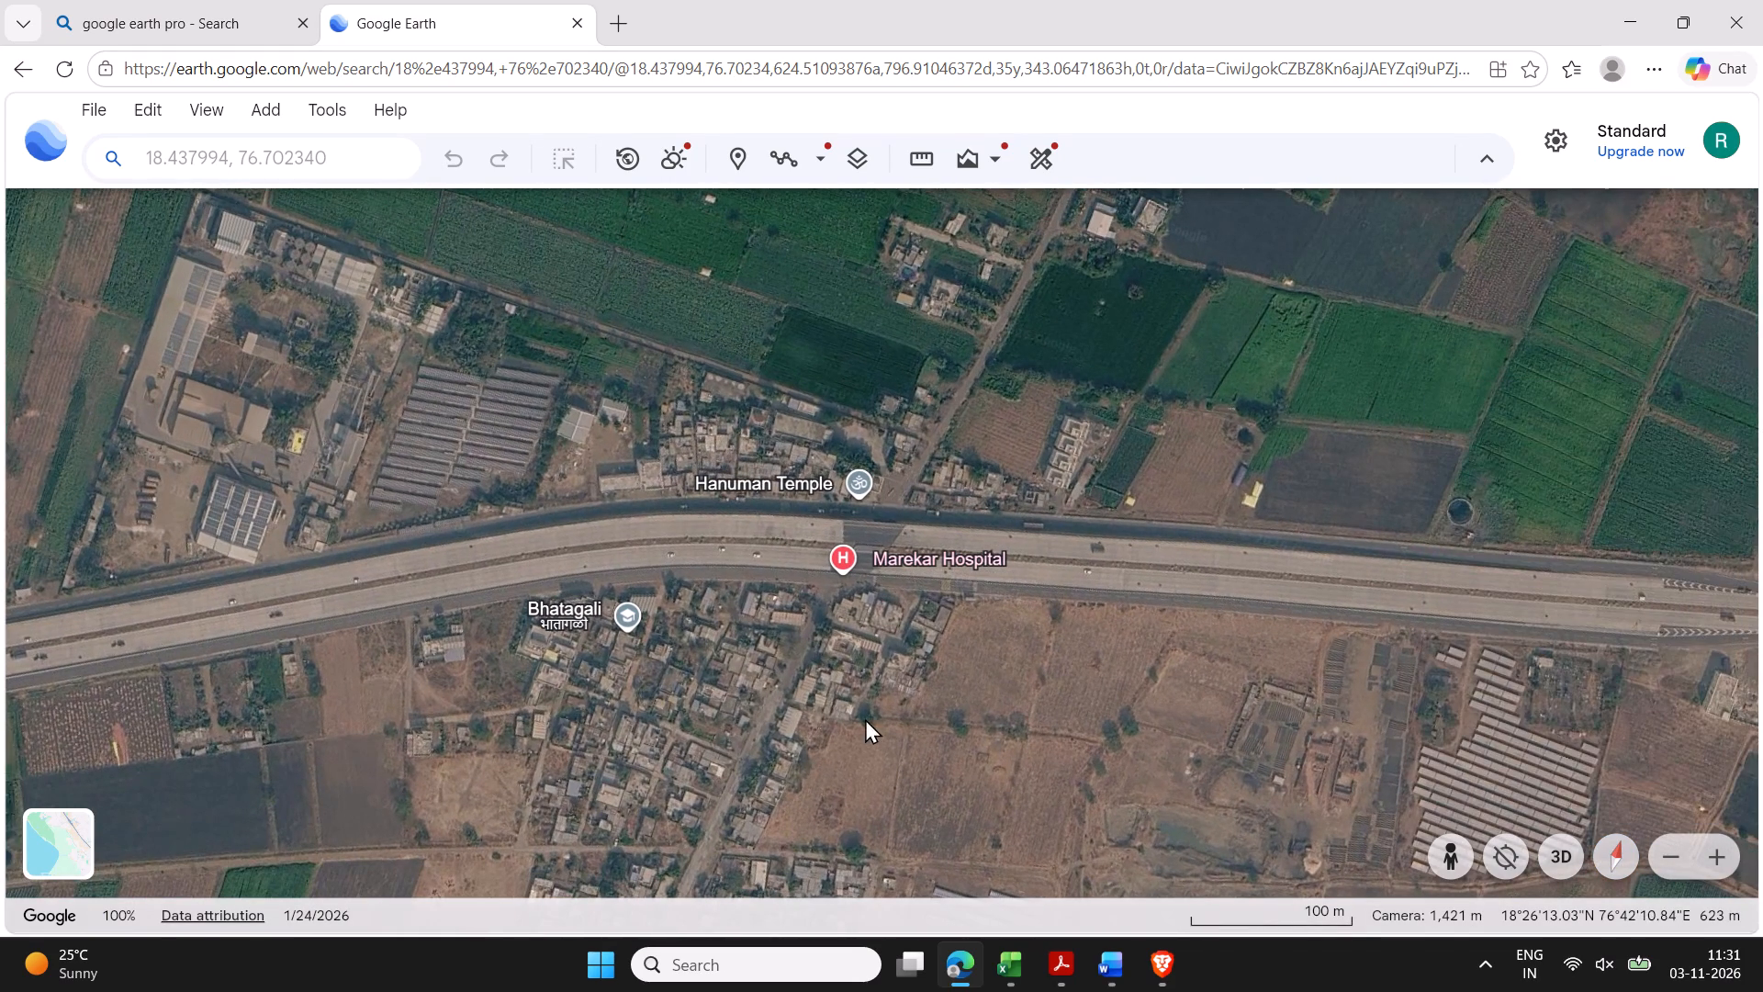
Capture a wide rectangular screenshot of the map framing the highway bend at Marekar Hospital with the fields on both sides.
{"action": "scroll", "coordinate": [865, 690], "scroll_direction": "up", "scroll_amount": 1, "text": "ctrl"}
{"action": "scroll", "coordinate": [867, 681], "scroll_direction": "down", "scroll_amount": 2, "text": "ctrl"}
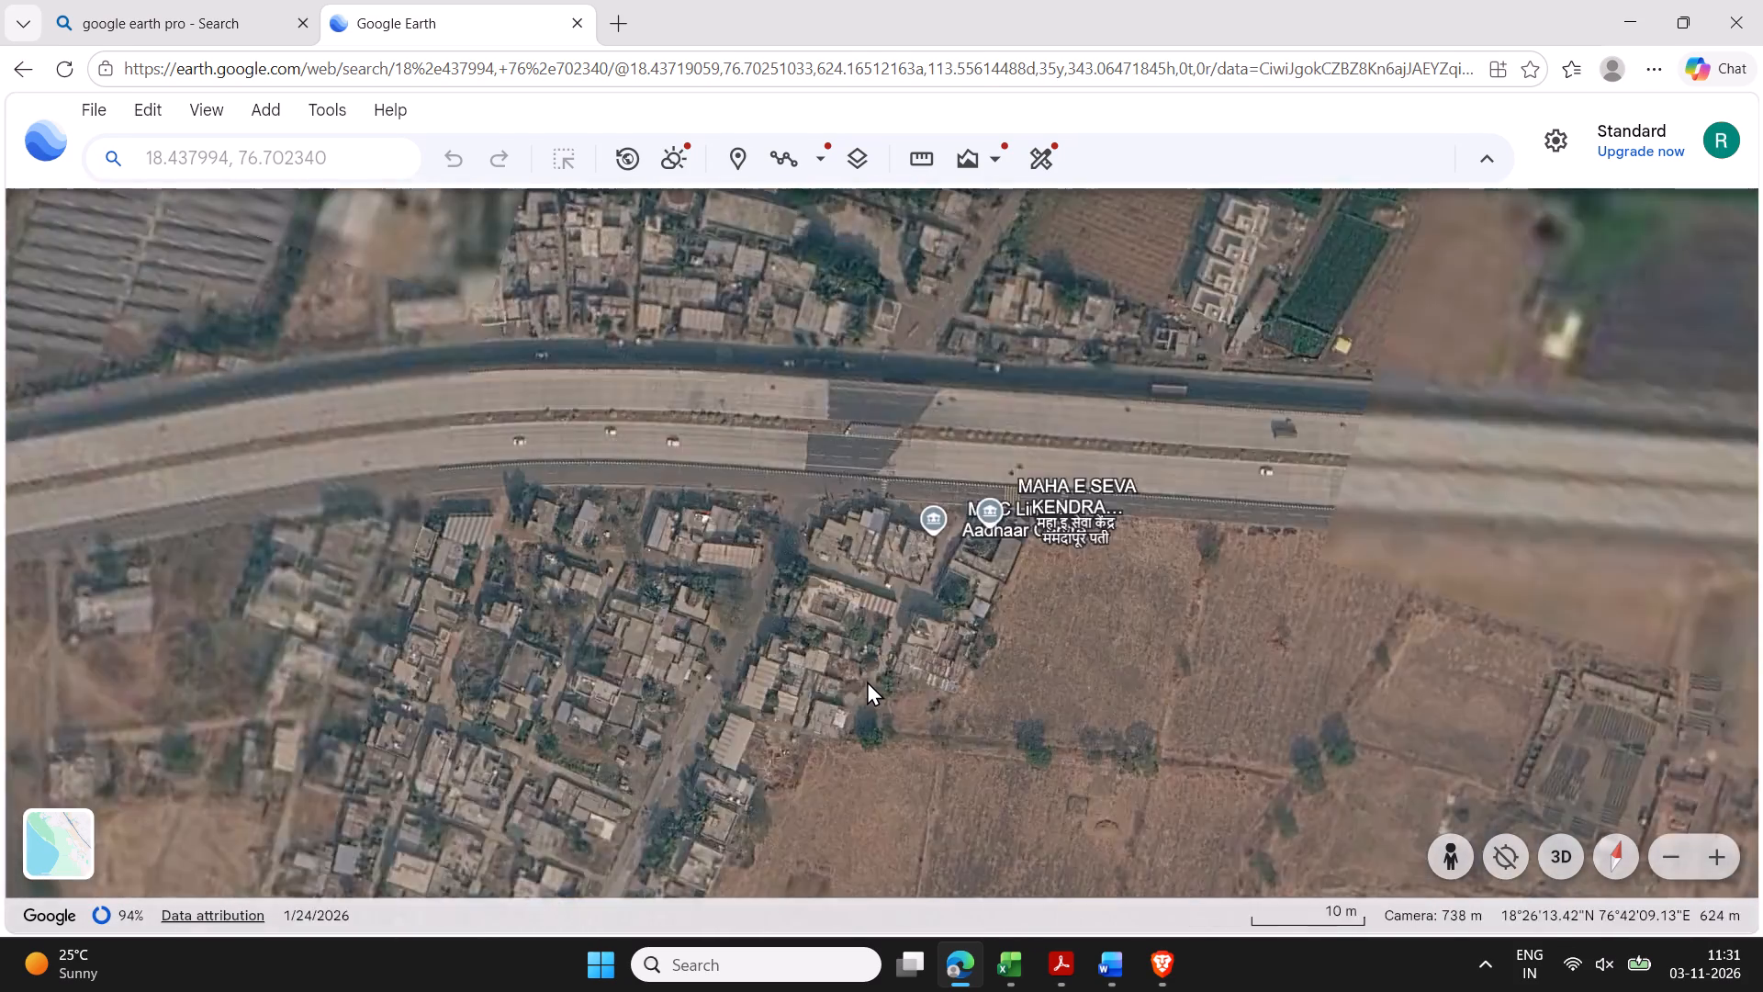
{"action": "scroll", "coordinate": [867, 680], "scroll_direction": "up", "scroll_amount": 1, "text": "ctrl"}
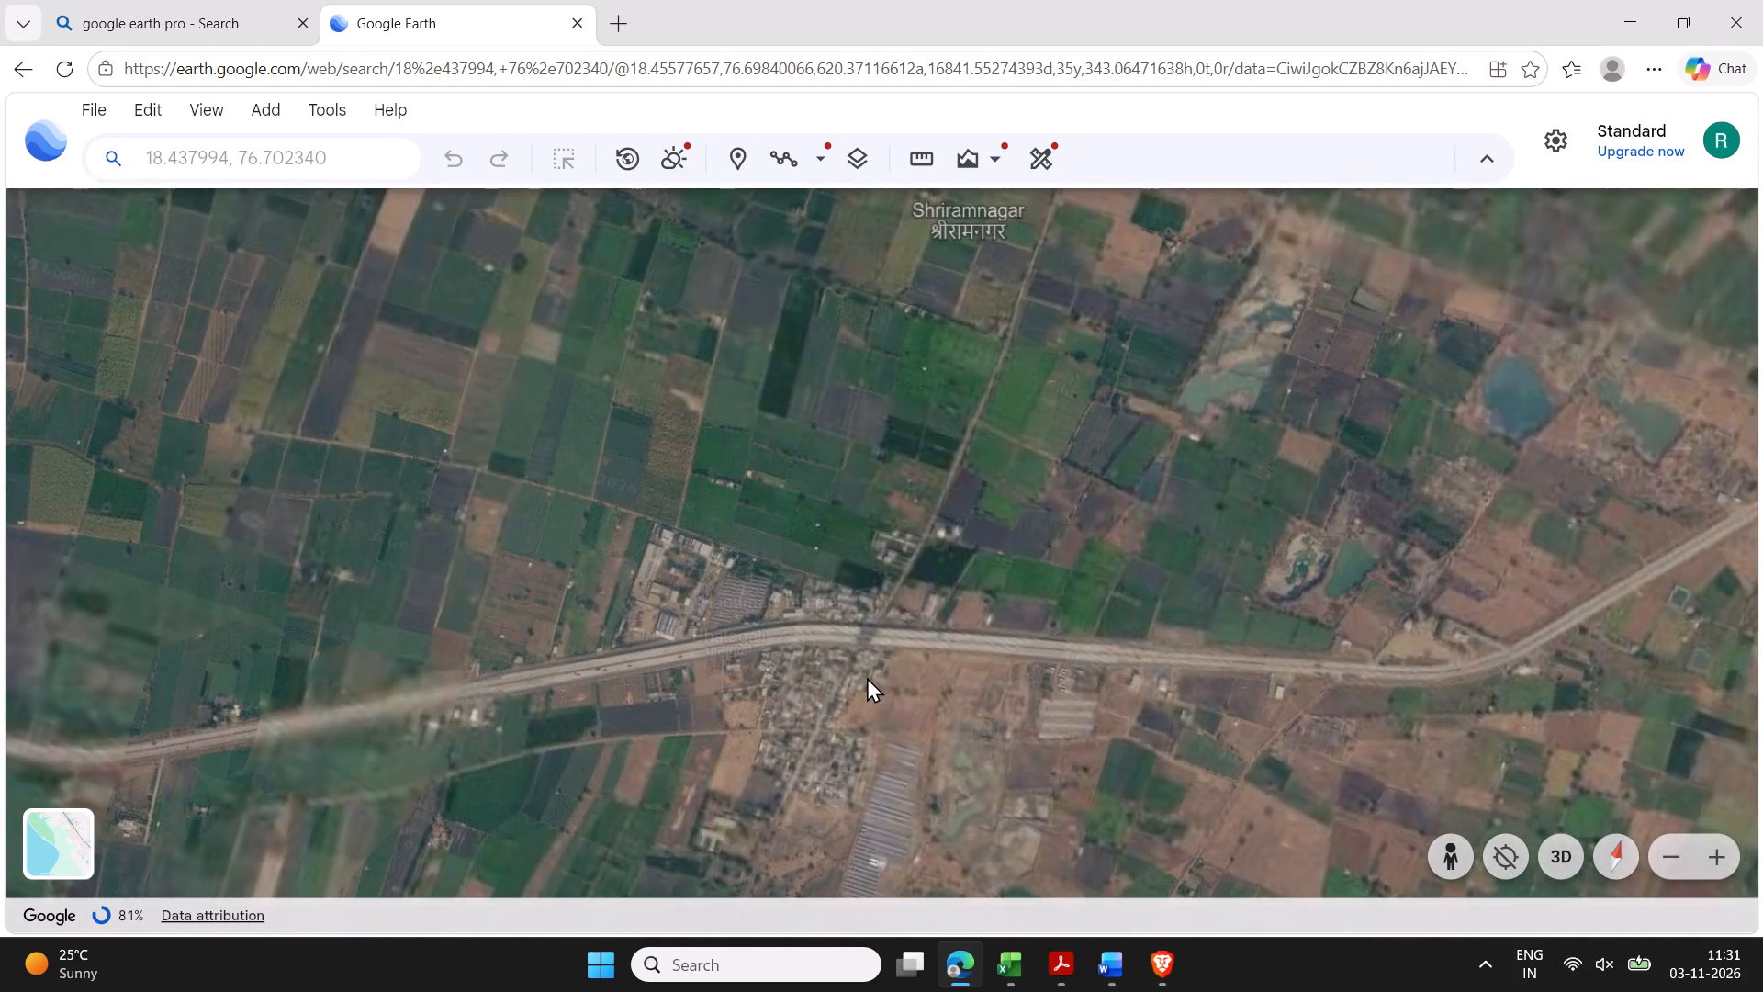
{"action": "scroll", "coordinate": [867, 676], "scroll_direction": "up", "scroll_amount": 1, "text": "ctrl"}
{"action": "scroll", "coordinate": [867, 673], "scroll_direction": "down", "scroll_amount": 1, "text": "ctrl"}
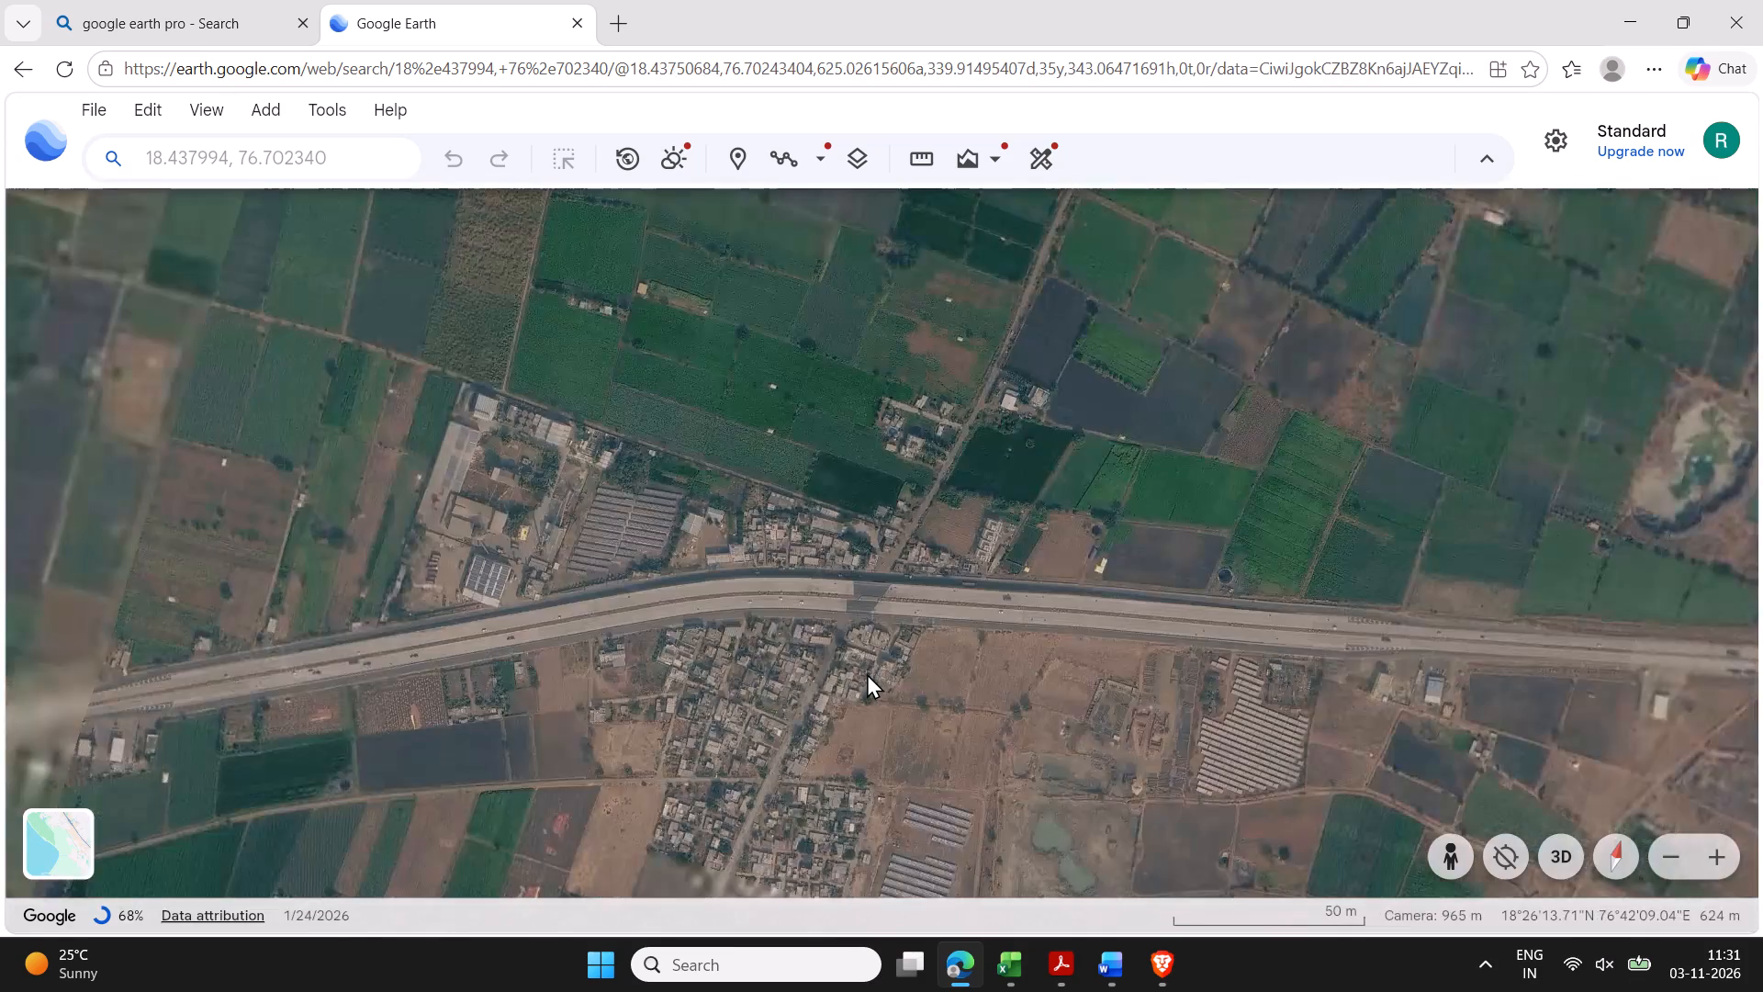
{"action": "scroll", "coordinate": [867, 671], "scroll_direction": "up", "scroll_amount": 1, "text": "ctrl"}
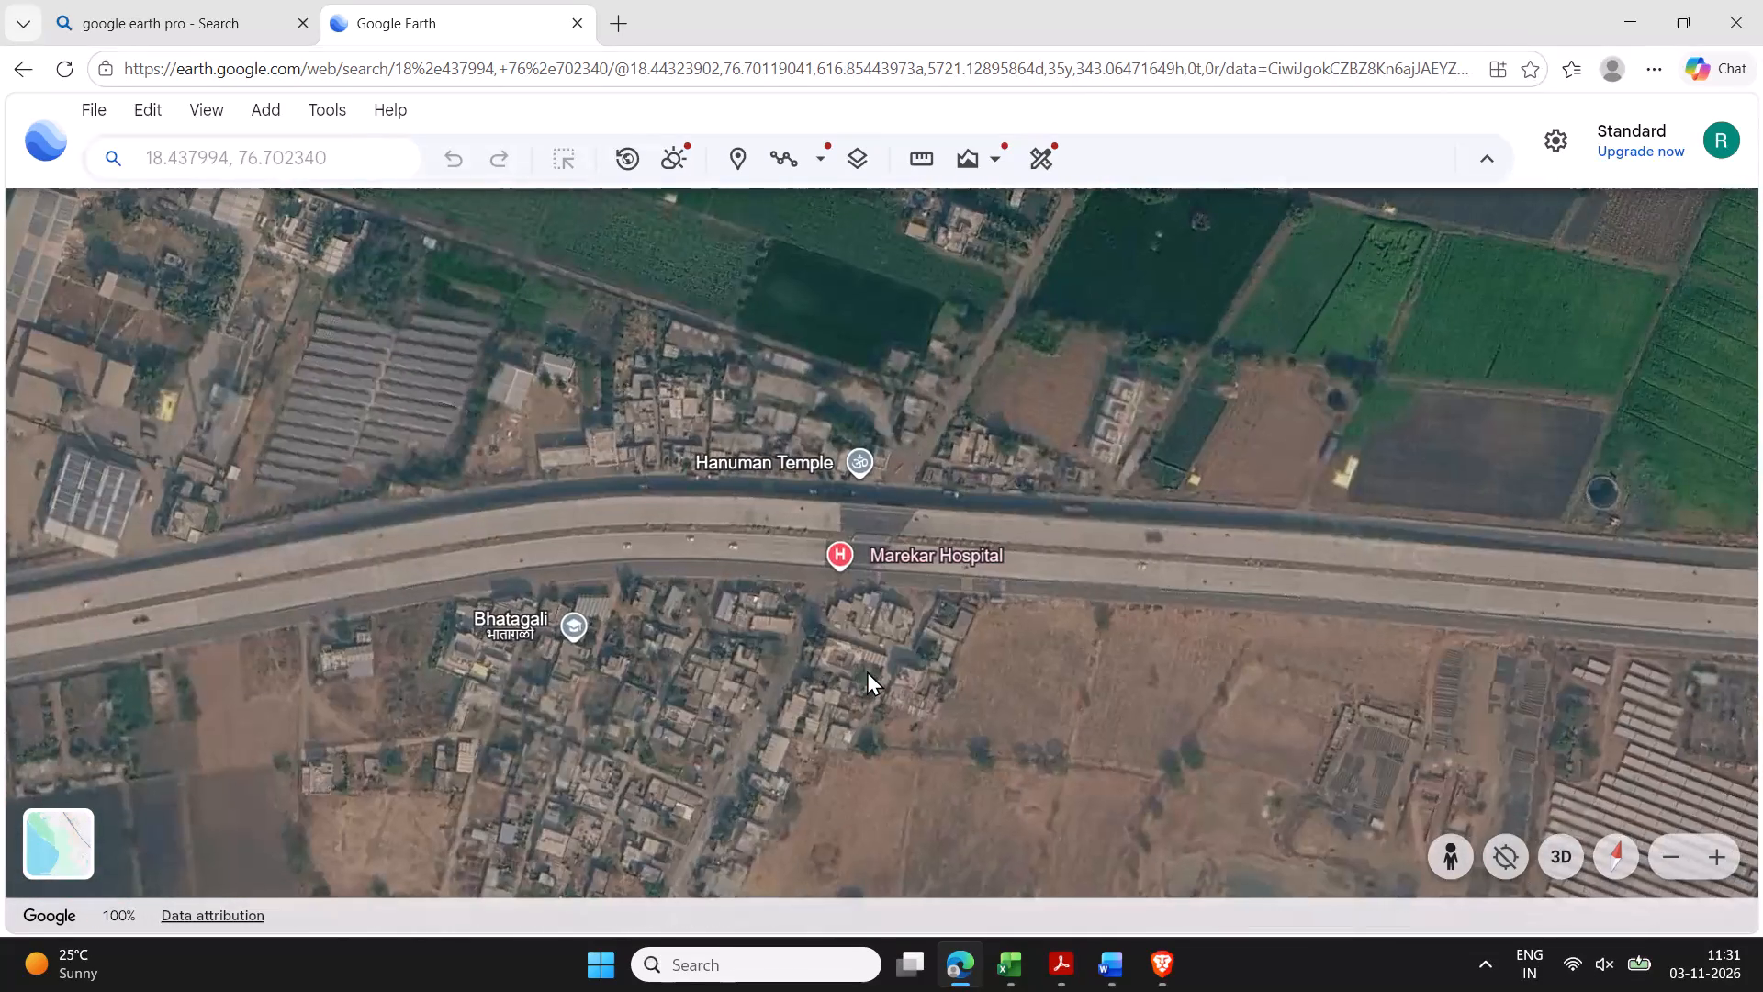
{"action": "scroll", "coordinate": [867, 664], "scroll_direction": "down", "scroll_amount": 1}
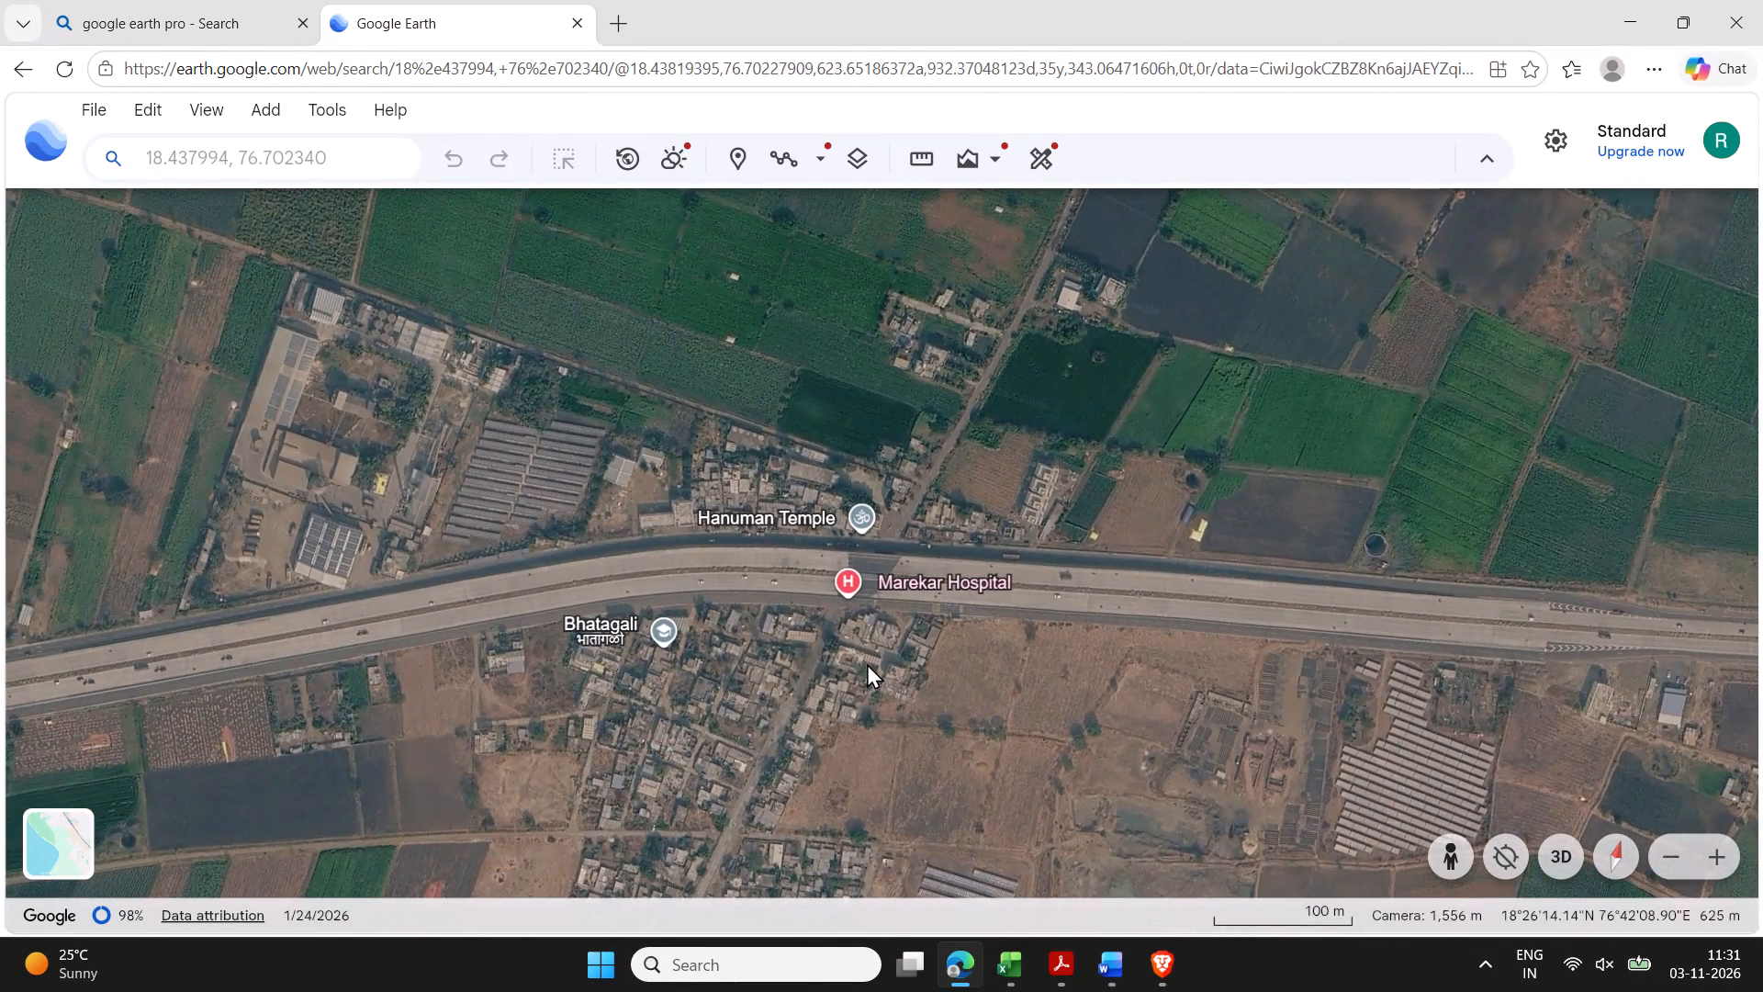
{"action": "scroll", "coordinate": [867, 661], "scroll_direction": "down", "scroll_amount": 1}
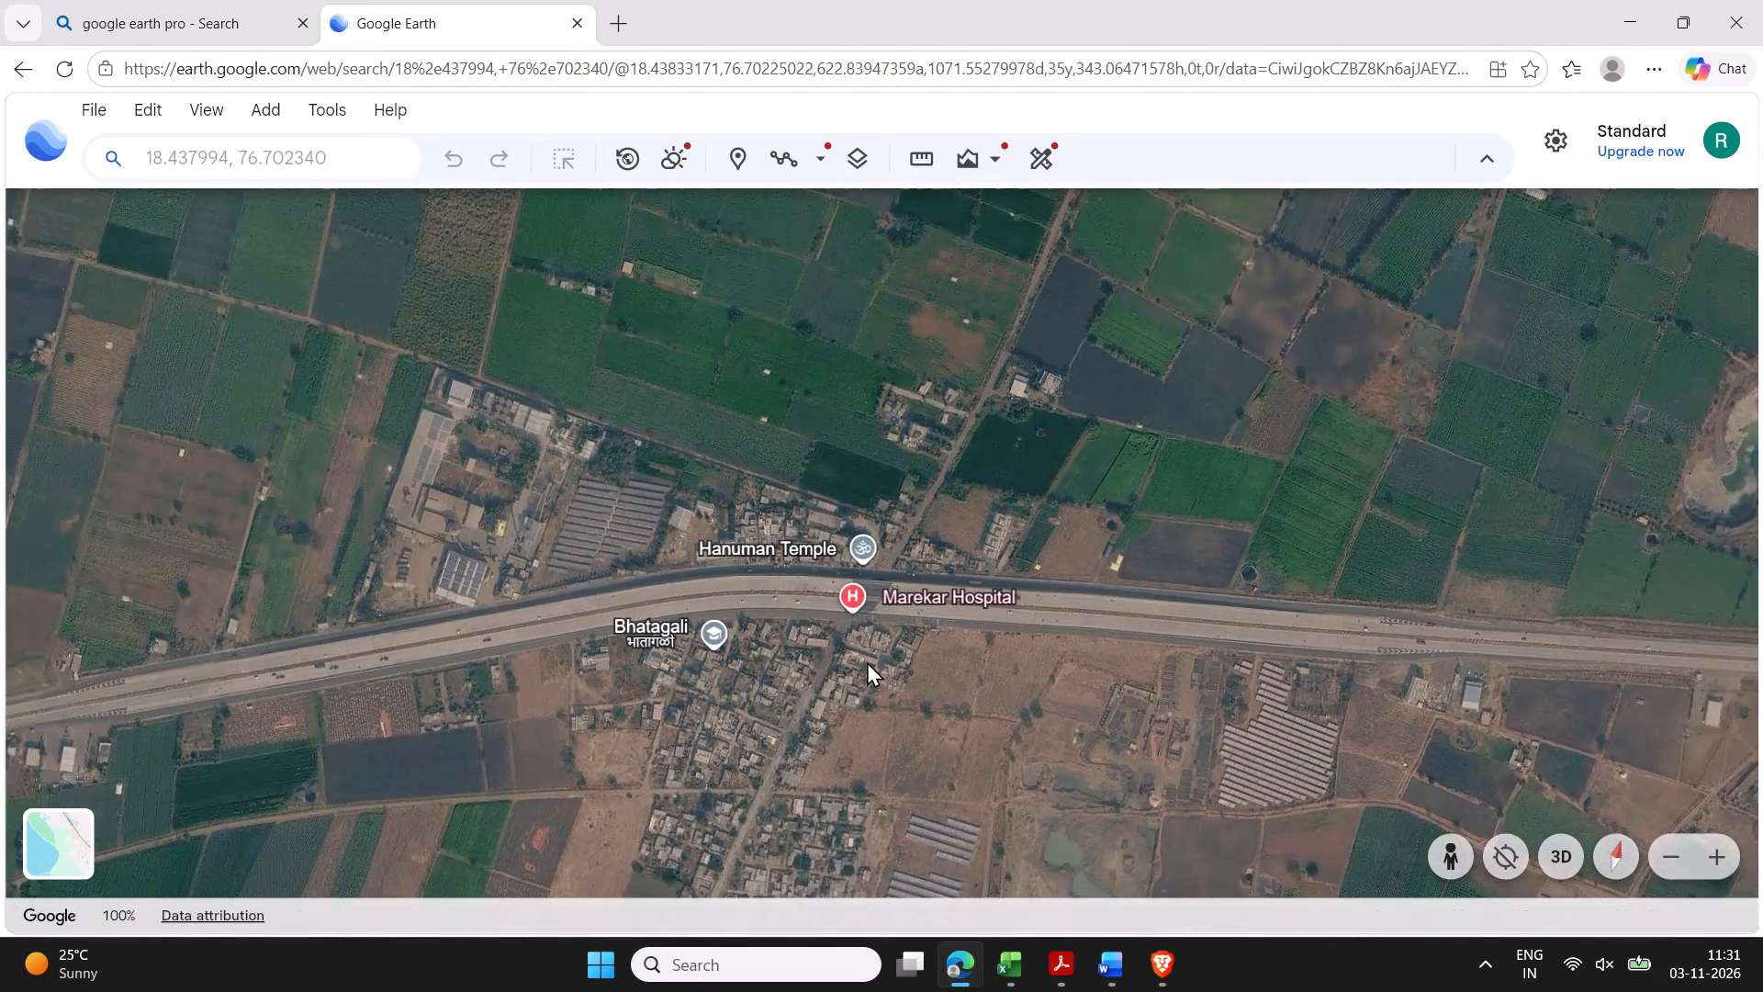
{"action": "scroll", "coordinate": [867, 661], "scroll_direction": "down", "scroll_amount": 2}
{"action": "scroll", "coordinate": [877, 674], "scroll_direction": "up", "scroll_amount": 1}
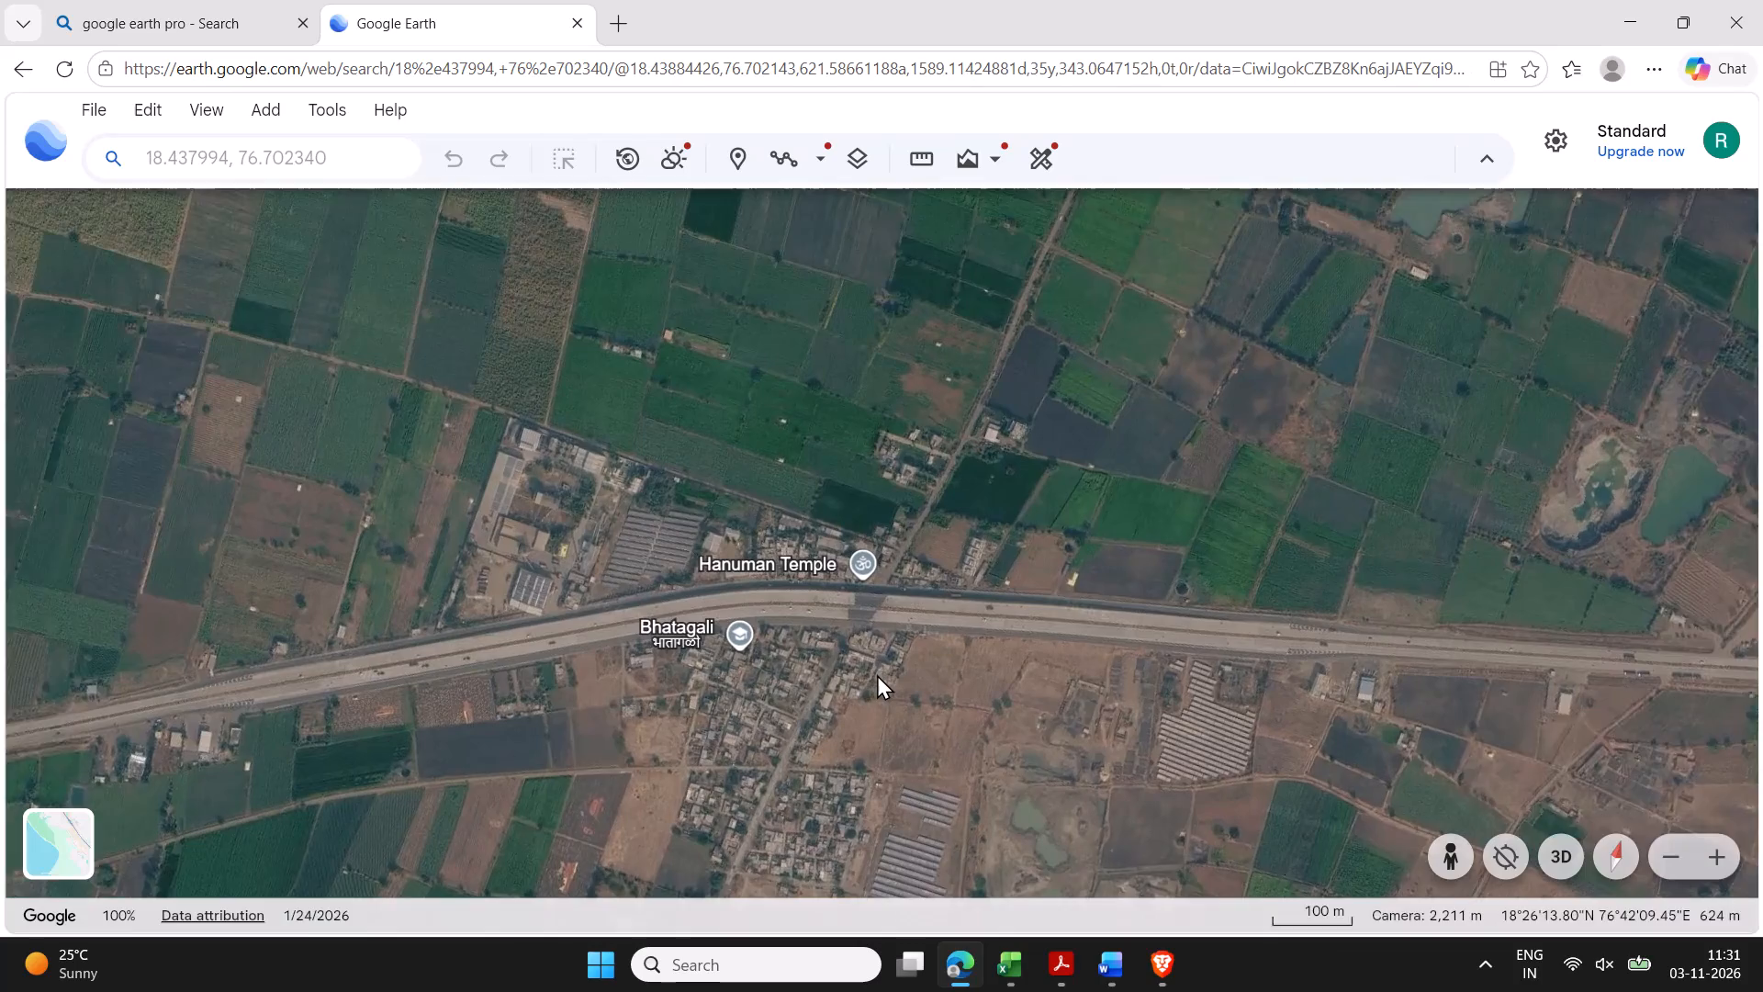
{"action": "scroll", "coordinate": [877, 674], "scroll_direction": "up", "scroll_amount": 1}
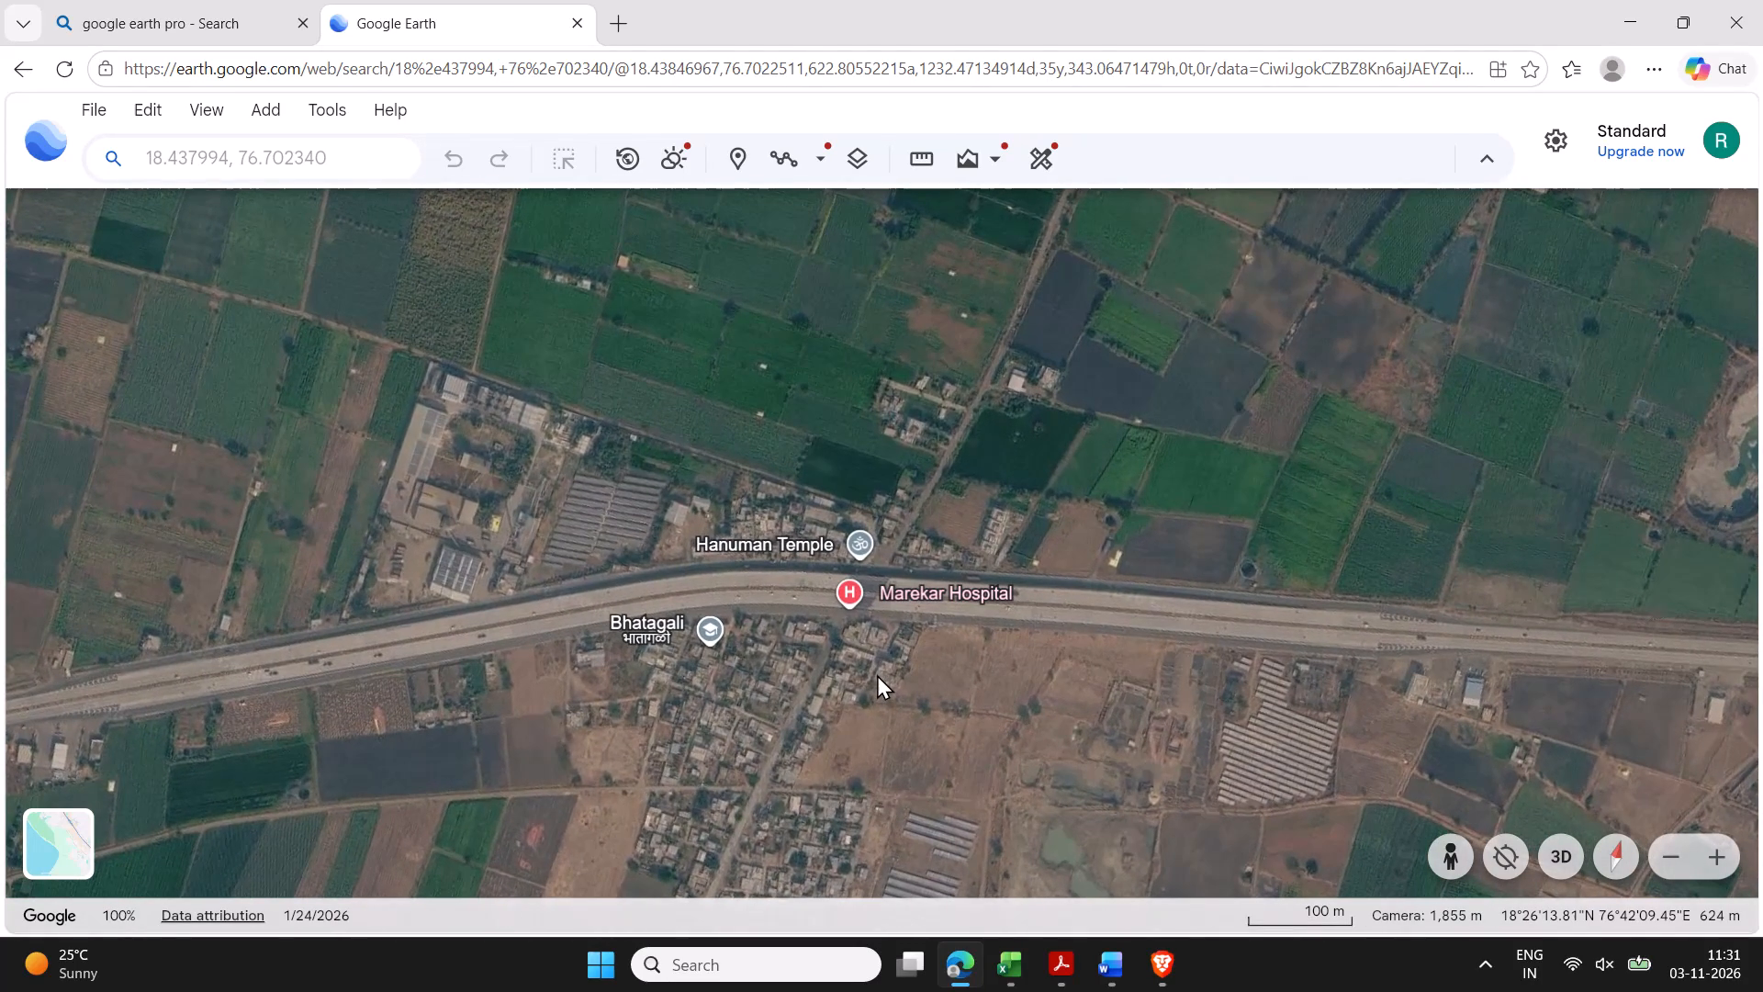
{"action": "key", "text": "shift+super+s"}
{"action": "left_click", "coordinate": [77, 318]}
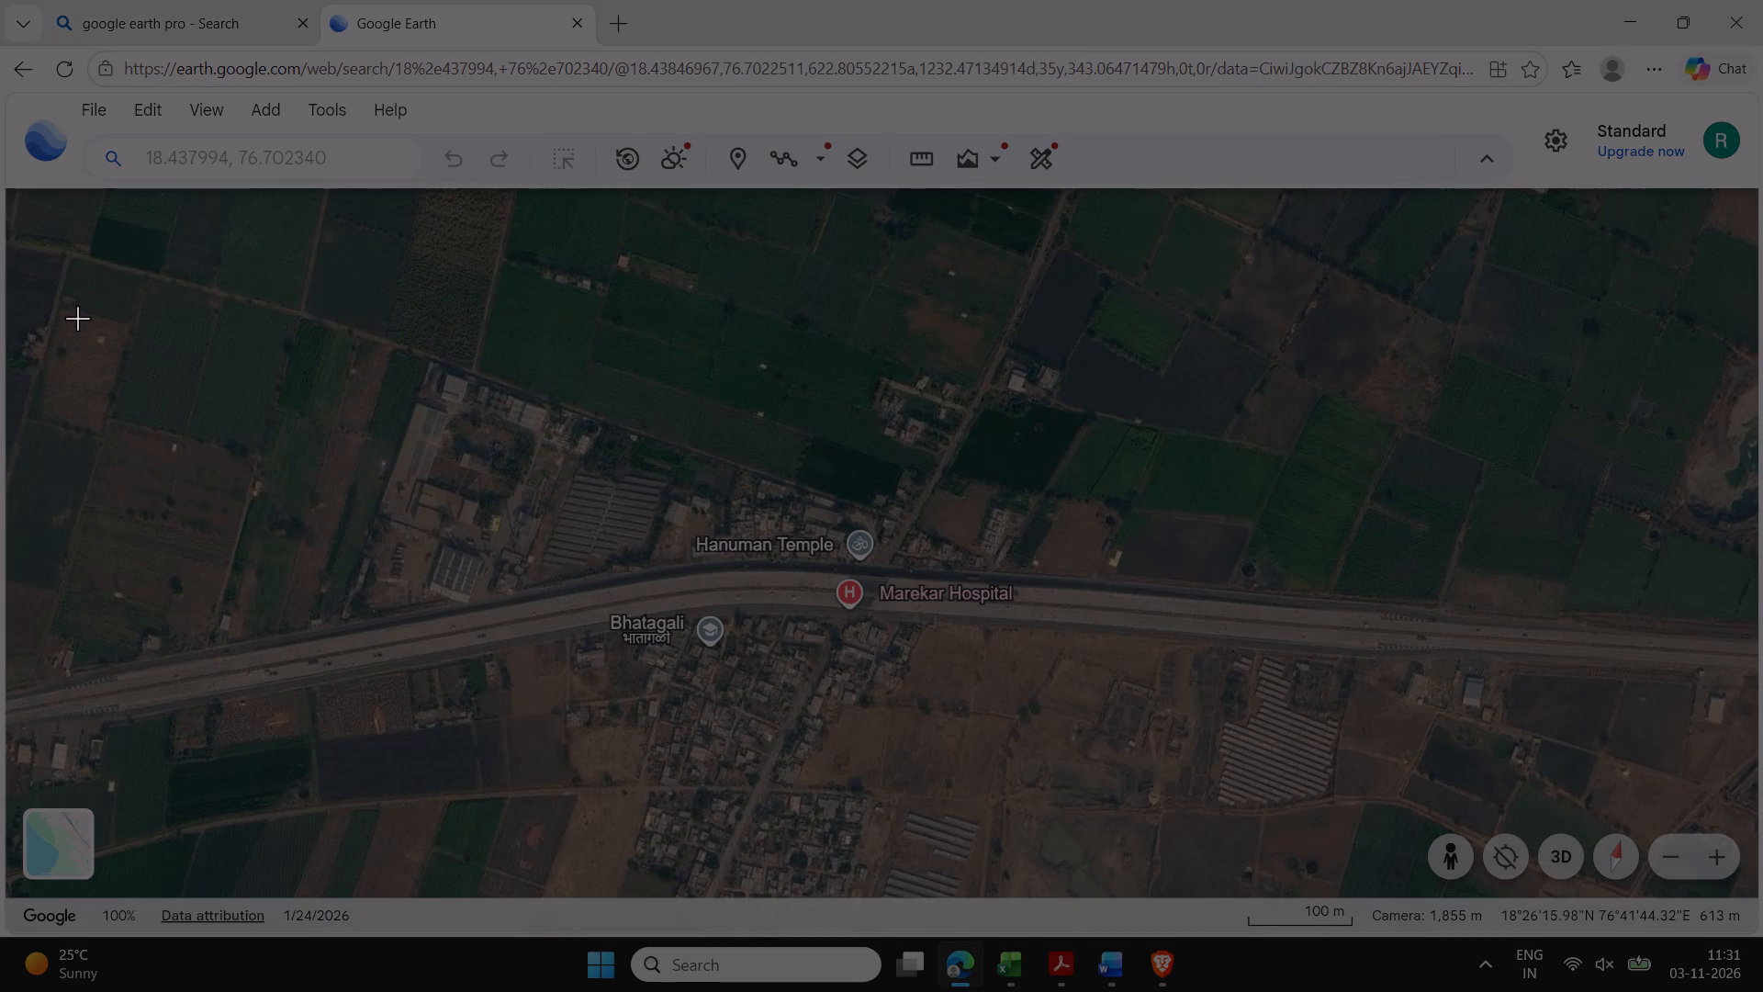
{"action": "left_click_drag", "start_coordinate": [77, 248], "coordinate": [1218, 779]}
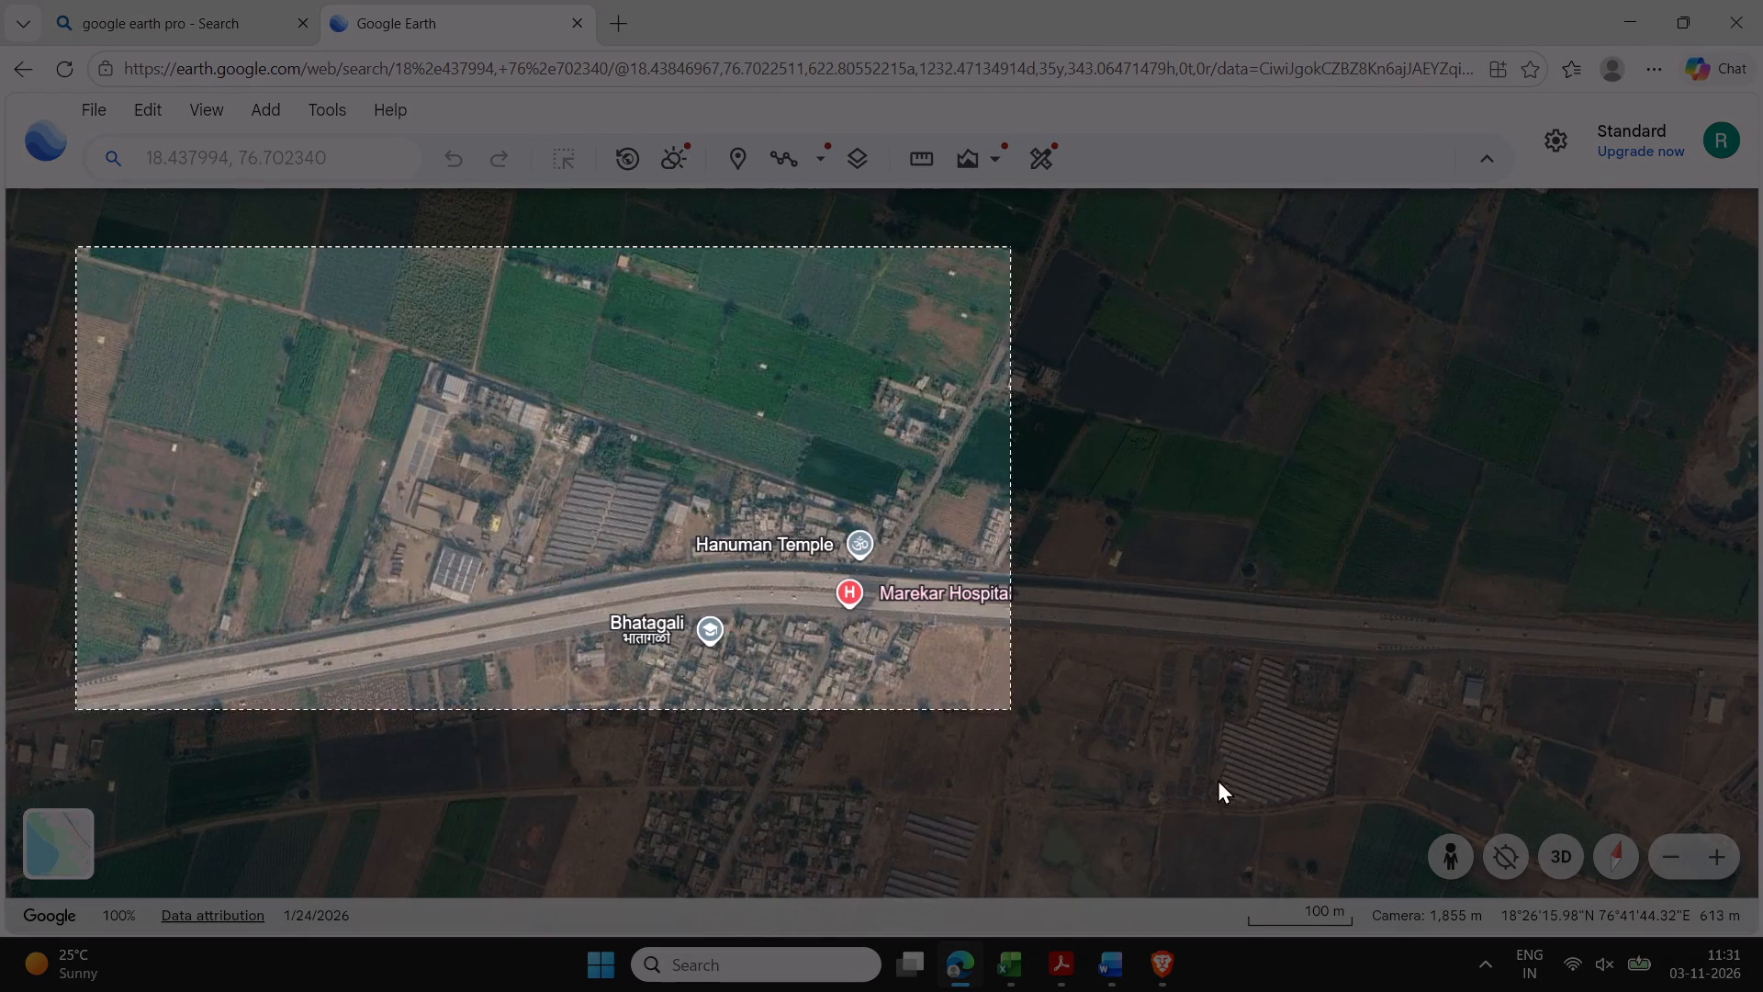
{"action": "left_click_drag", "start_coordinate": [1218, 779], "coordinate": [1682, 797]}
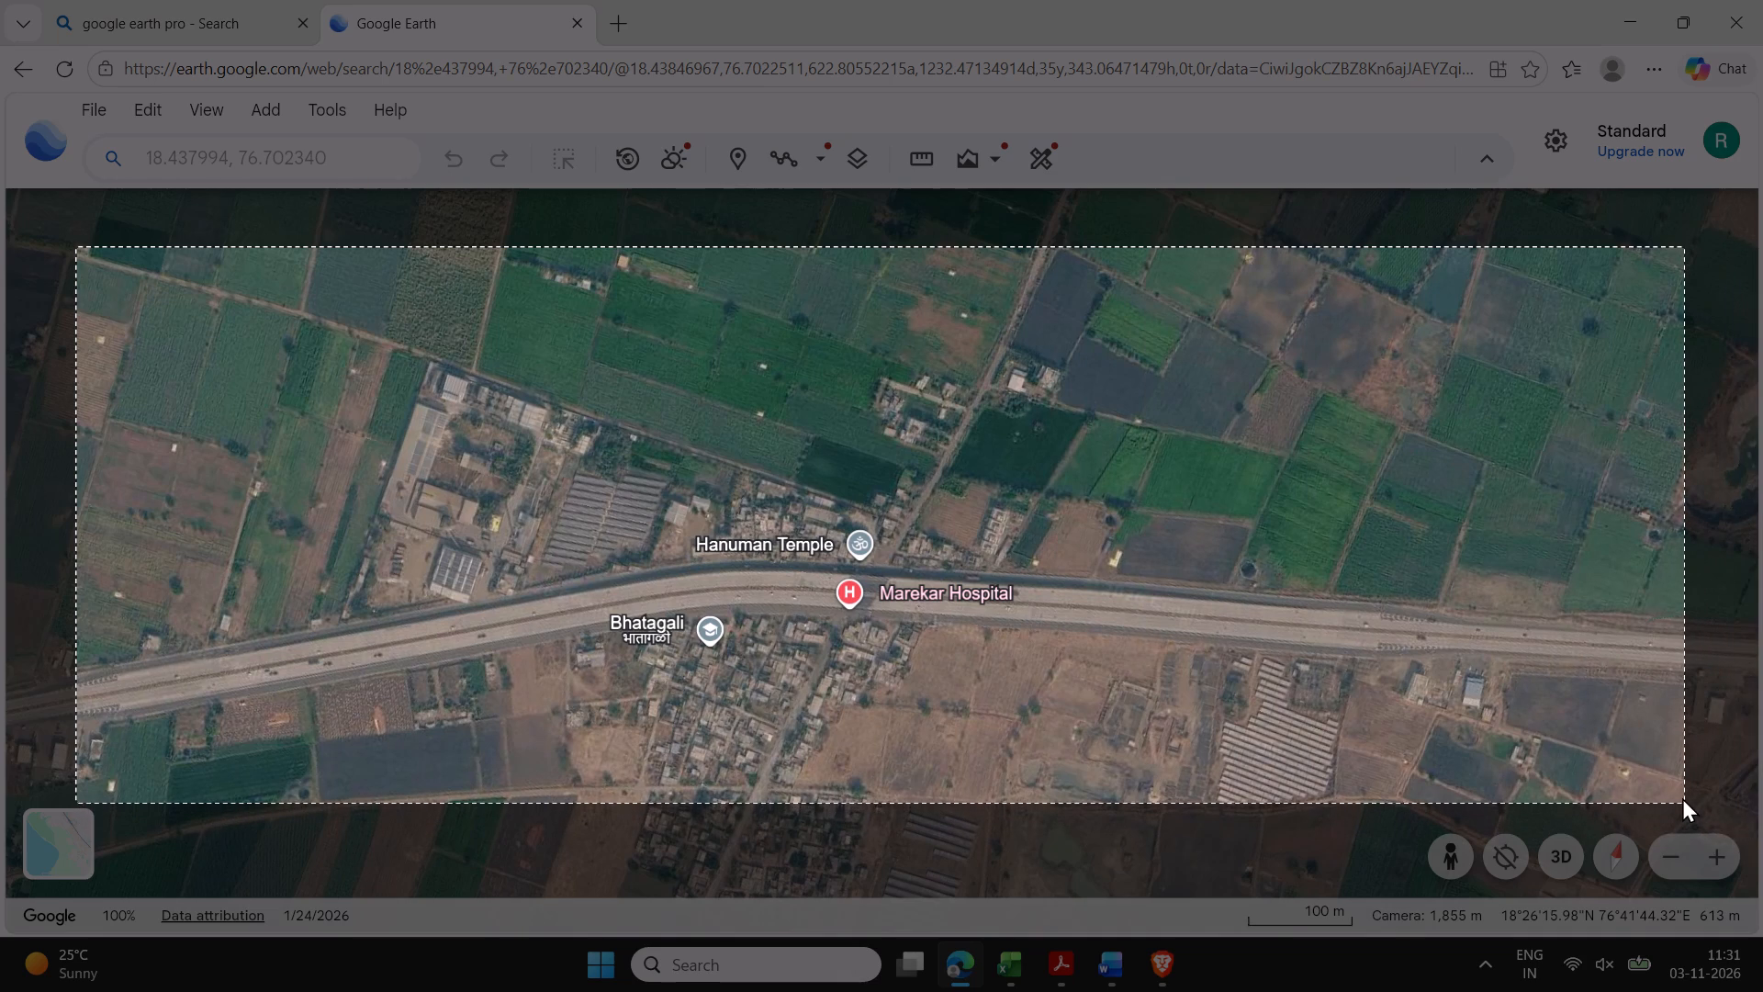
{"action": "left_click_drag", "start_coordinate": [1682, 797], "coordinate": [1680, 801]}
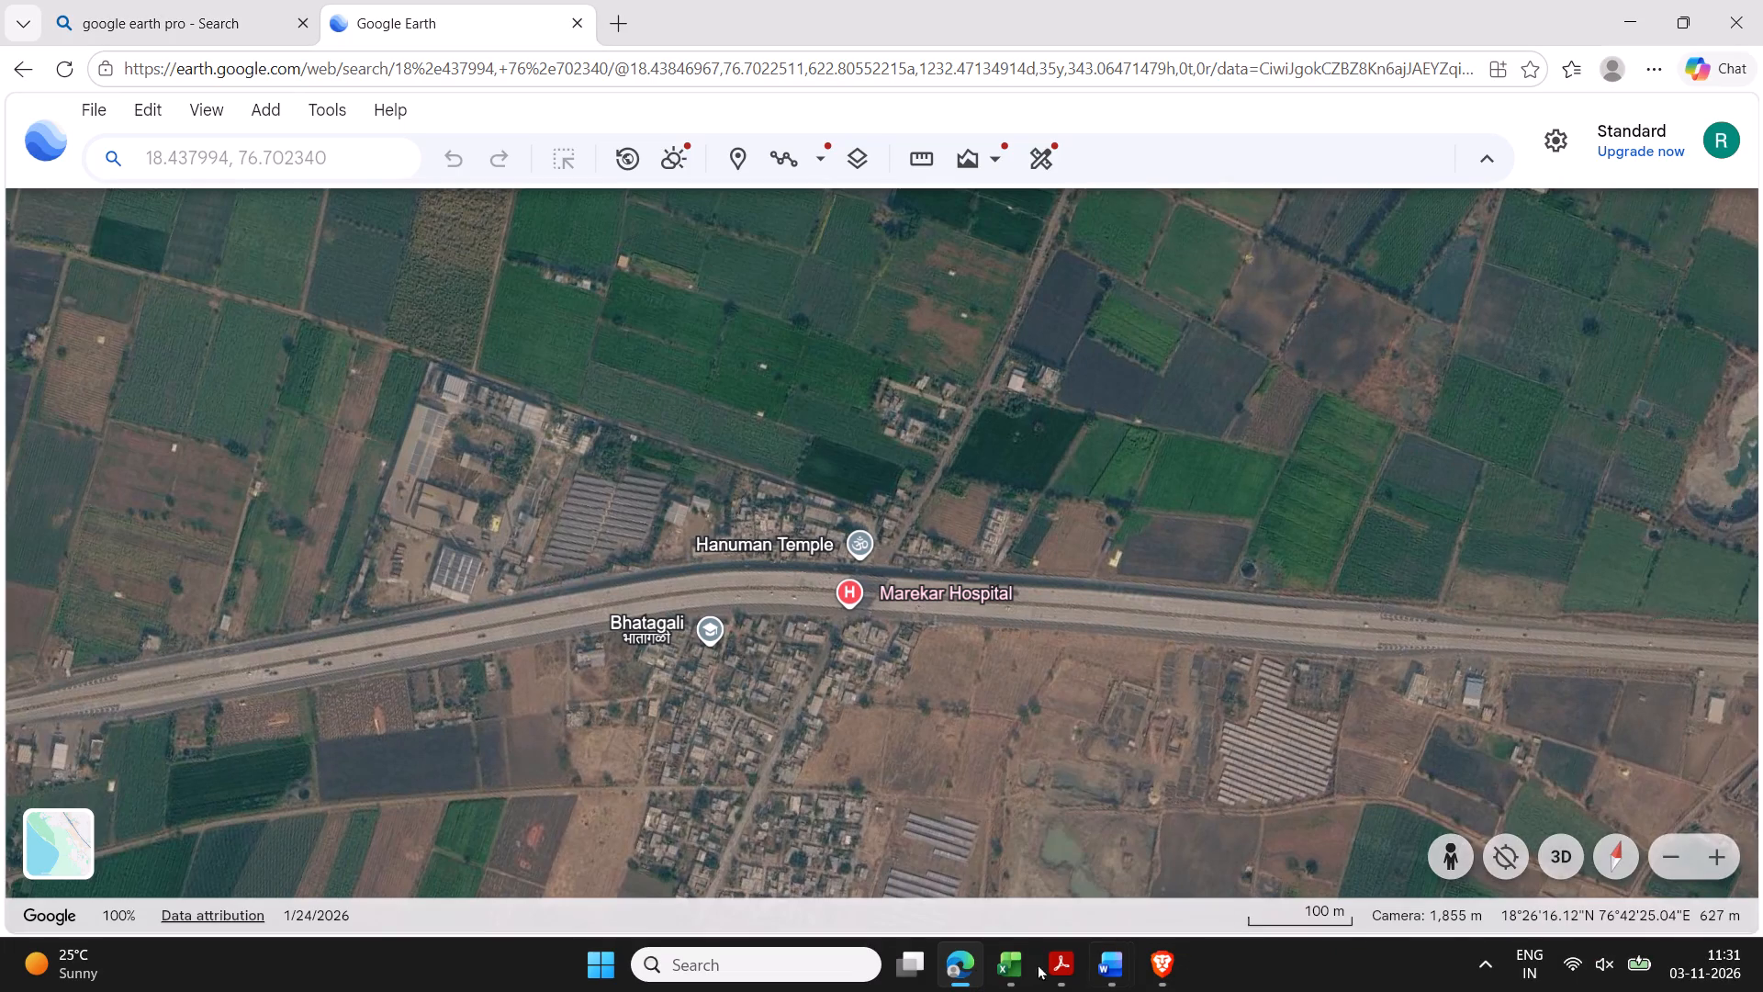
Switch to the design report in Word and delete the red ellipse and the old Google Earth picture under Blackspot-04.
{"action": "left_click", "coordinate": [900, 967]}
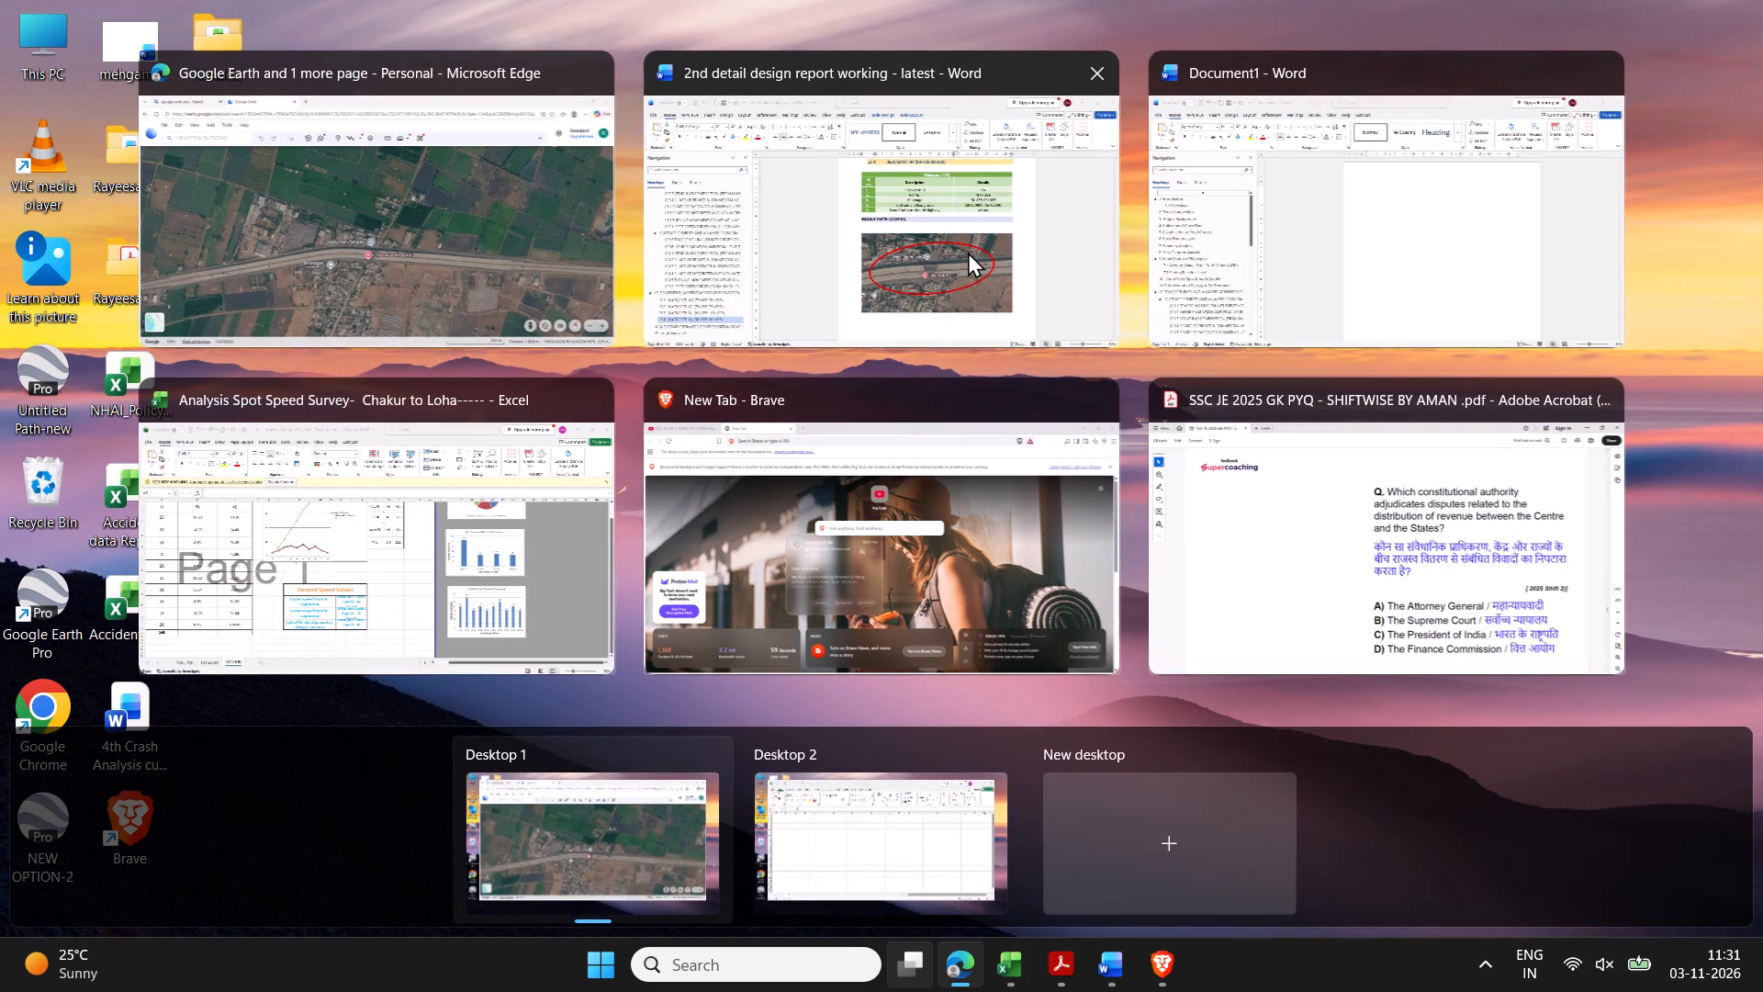
{"action": "left_click", "coordinate": [968, 252]}
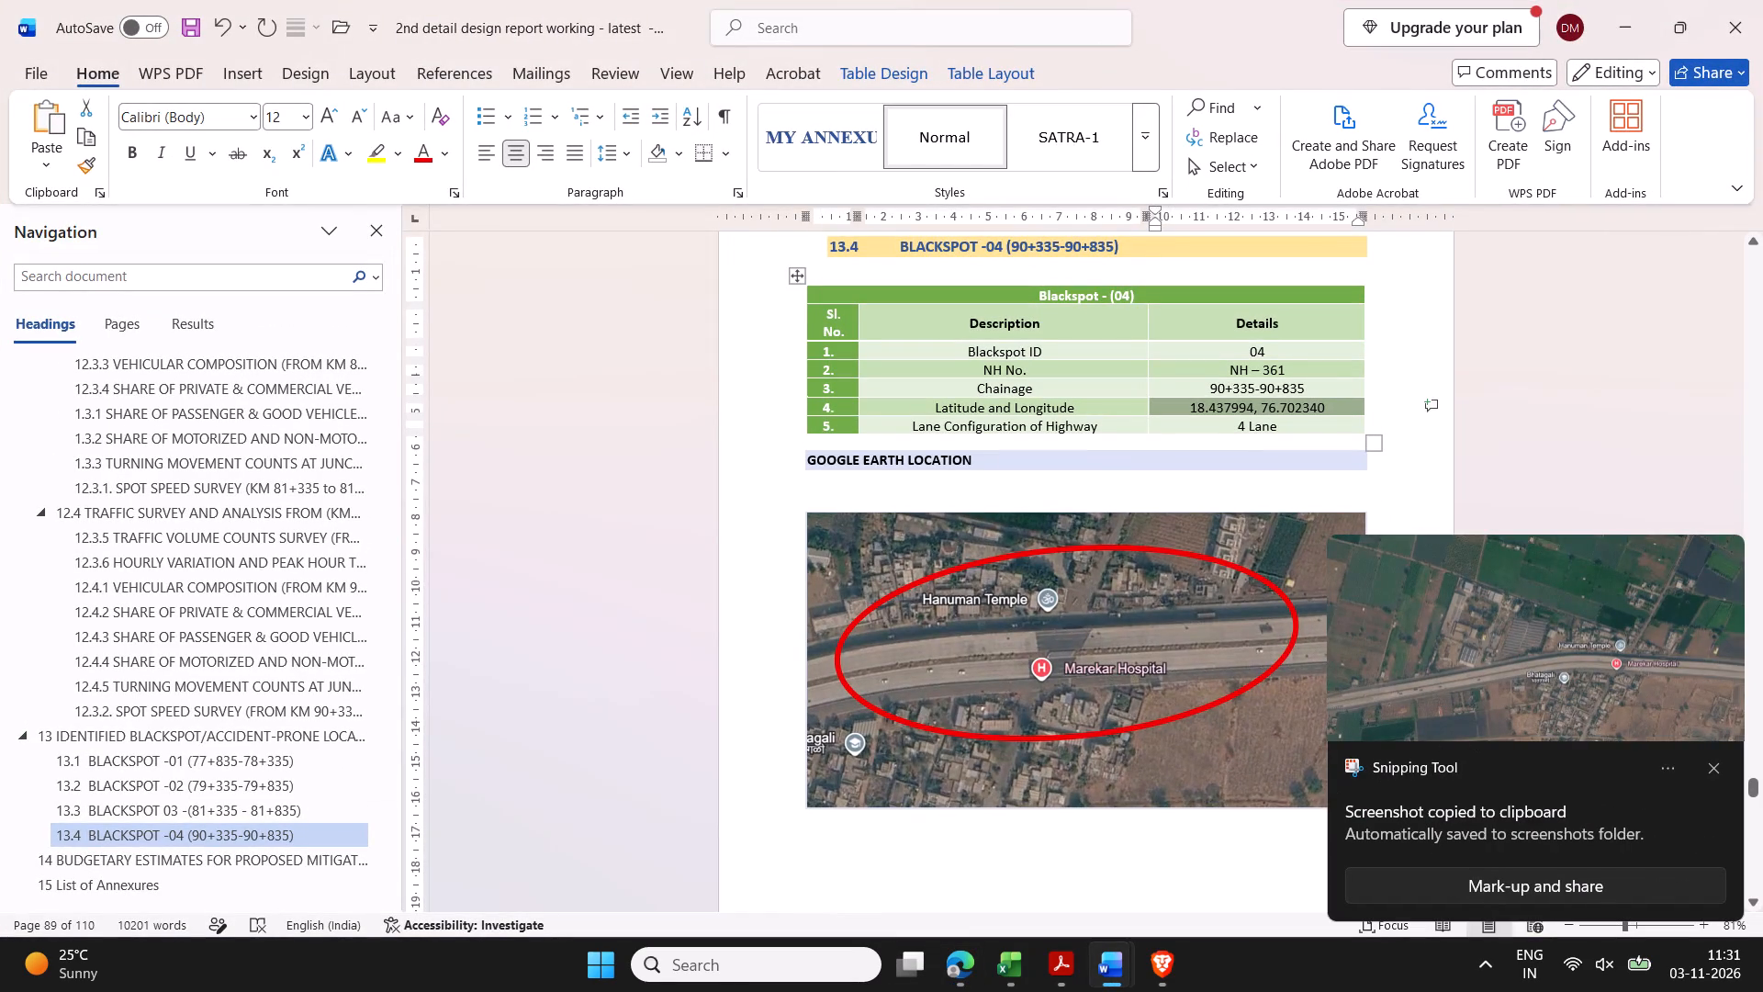
{"action": "left_click", "coordinate": [1151, 727]}
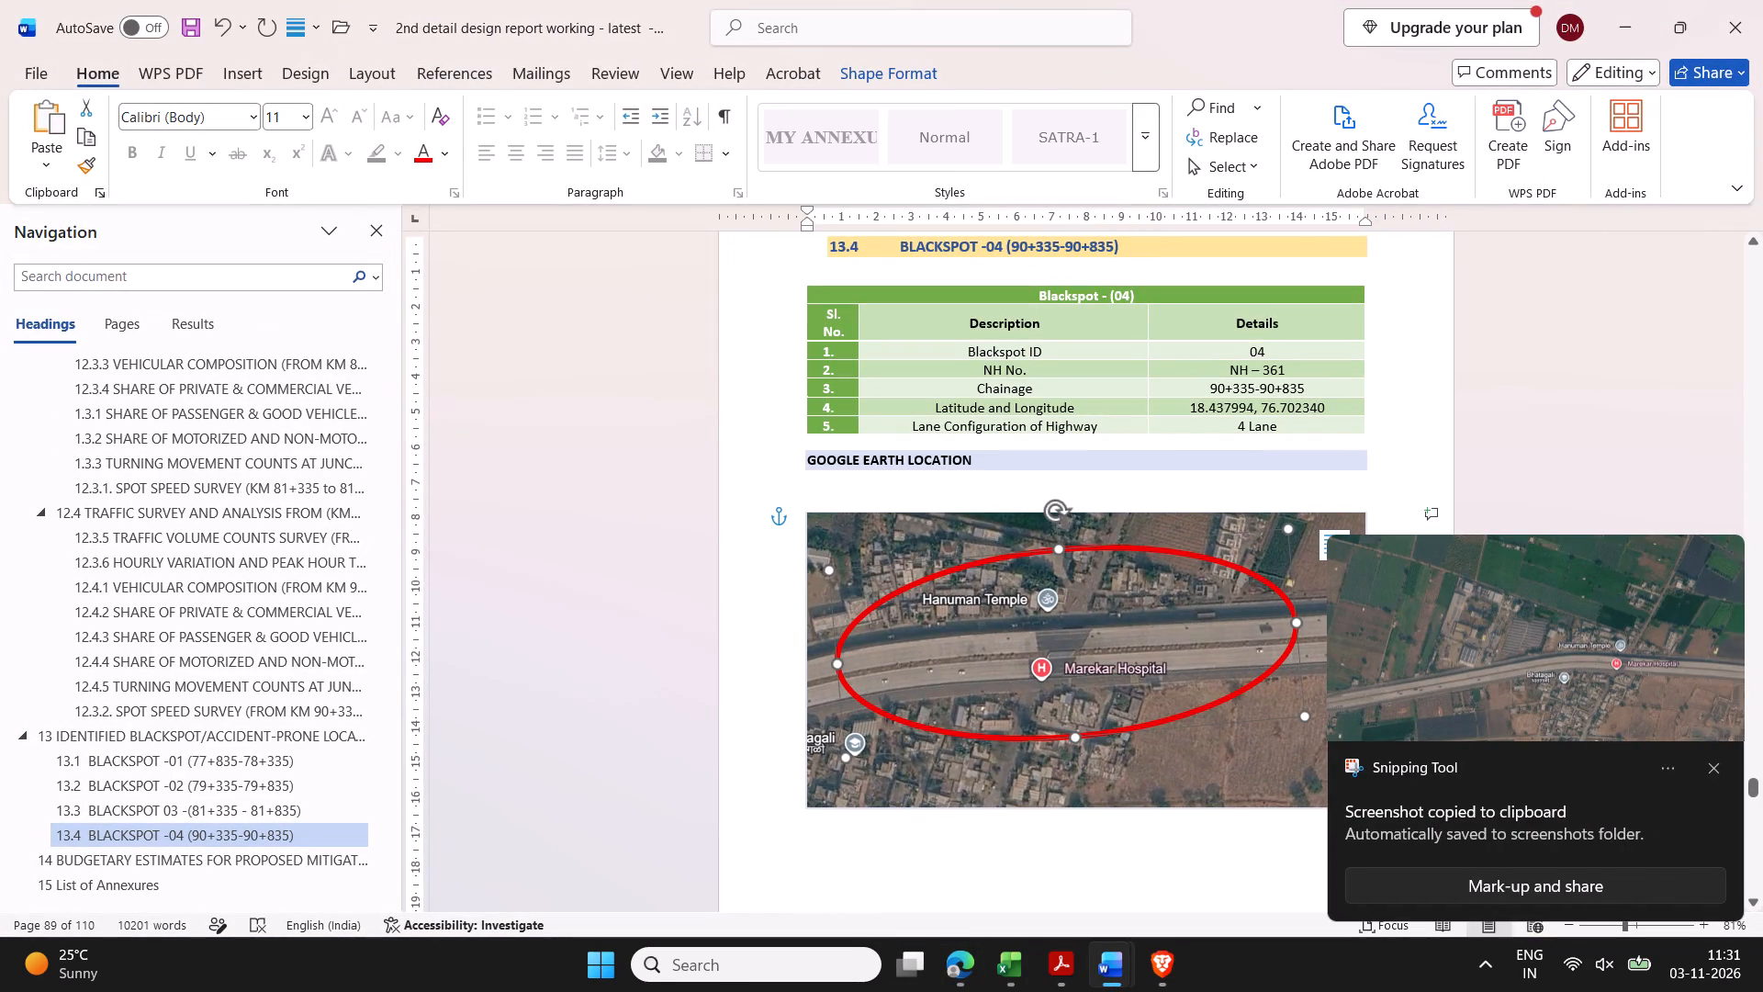
{"action": "key", "text": "Delete"}
{"action": "left_click", "coordinate": [1156, 665]}
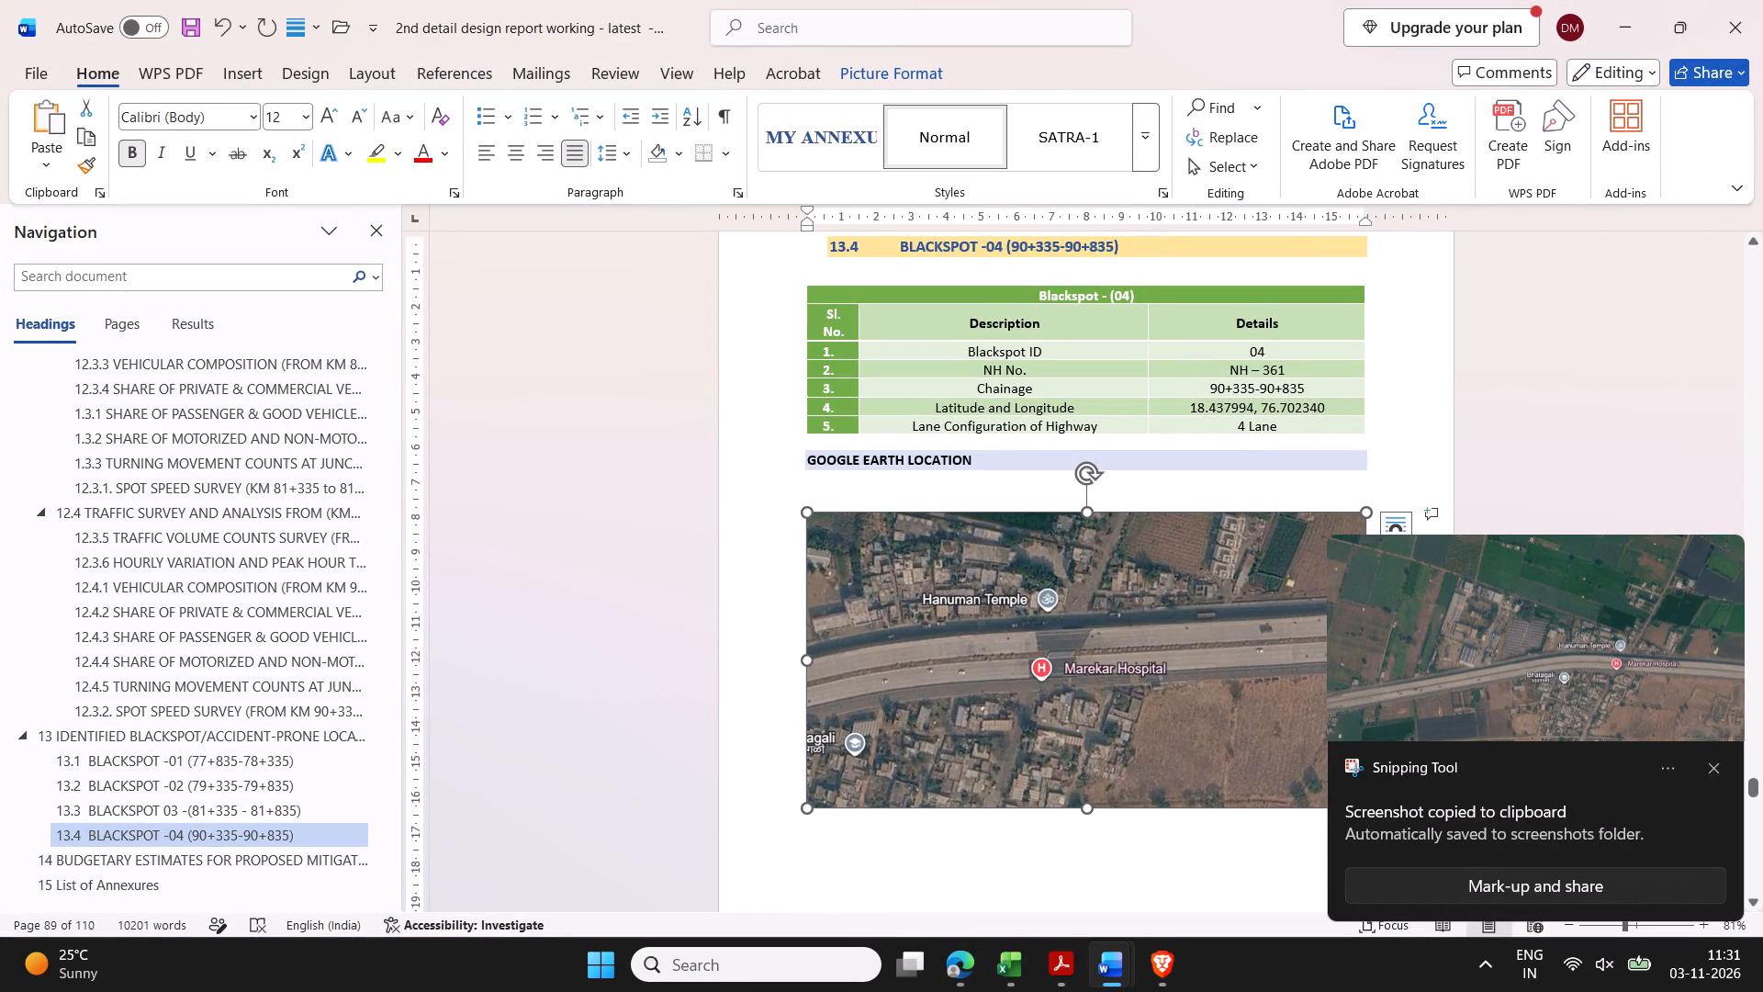
{"action": "key", "text": "Delete"}
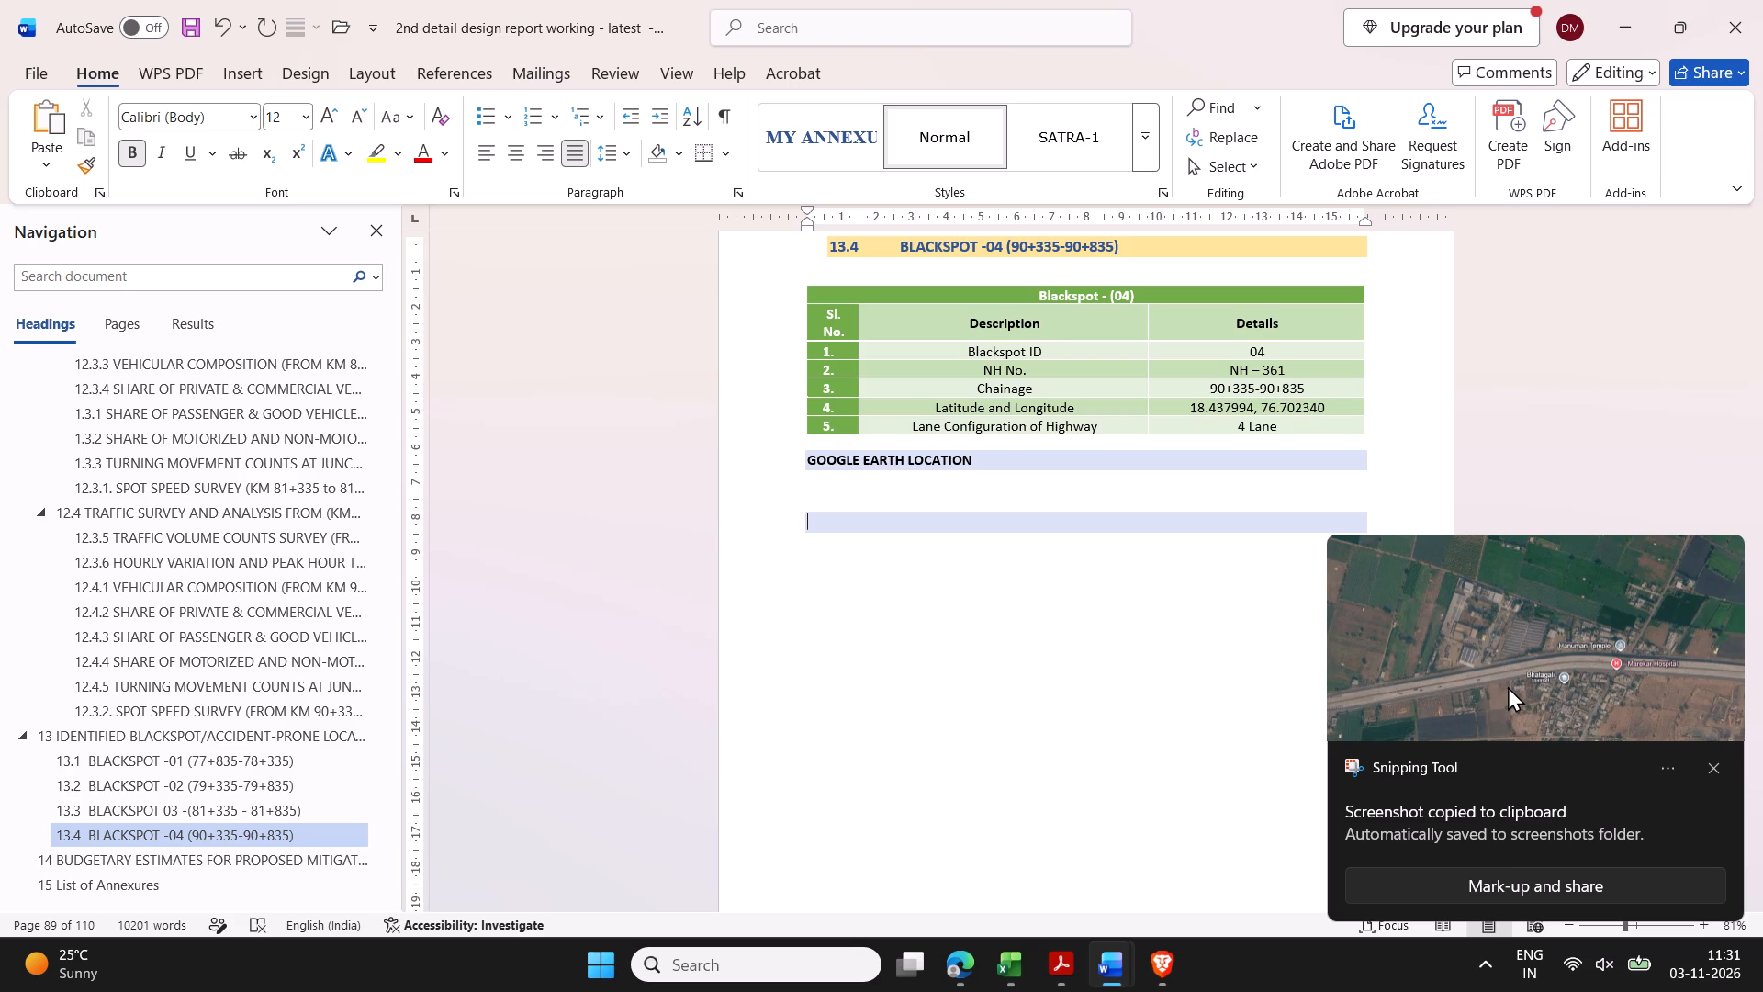
{"action": "key", "text": "ctrl+z"}
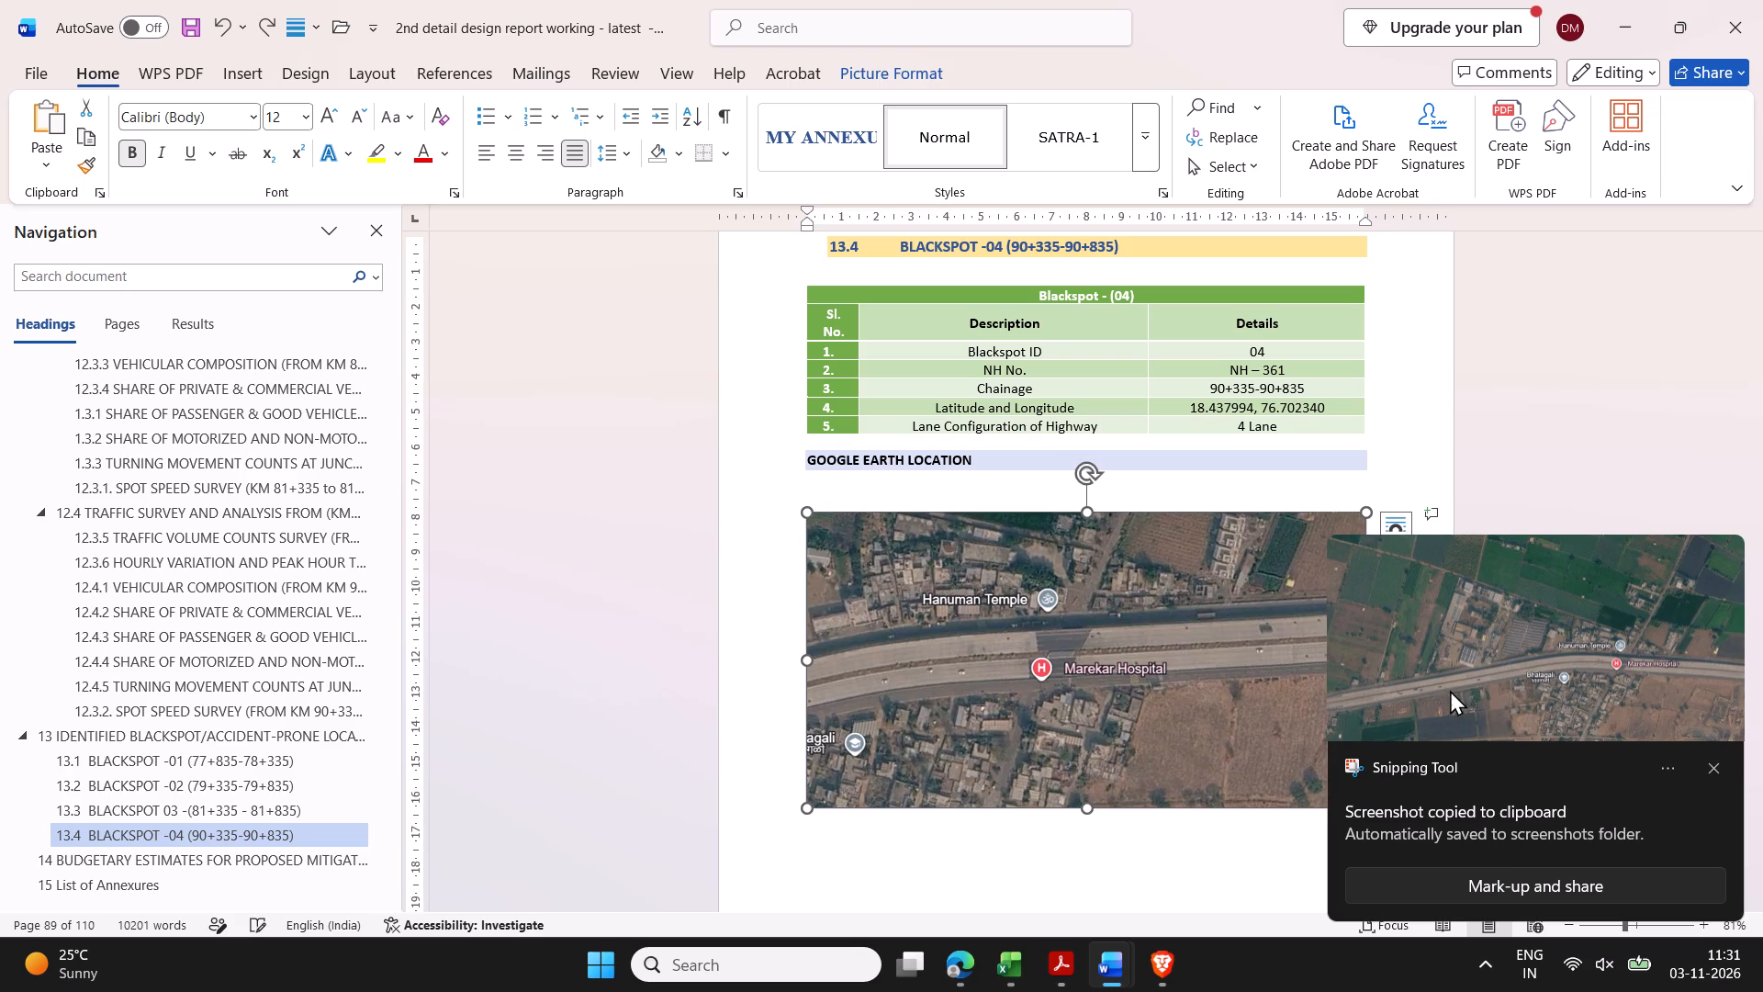
{"action": "left_click", "coordinate": [1024, 688]}
{"action": "key", "text": "Delete"}
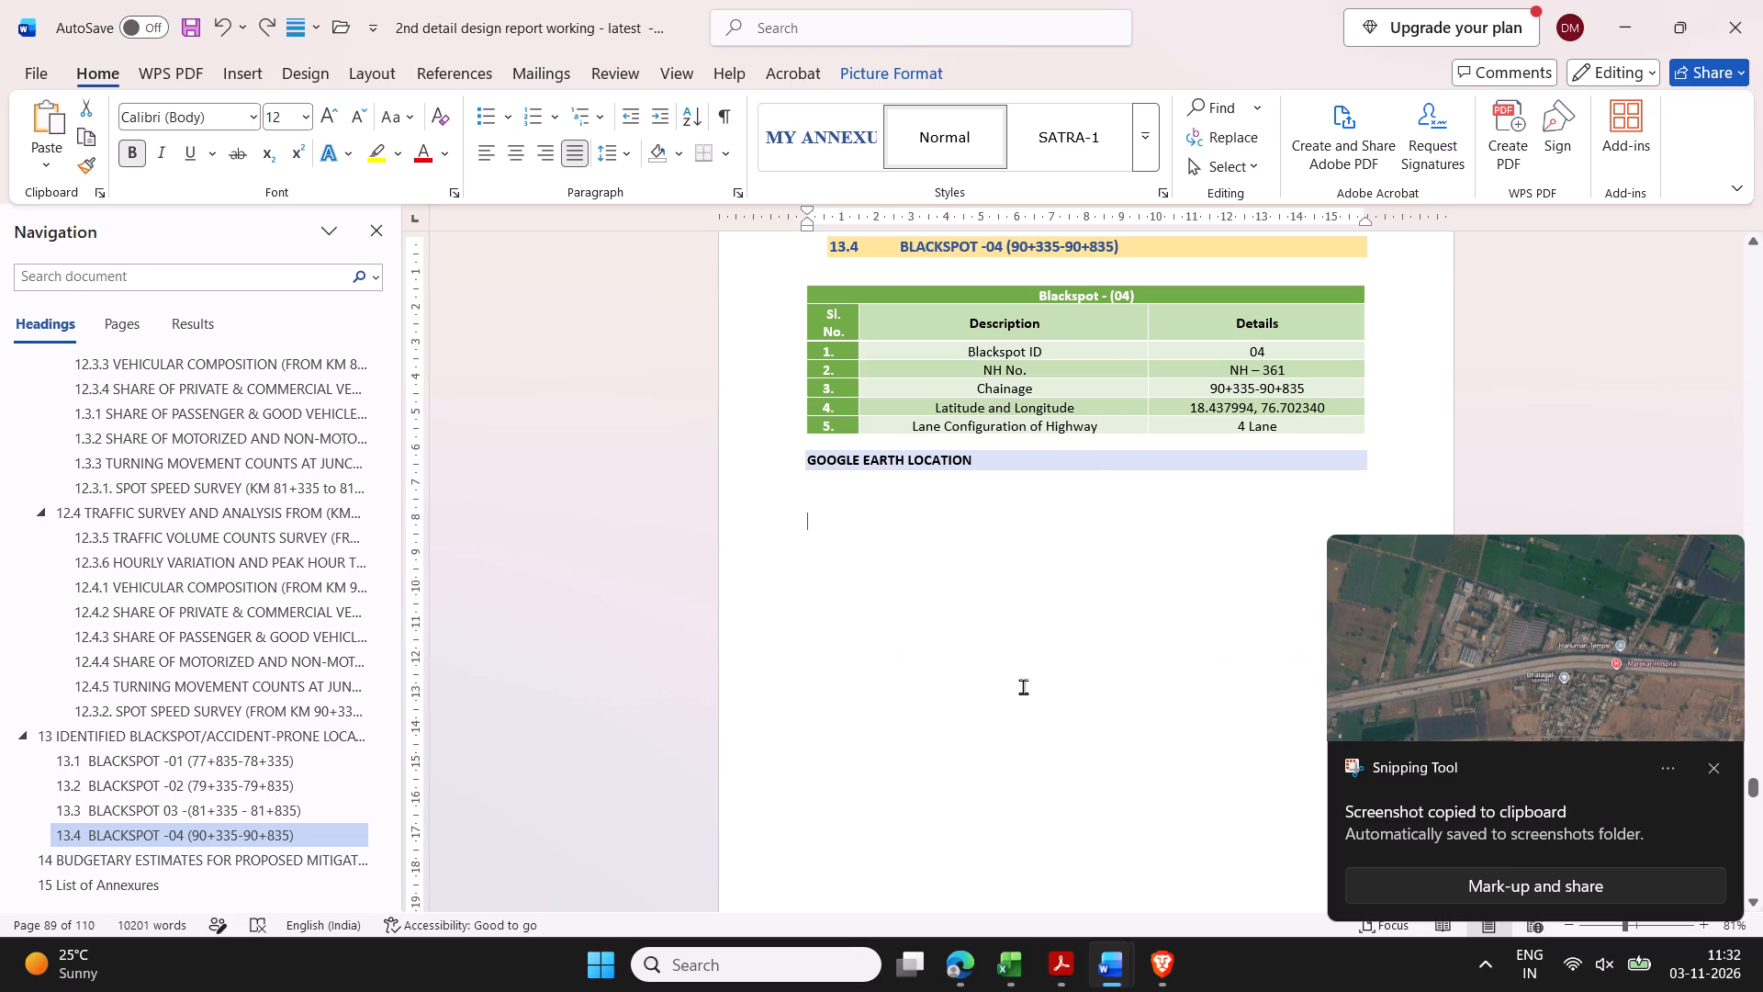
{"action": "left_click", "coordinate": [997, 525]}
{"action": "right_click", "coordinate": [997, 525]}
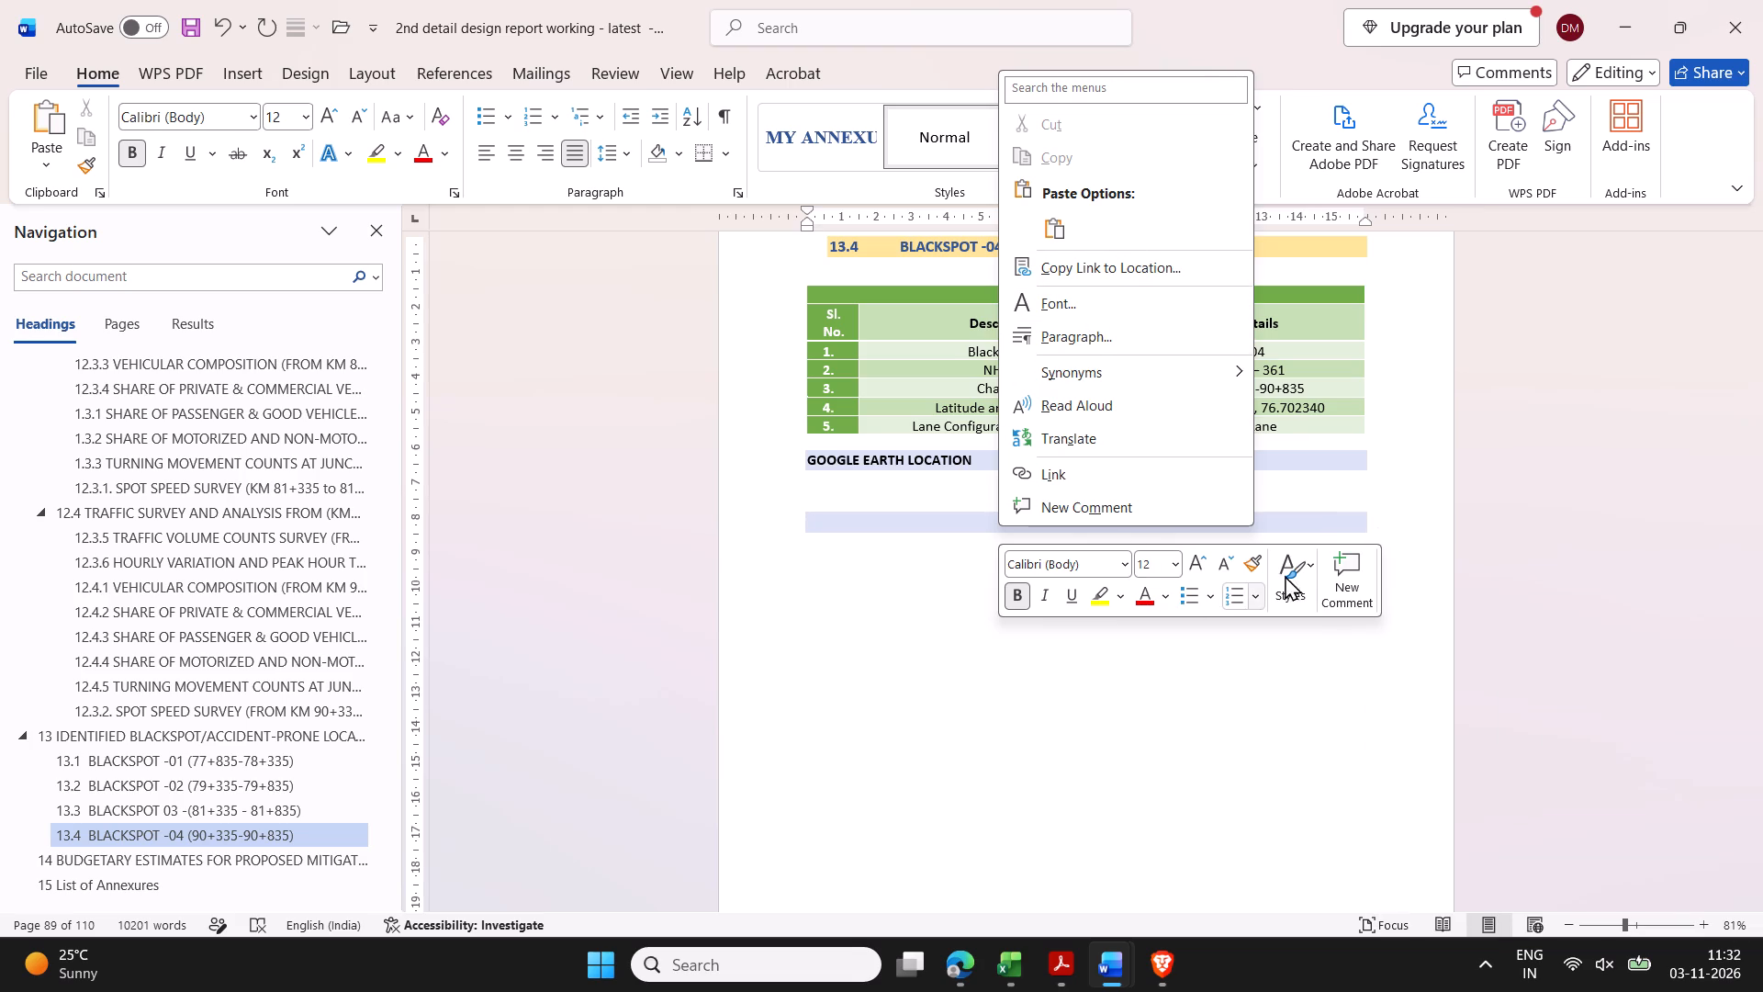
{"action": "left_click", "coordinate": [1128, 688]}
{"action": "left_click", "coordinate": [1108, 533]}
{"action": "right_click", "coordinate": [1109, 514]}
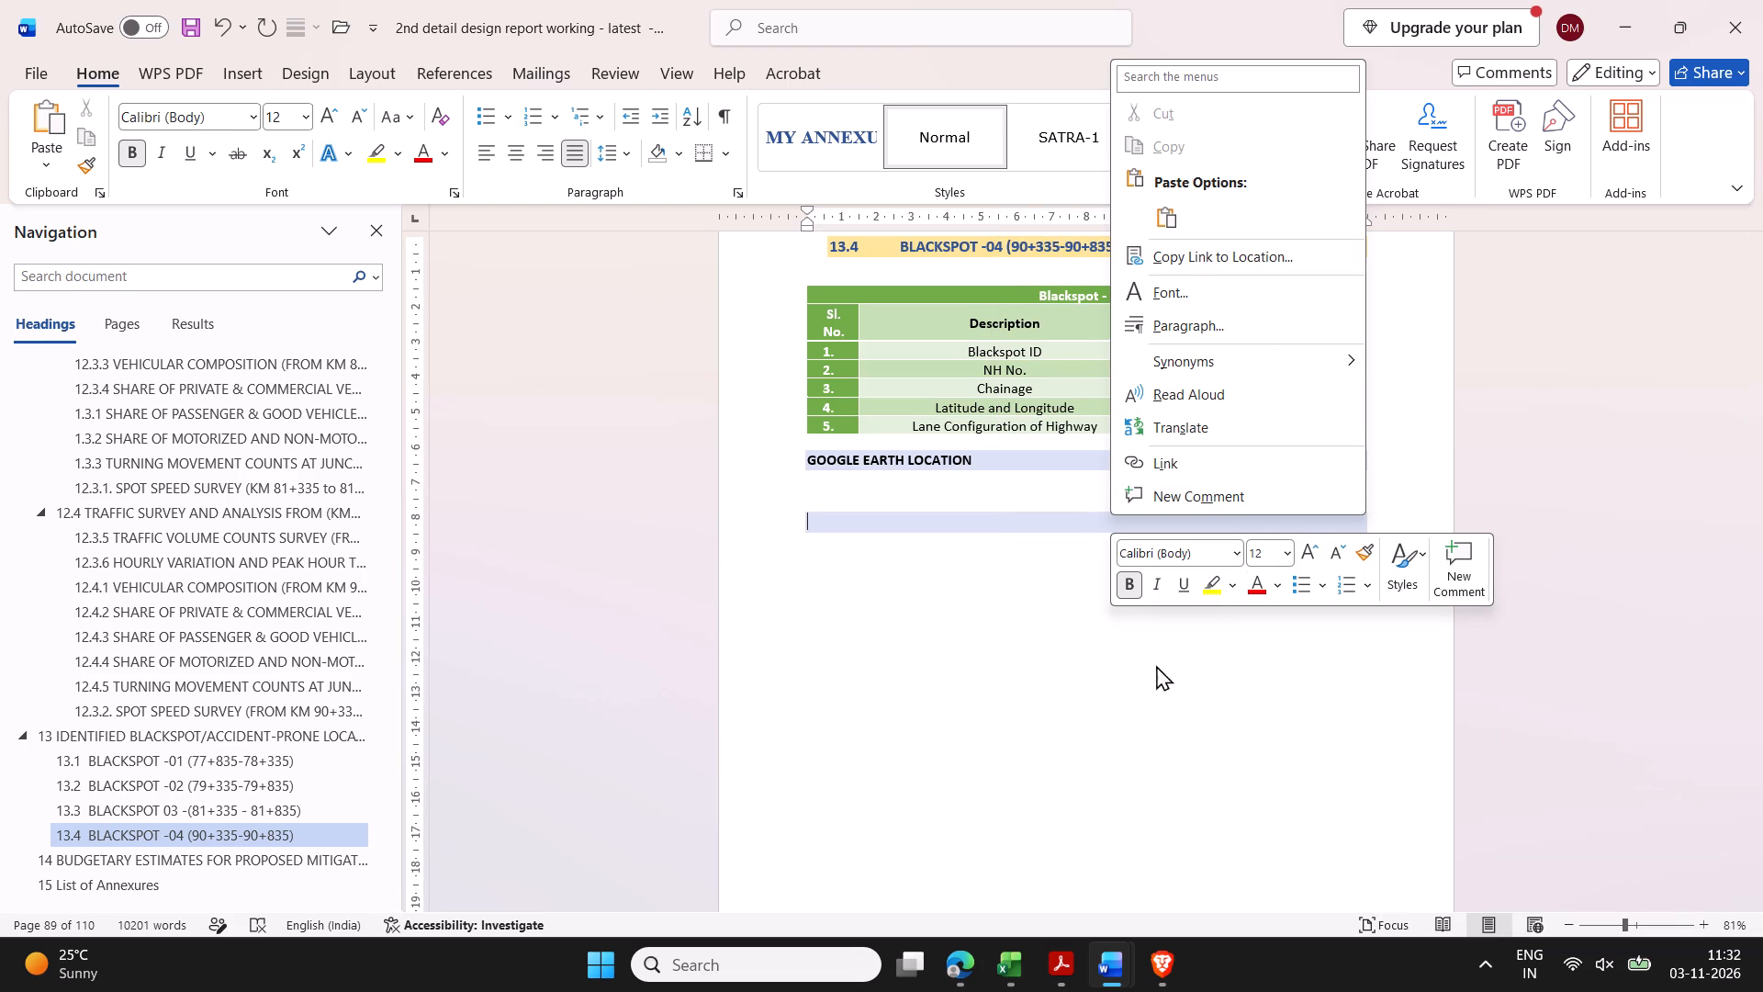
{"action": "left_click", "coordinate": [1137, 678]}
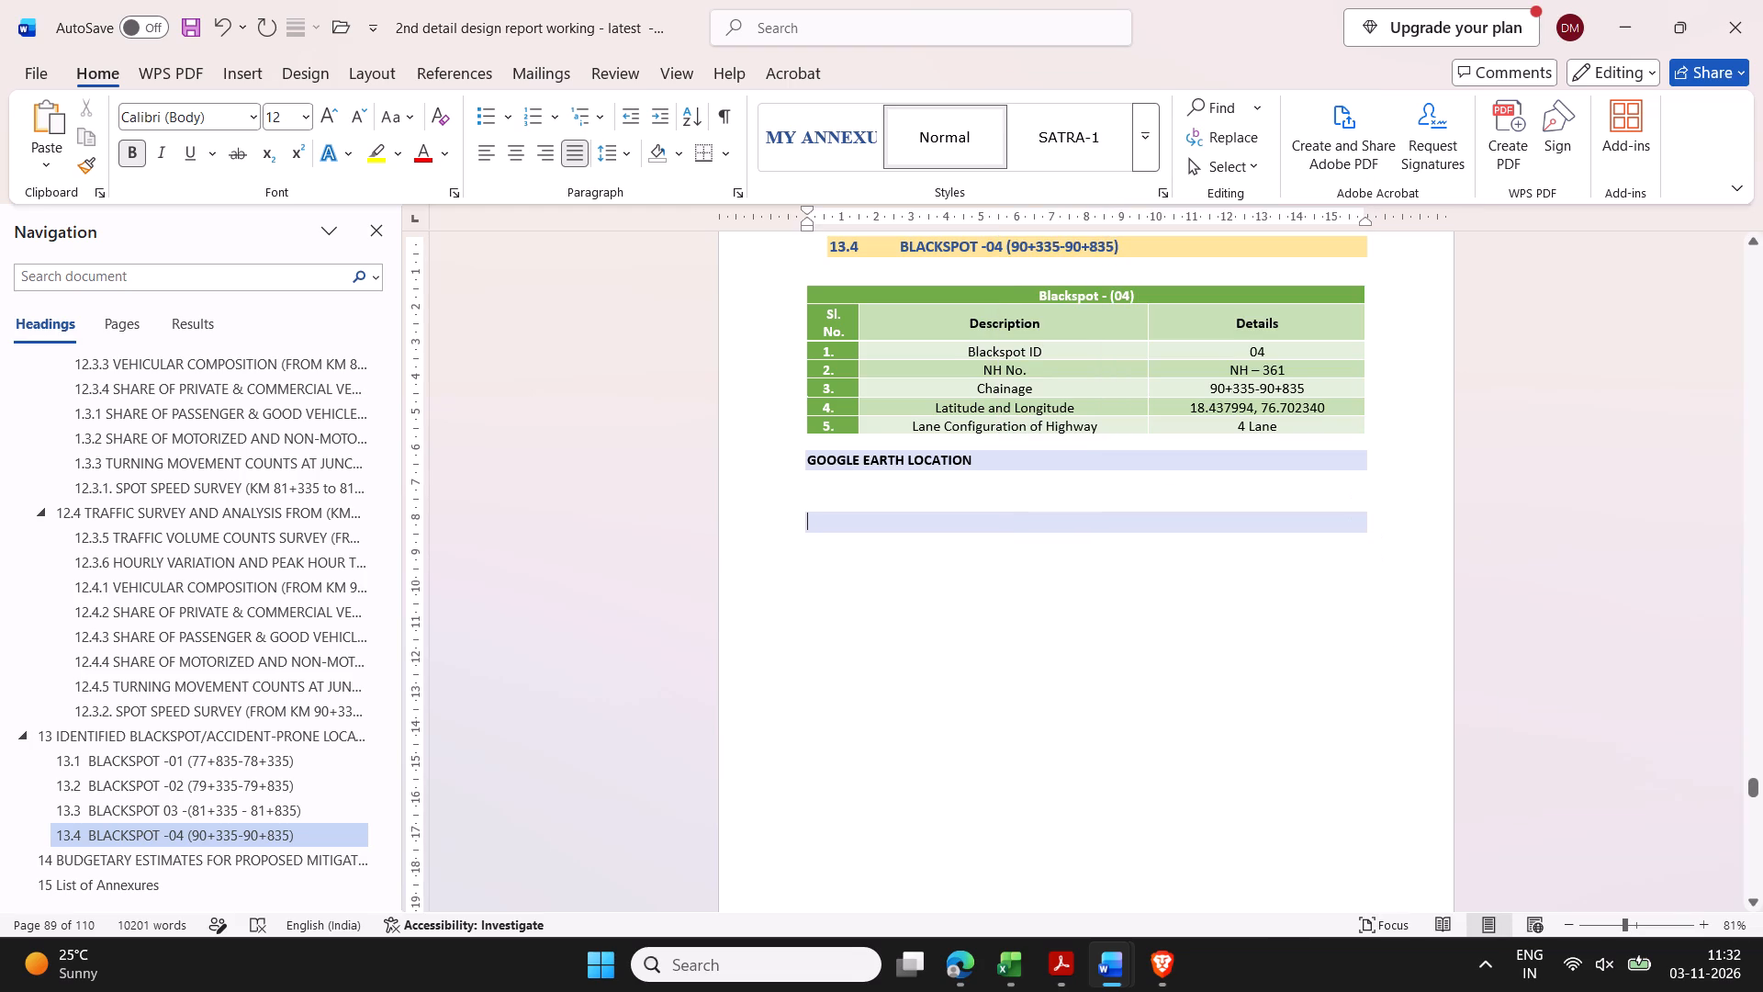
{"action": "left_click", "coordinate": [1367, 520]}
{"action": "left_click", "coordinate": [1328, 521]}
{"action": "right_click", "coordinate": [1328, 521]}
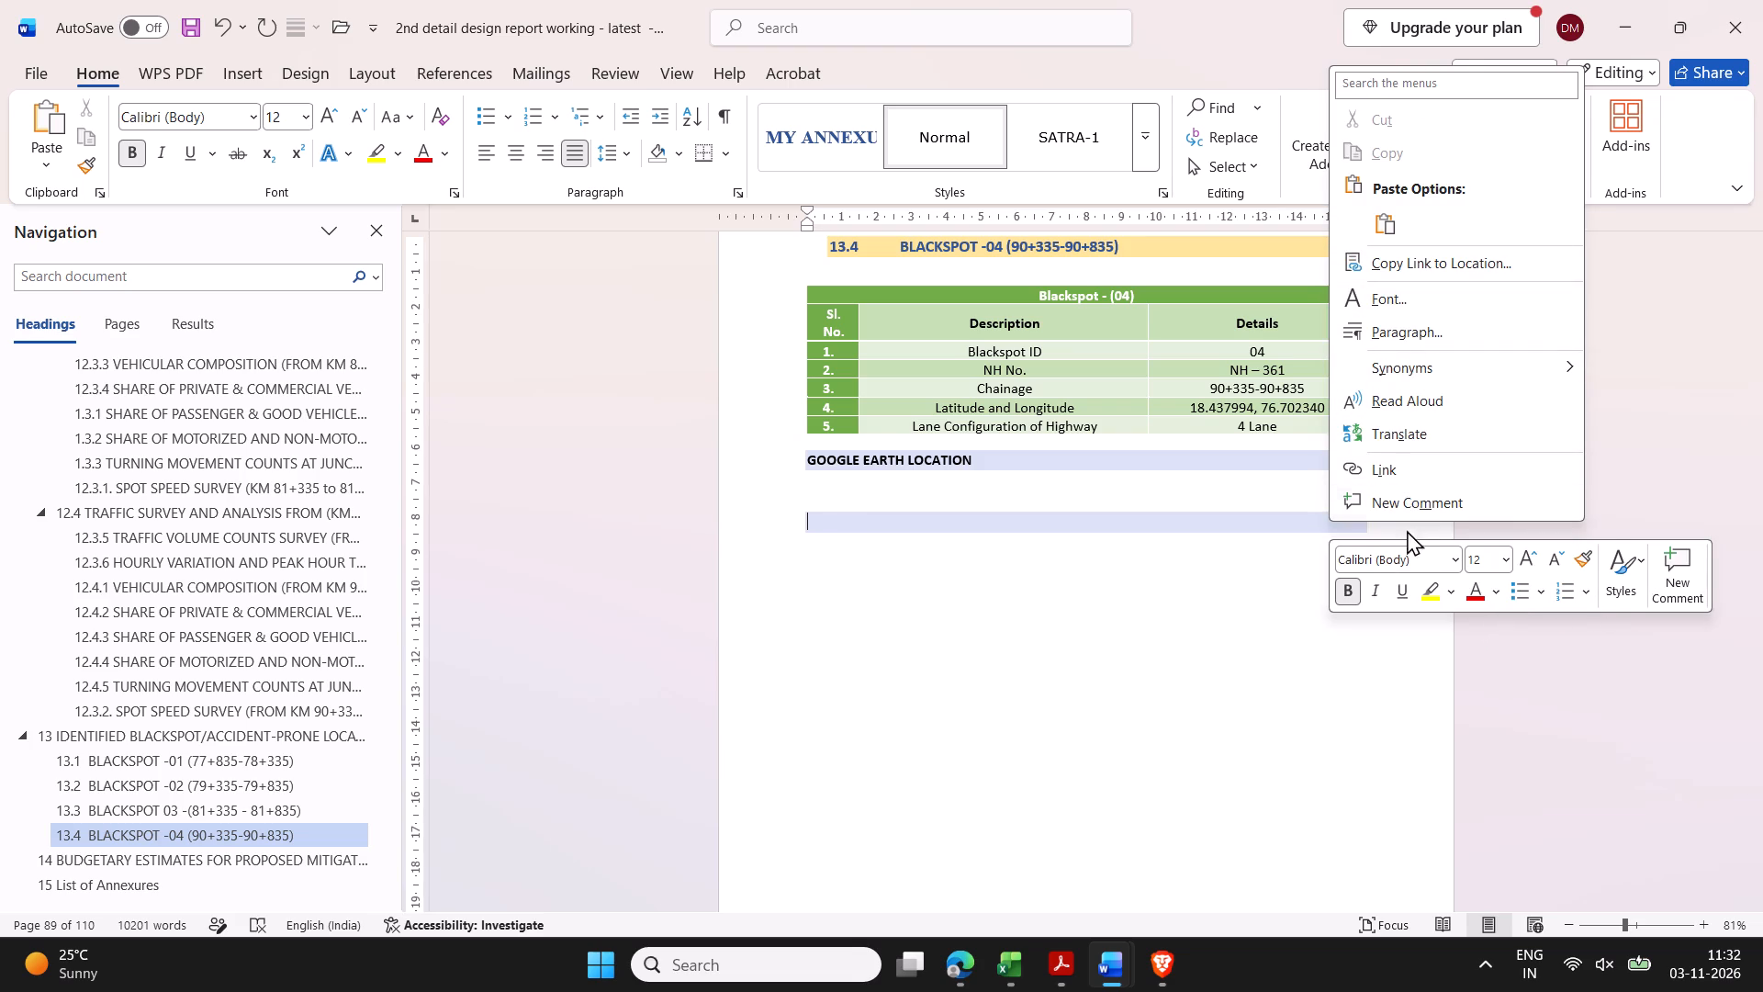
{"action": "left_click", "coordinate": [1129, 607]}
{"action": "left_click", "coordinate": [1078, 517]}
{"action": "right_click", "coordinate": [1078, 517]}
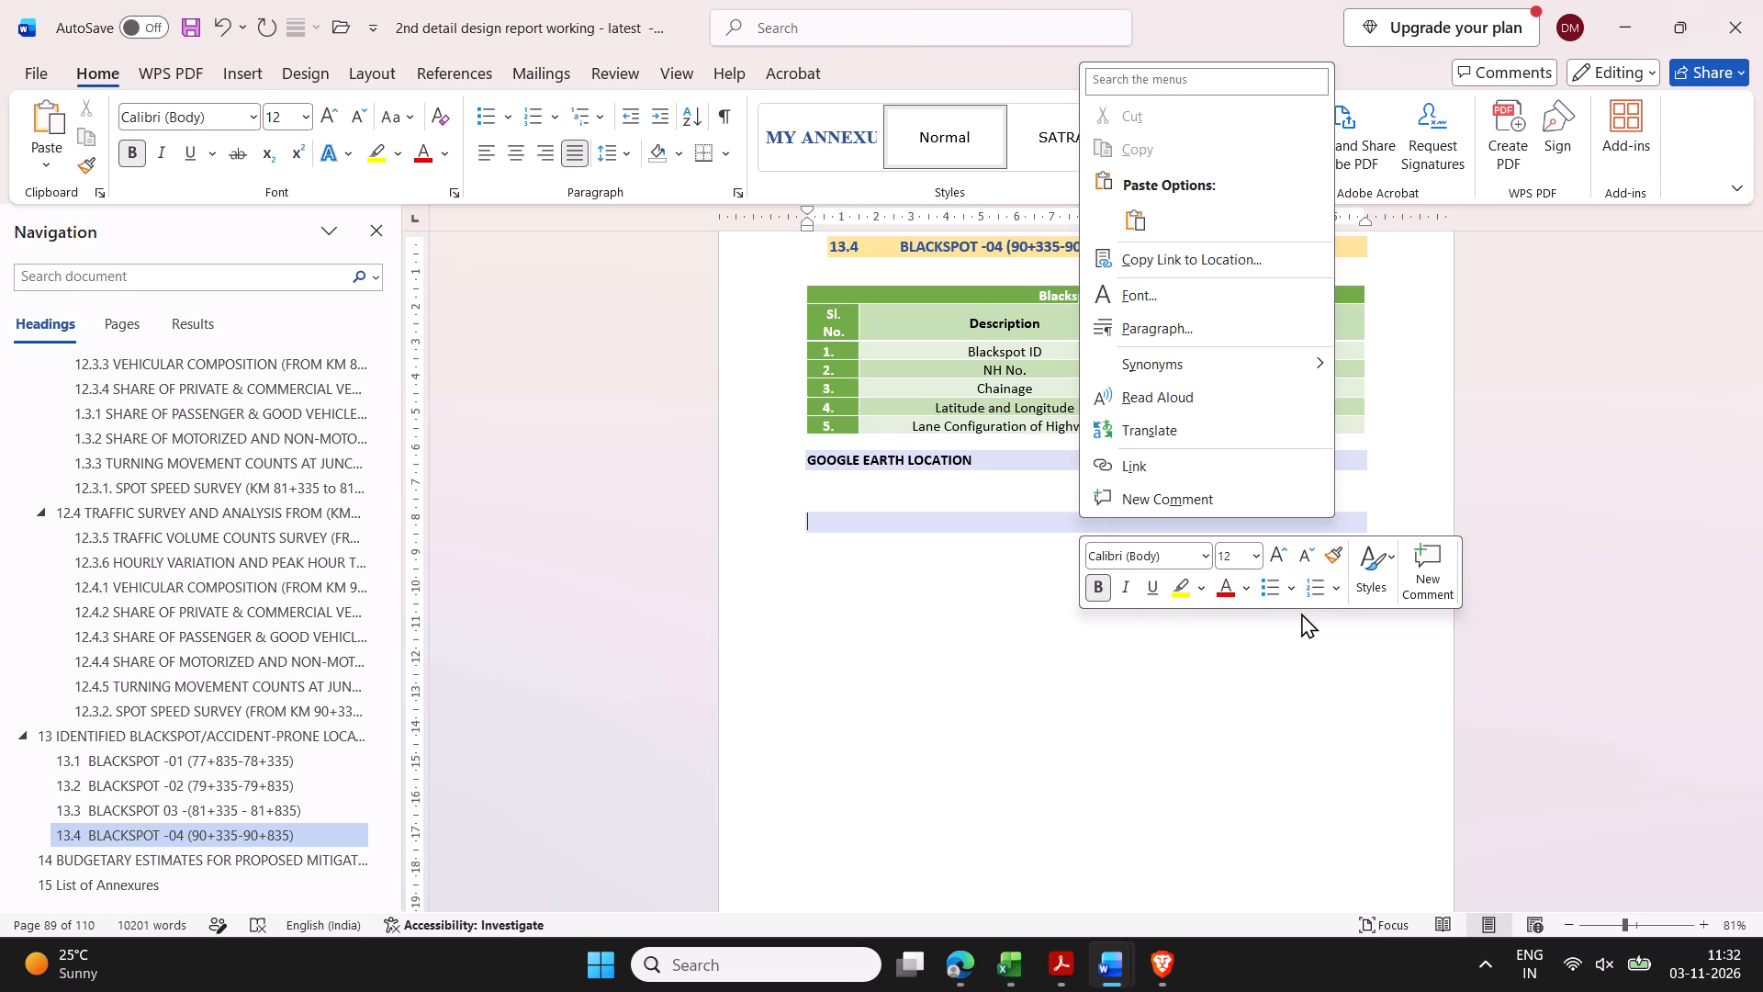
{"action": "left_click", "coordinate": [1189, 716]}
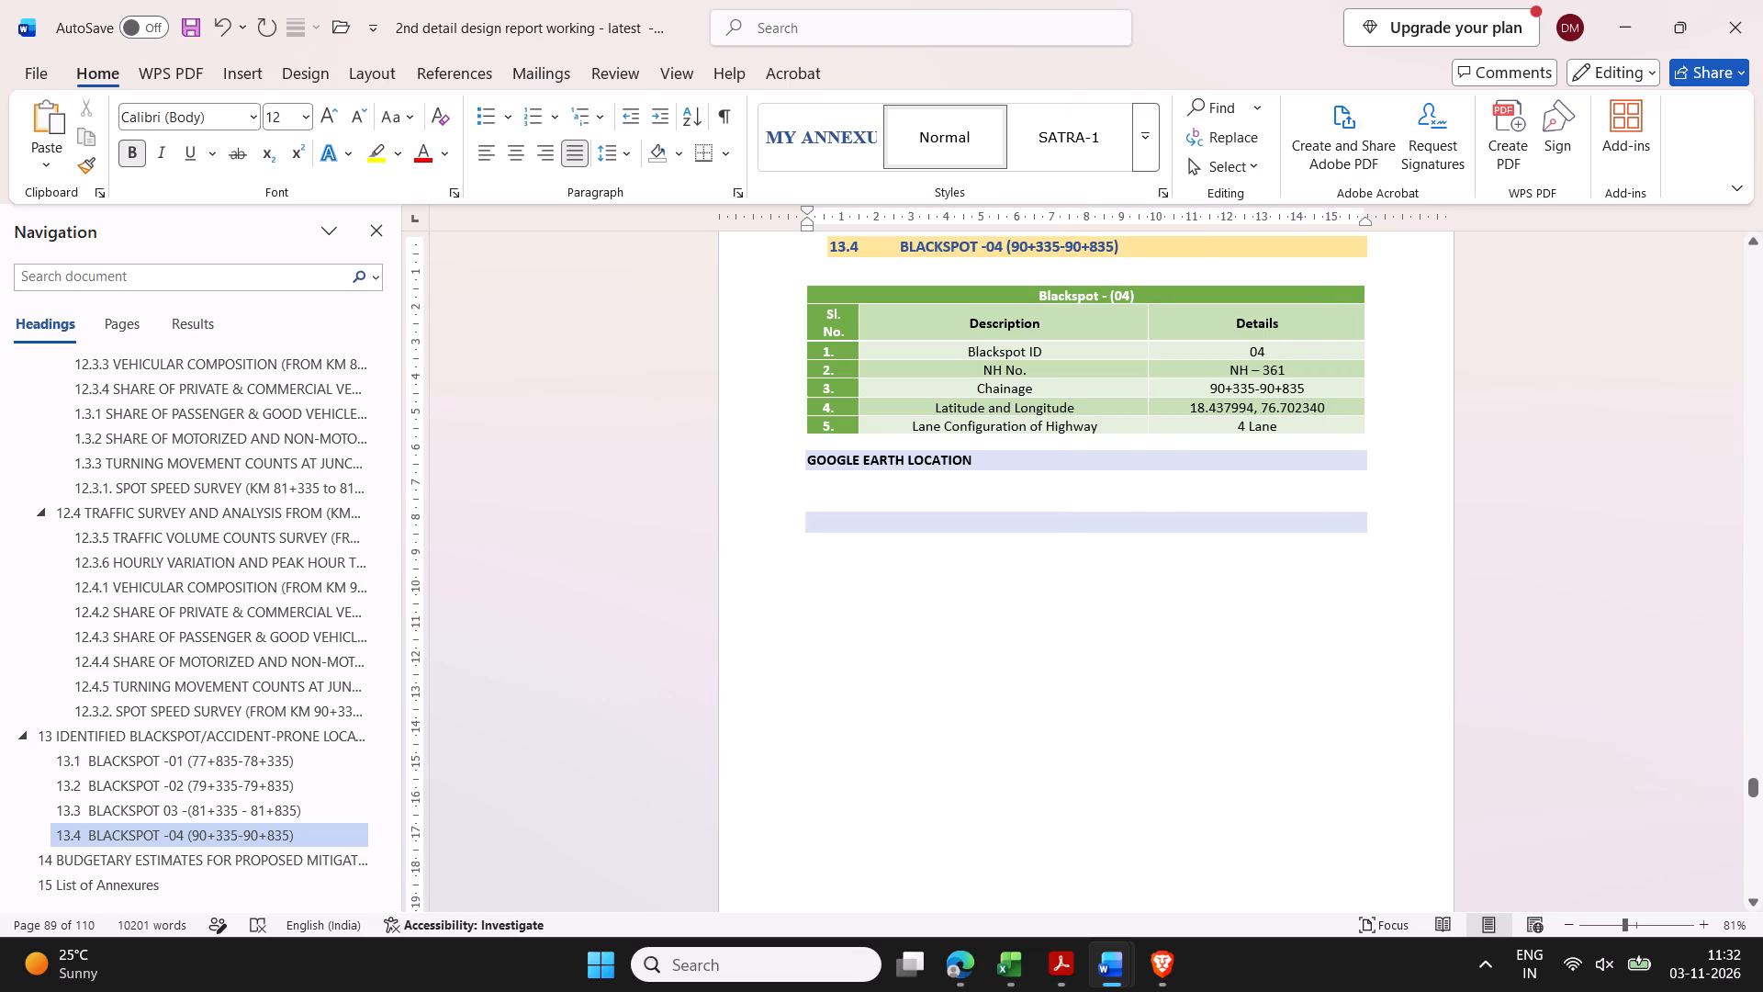
Remove the empty shaded lines below the GOOGLE EARTH LOCATION heading of Blackspot-04.
{"action": "key", "text": "BackSpace"}
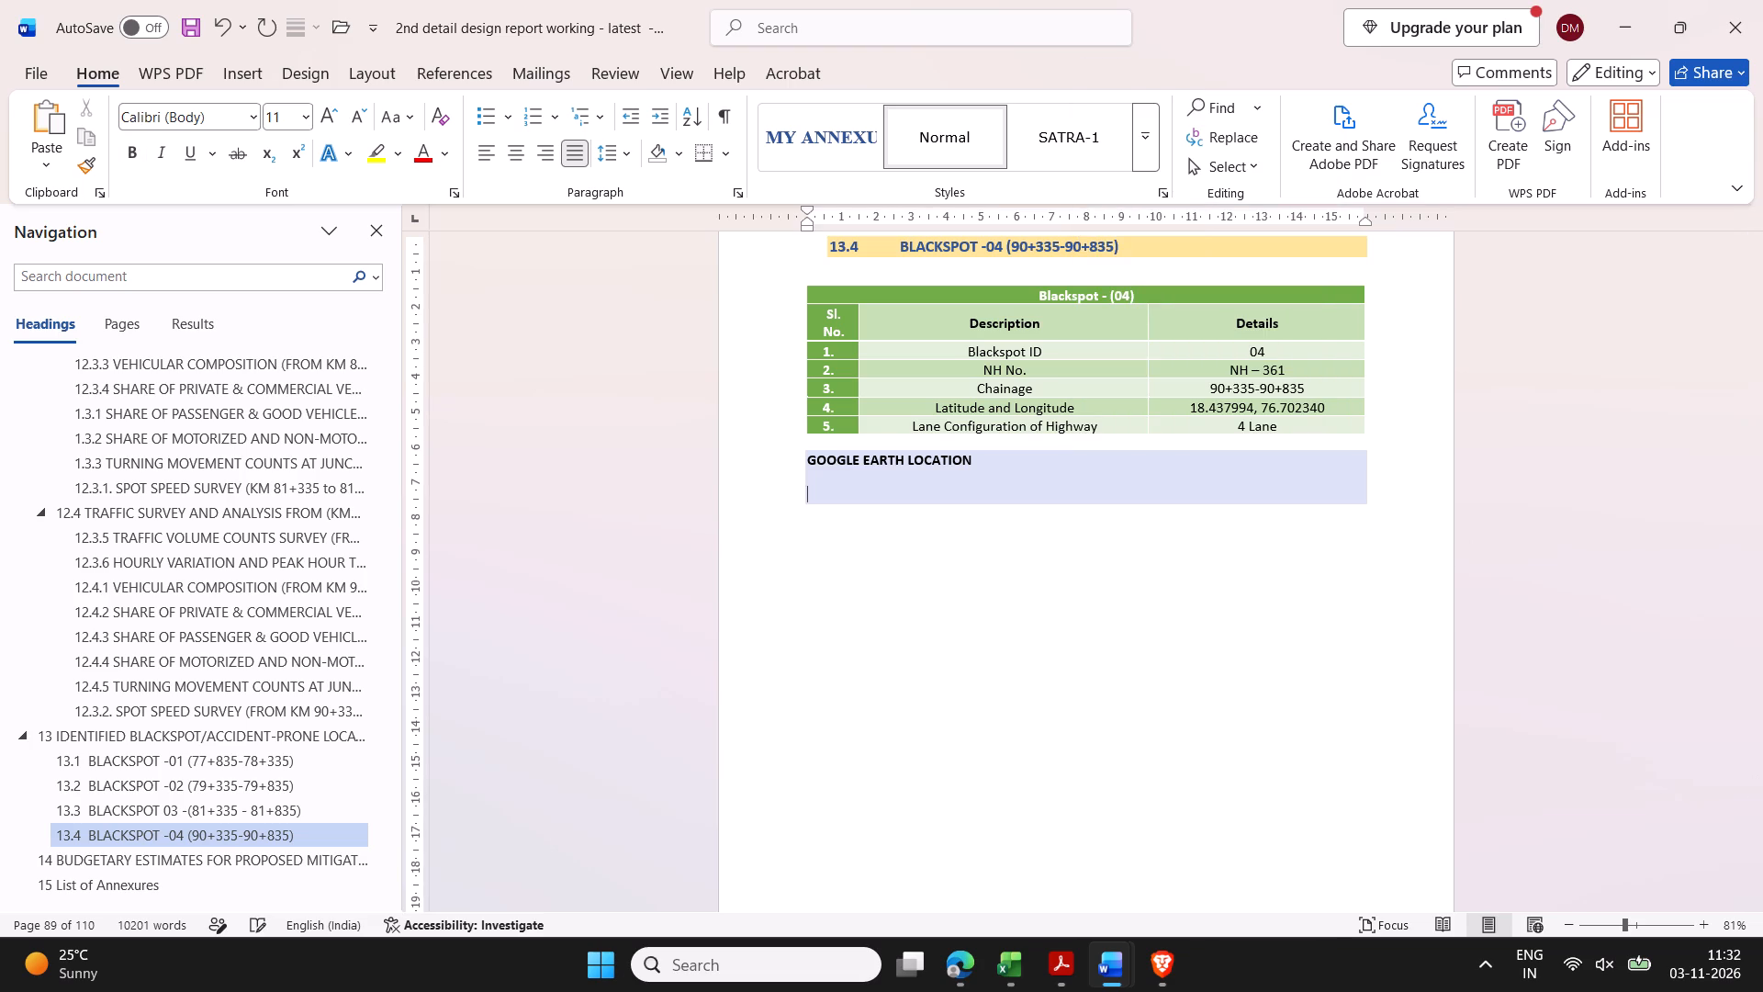
{"action": "key", "text": "BackSpace"}
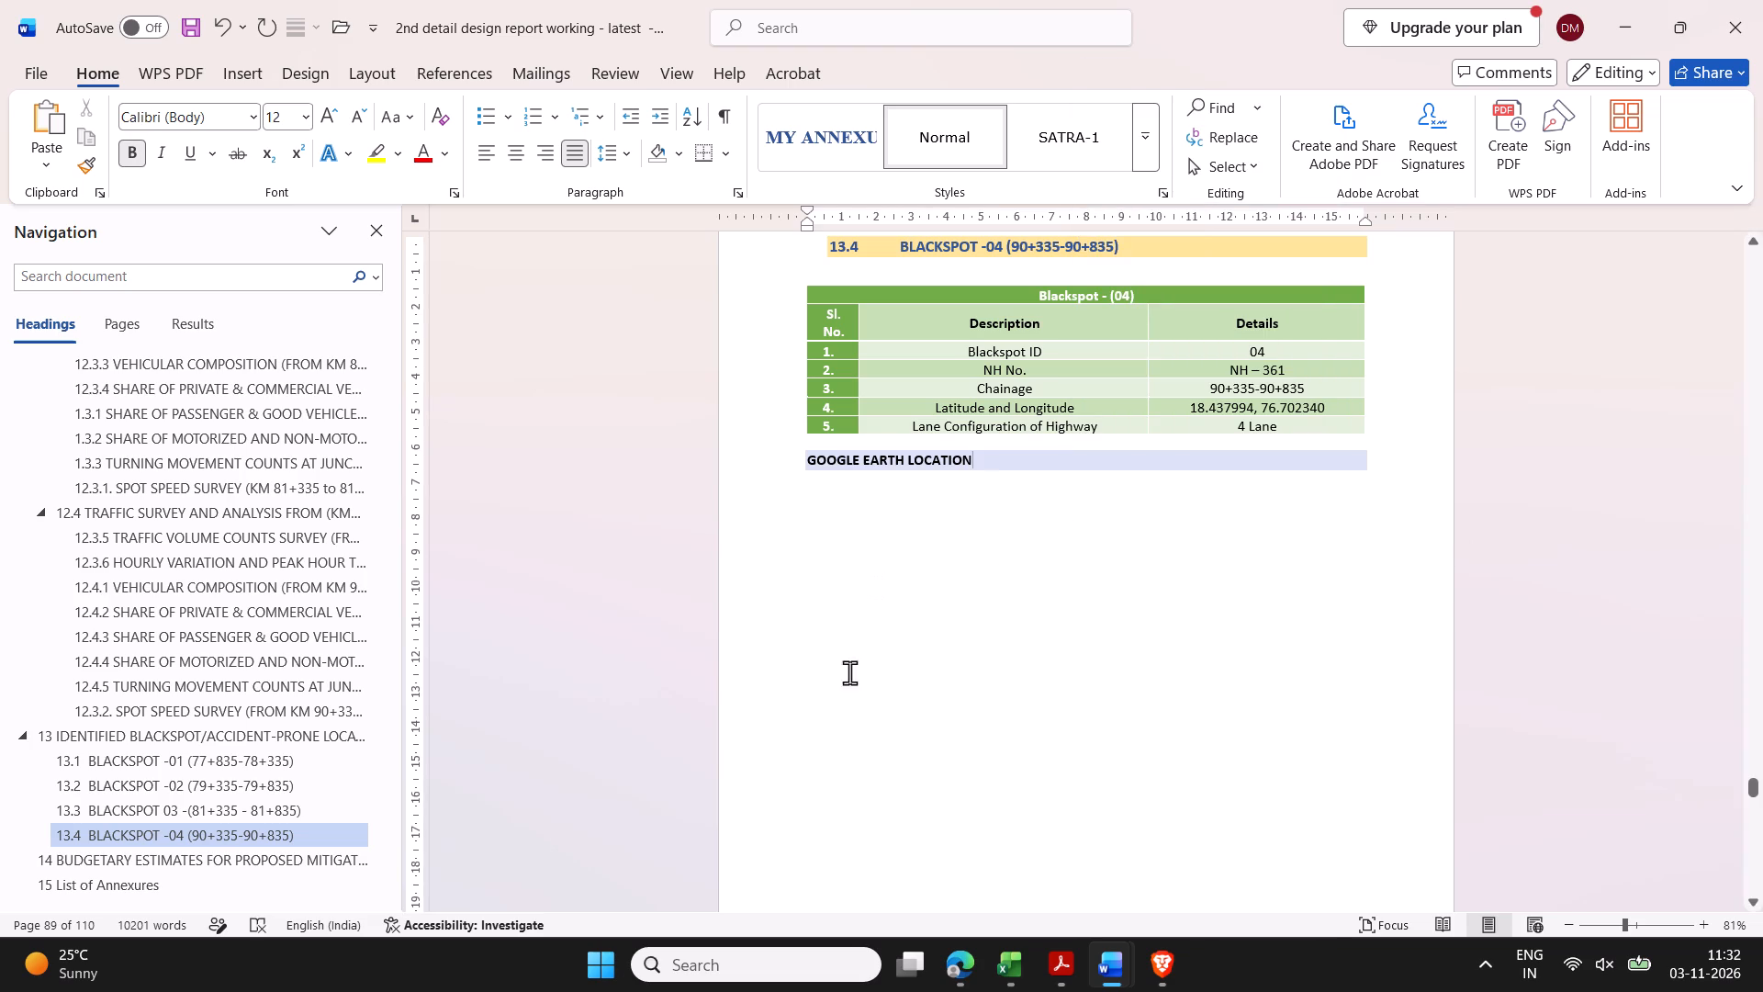
{"action": "left_click", "coordinate": [915, 964]}
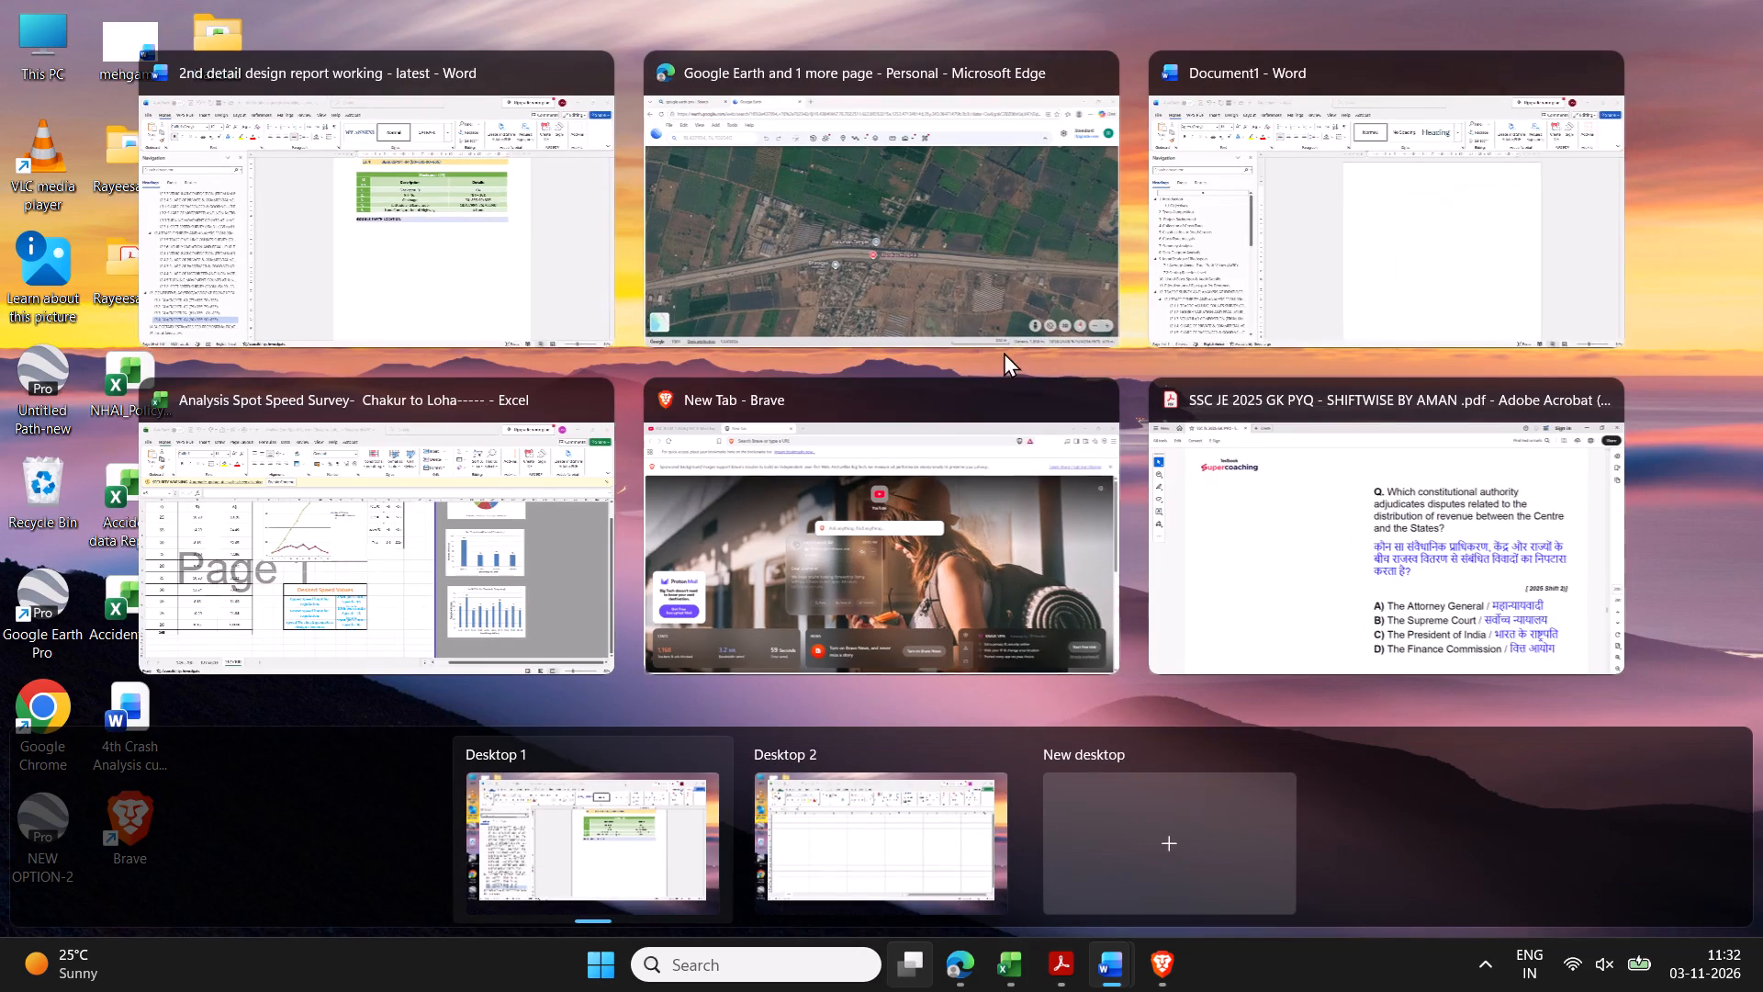
{"action": "left_click", "coordinate": [526, 253]}
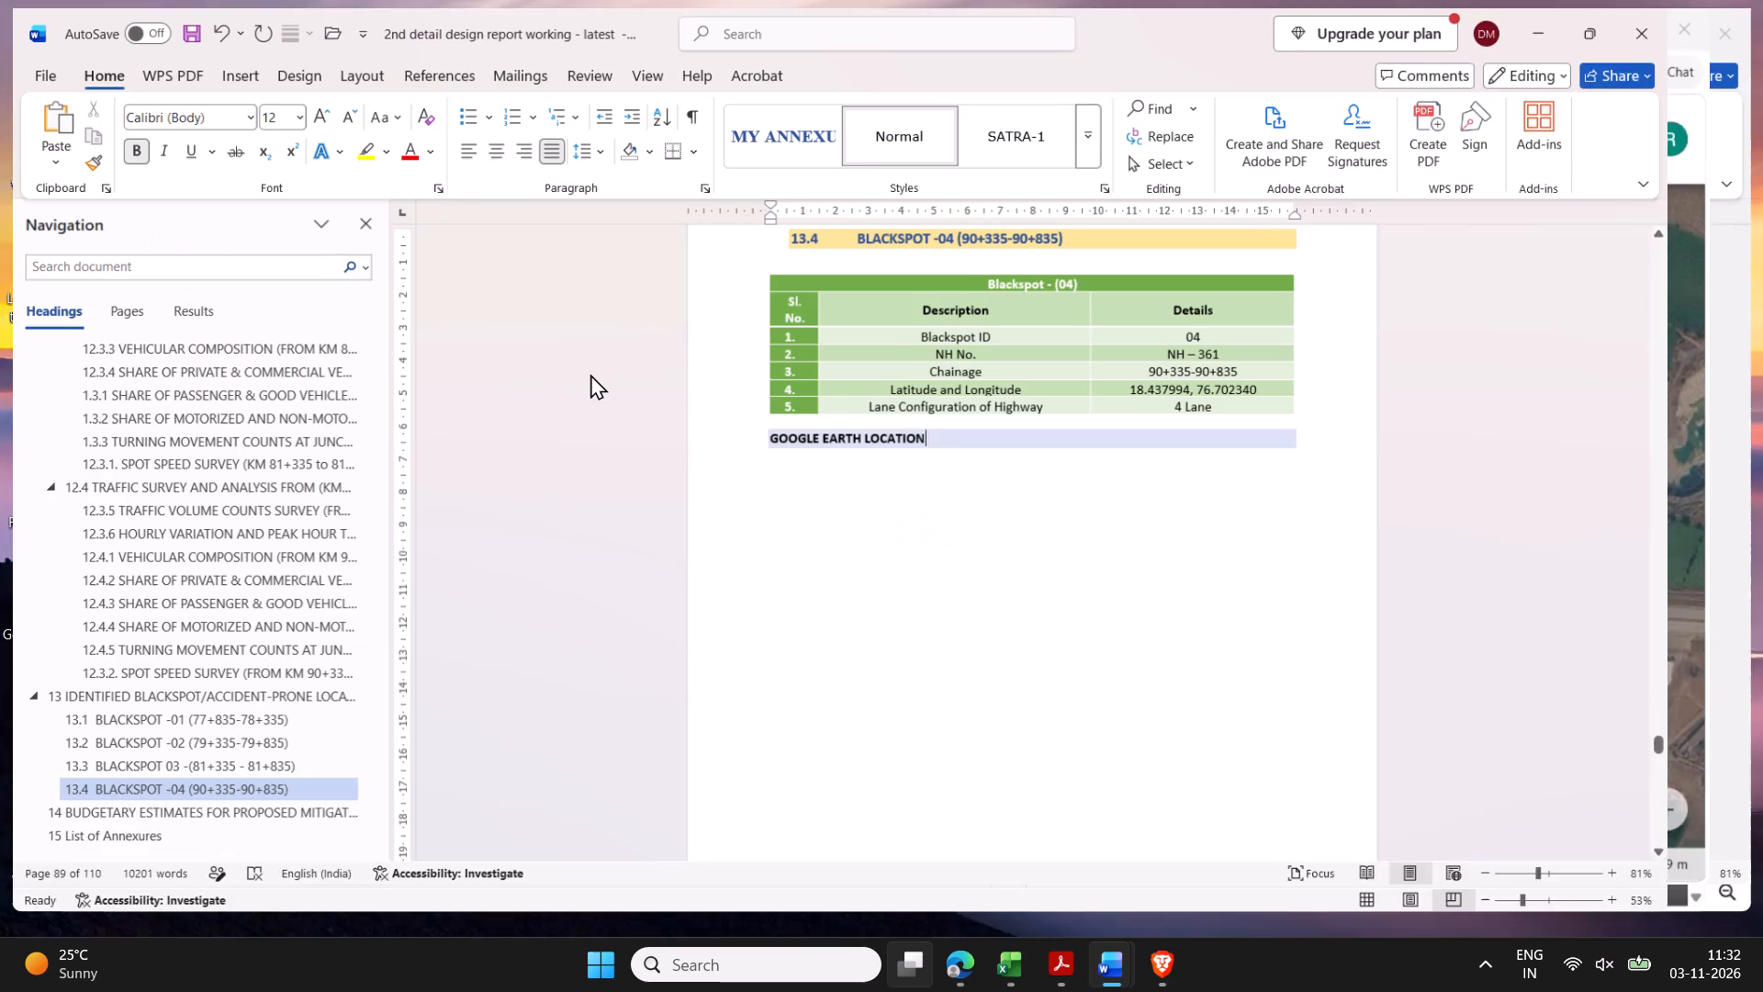
{"action": "left_click", "coordinate": [963, 617]}
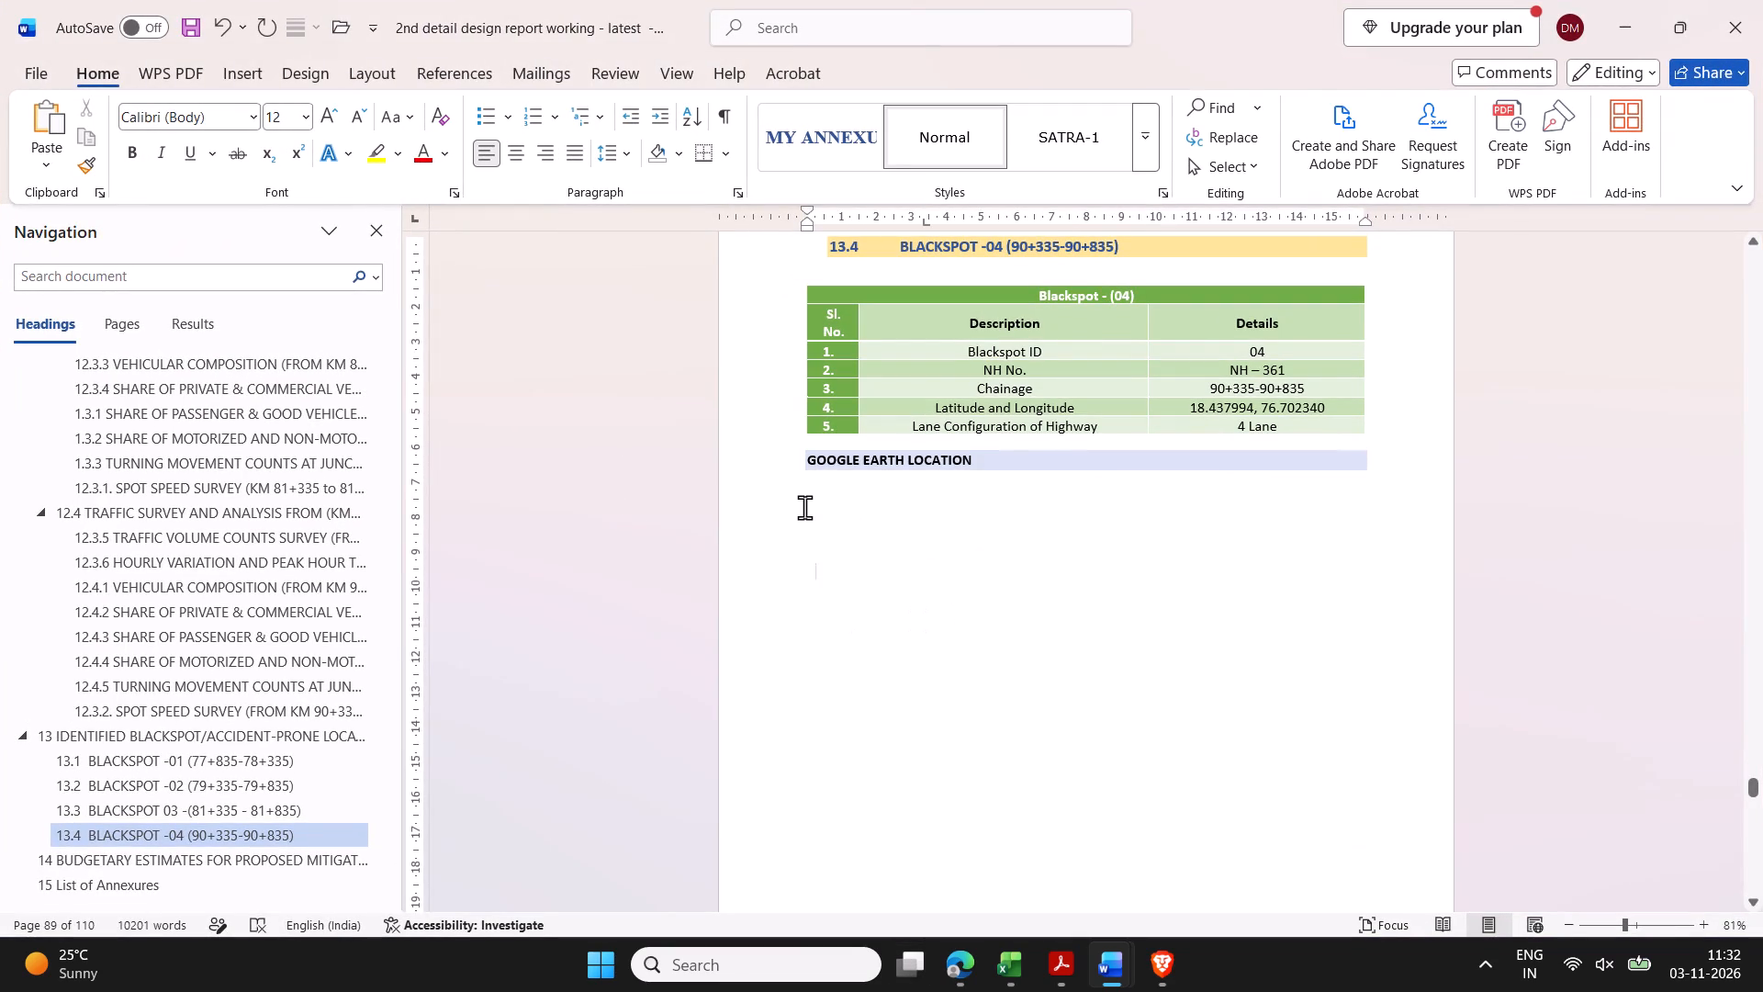
{"action": "left_click", "coordinate": [804, 507]}
{"action": "left_click", "coordinate": [811, 488]}
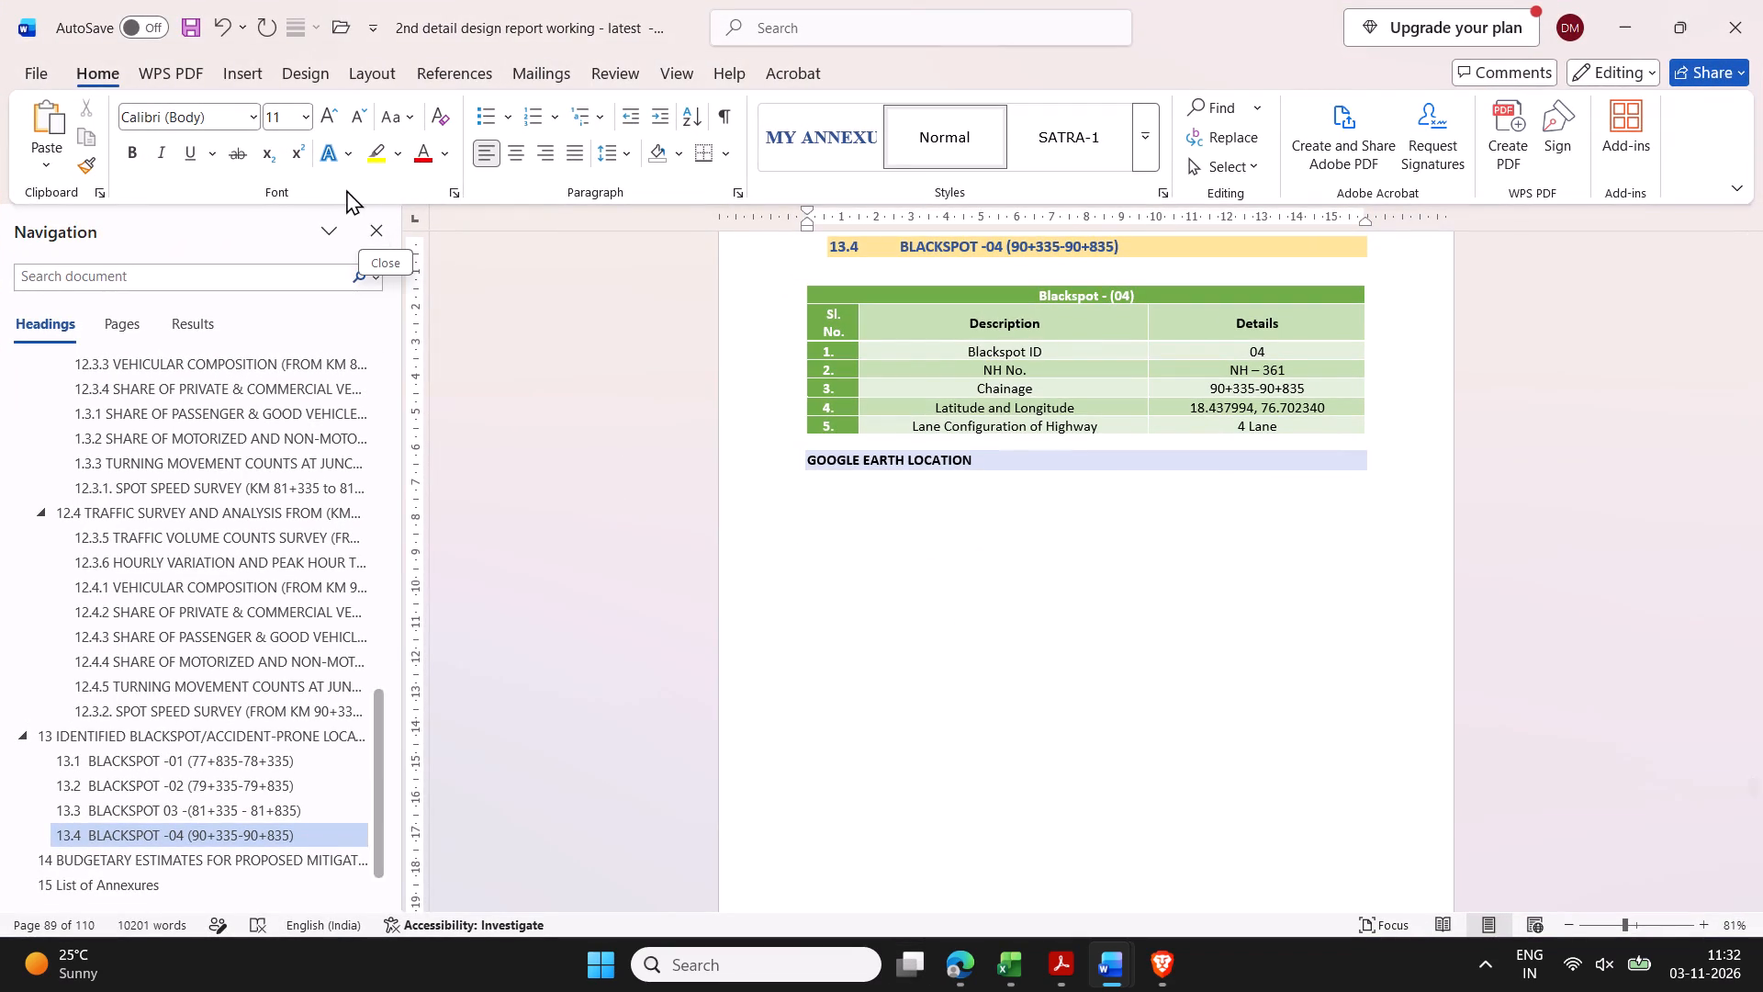
{"action": "left_click", "coordinate": [235, 79]}
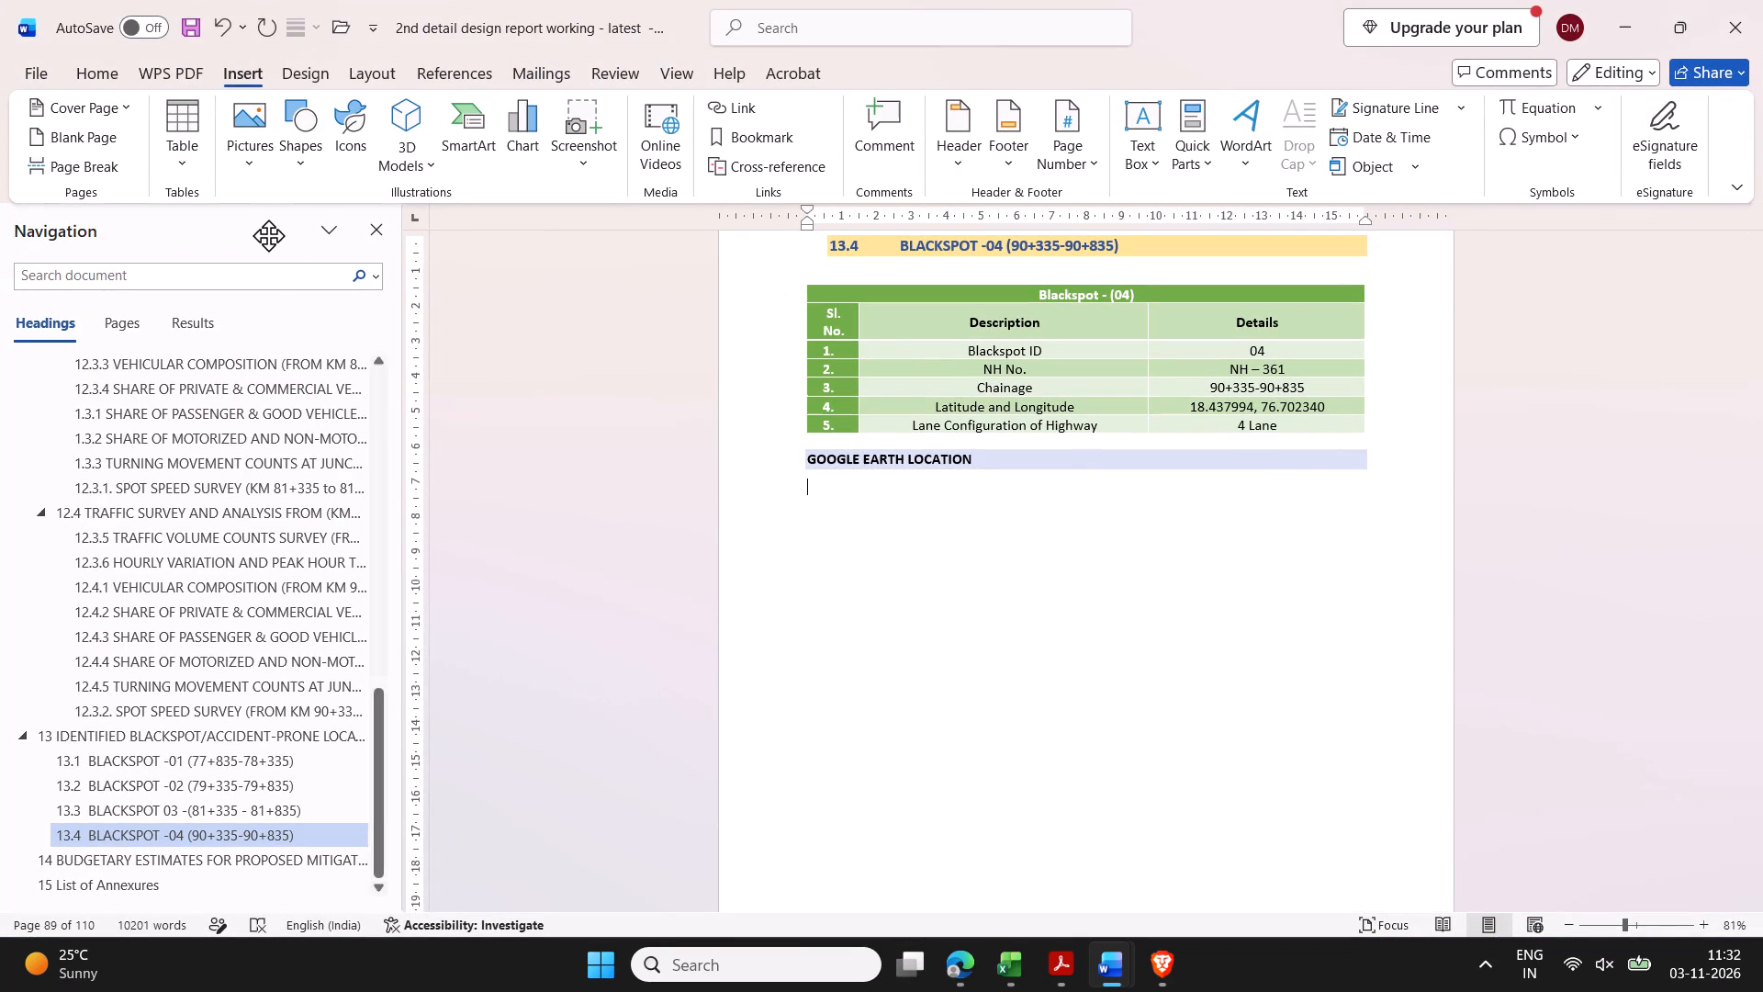
{"action": "left_click", "coordinate": [253, 171]}
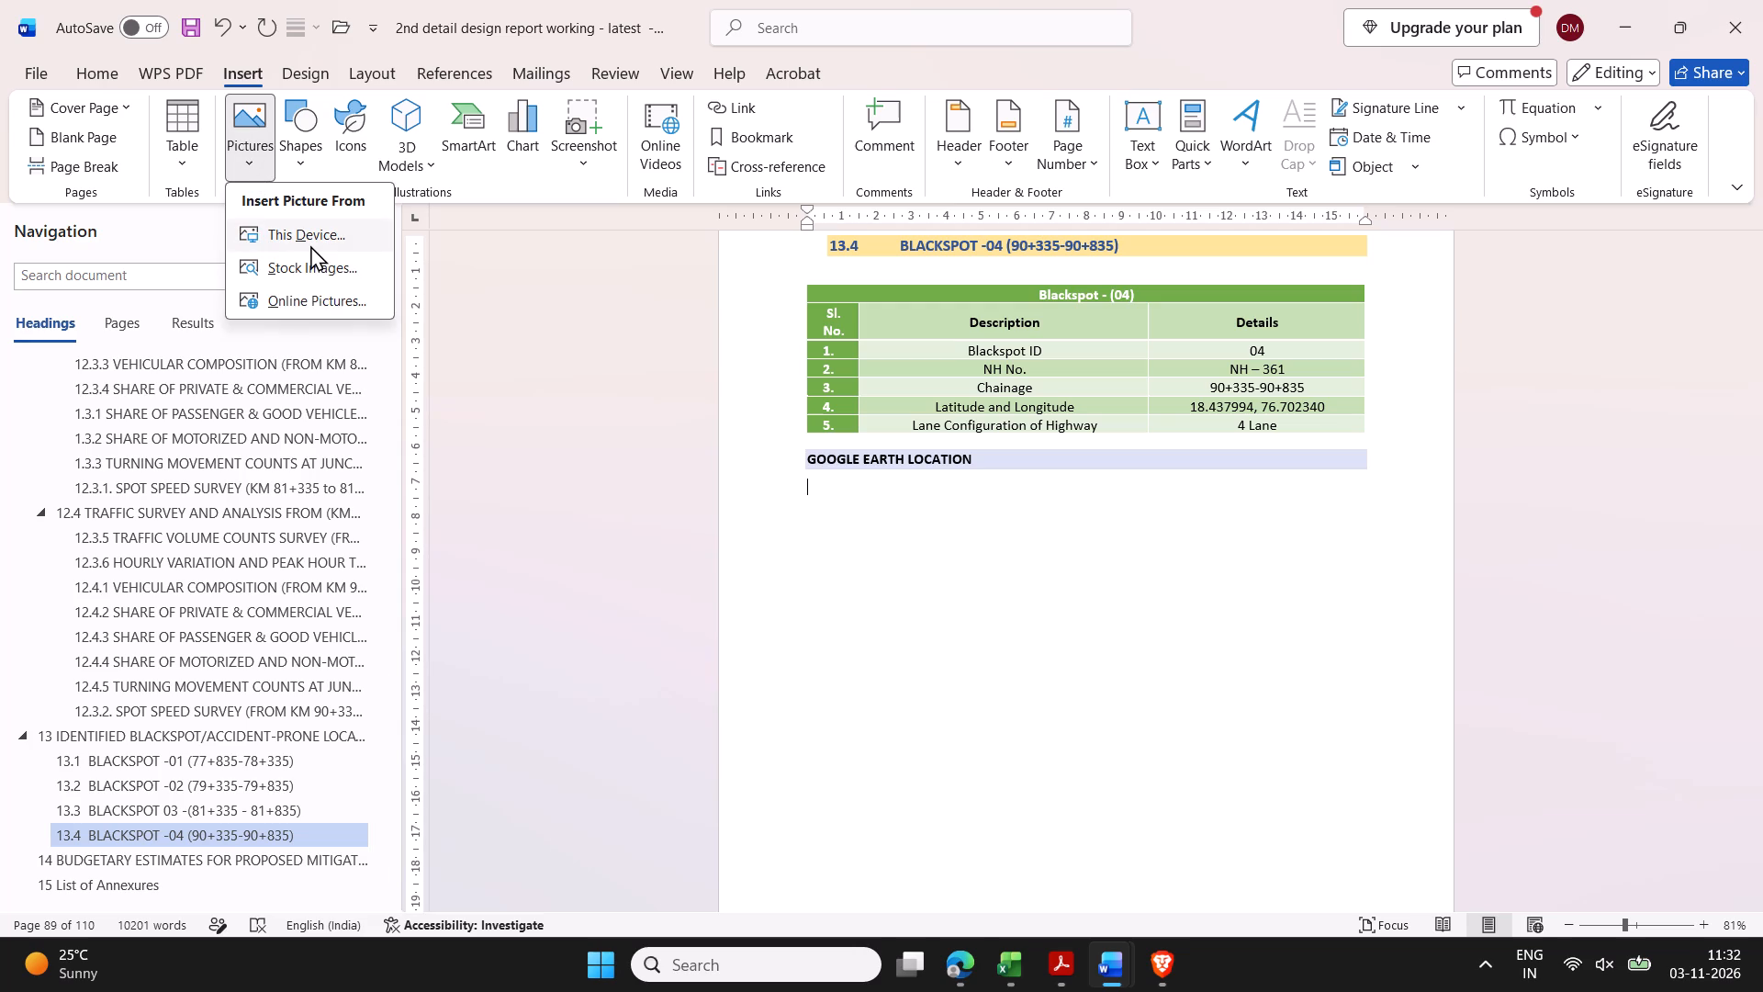
{"action": "left_click", "coordinate": [310, 245]}
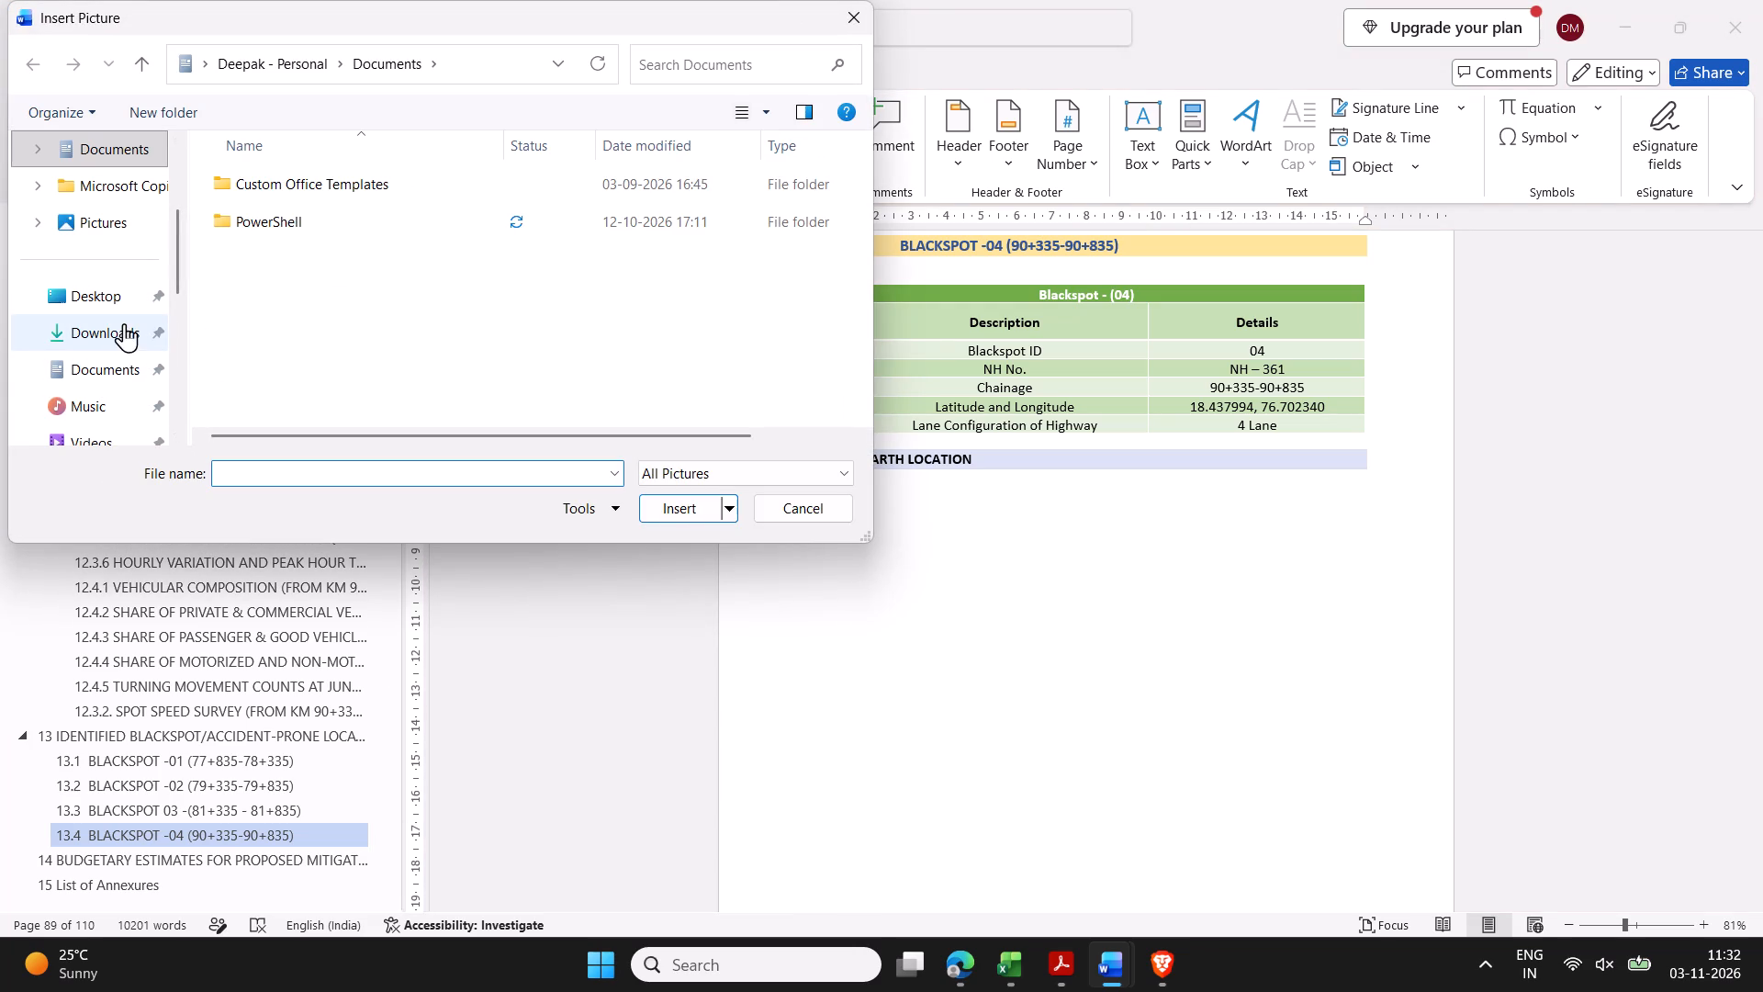
{"action": "left_click", "coordinate": [123, 285]}
{"action": "left_click", "coordinate": [117, 218]}
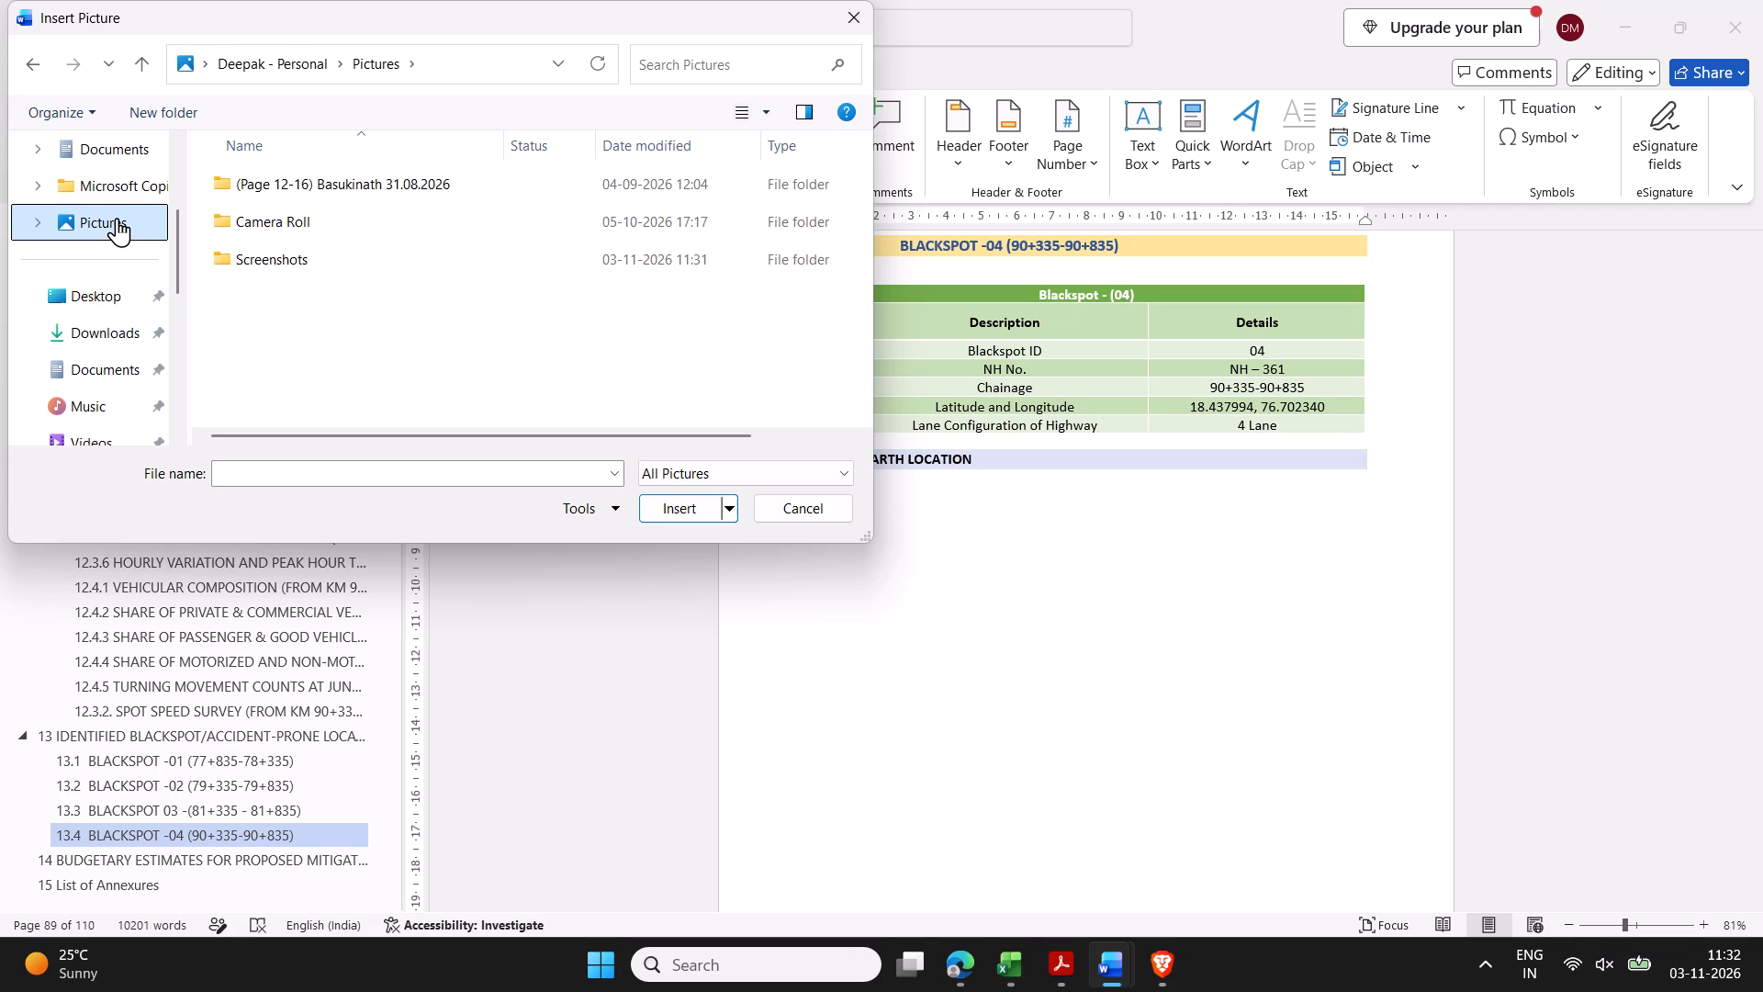
{"action": "double_click", "coordinate": [312, 267]}
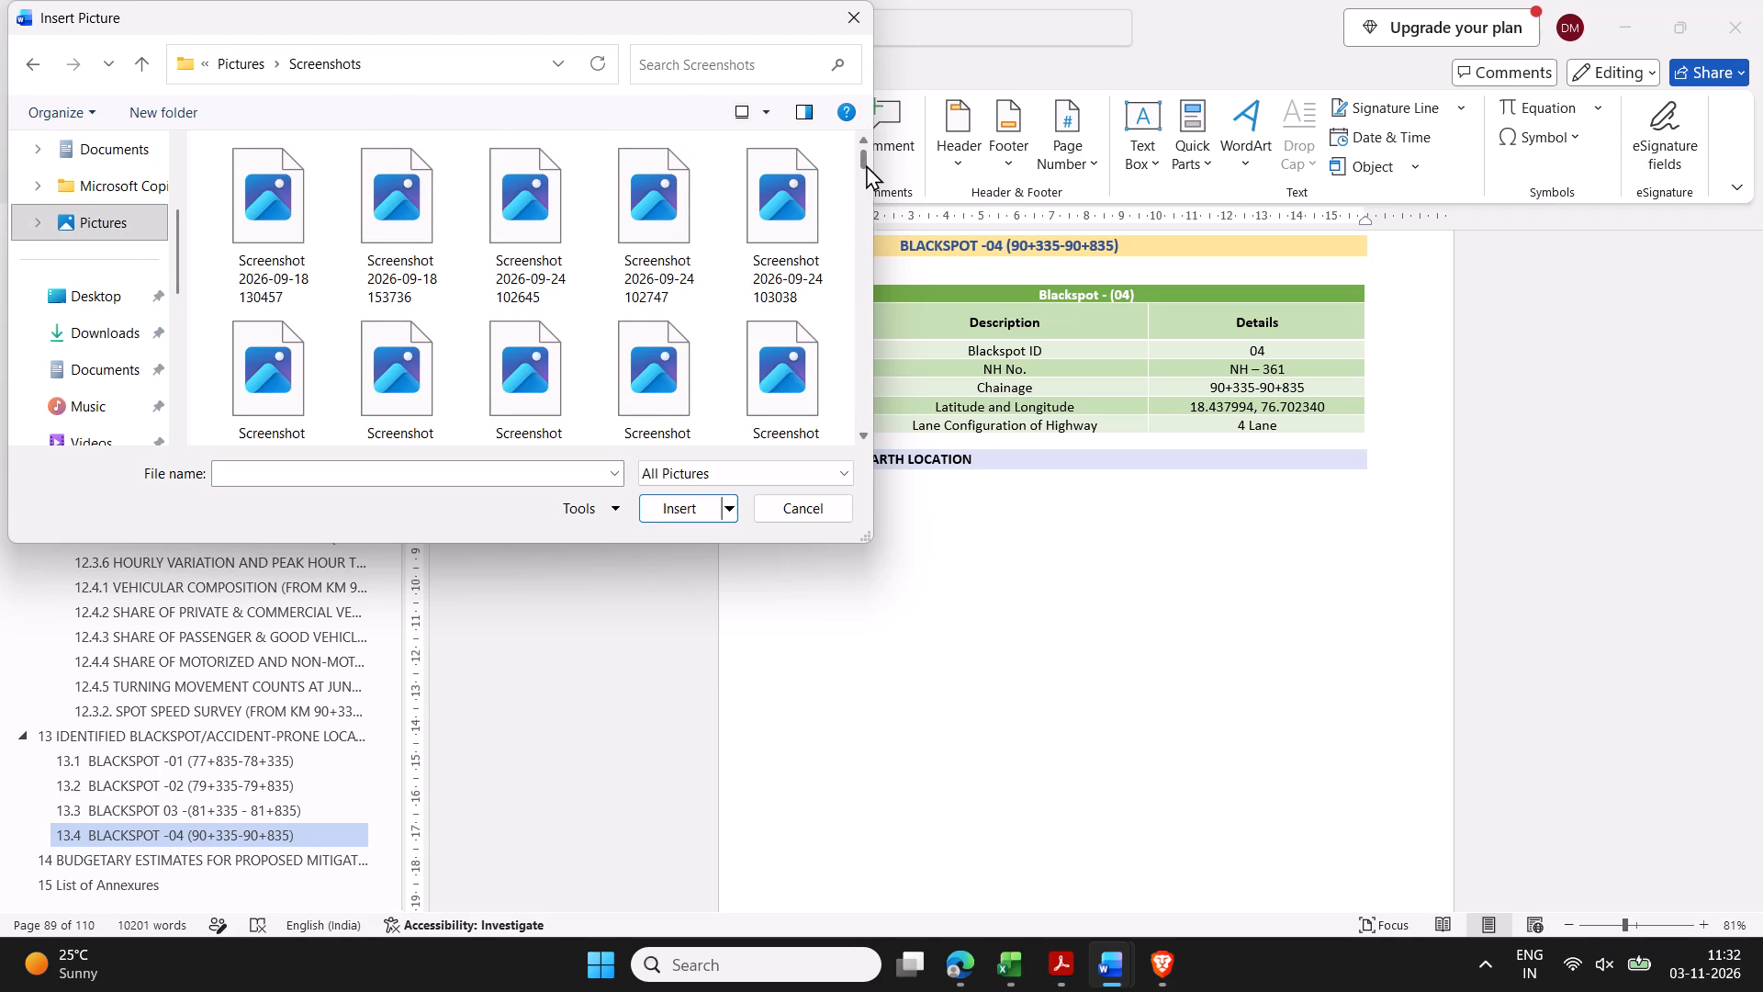
{"action": "left_click_drag", "start_coordinate": [867, 164], "coordinate": [871, 455]}
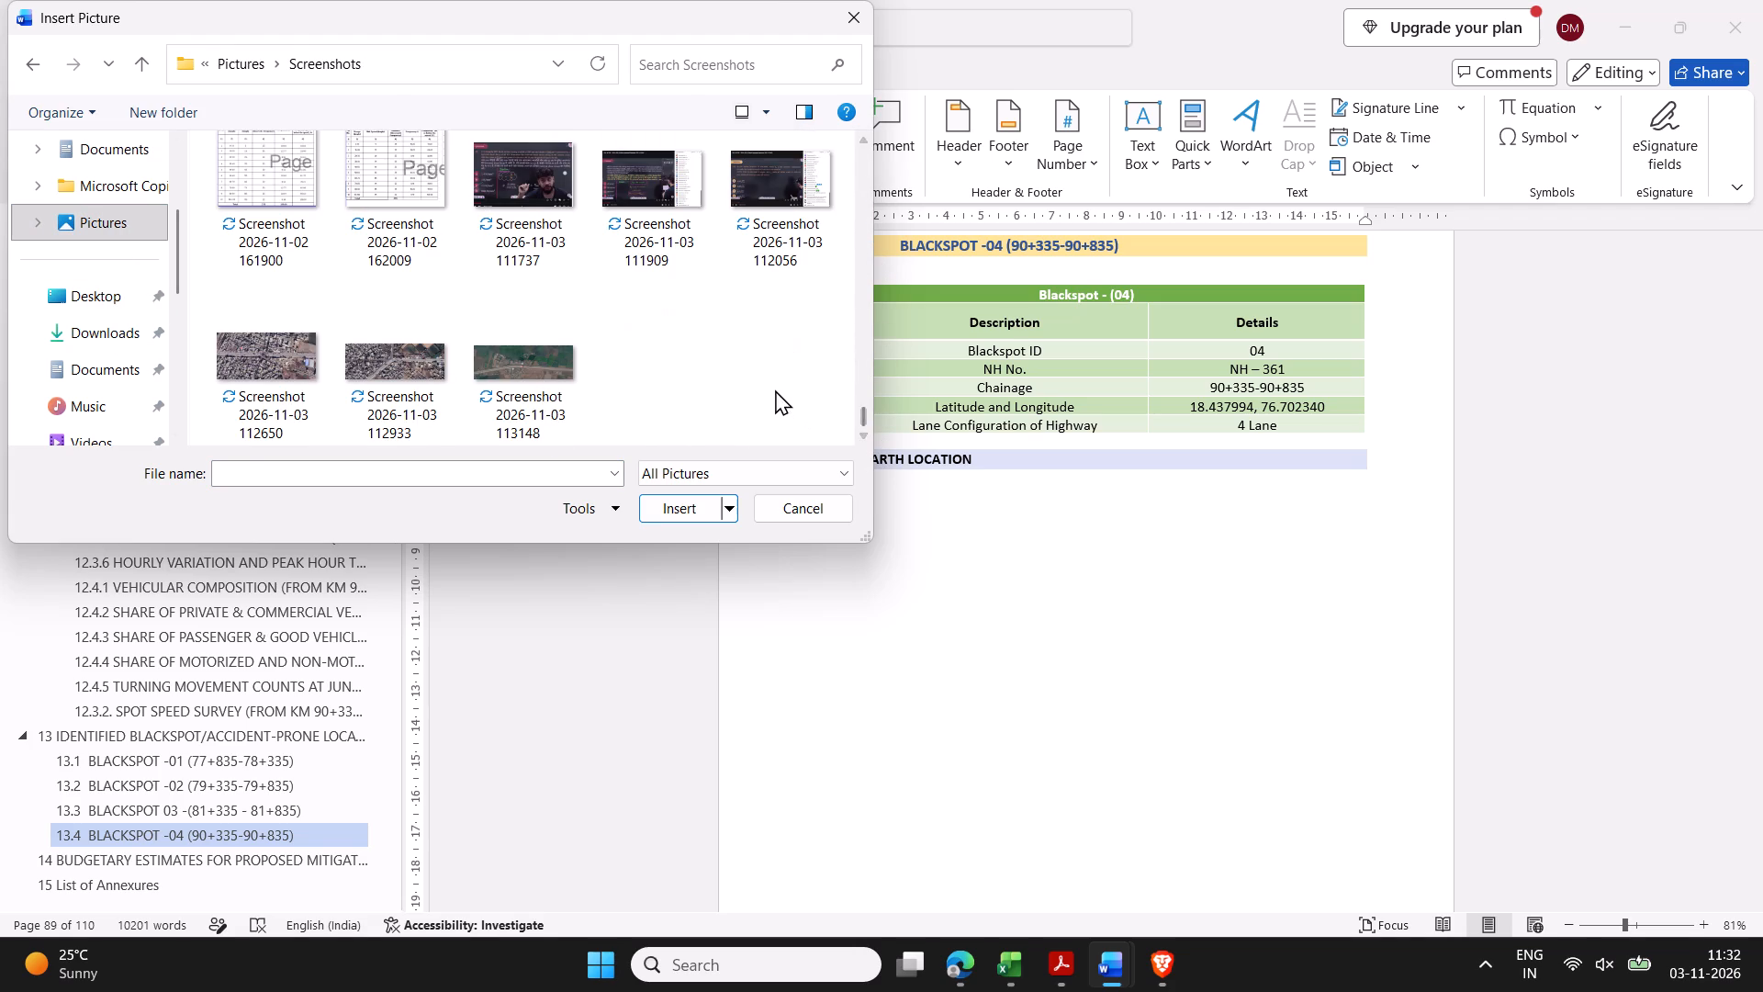
{"action": "left_click", "coordinate": [540, 397]}
{"action": "left_click", "coordinate": [675, 510]}
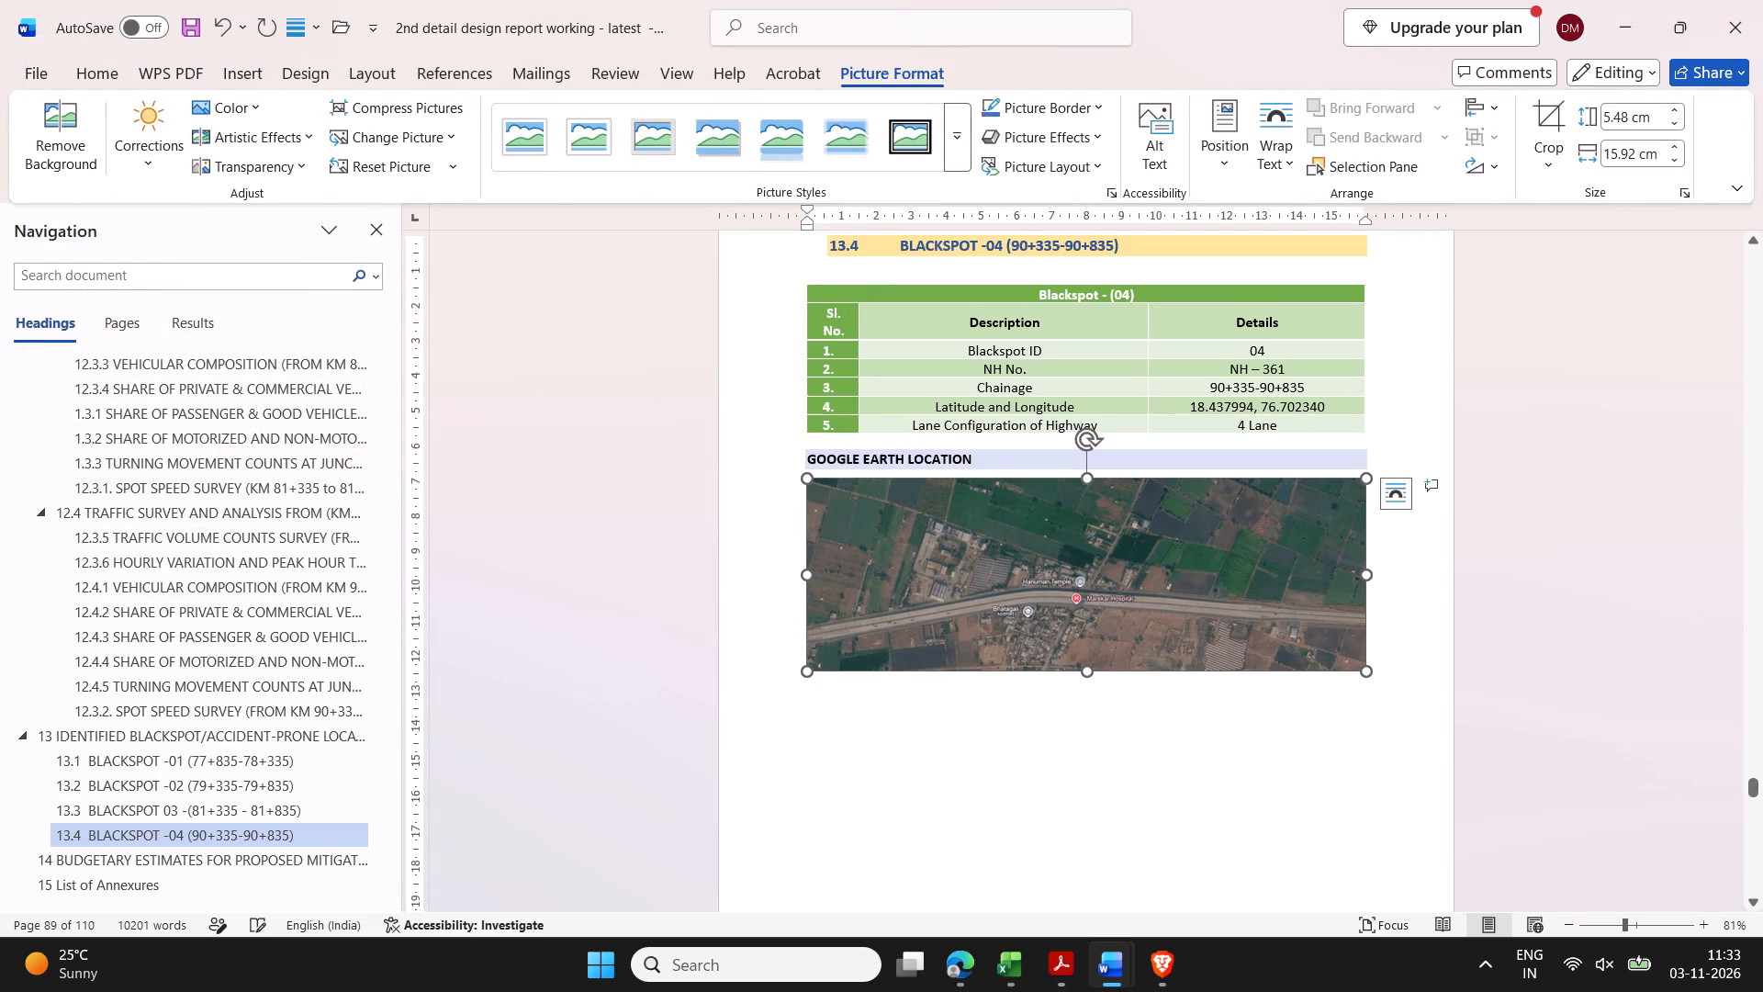
Stretch the new Blackspot-04 map picture downward to a height of about 10.34 cm, keeping its width.
{"action": "left_click", "coordinate": [1090, 671]}
{"action": "left_click_drag", "start_coordinate": [1090, 671], "coordinate": [1067, 805]}
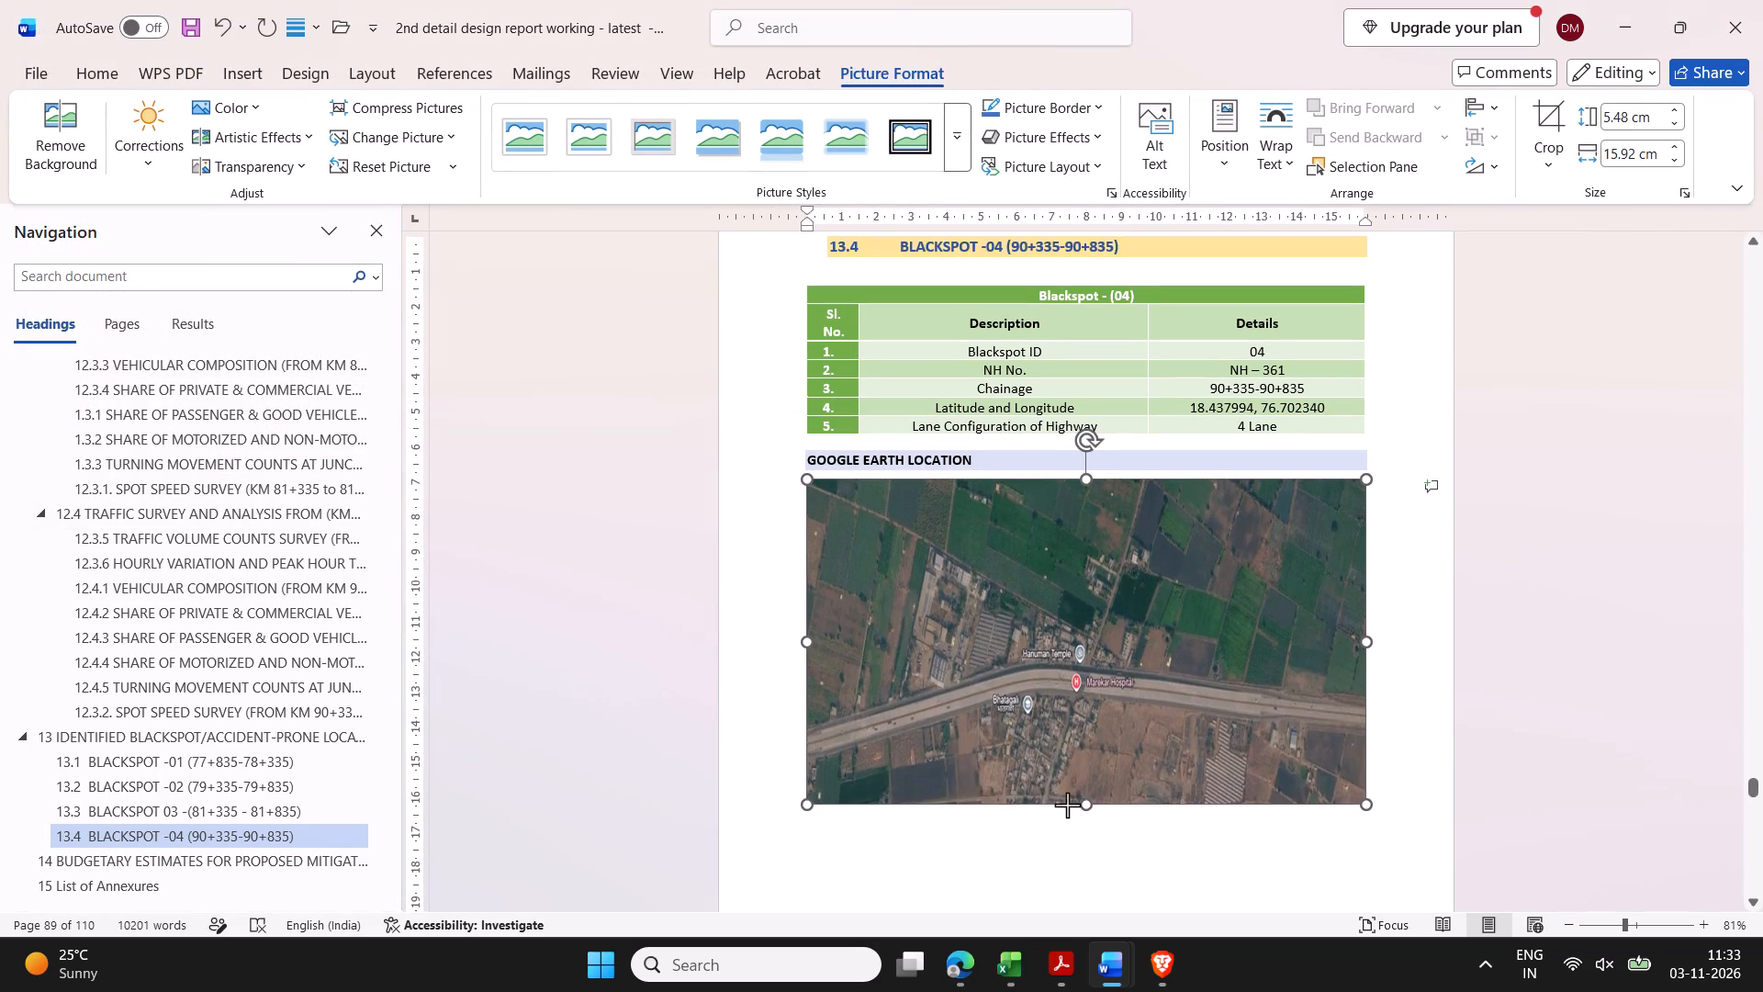
{"action": "left_click_drag", "start_coordinate": [1067, 805], "coordinate": [1066, 828]}
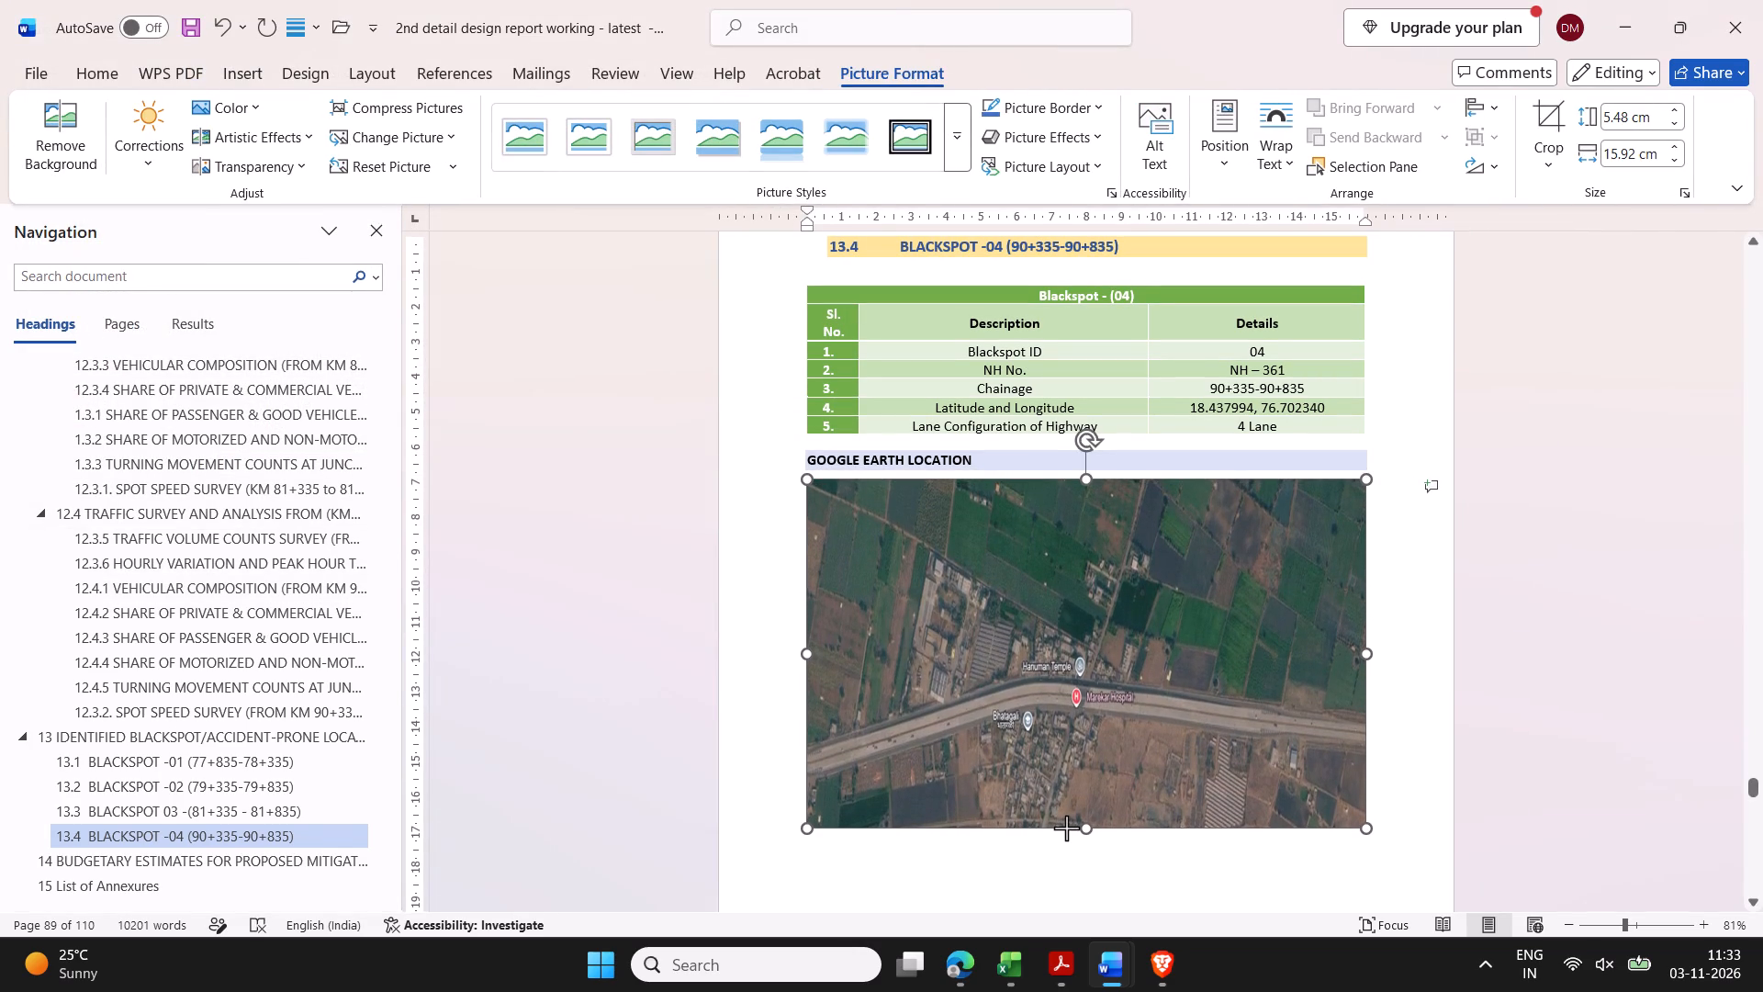
{"action": "left_click_drag", "start_coordinate": [1066, 828], "coordinate": [1062, 842]}
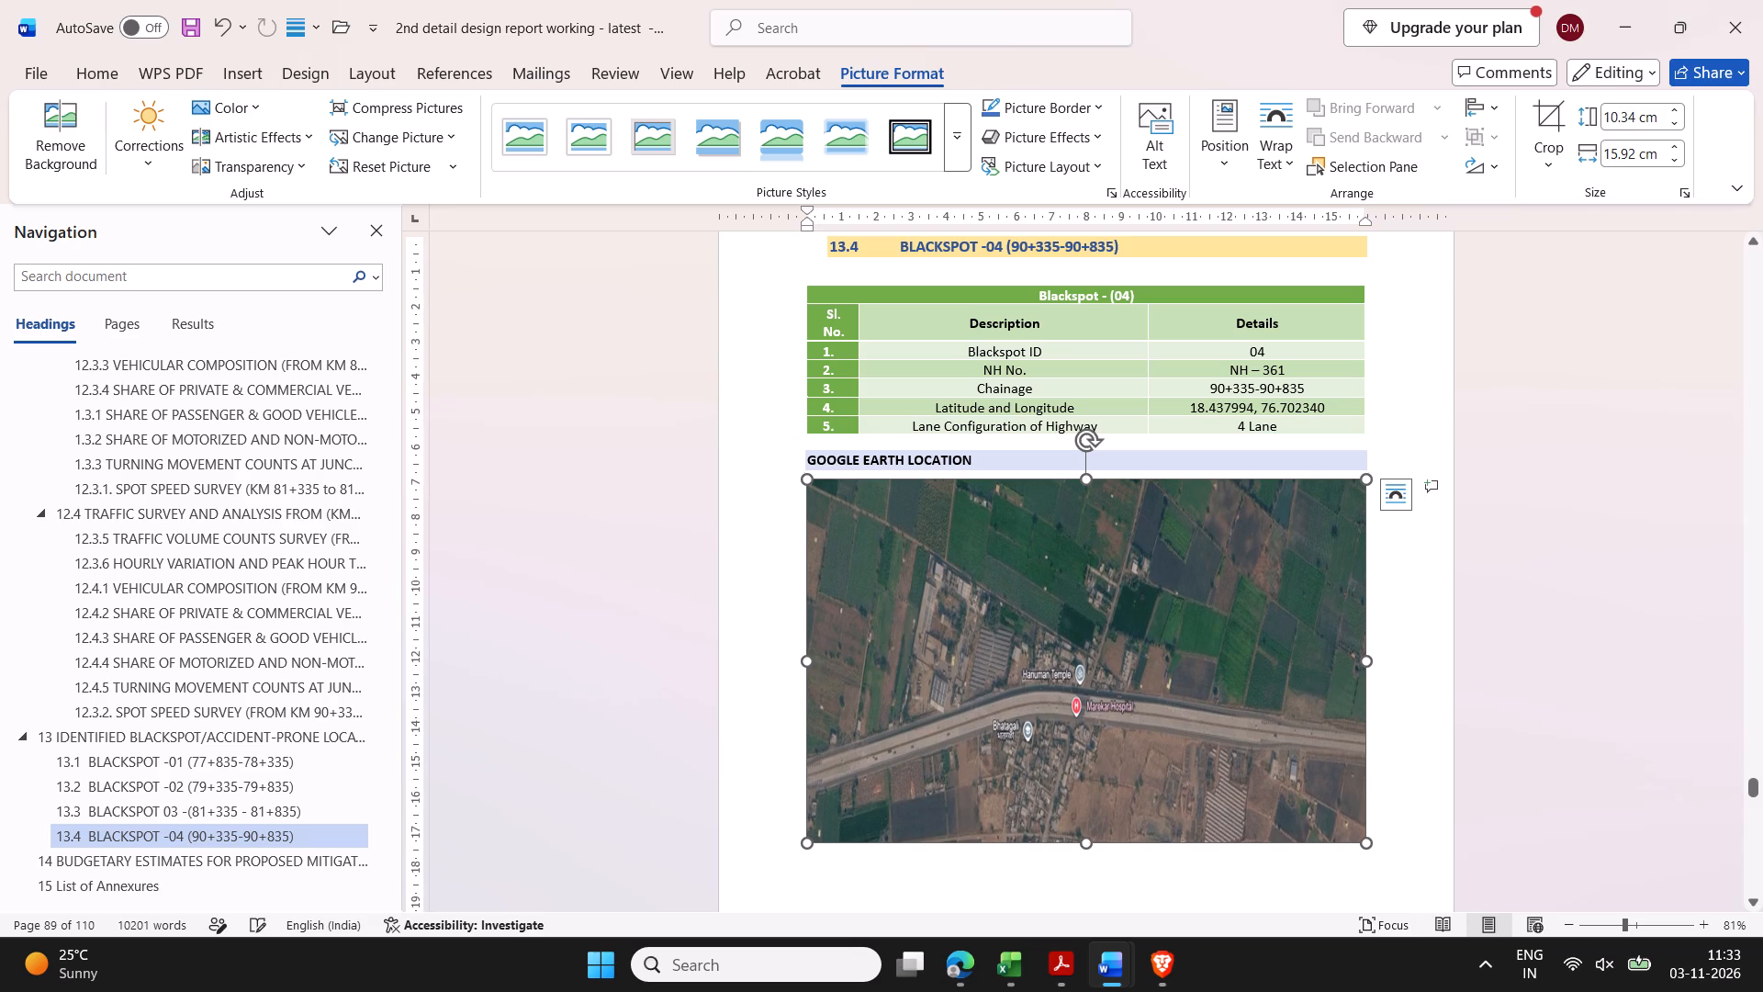
{"action": "scroll", "coordinate": [1531, 583], "scroll_direction": "down", "scroll_amount": 2}
{"action": "scroll", "coordinate": [1039, 419], "scroll_direction": "up", "scroll_amount": 1}
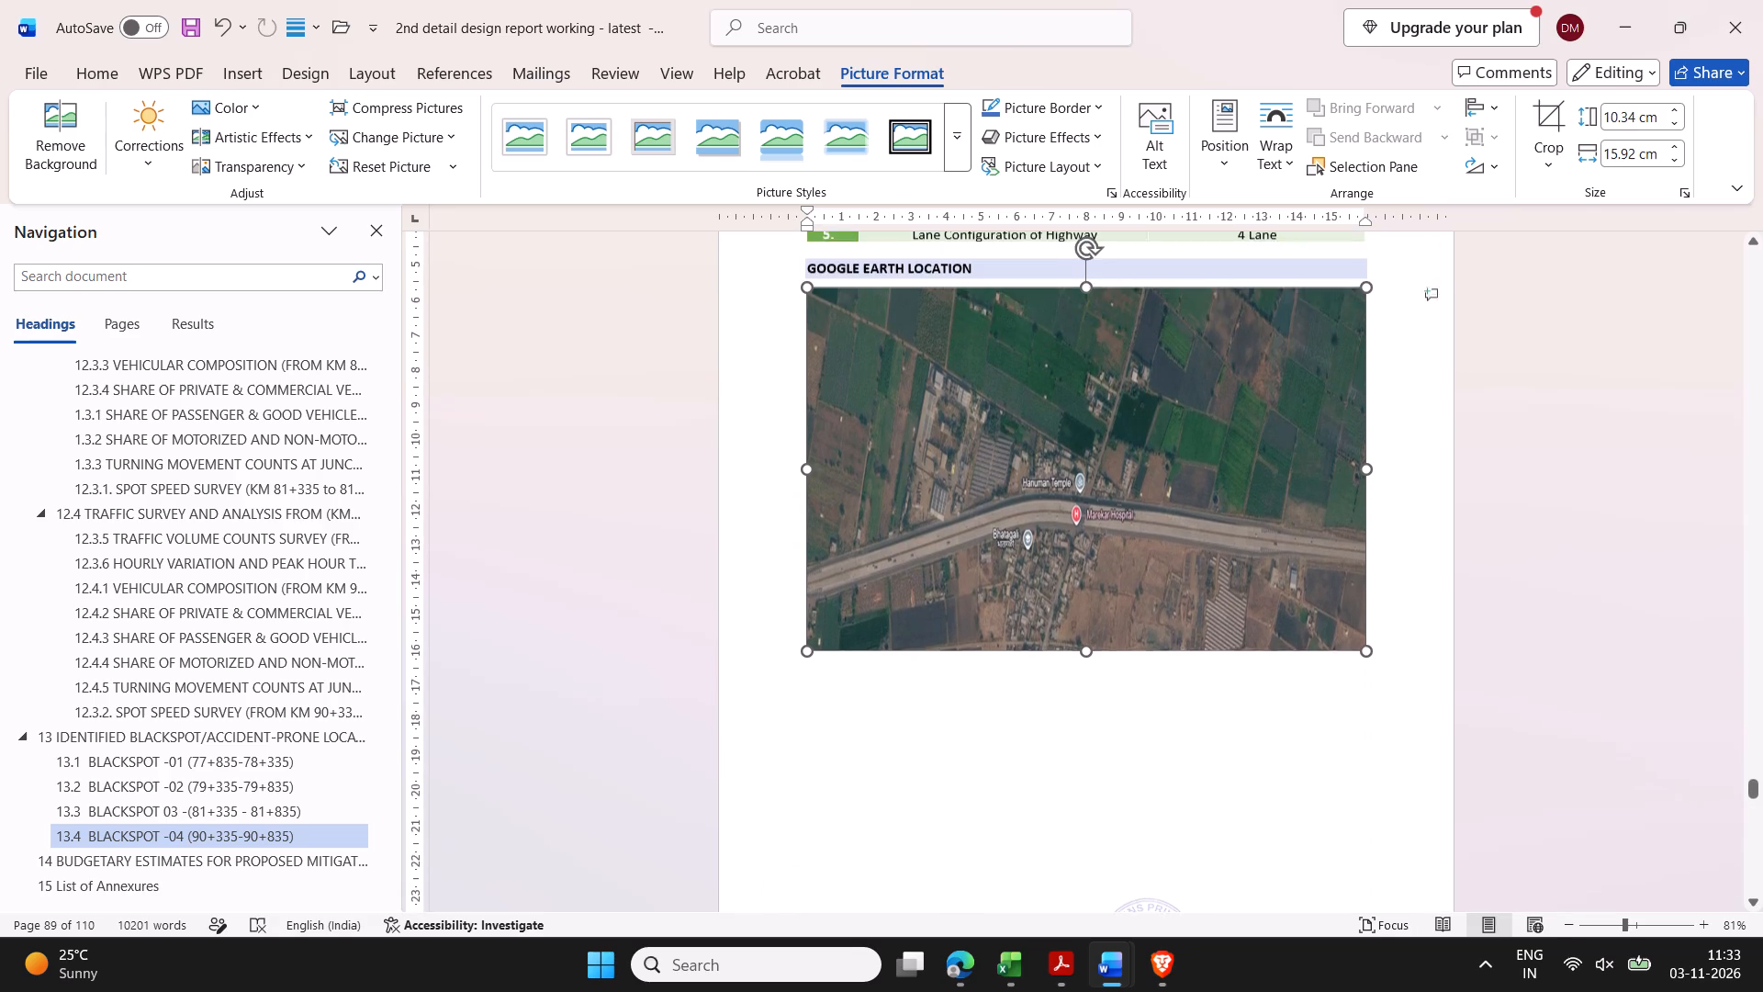
Widen the Blackspot-04 map picture to about 17.49 cm and deselect it.
{"action": "left_click_drag", "start_coordinate": [800, 515], "coordinate": [750, 518]}
{"action": "left_click", "coordinate": [1060, 509]}
{"action": "left_click_drag", "start_coordinate": [1060, 509], "coordinate": [1035, 540]}
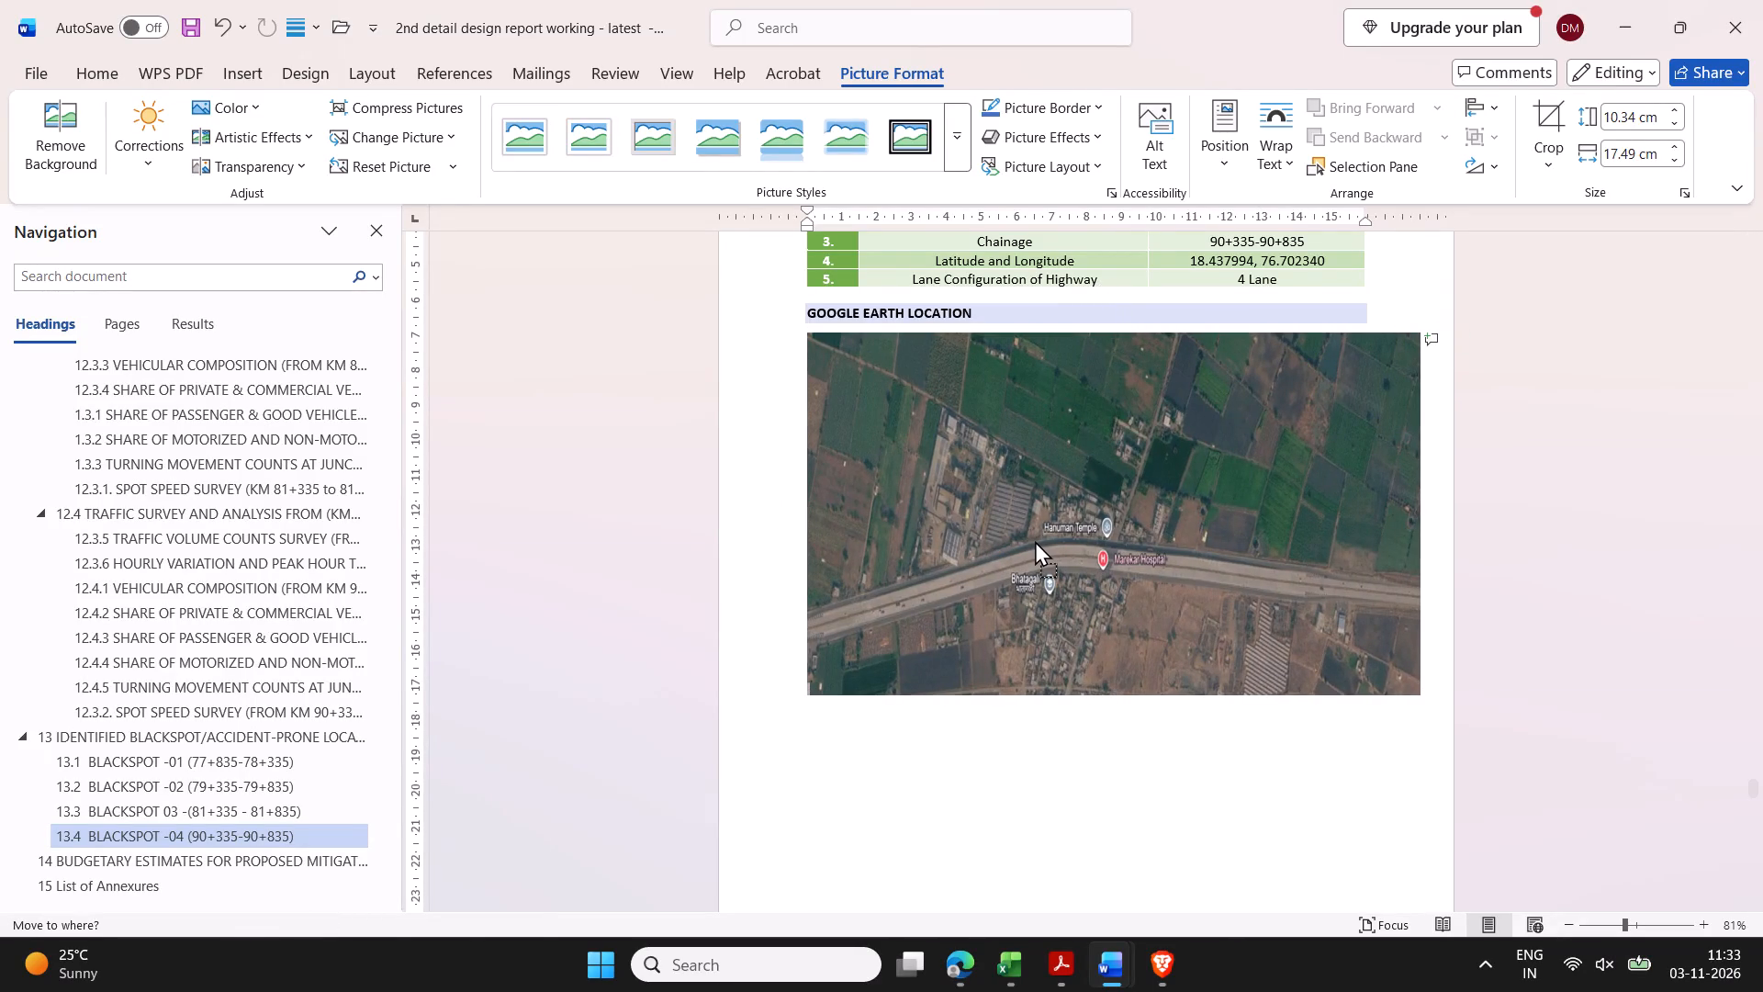
{"action": "left_click_drag", "start_coordinate": [1035, 540], "coordinate": [1034, 540]}
{"action": "left_click", "coordinate": [943, 843]}
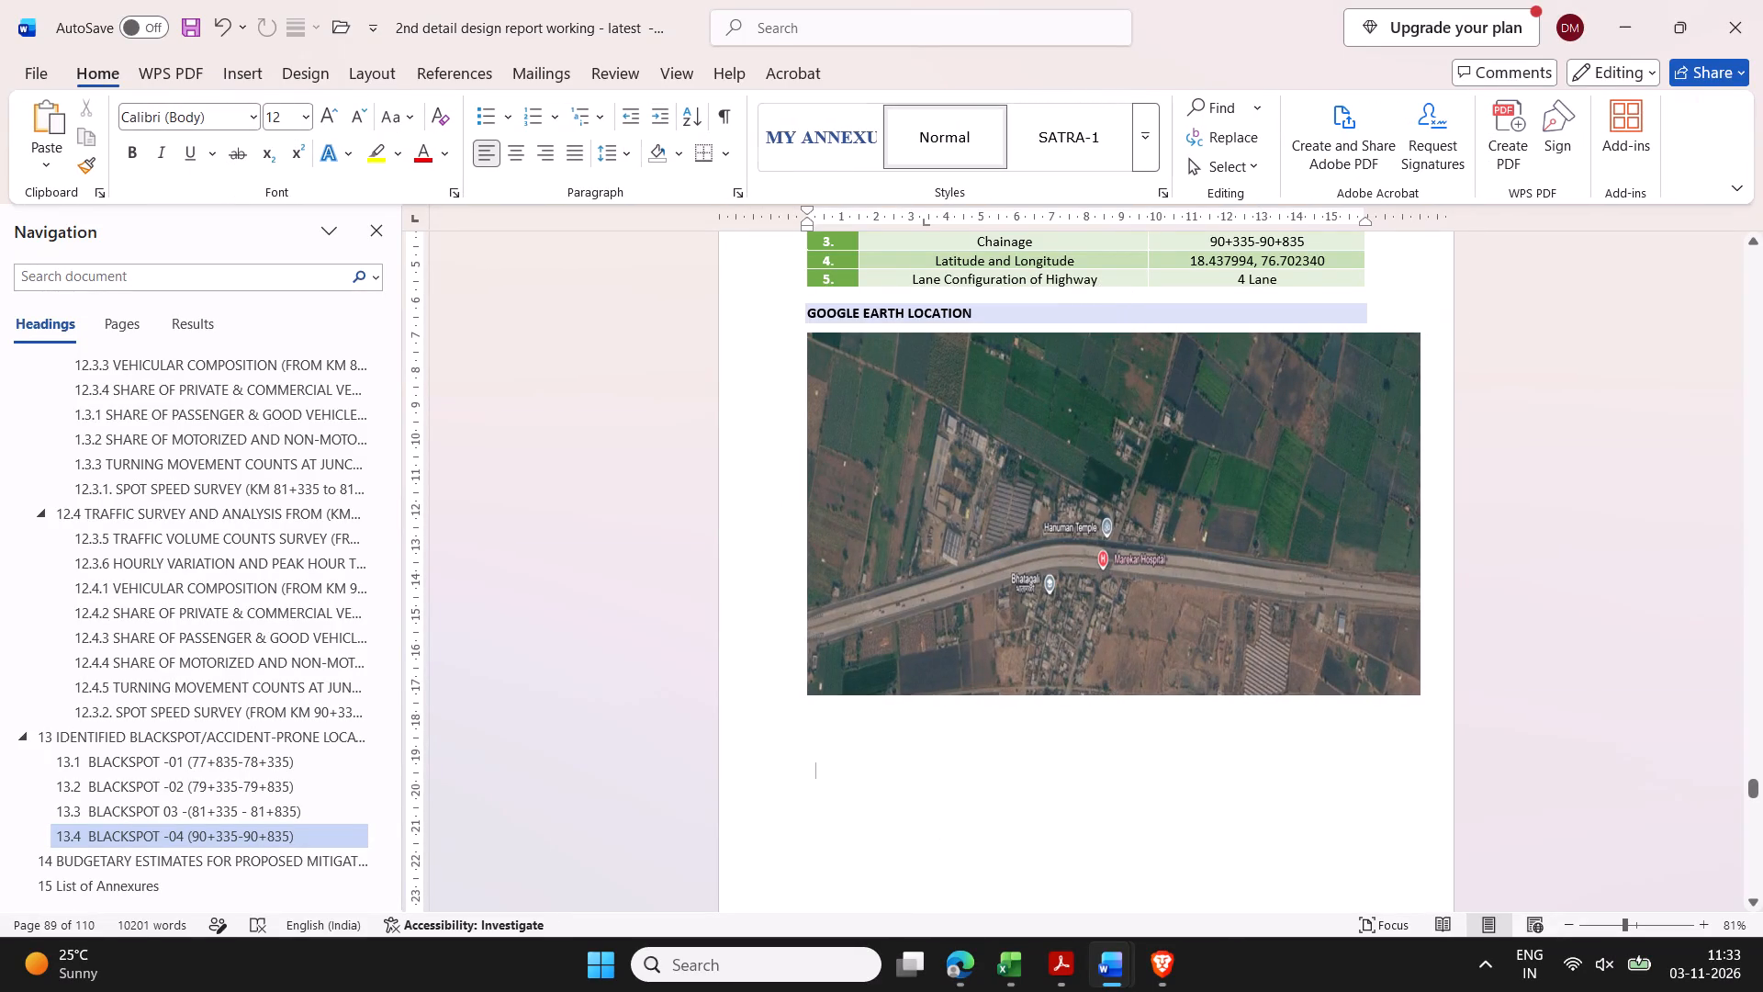
Go to section 13.3 and duplicate the red ellipse on Blackspot-03's Google Earth picture, placing the copy lower on the page.
{"action": "scroll", "coordinate": [1377, 612], "scroll_direction": "up", "scroll_amount": 1}
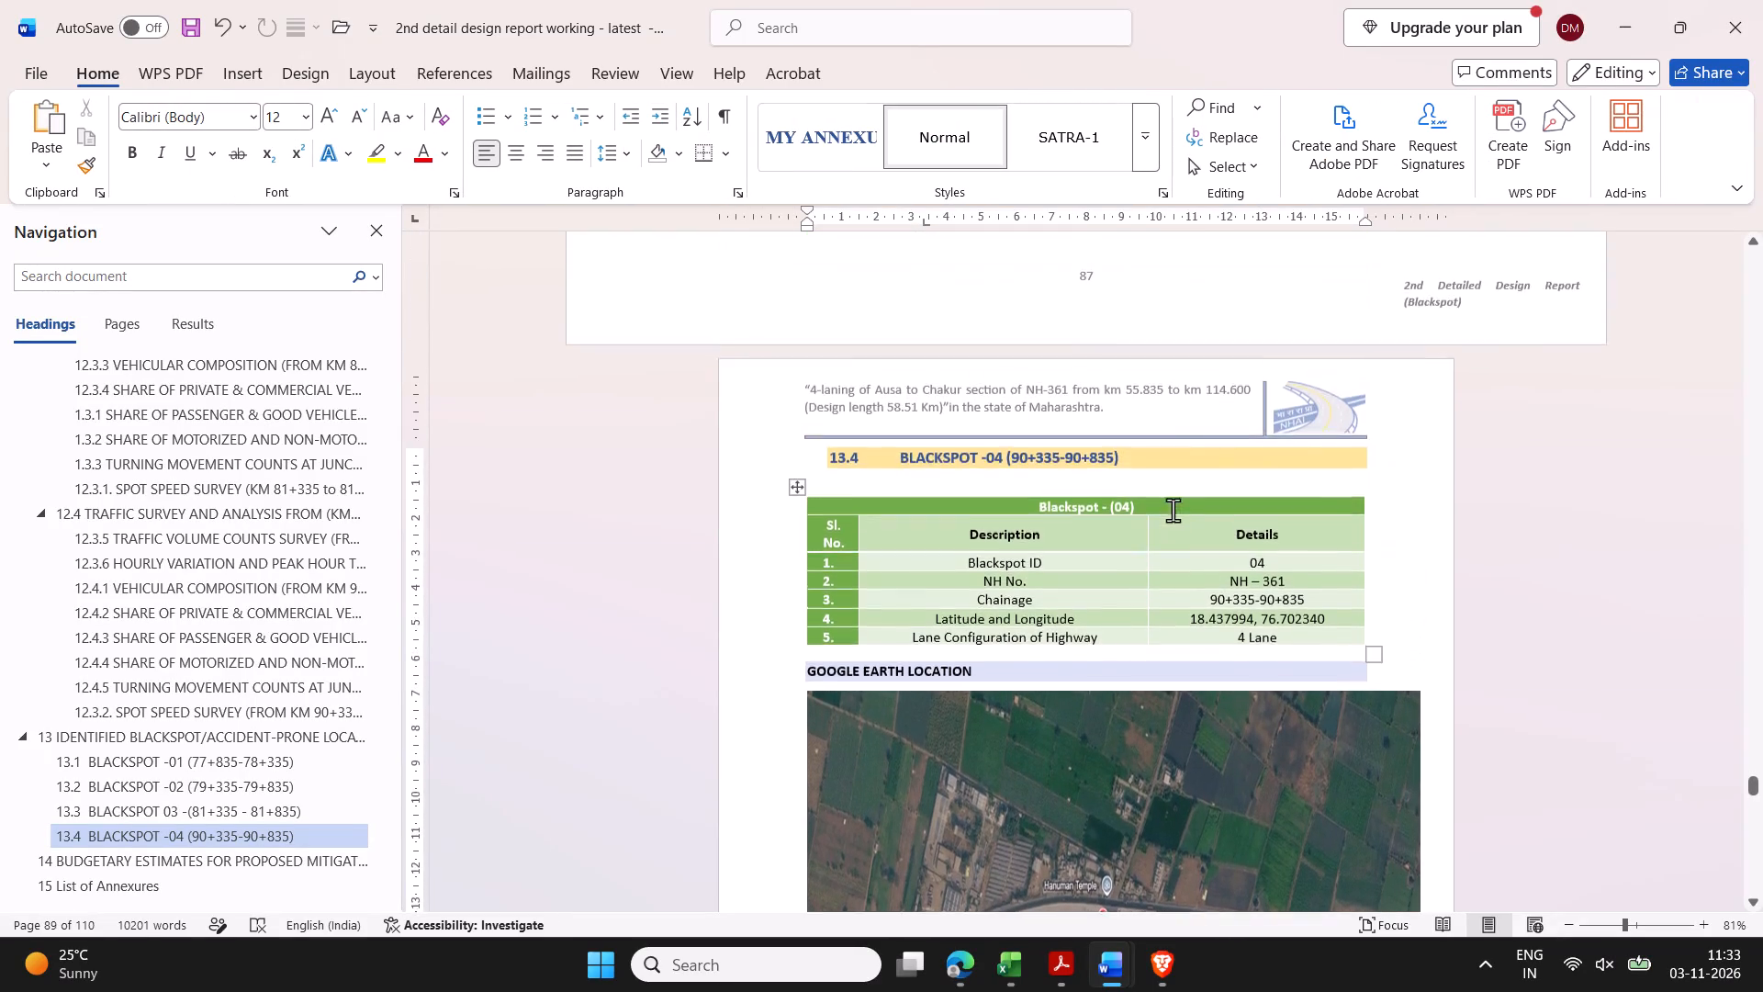
{"action": "scroll", "coordinate": [1173, 510], "scroll_direction": "up", "scroll_amount": 4}
{"action": "left_click", "coordinate": [195, 786]}
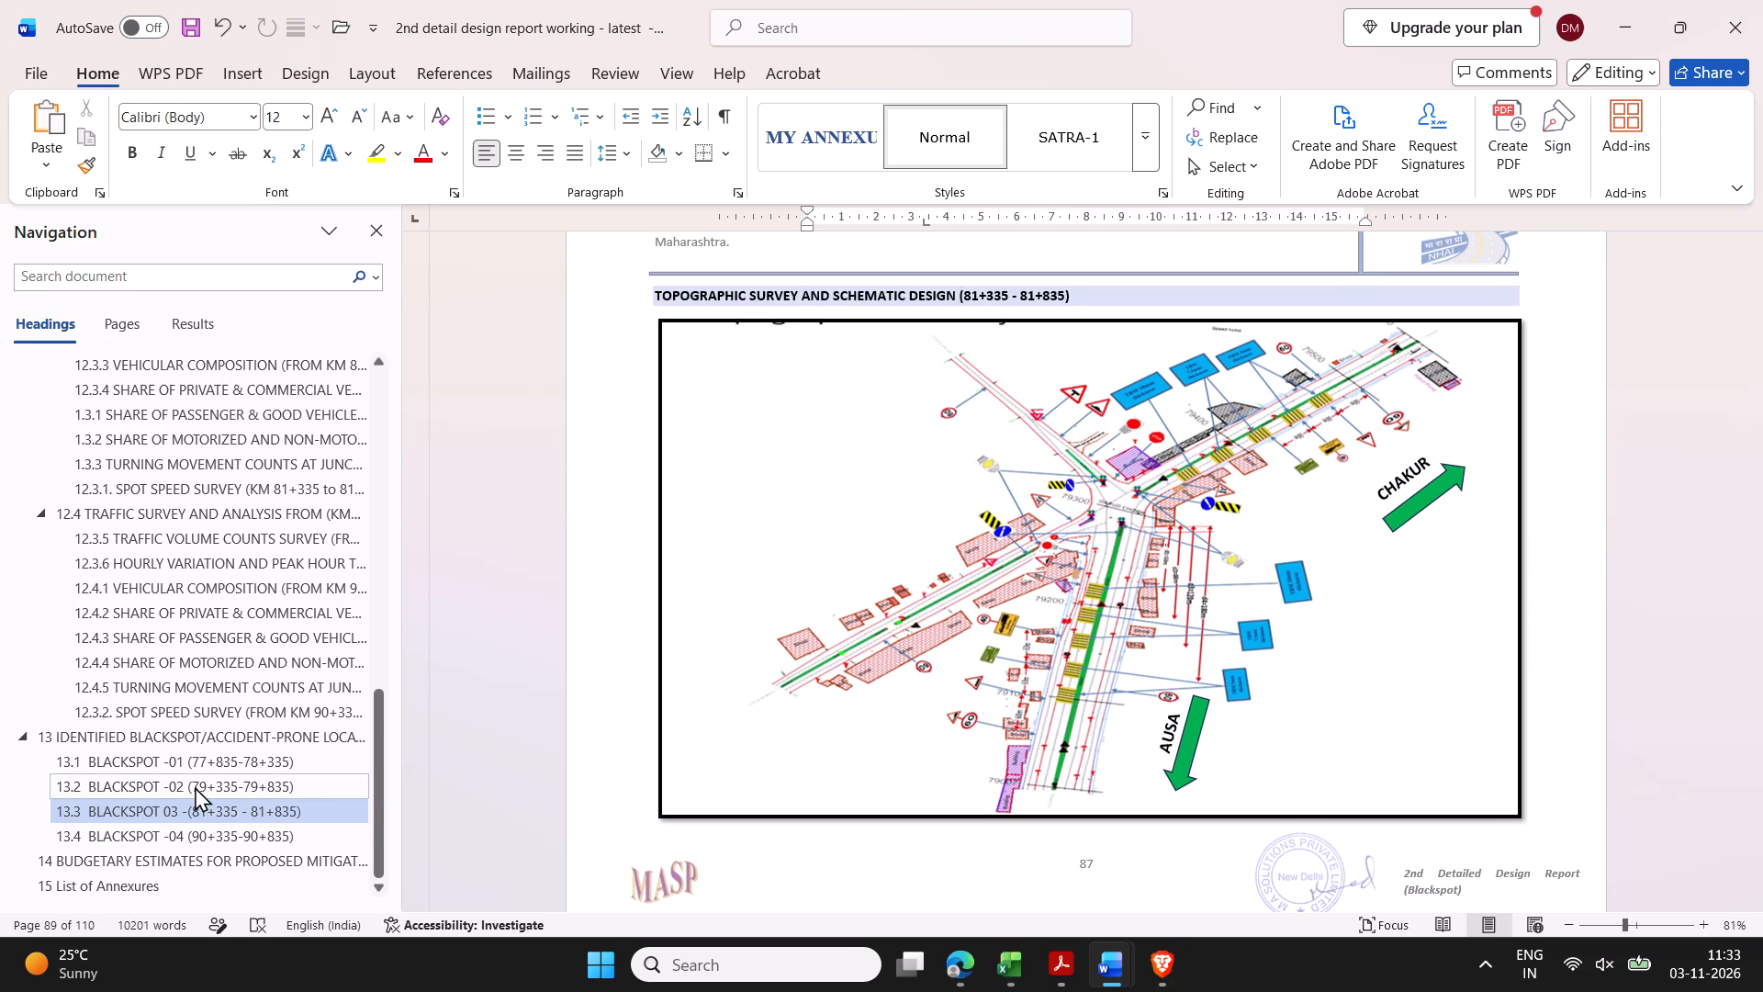
{"action": "left_click", "coordinate": [178, 814]}
{"action": "left_click", "coordinate": [166, 836]}
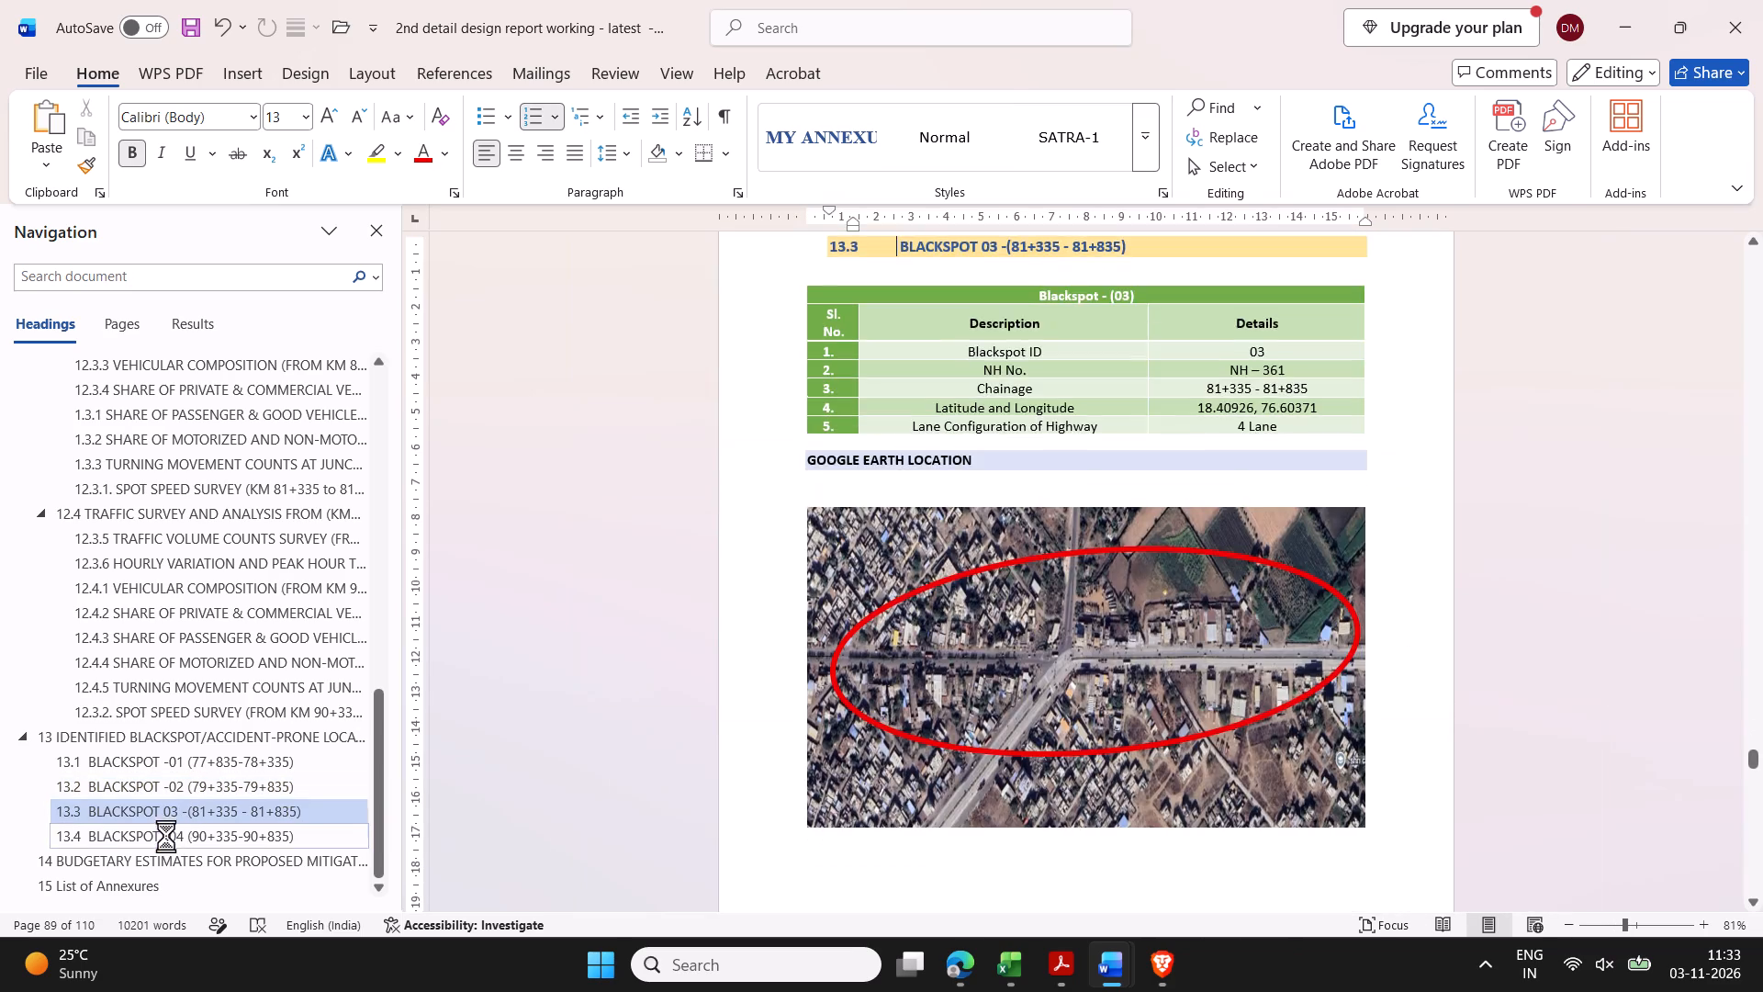
{"action": "left_click", "coordinate": [169, 815]}
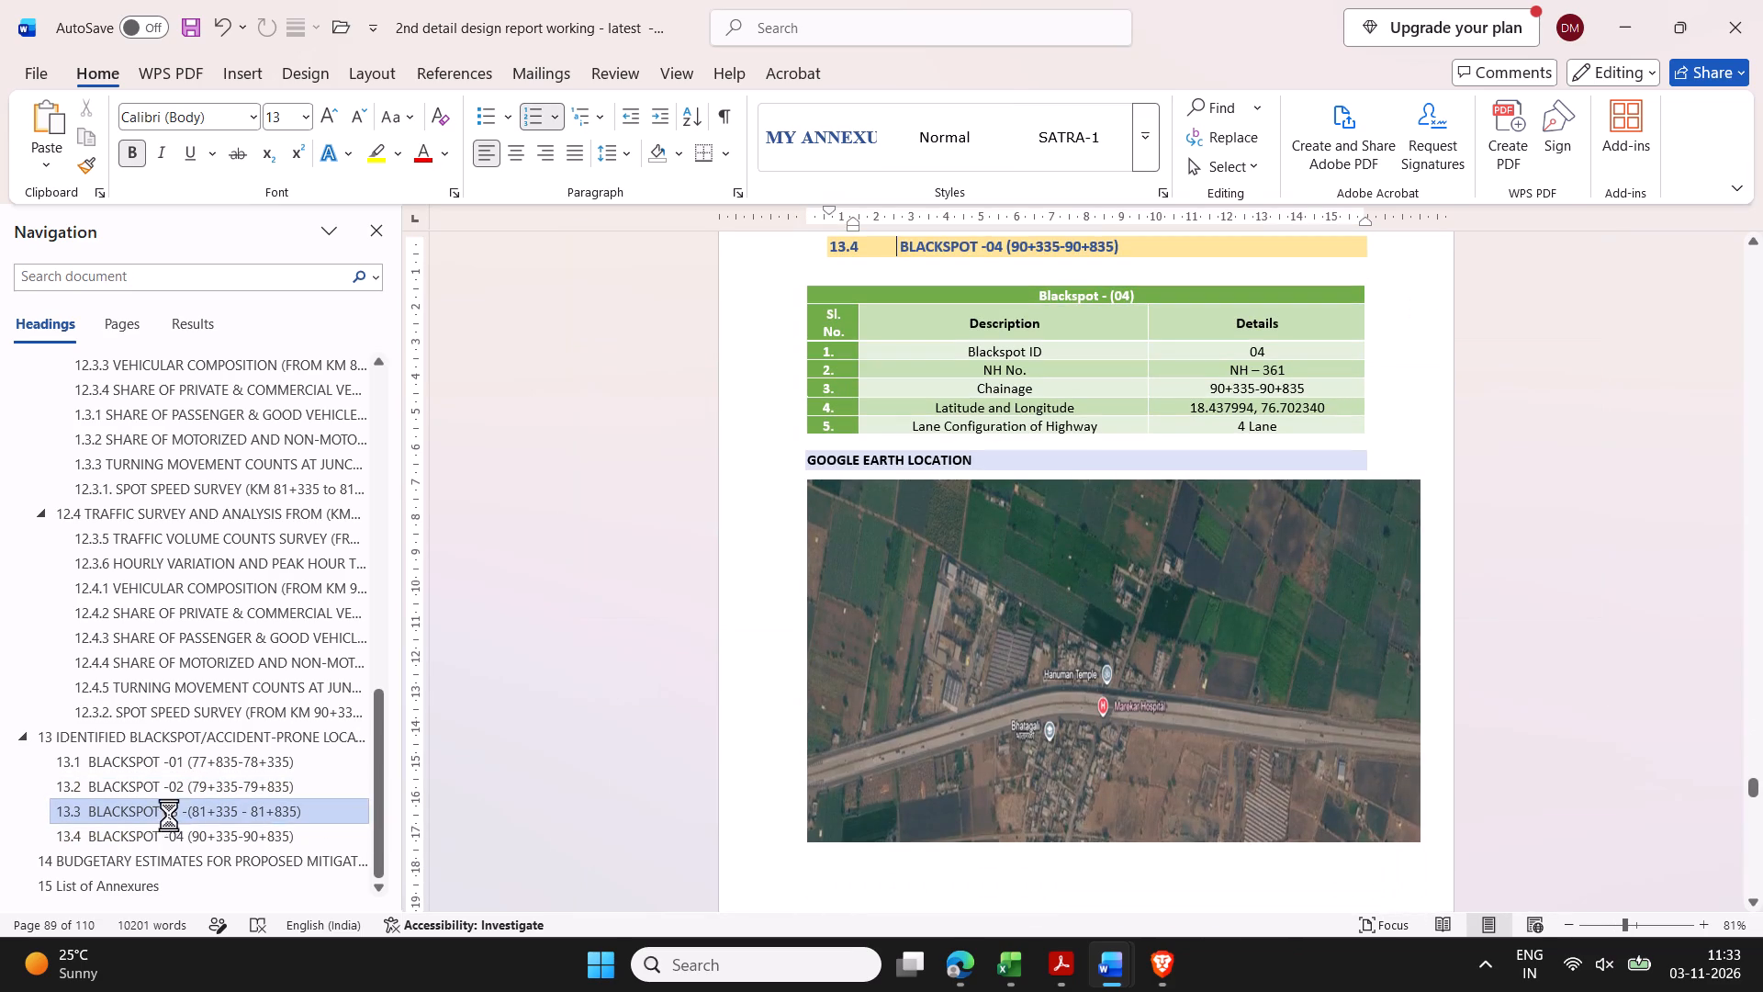
{"action": "left_click", "coordinate": [838, 653]}
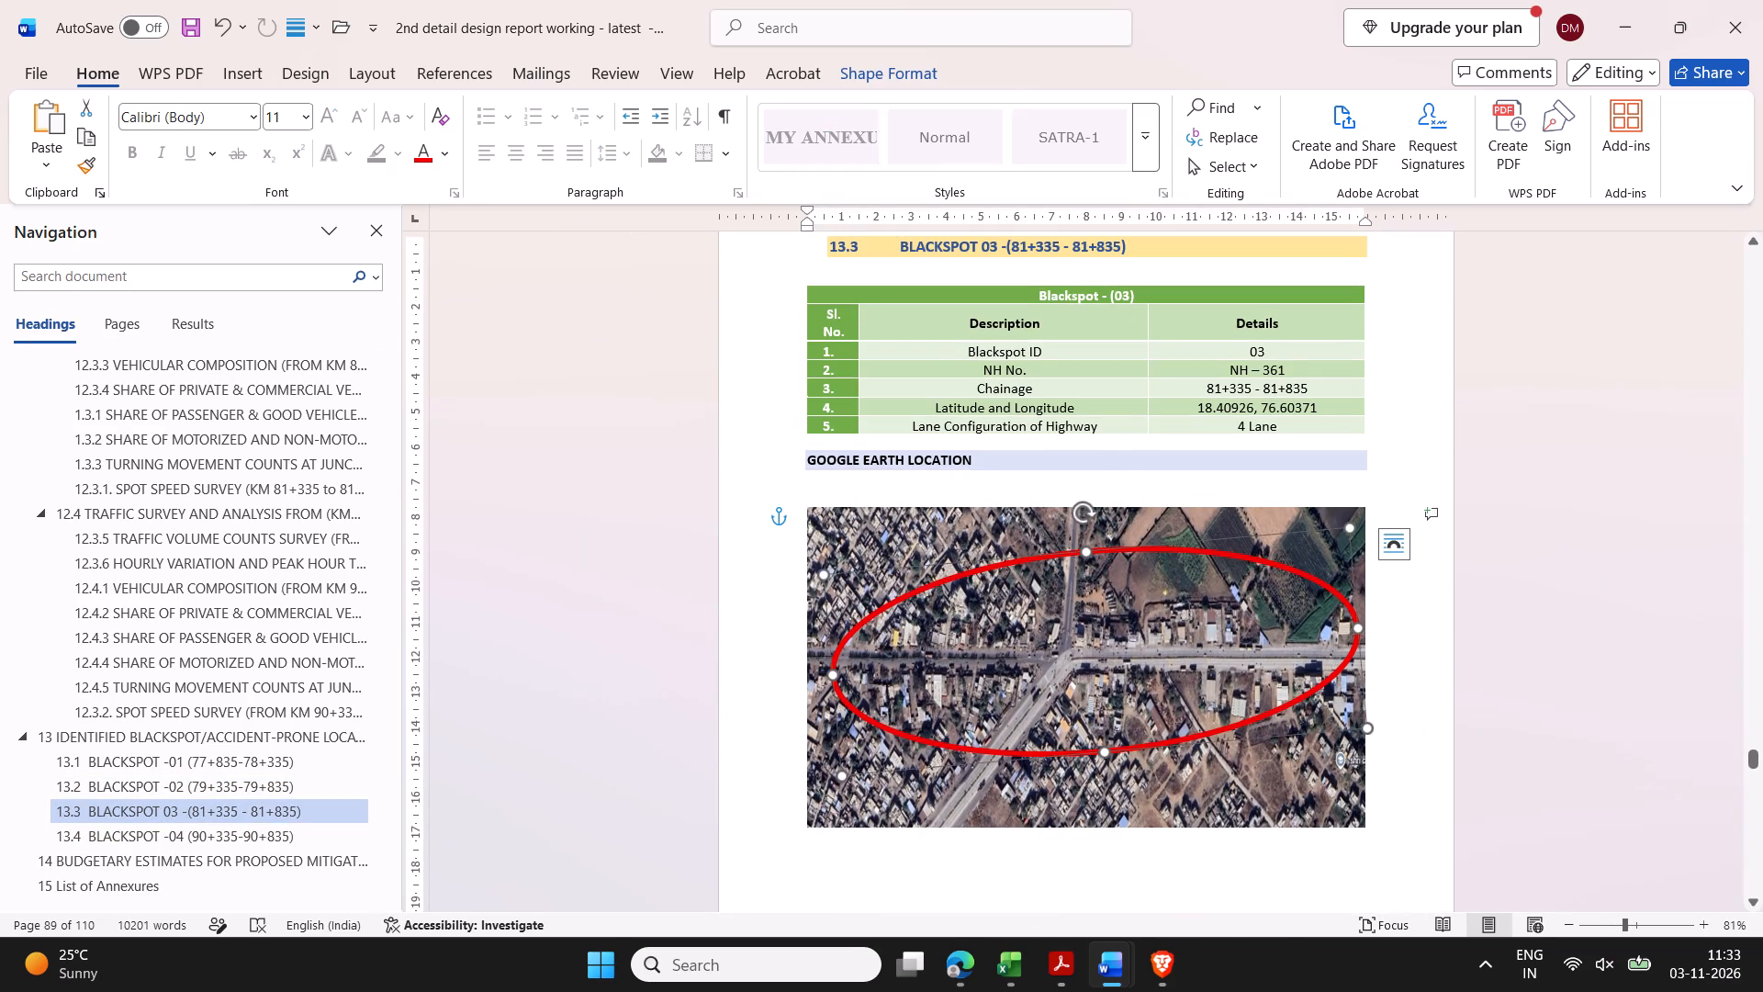
{"action": "left_click_drag", "start_coordinate": [838, 653], "coordinate": [833, 687], "text": "ctrl"}
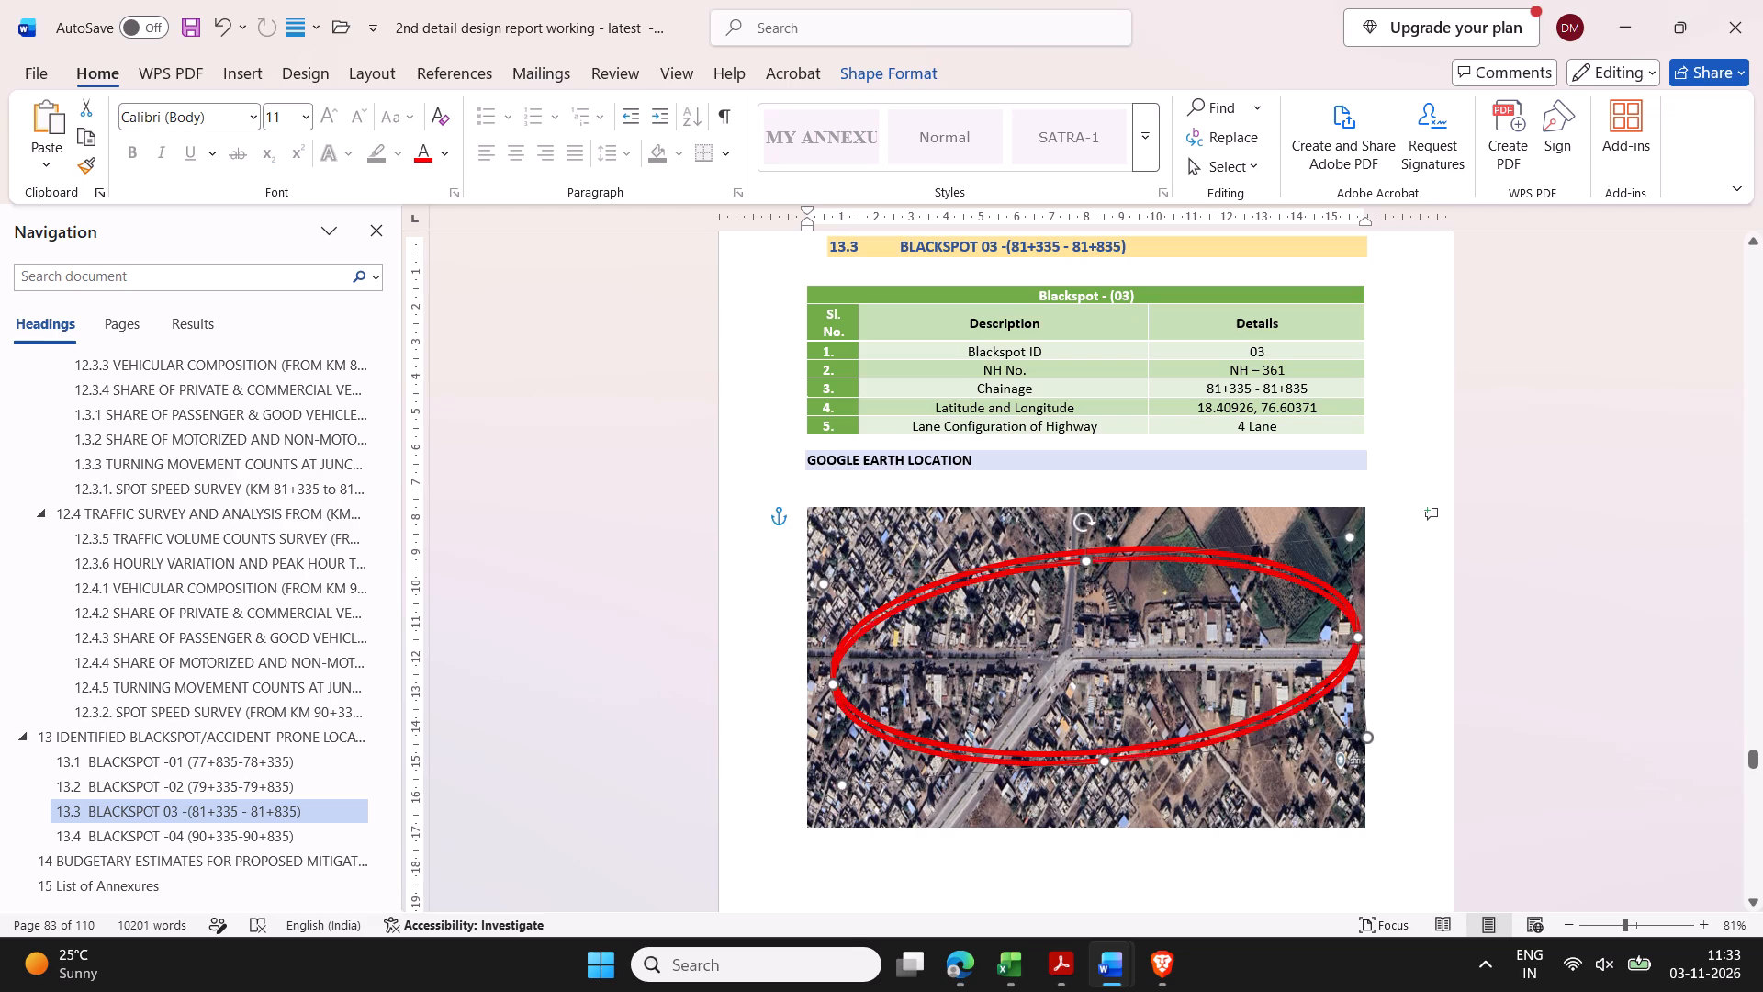
{"action": "left_click_drag", "start_coordinate": [833, 687], "coordinate": [759, 800], "text": "ctrl"}
Move the copied red ellipse off the Blackspot-03 picture and down onto the page with the 81+335 - 81+835 recommendations table.
{"action": "scroll", "coordinate": [1230, 592], "scroll_direction": "down", "scroll_amount": 1}
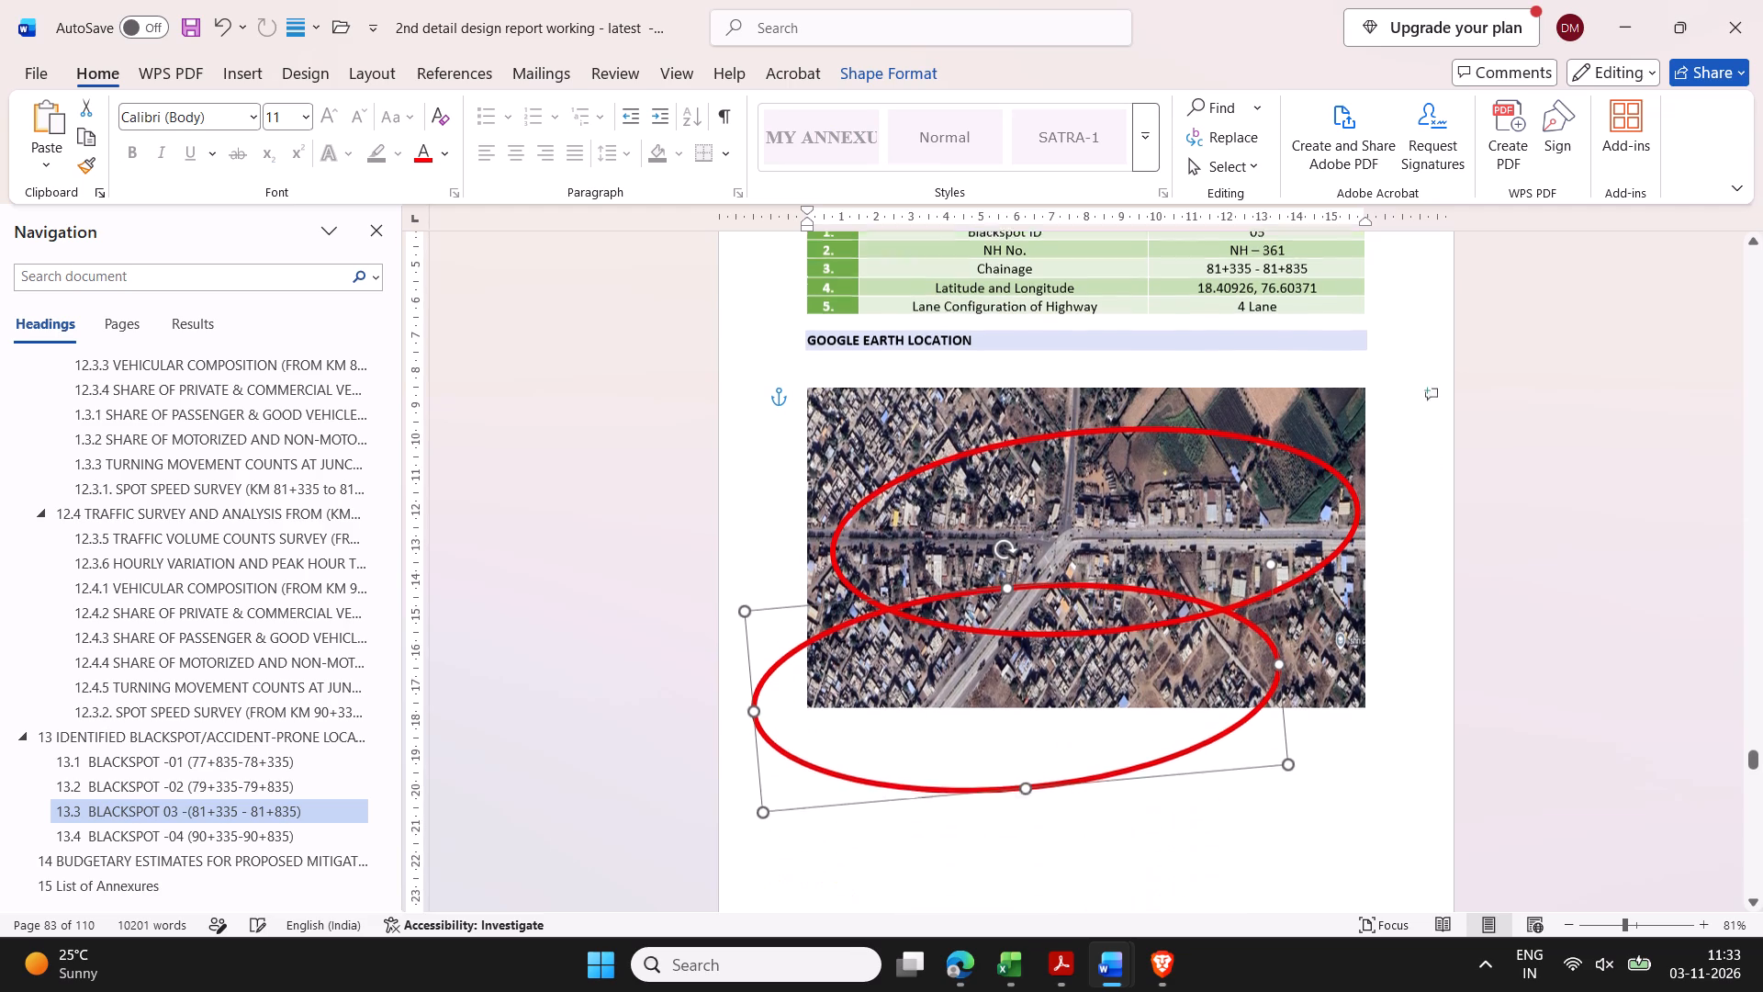
{"action": "scroll", "coordinate": [1231, 581], "scroll_direction": "down", "scroll_amount": 1}
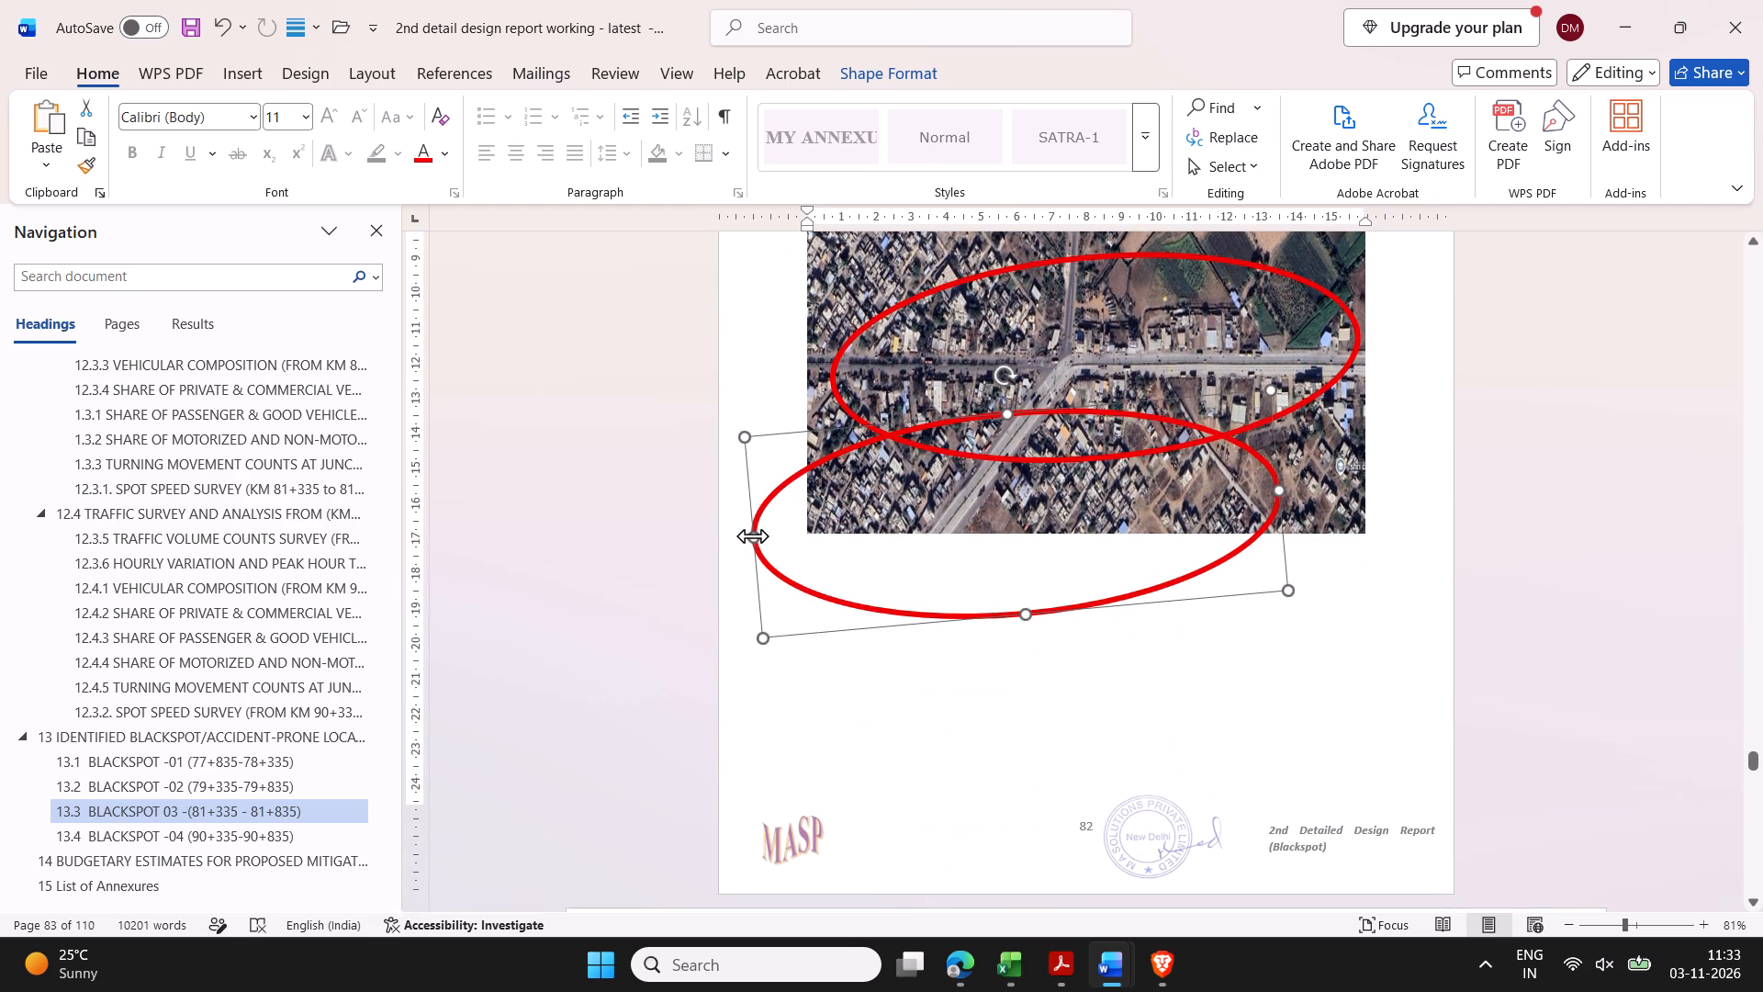
{"action": "left_click", "coordinate": [752, 535]}
{"action": "left_click_drag", "start_coordinate": [815, 592], "coordinate": [803, 824]}
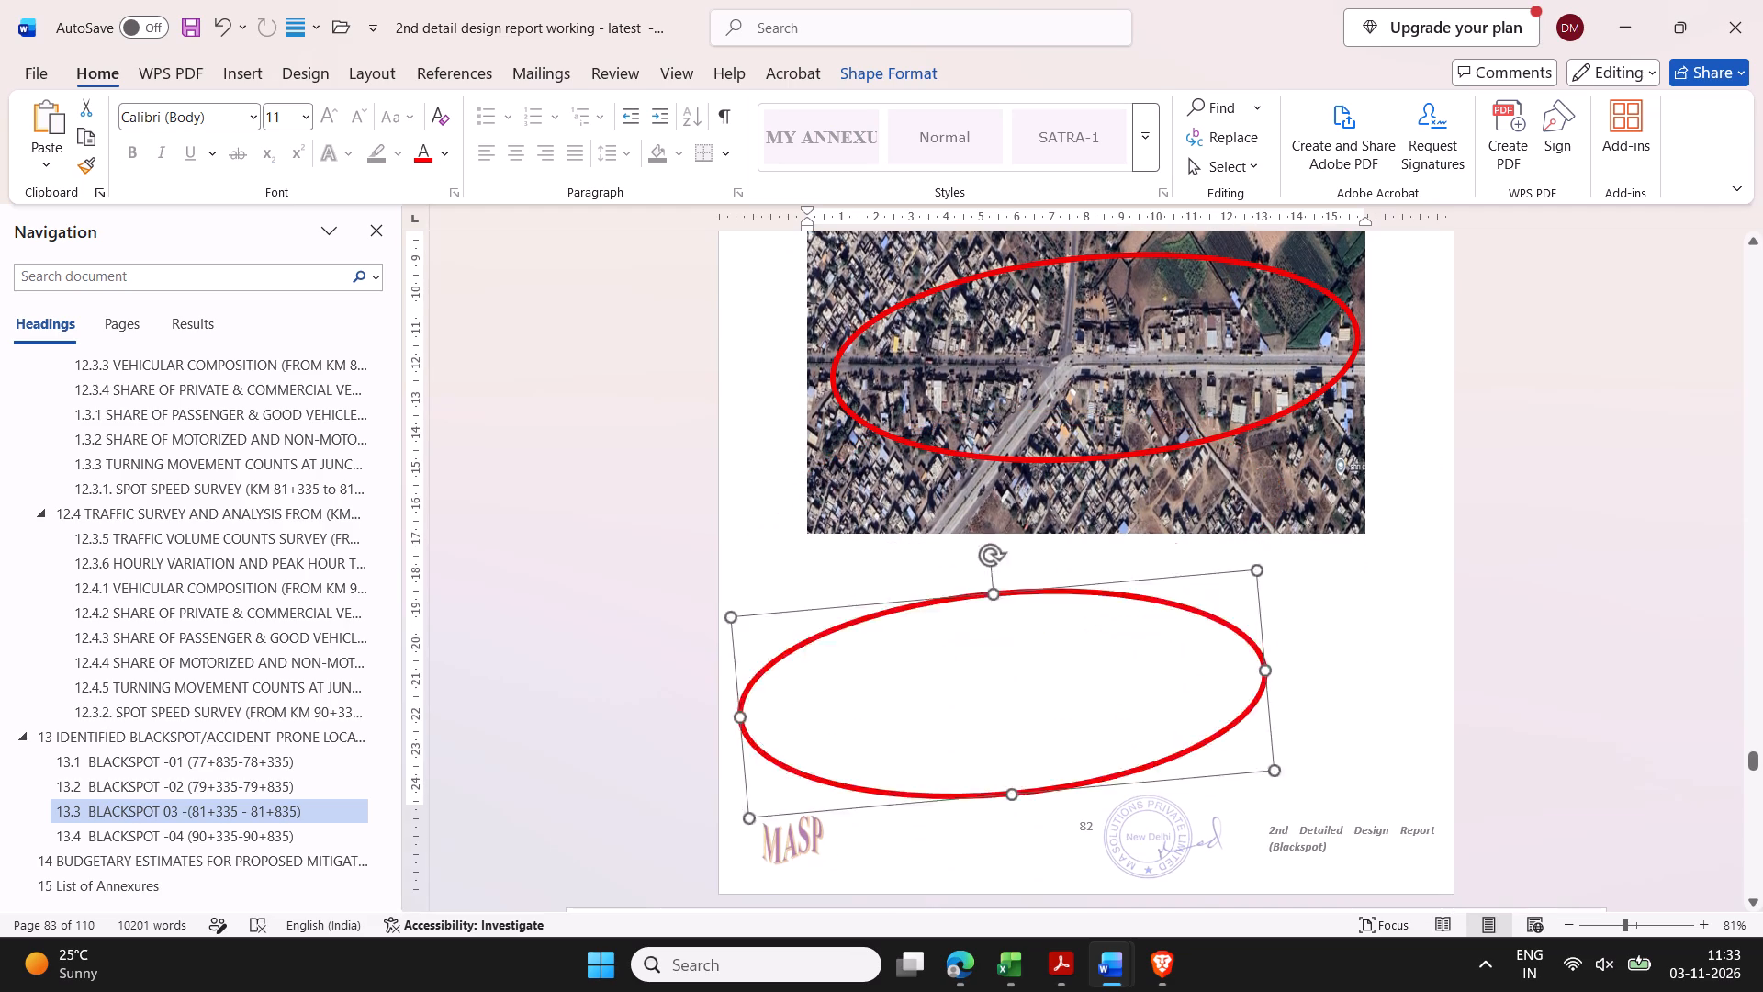
{"action": "left_click_drag", "start_coordinate": [803, 824], "coordinate": [810, 843]}
{"action": "scroll", "coordinate": [1216, 586], "scroll_direction": "down", "scroll_amount": 2}
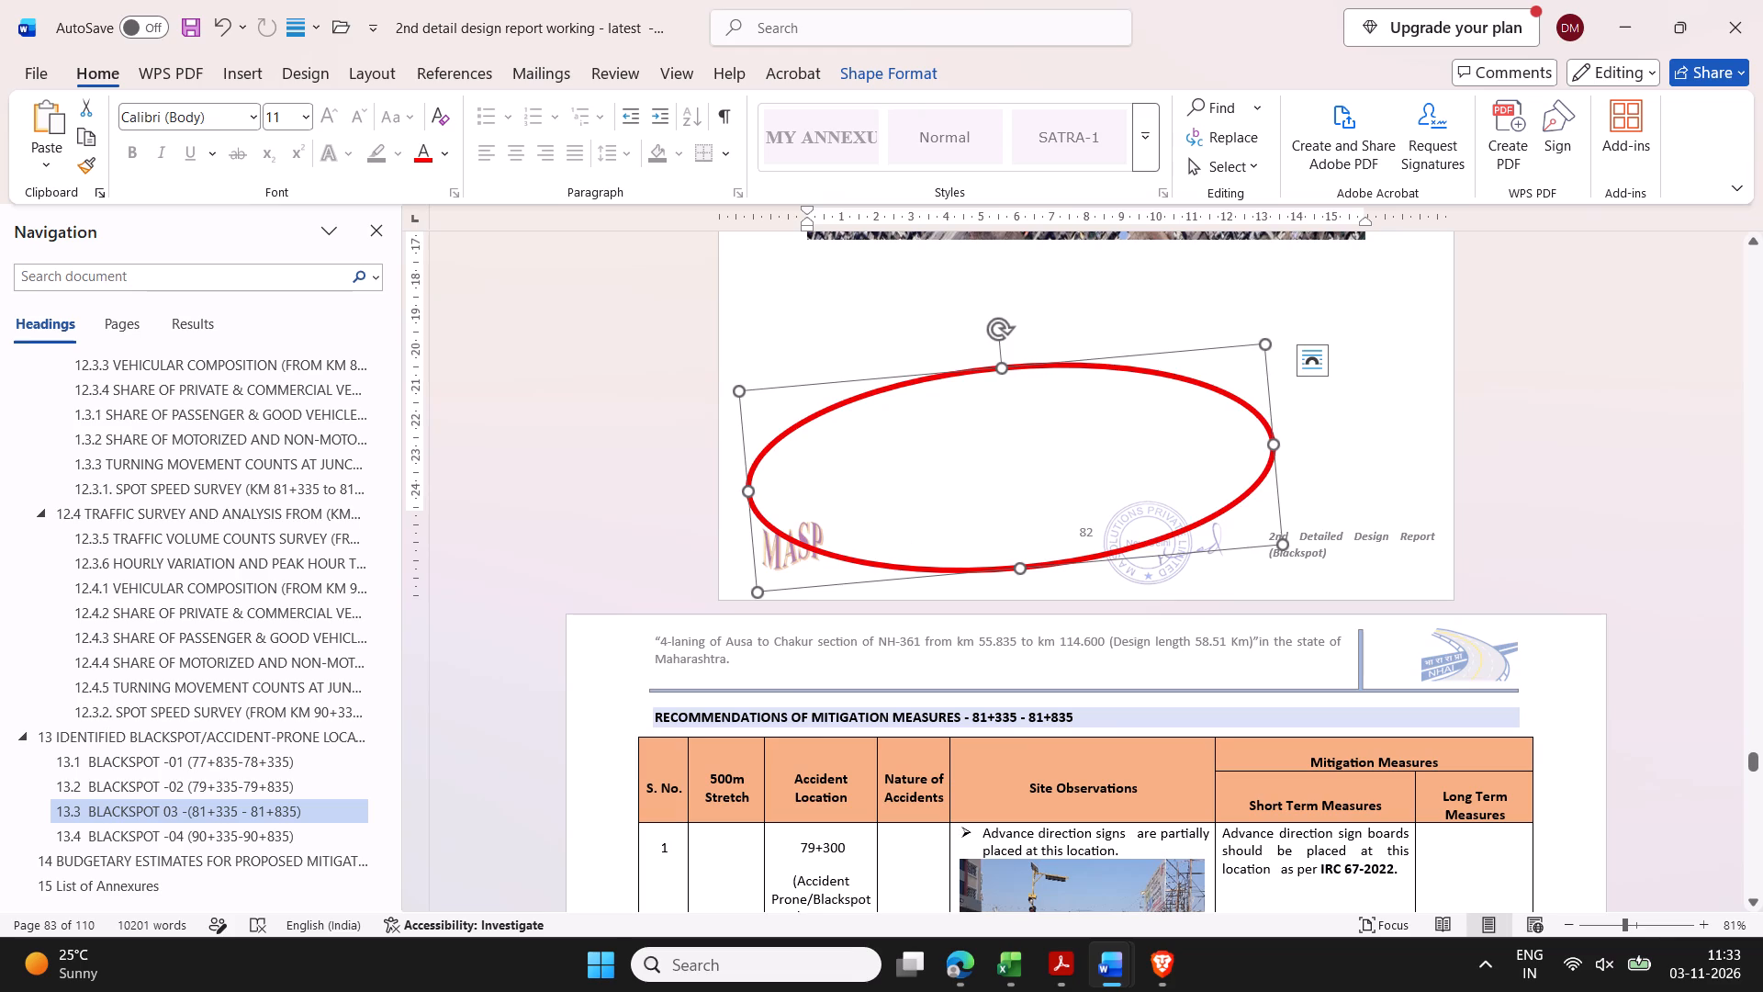
{"action": "left_click_drag", "start_coordinate": [863, 557], "coordinate": [896, 893]}
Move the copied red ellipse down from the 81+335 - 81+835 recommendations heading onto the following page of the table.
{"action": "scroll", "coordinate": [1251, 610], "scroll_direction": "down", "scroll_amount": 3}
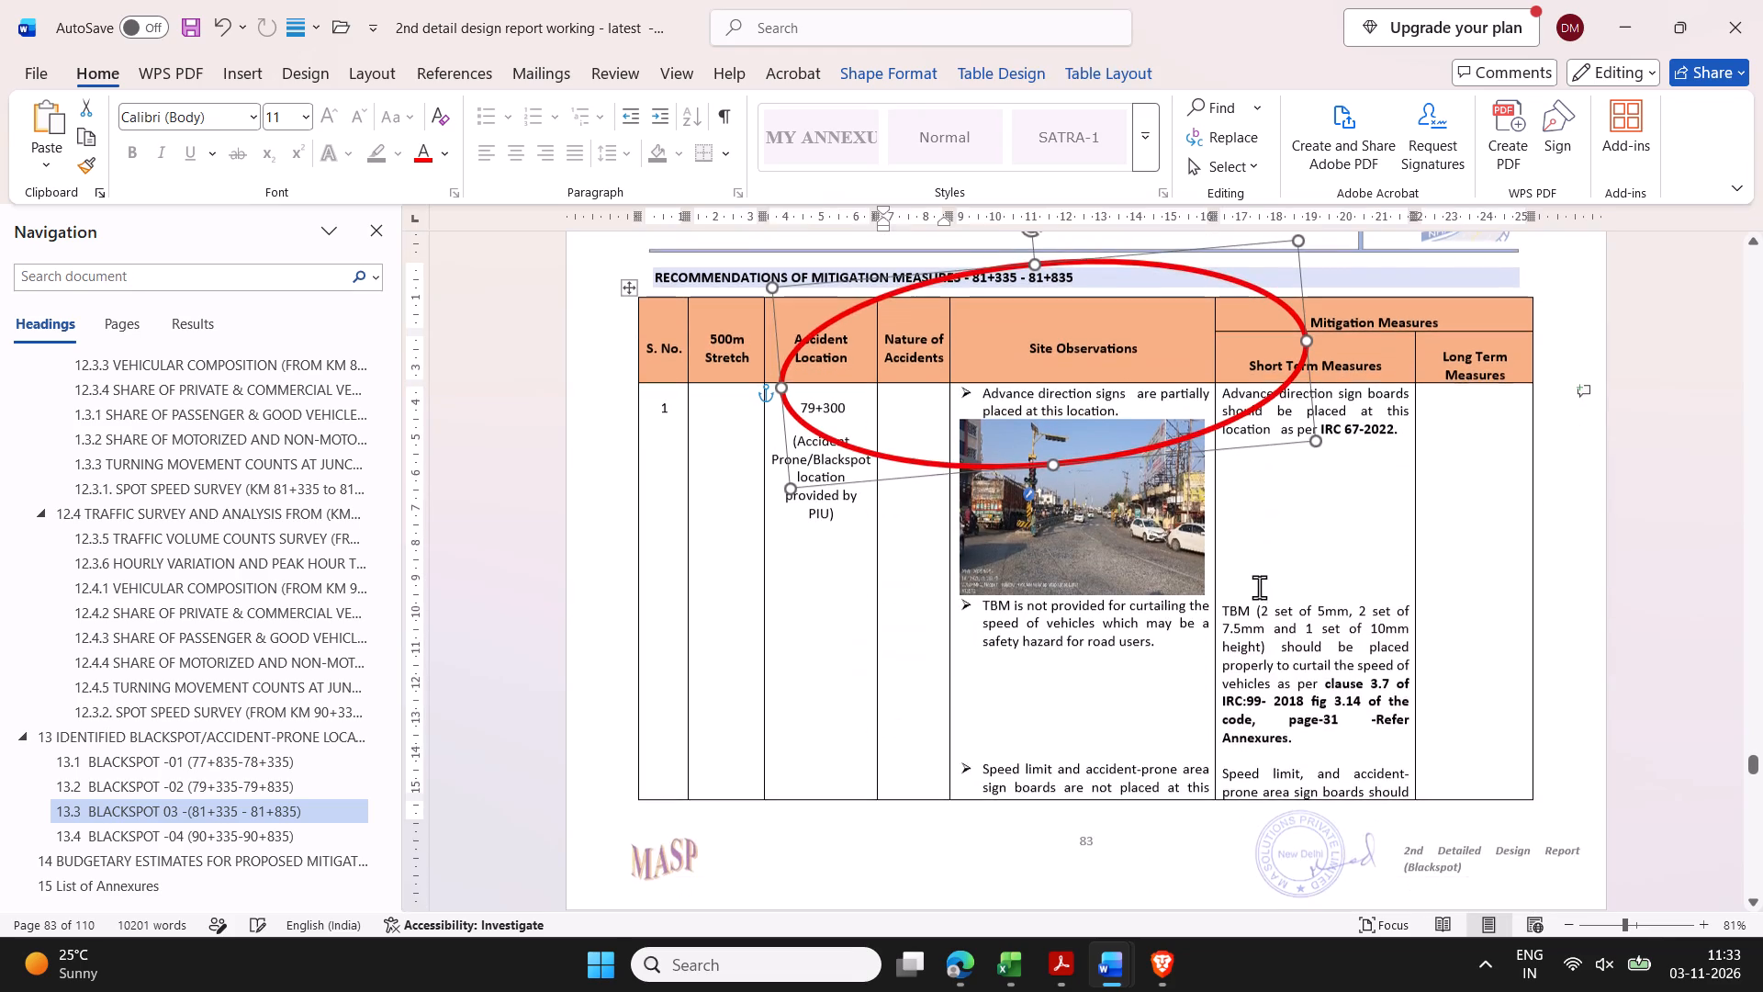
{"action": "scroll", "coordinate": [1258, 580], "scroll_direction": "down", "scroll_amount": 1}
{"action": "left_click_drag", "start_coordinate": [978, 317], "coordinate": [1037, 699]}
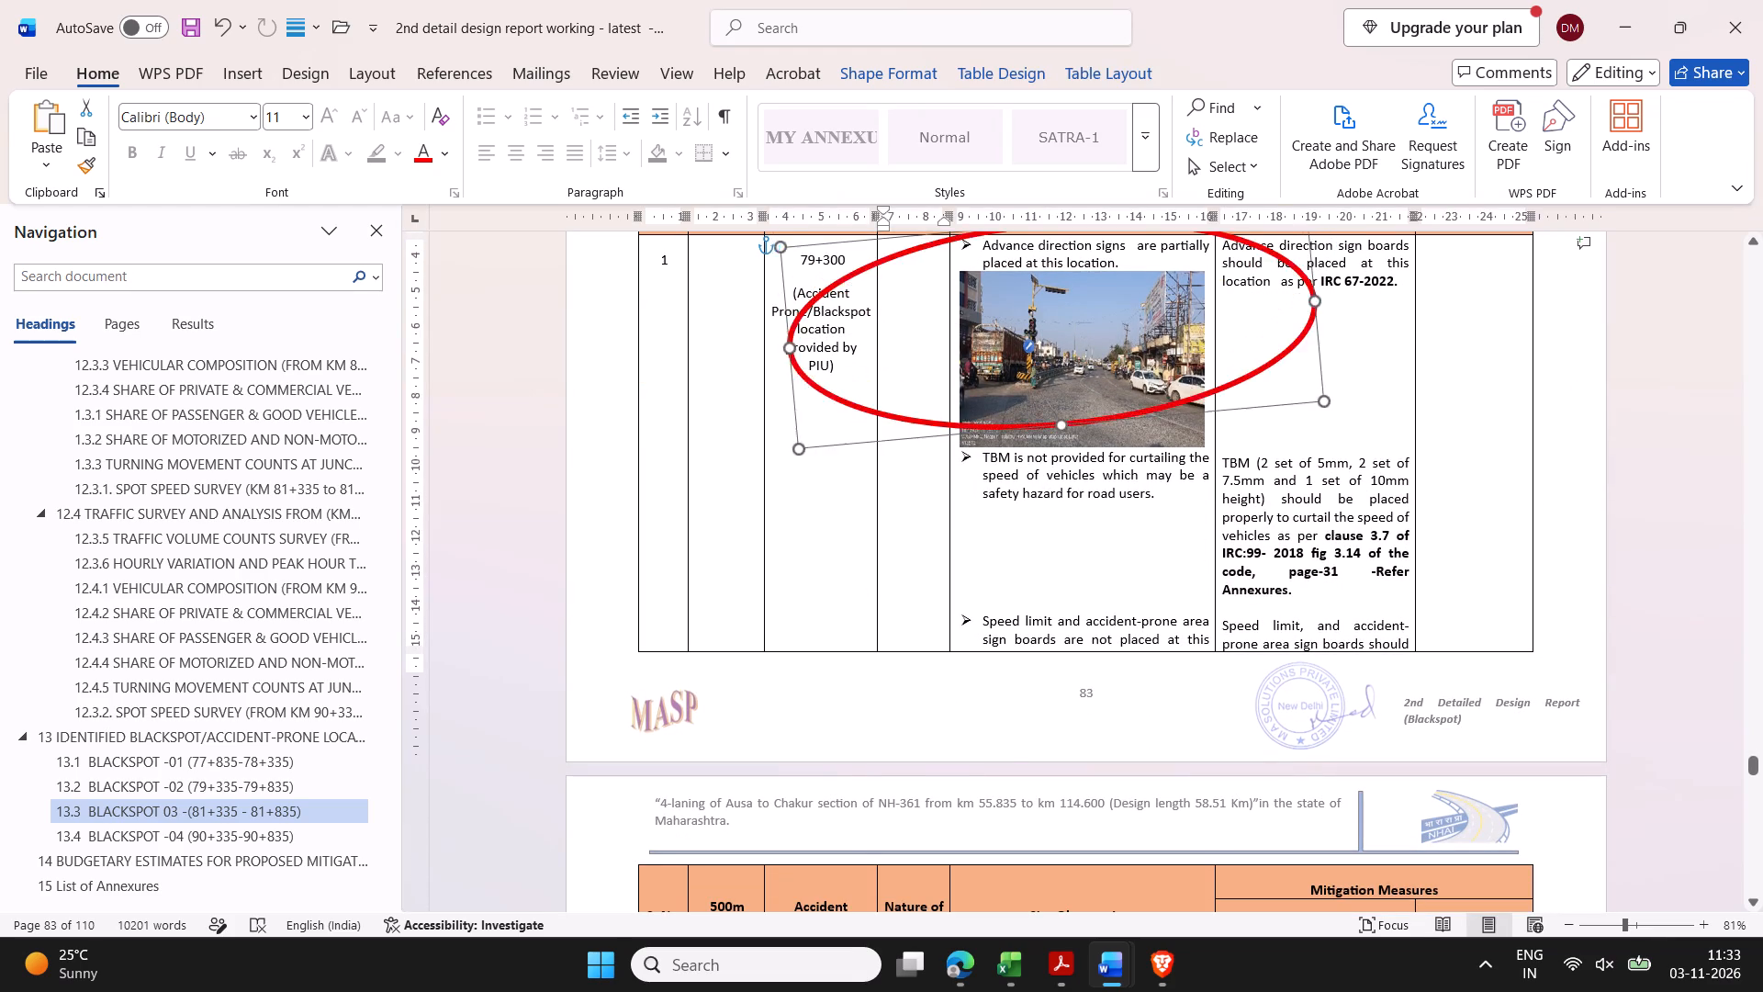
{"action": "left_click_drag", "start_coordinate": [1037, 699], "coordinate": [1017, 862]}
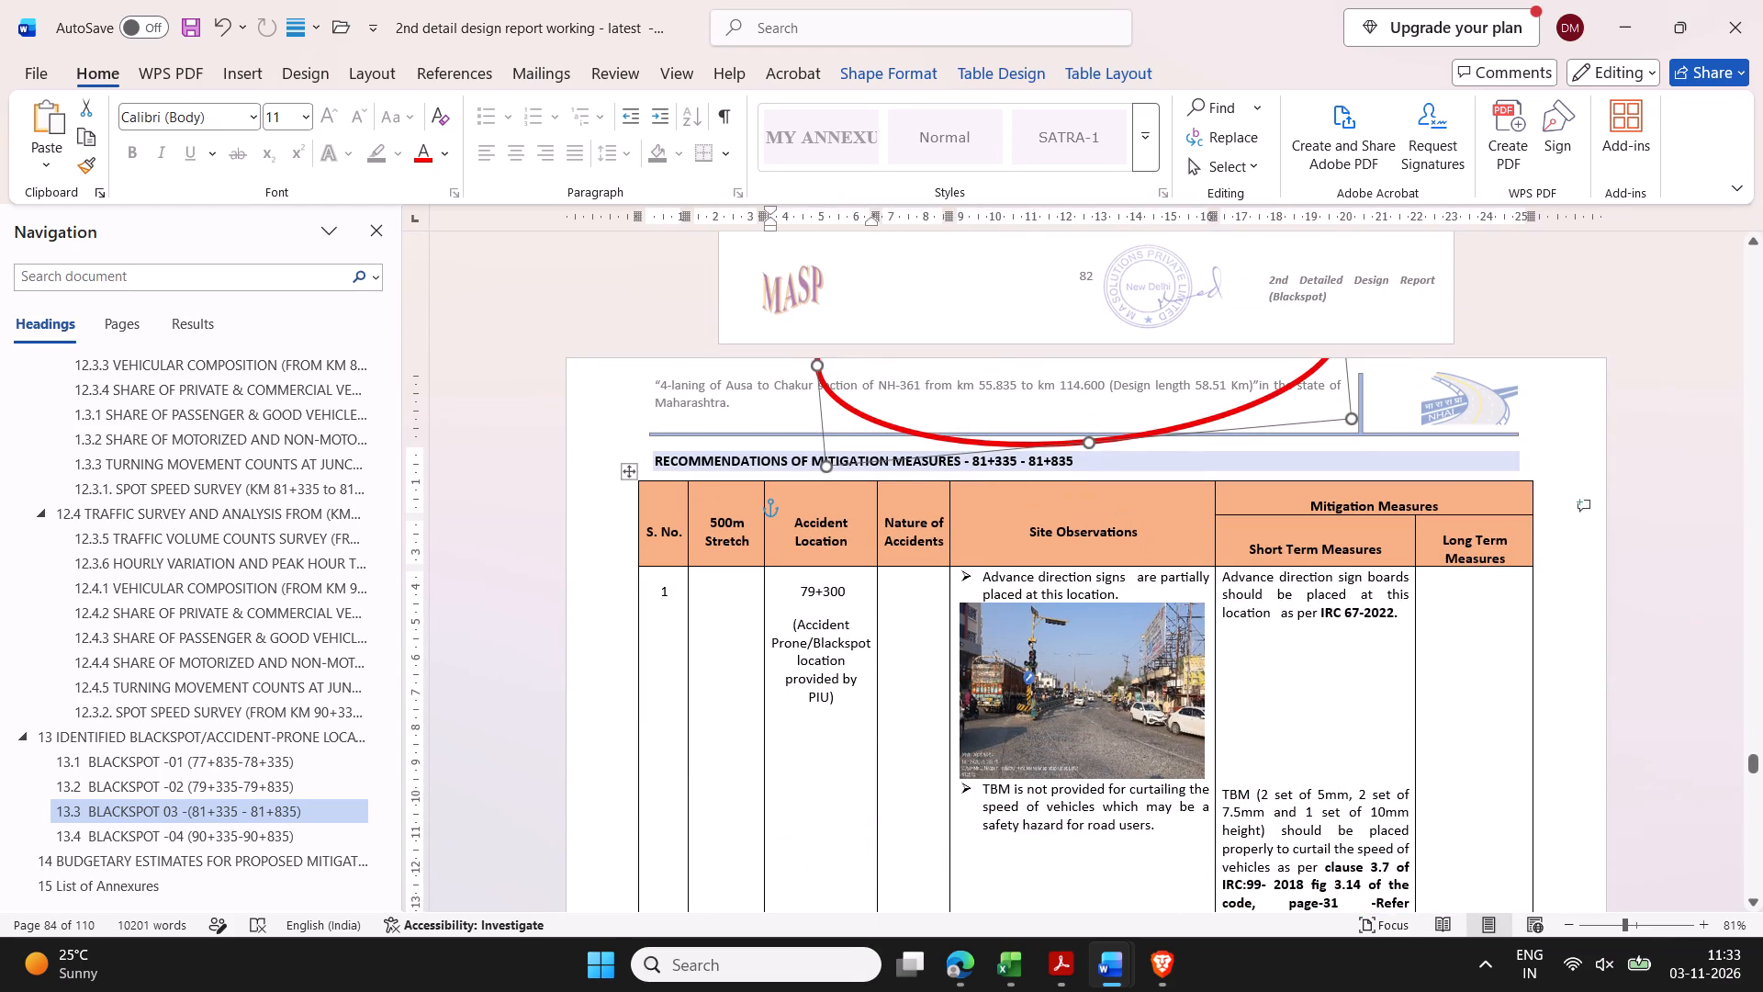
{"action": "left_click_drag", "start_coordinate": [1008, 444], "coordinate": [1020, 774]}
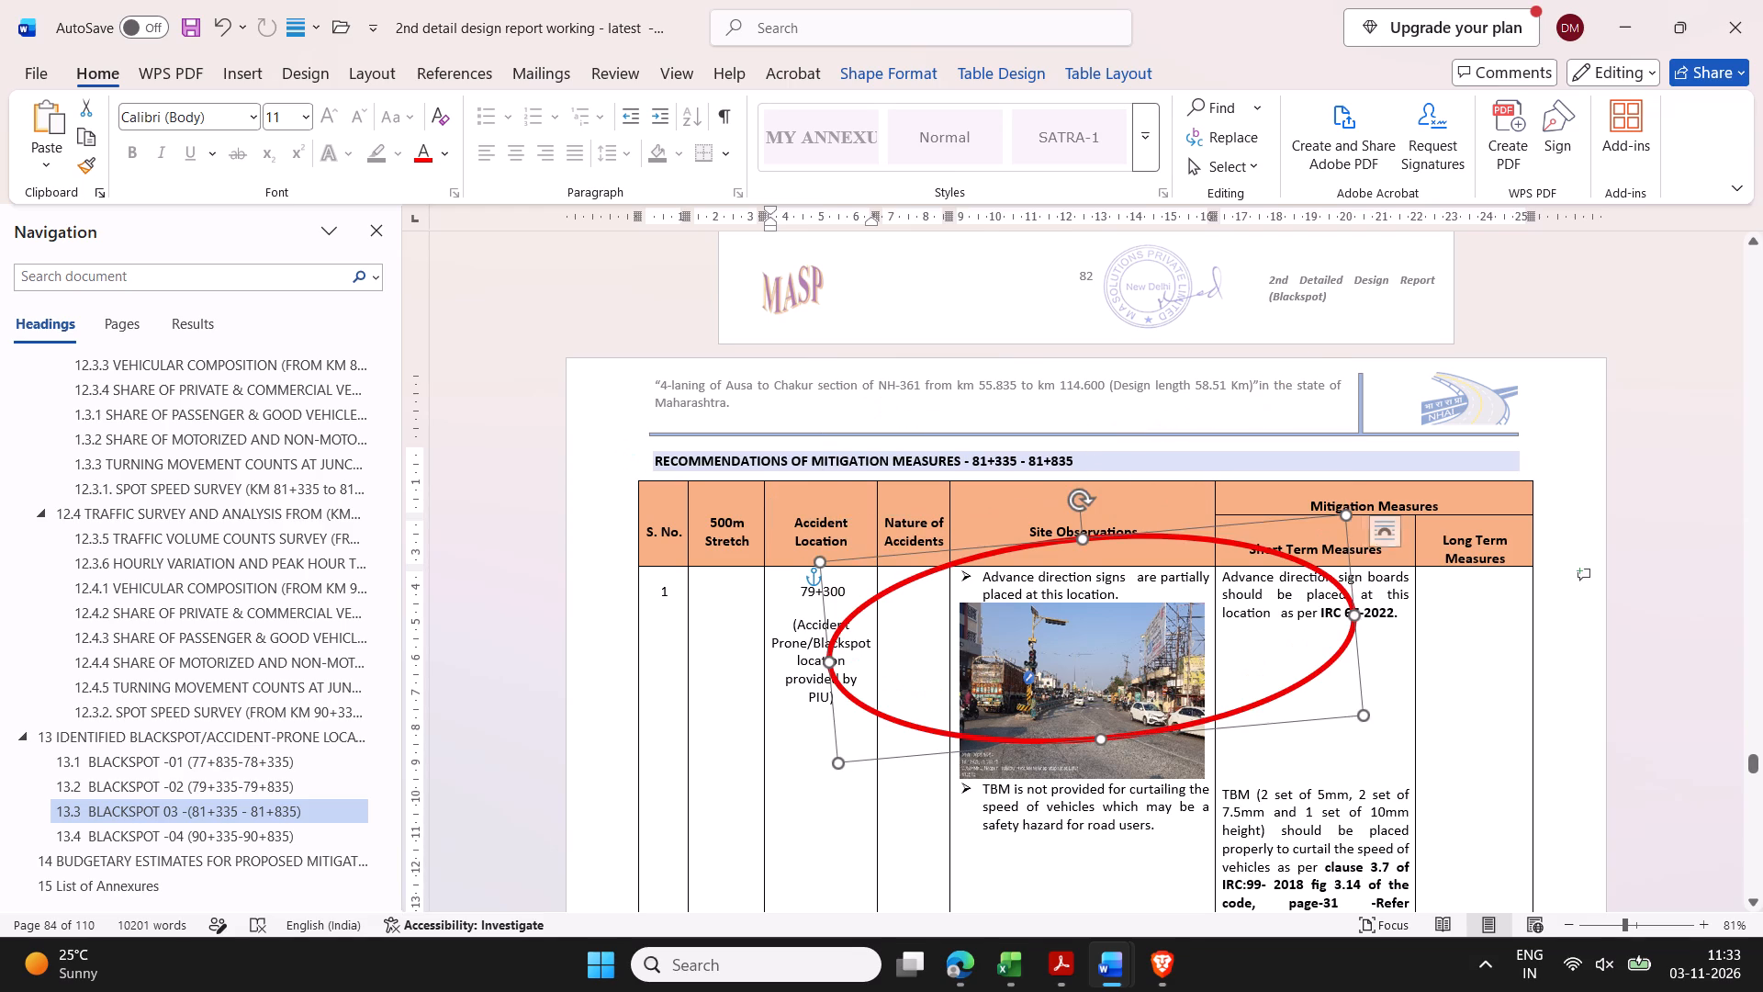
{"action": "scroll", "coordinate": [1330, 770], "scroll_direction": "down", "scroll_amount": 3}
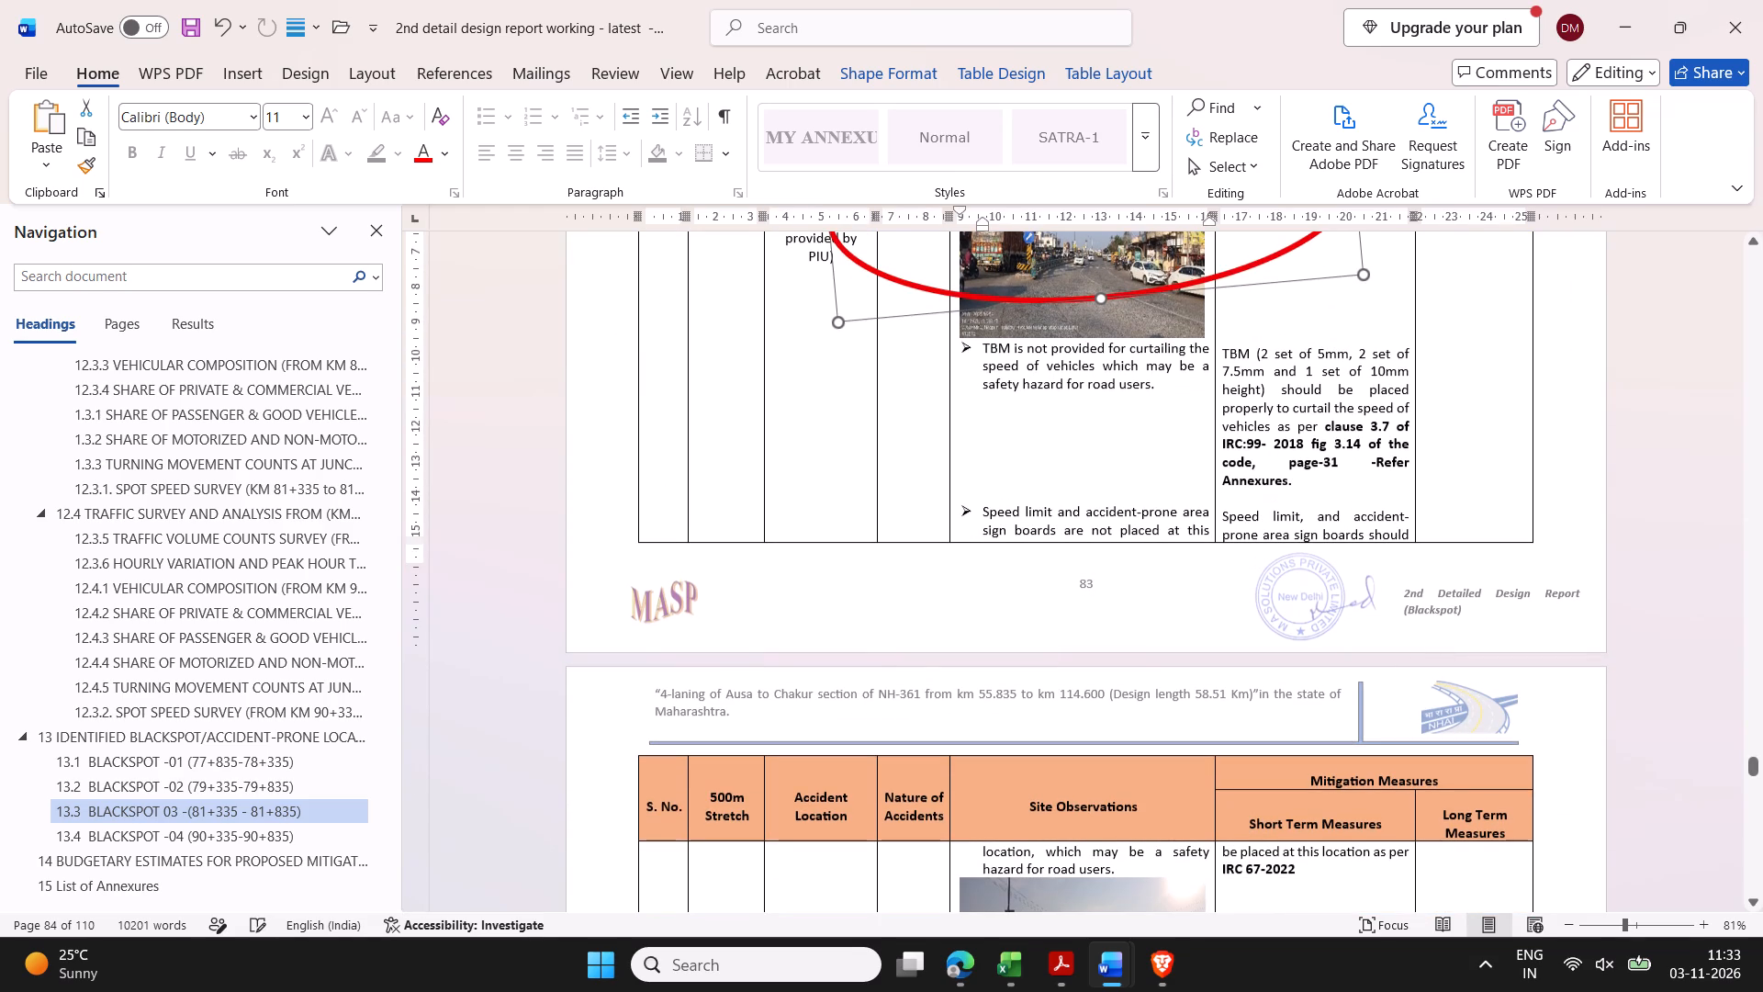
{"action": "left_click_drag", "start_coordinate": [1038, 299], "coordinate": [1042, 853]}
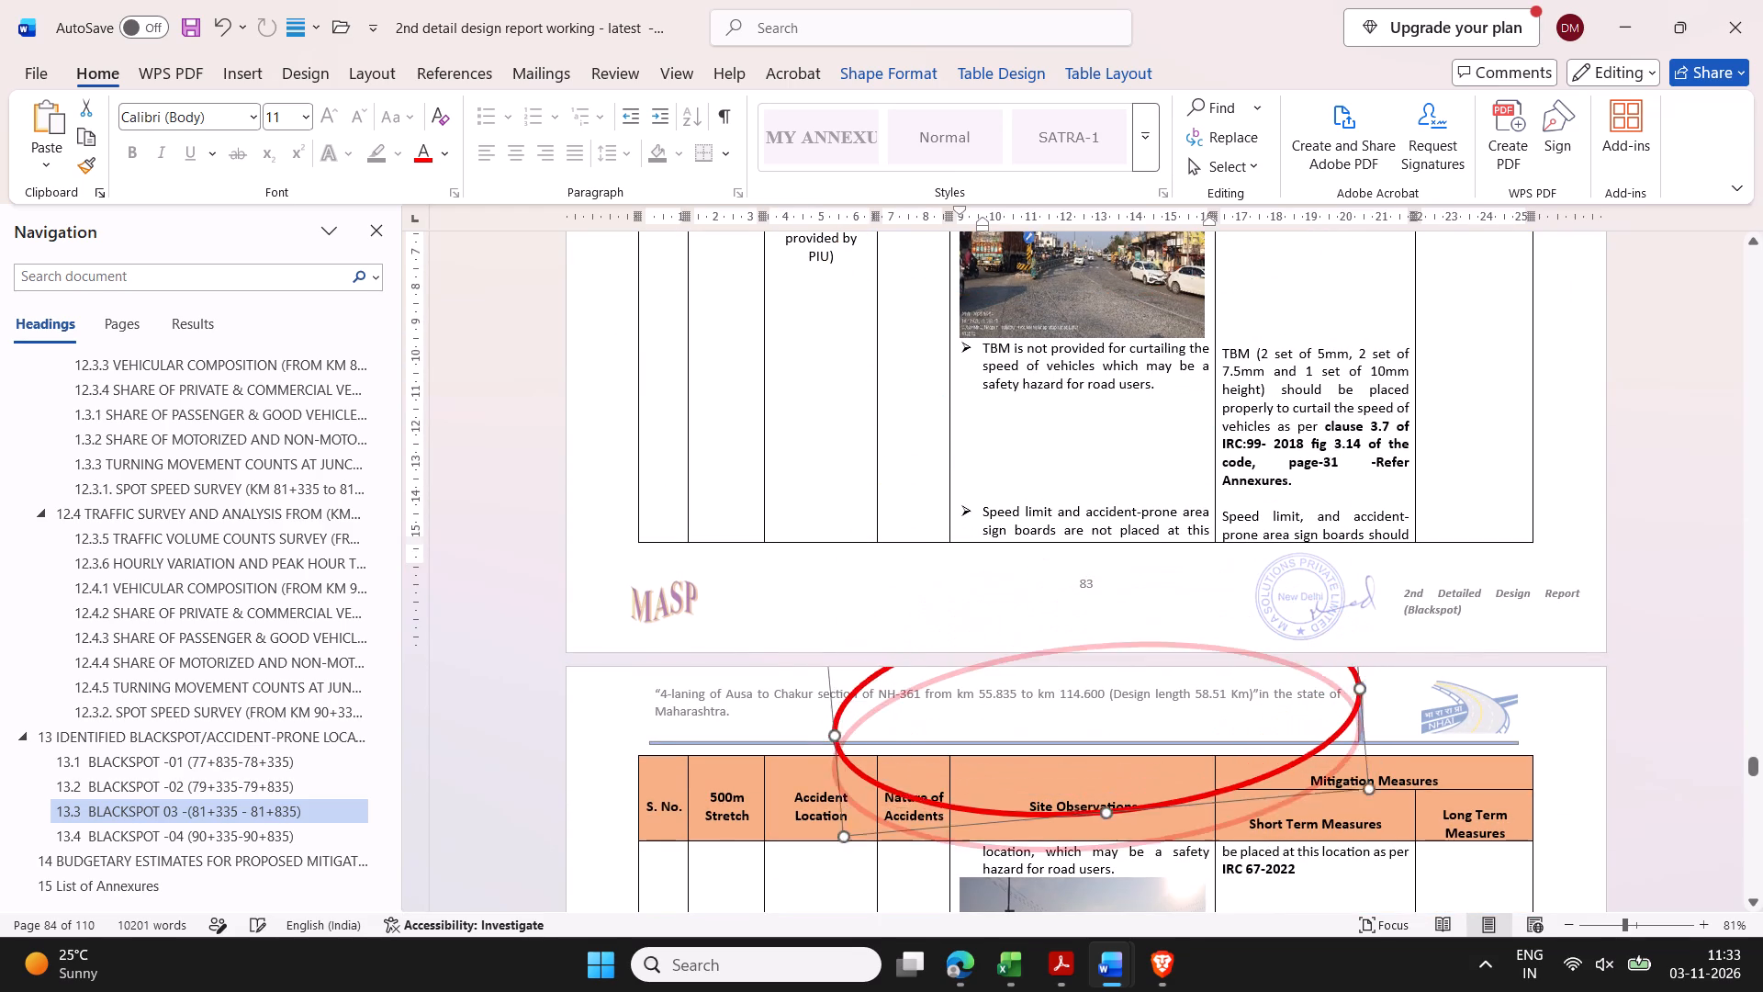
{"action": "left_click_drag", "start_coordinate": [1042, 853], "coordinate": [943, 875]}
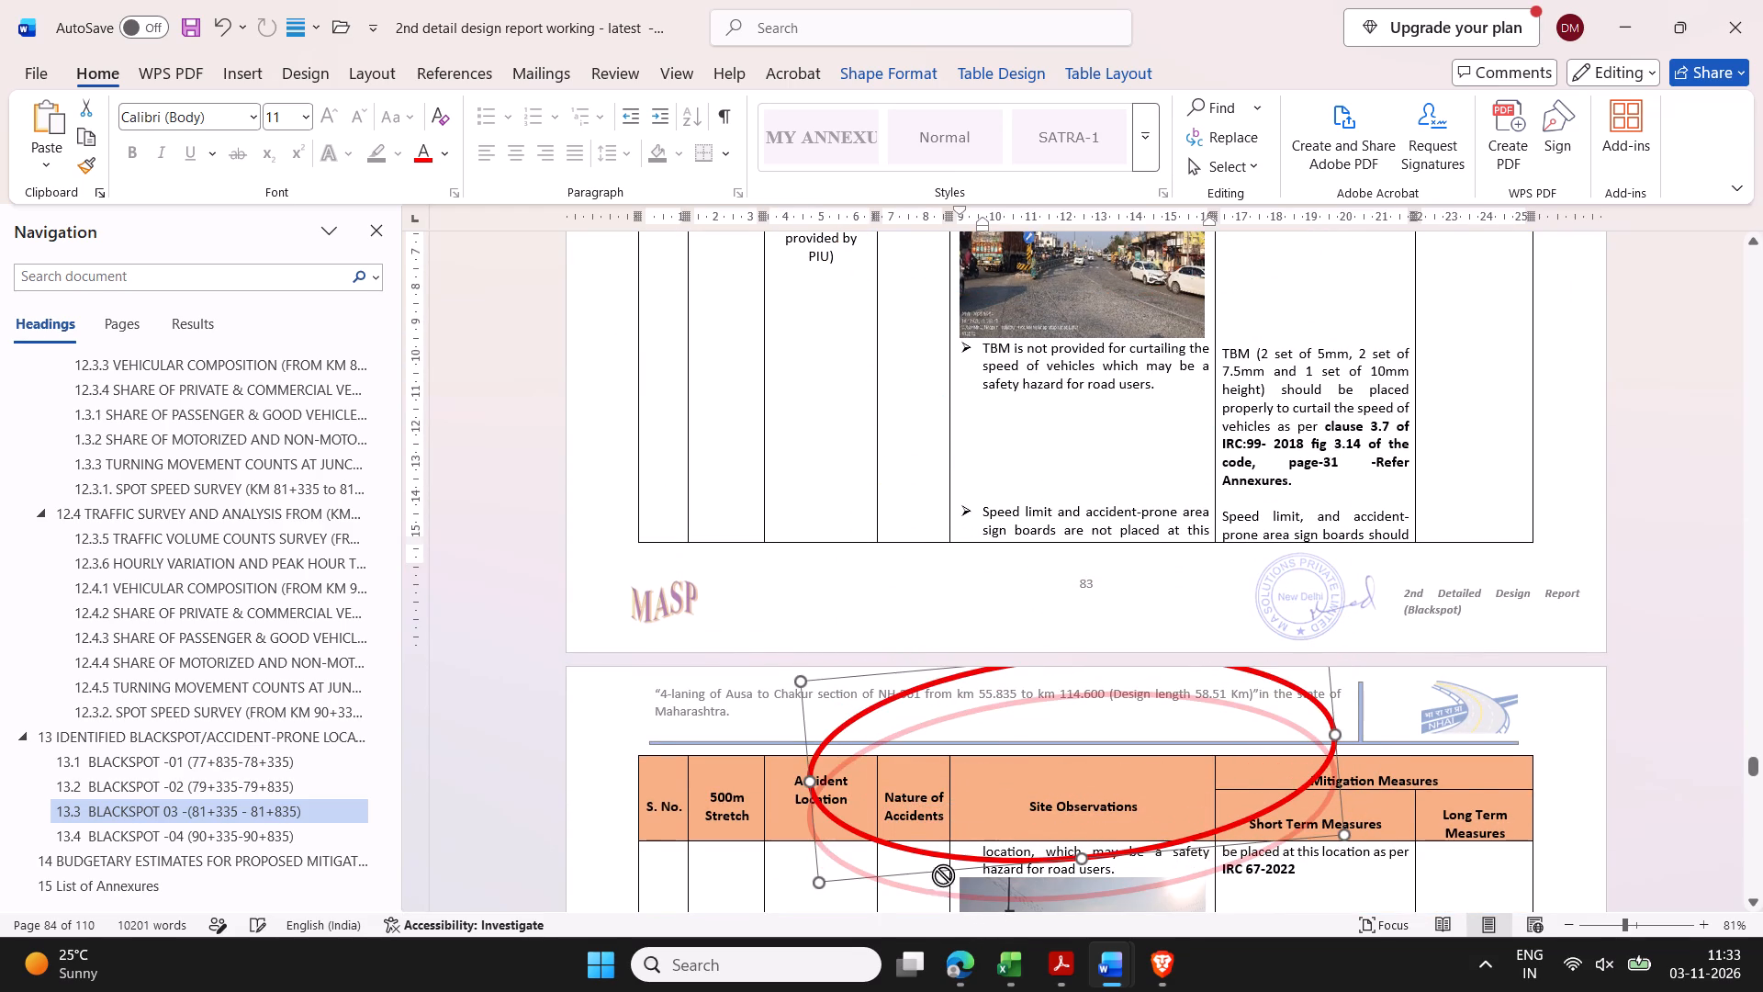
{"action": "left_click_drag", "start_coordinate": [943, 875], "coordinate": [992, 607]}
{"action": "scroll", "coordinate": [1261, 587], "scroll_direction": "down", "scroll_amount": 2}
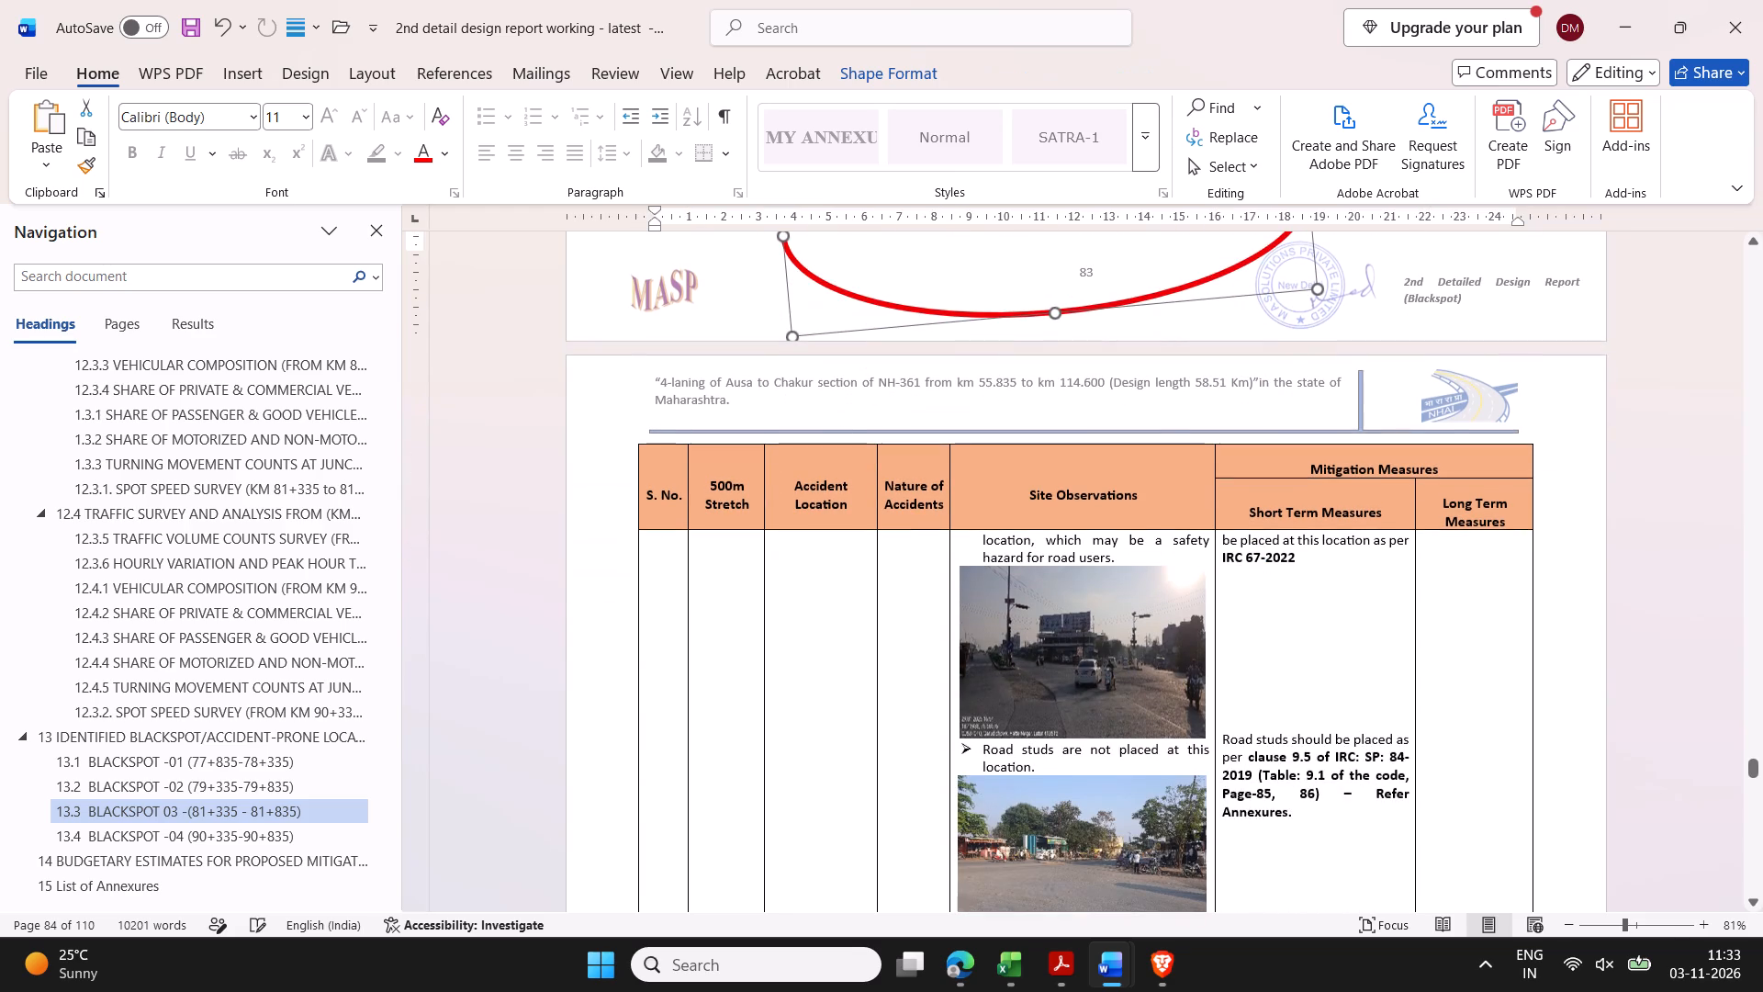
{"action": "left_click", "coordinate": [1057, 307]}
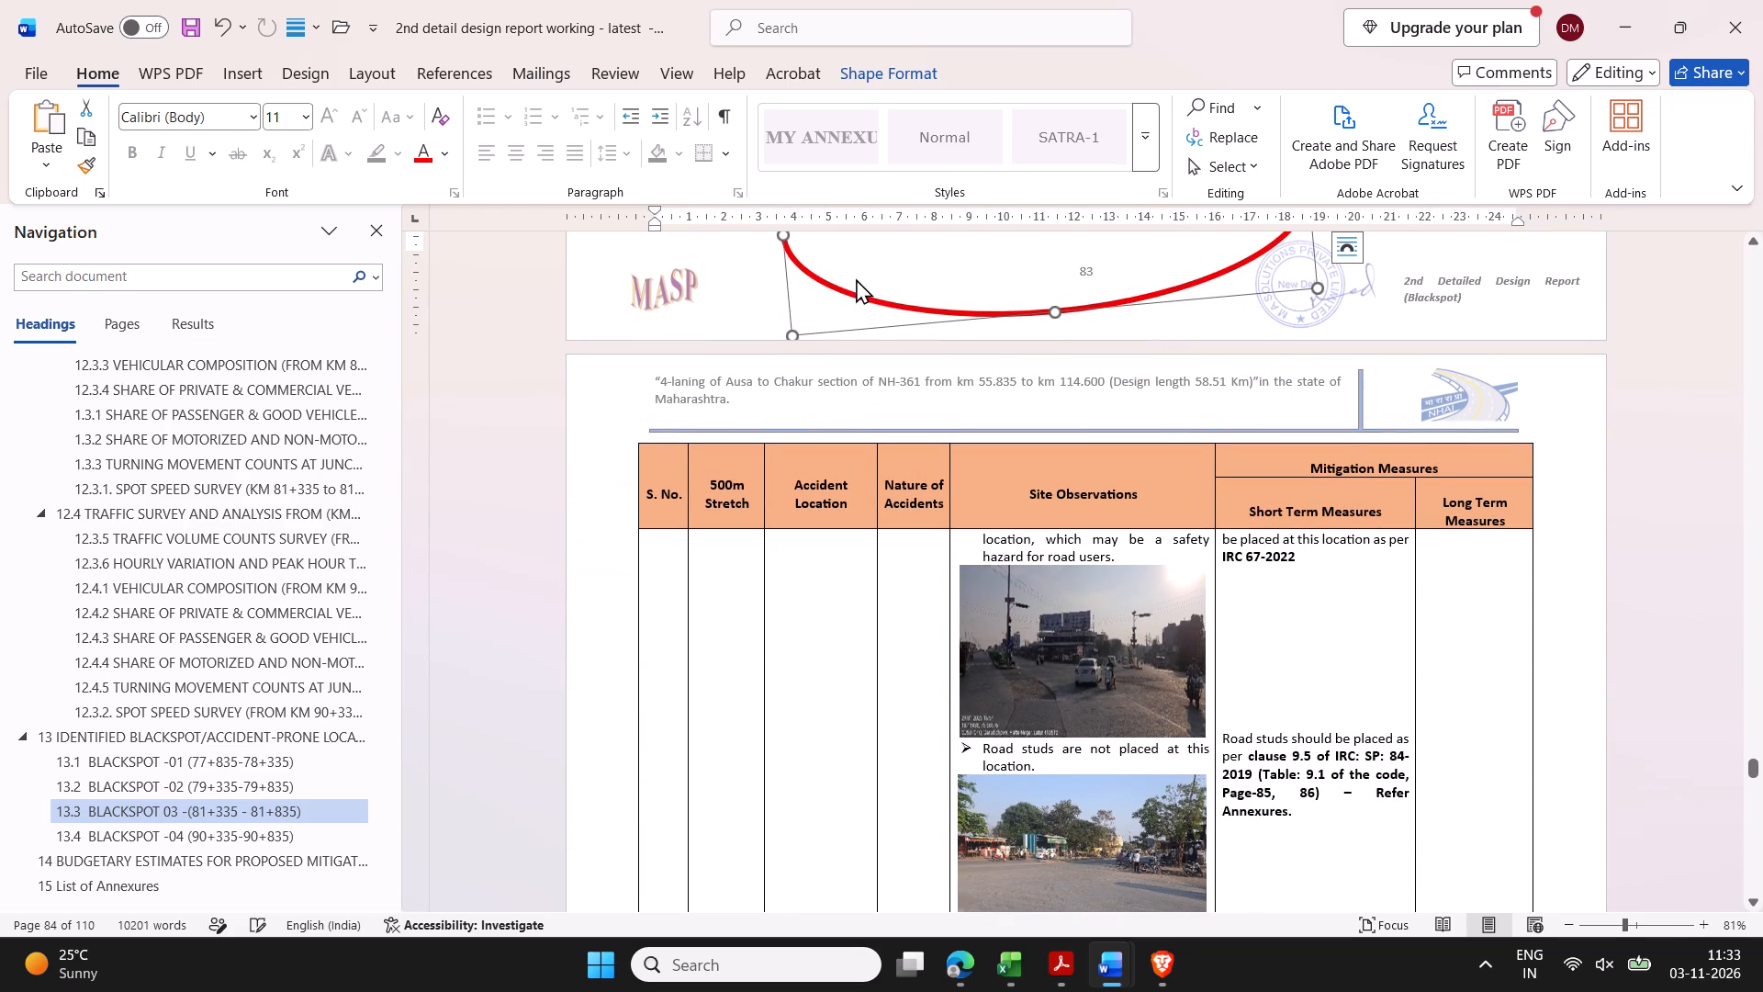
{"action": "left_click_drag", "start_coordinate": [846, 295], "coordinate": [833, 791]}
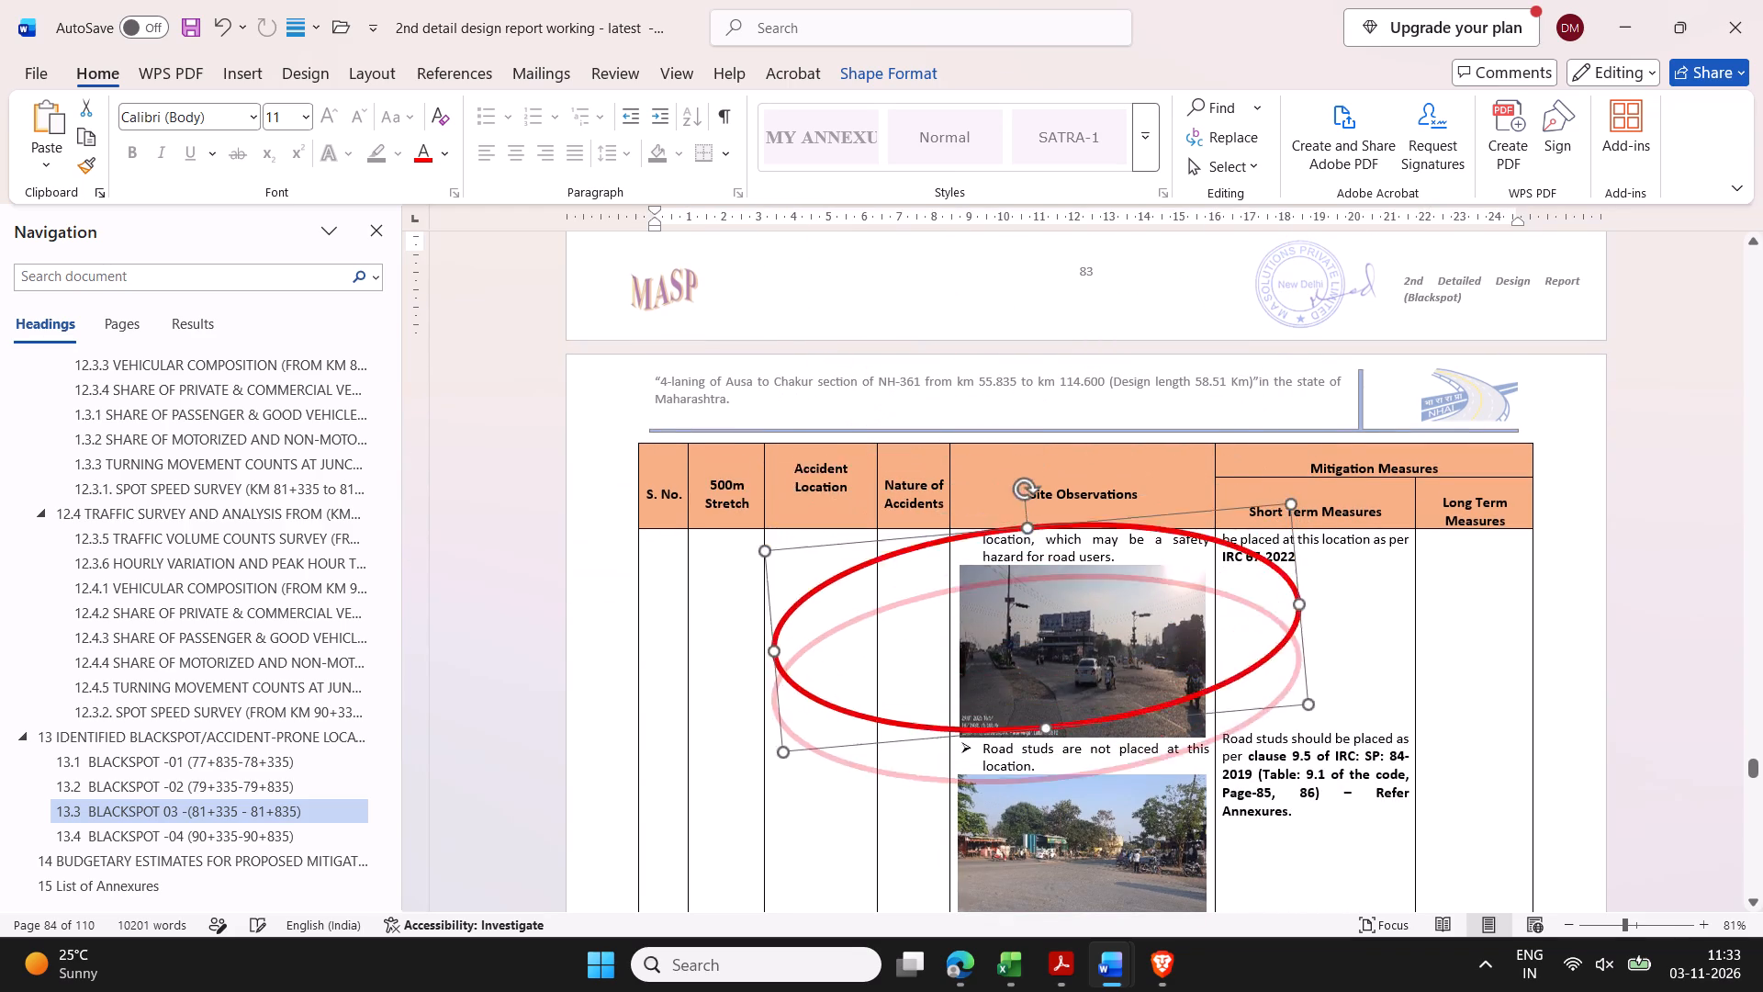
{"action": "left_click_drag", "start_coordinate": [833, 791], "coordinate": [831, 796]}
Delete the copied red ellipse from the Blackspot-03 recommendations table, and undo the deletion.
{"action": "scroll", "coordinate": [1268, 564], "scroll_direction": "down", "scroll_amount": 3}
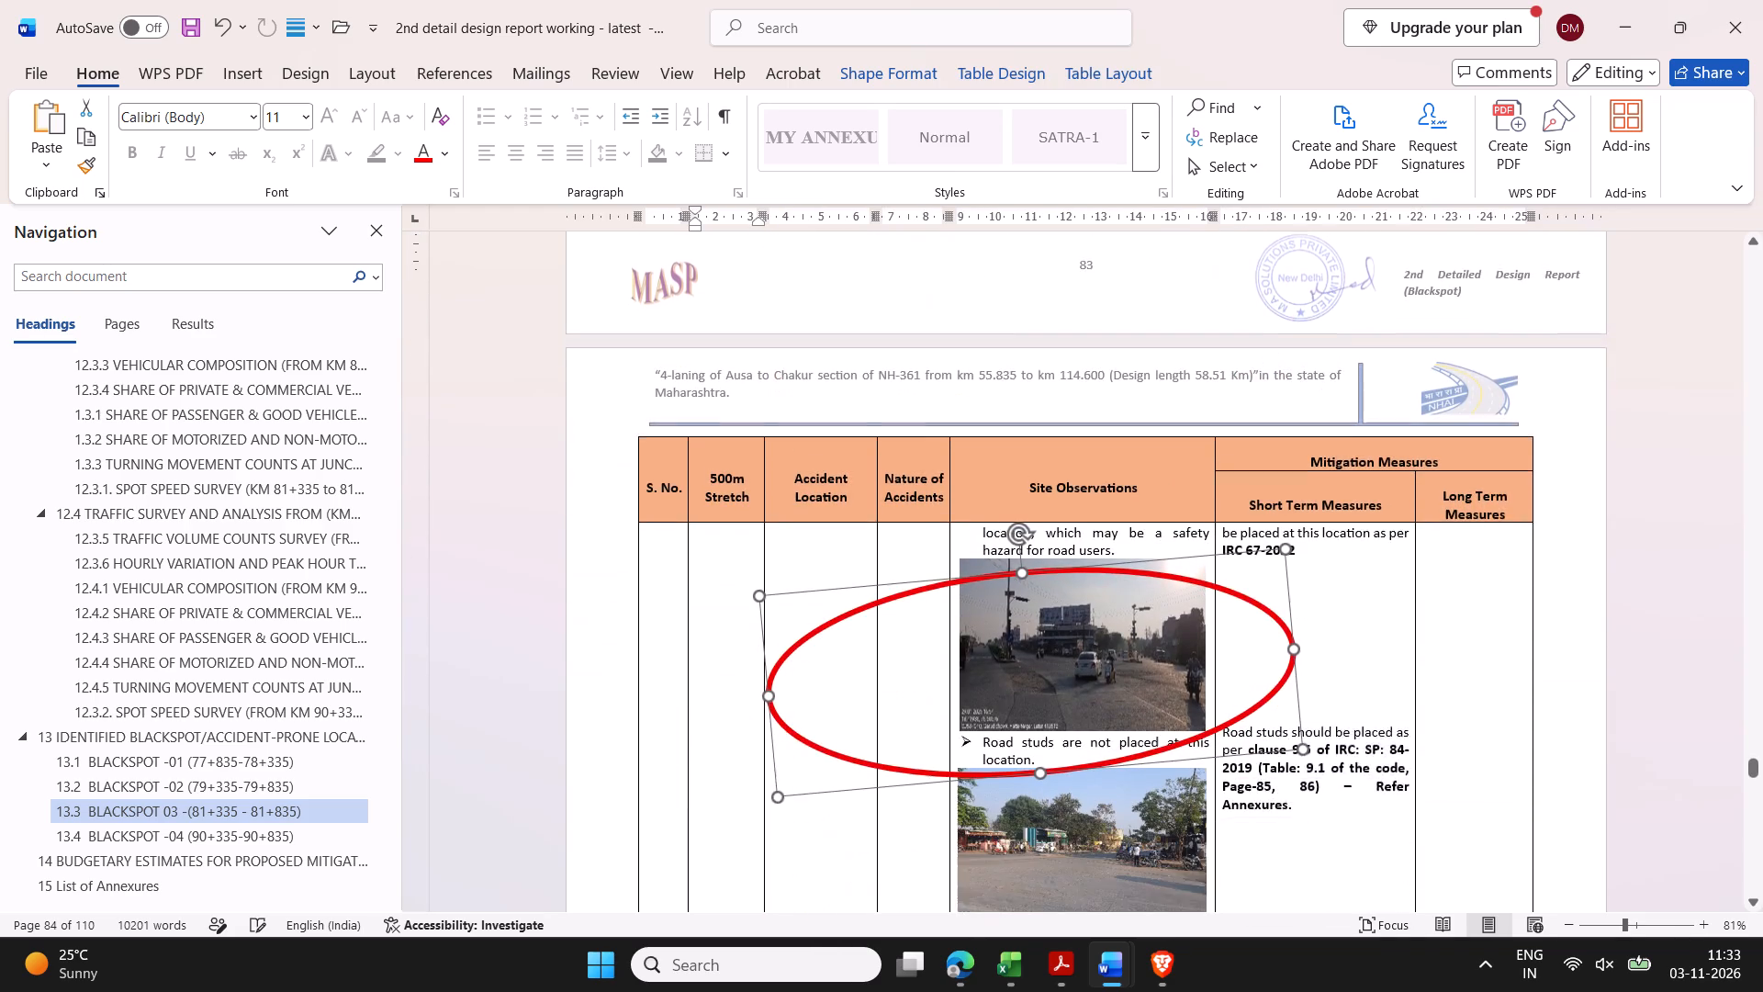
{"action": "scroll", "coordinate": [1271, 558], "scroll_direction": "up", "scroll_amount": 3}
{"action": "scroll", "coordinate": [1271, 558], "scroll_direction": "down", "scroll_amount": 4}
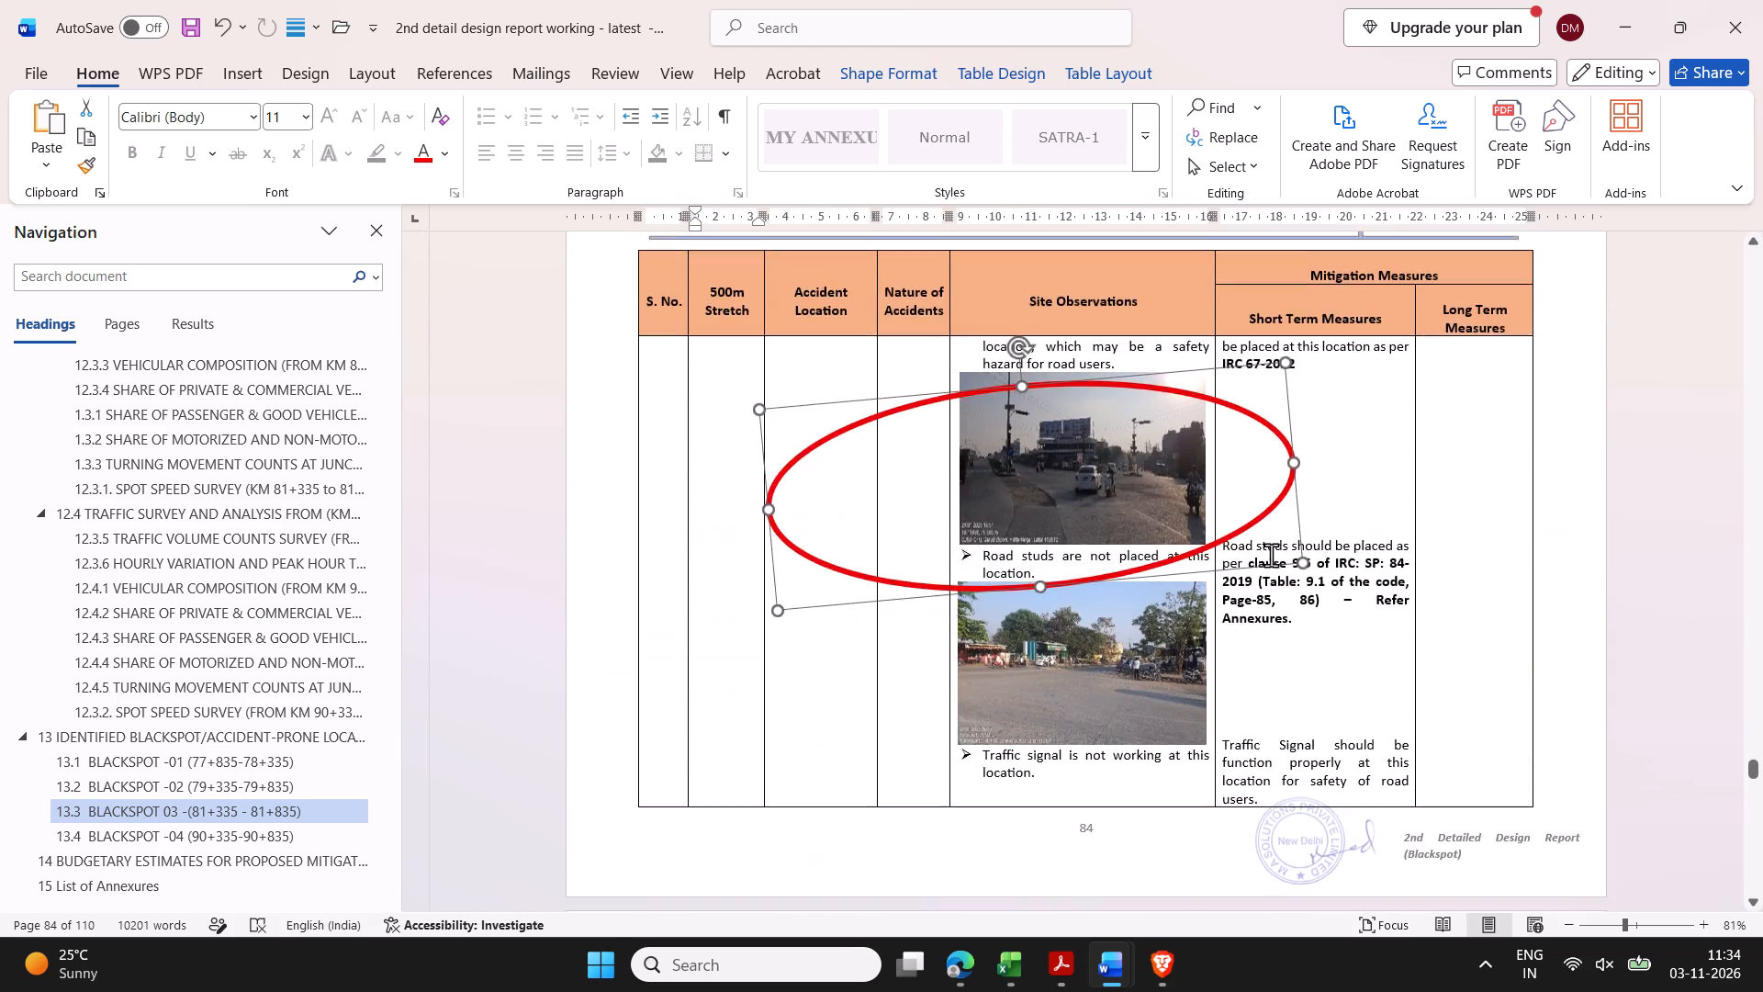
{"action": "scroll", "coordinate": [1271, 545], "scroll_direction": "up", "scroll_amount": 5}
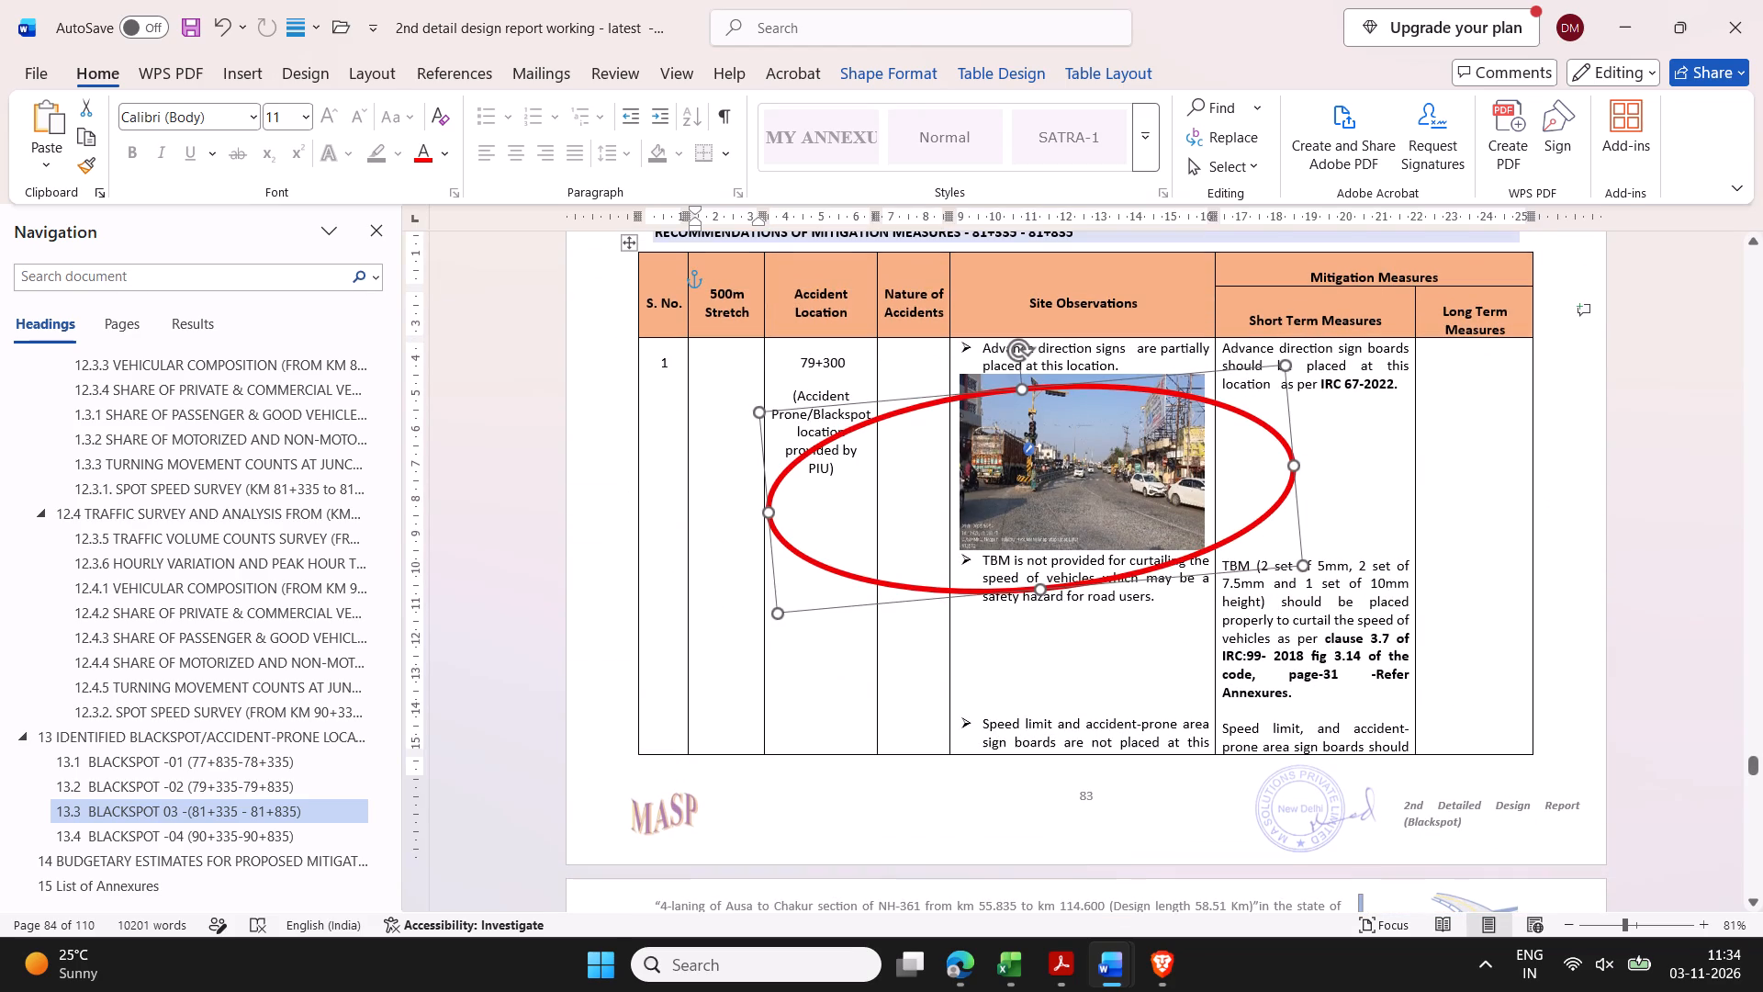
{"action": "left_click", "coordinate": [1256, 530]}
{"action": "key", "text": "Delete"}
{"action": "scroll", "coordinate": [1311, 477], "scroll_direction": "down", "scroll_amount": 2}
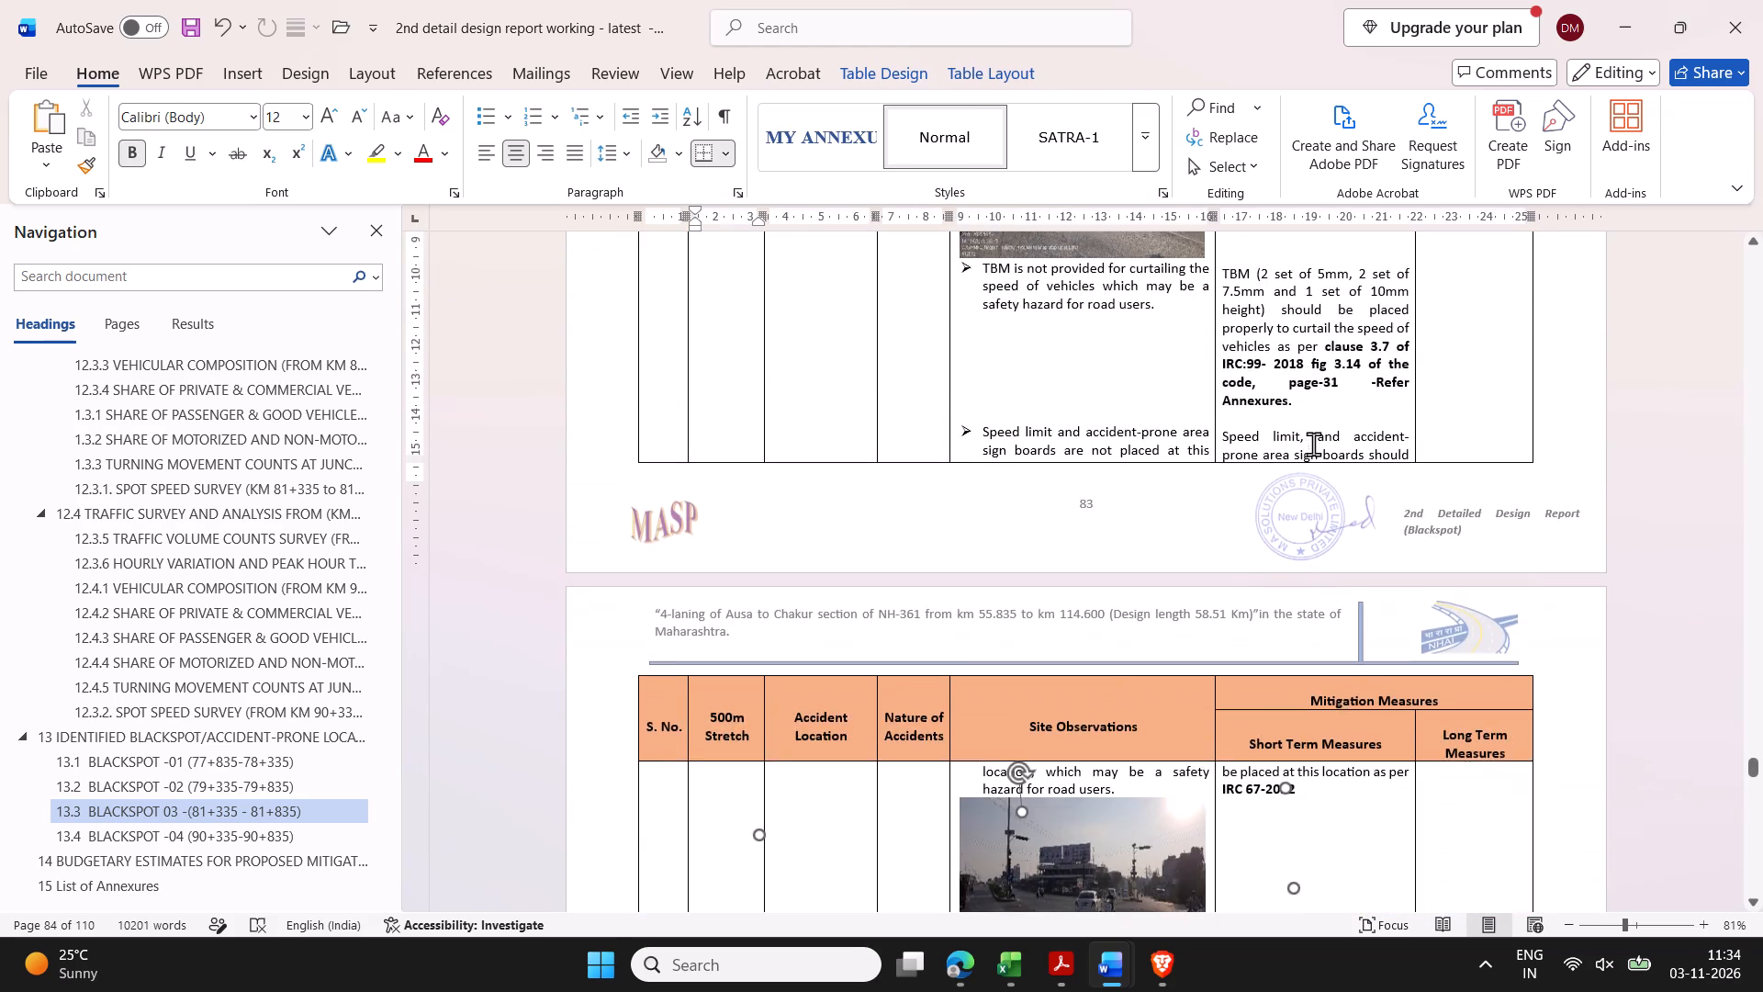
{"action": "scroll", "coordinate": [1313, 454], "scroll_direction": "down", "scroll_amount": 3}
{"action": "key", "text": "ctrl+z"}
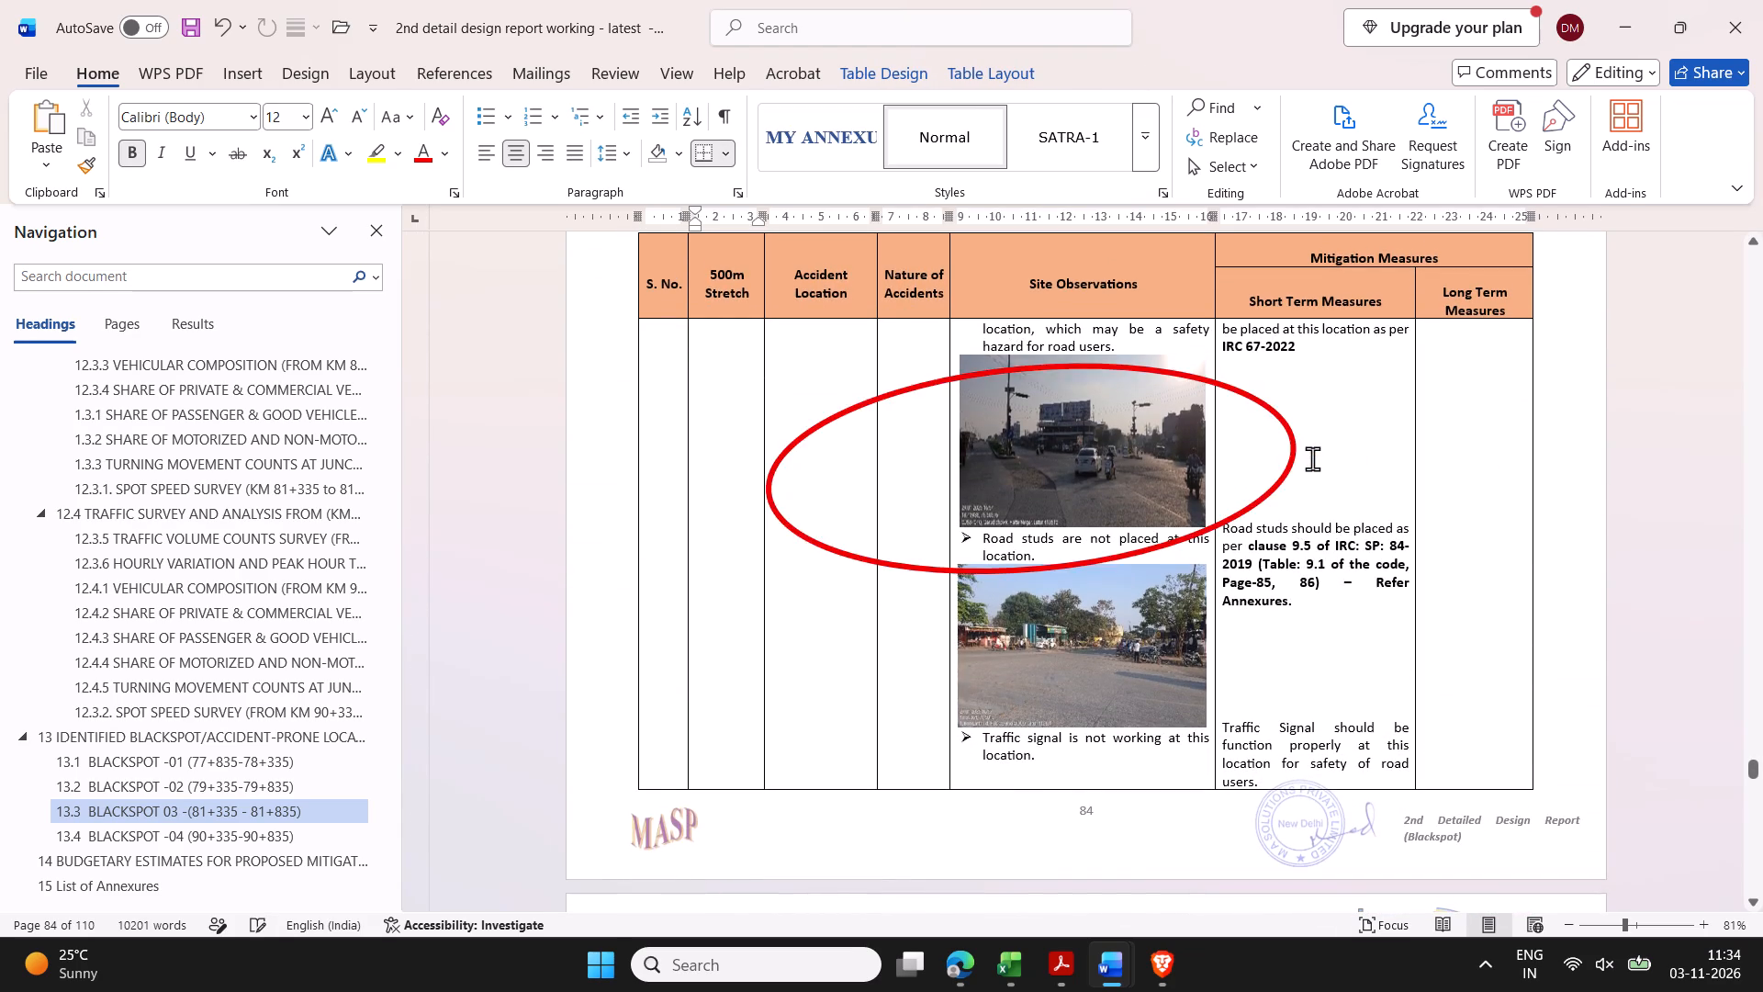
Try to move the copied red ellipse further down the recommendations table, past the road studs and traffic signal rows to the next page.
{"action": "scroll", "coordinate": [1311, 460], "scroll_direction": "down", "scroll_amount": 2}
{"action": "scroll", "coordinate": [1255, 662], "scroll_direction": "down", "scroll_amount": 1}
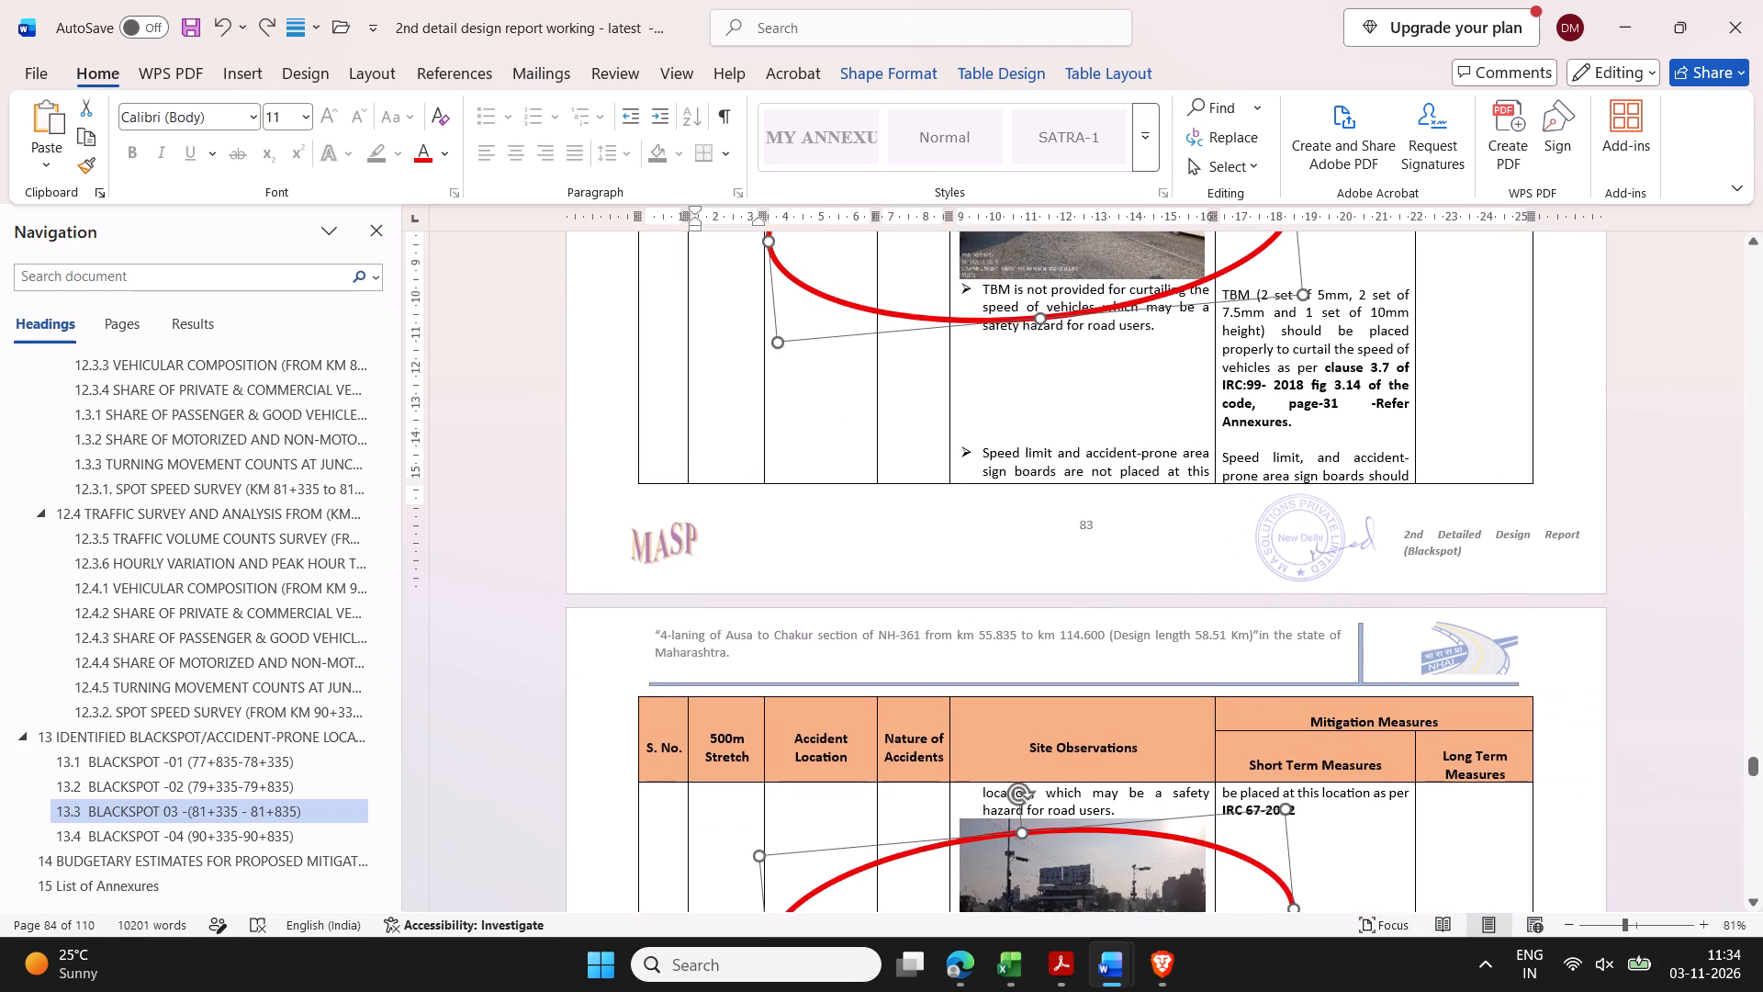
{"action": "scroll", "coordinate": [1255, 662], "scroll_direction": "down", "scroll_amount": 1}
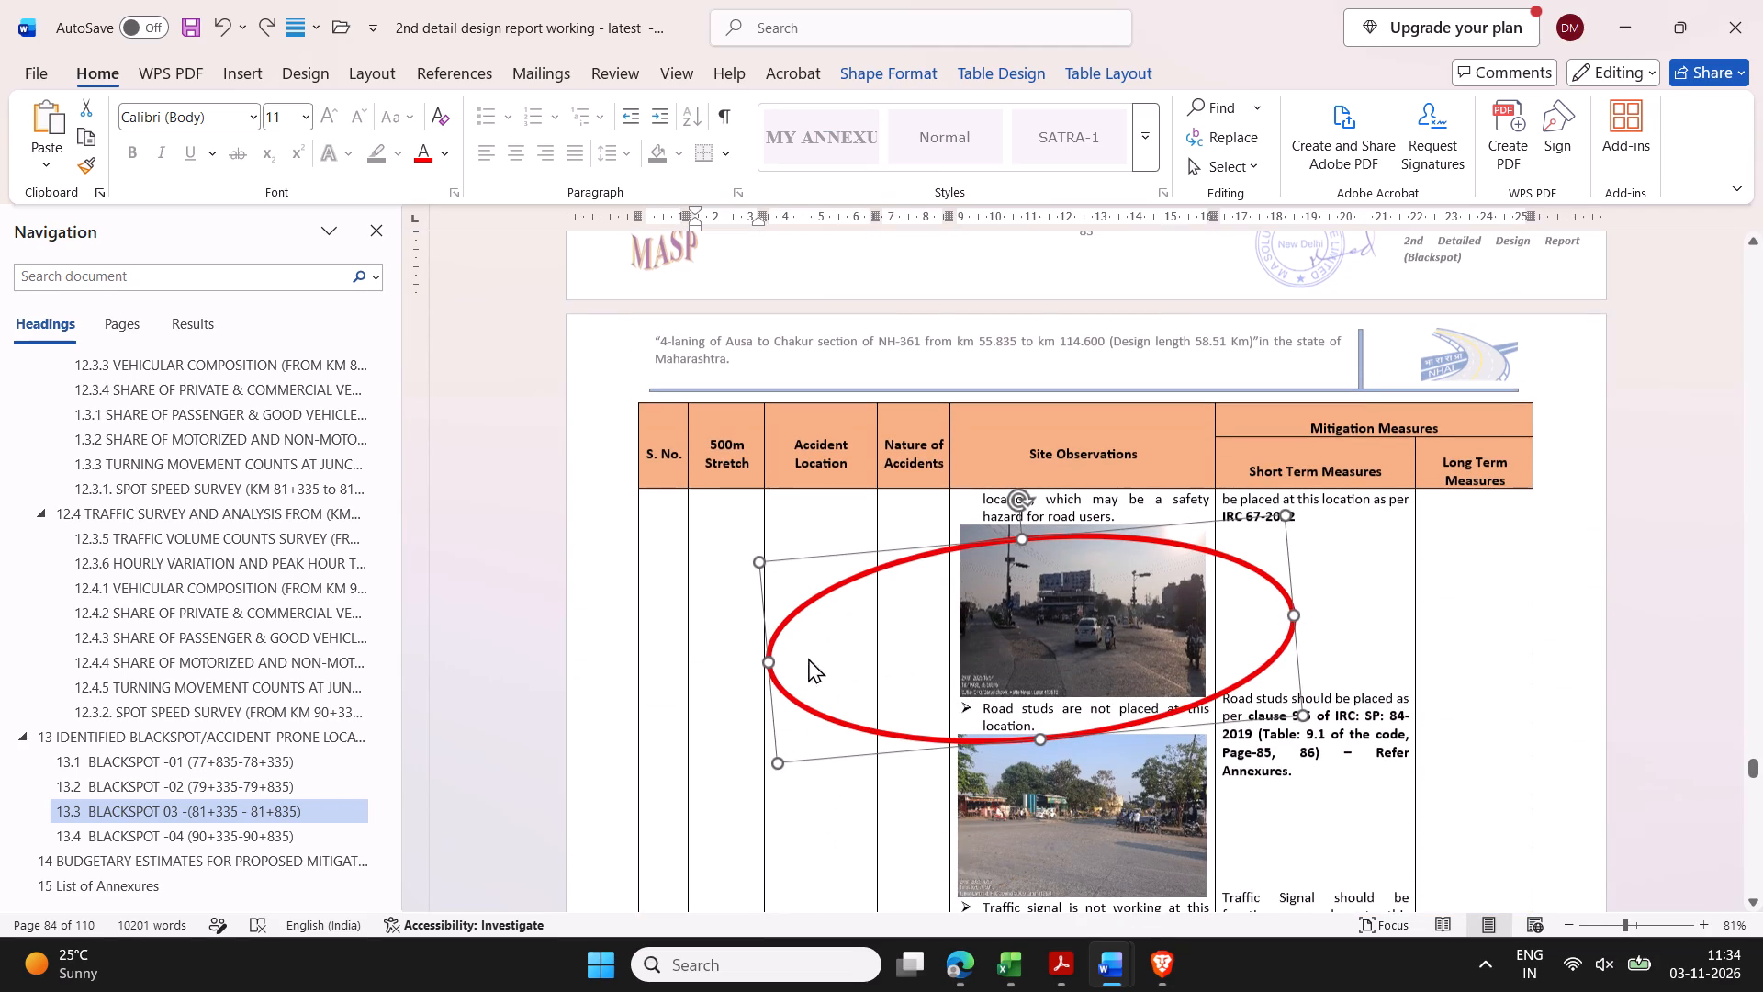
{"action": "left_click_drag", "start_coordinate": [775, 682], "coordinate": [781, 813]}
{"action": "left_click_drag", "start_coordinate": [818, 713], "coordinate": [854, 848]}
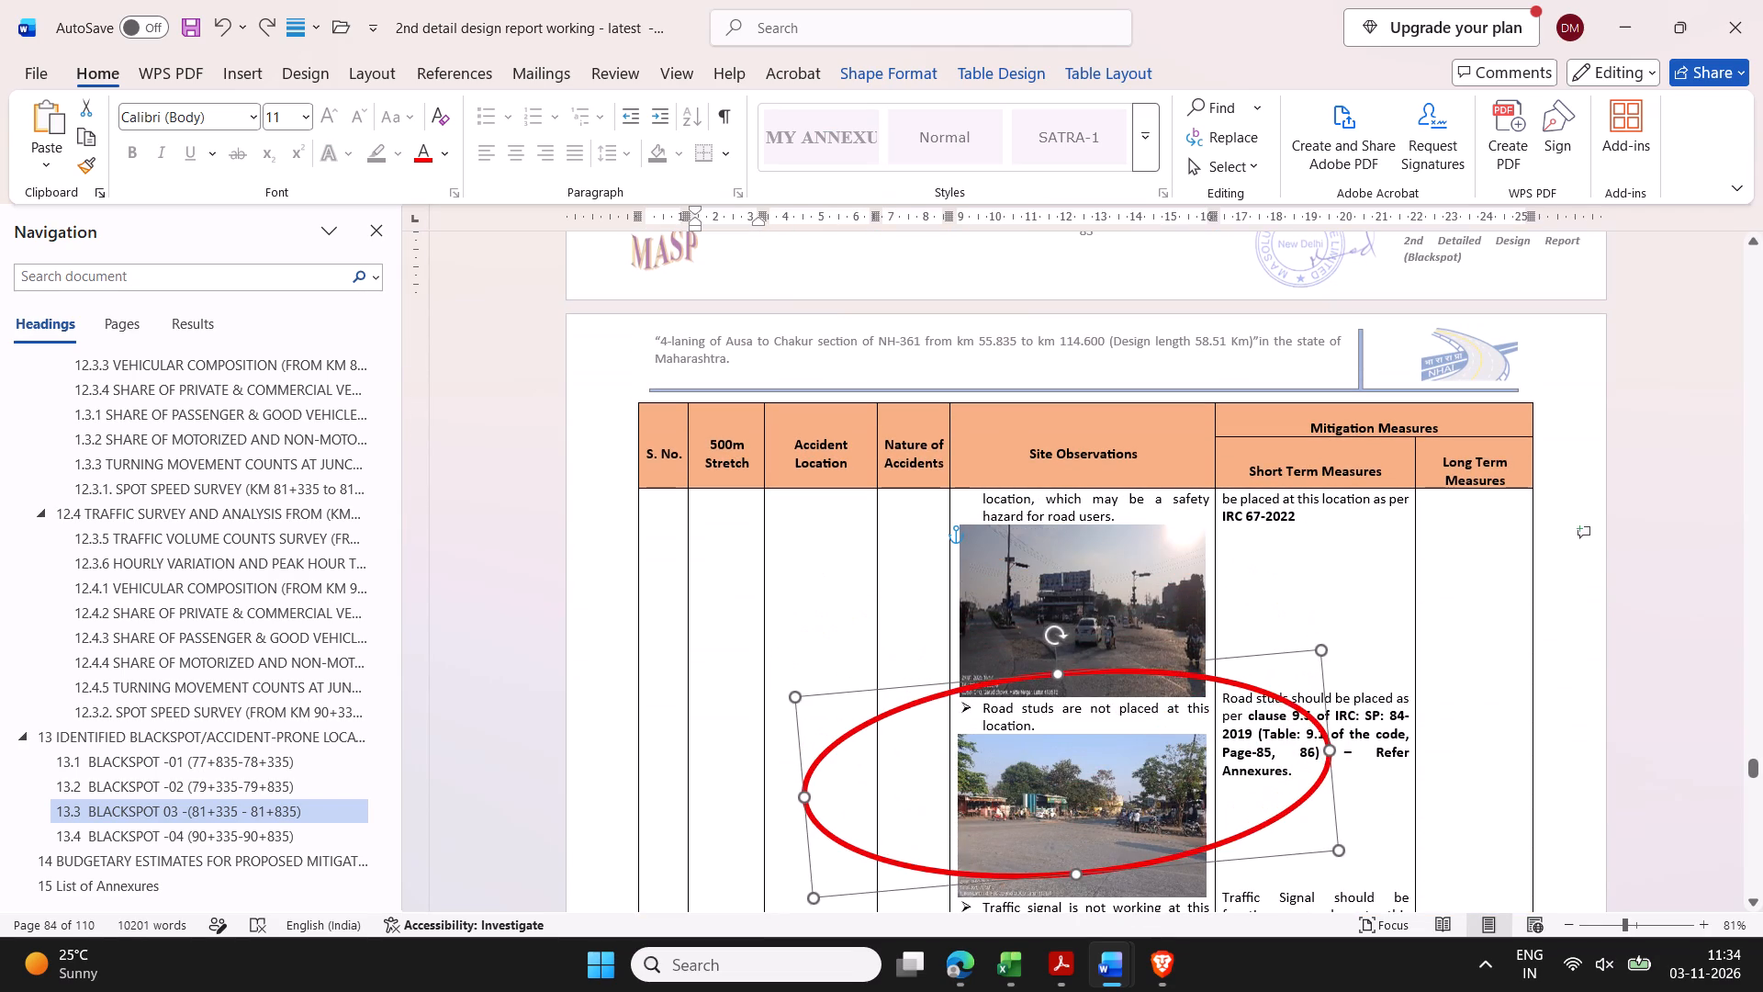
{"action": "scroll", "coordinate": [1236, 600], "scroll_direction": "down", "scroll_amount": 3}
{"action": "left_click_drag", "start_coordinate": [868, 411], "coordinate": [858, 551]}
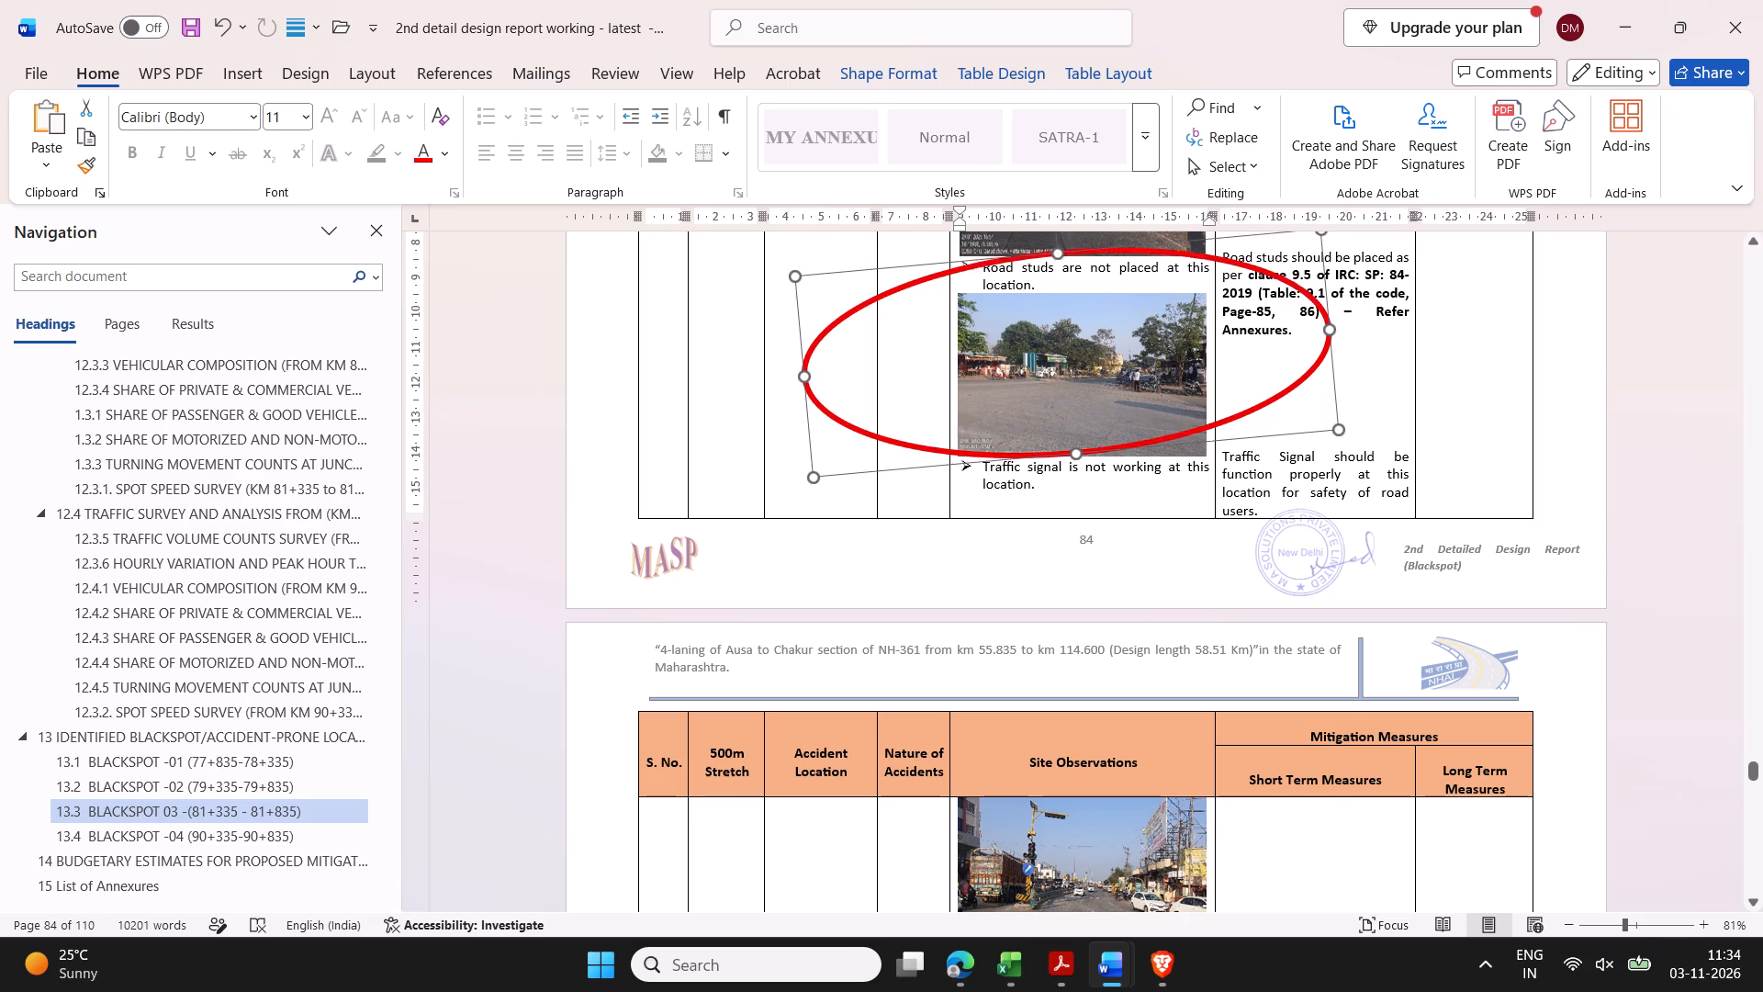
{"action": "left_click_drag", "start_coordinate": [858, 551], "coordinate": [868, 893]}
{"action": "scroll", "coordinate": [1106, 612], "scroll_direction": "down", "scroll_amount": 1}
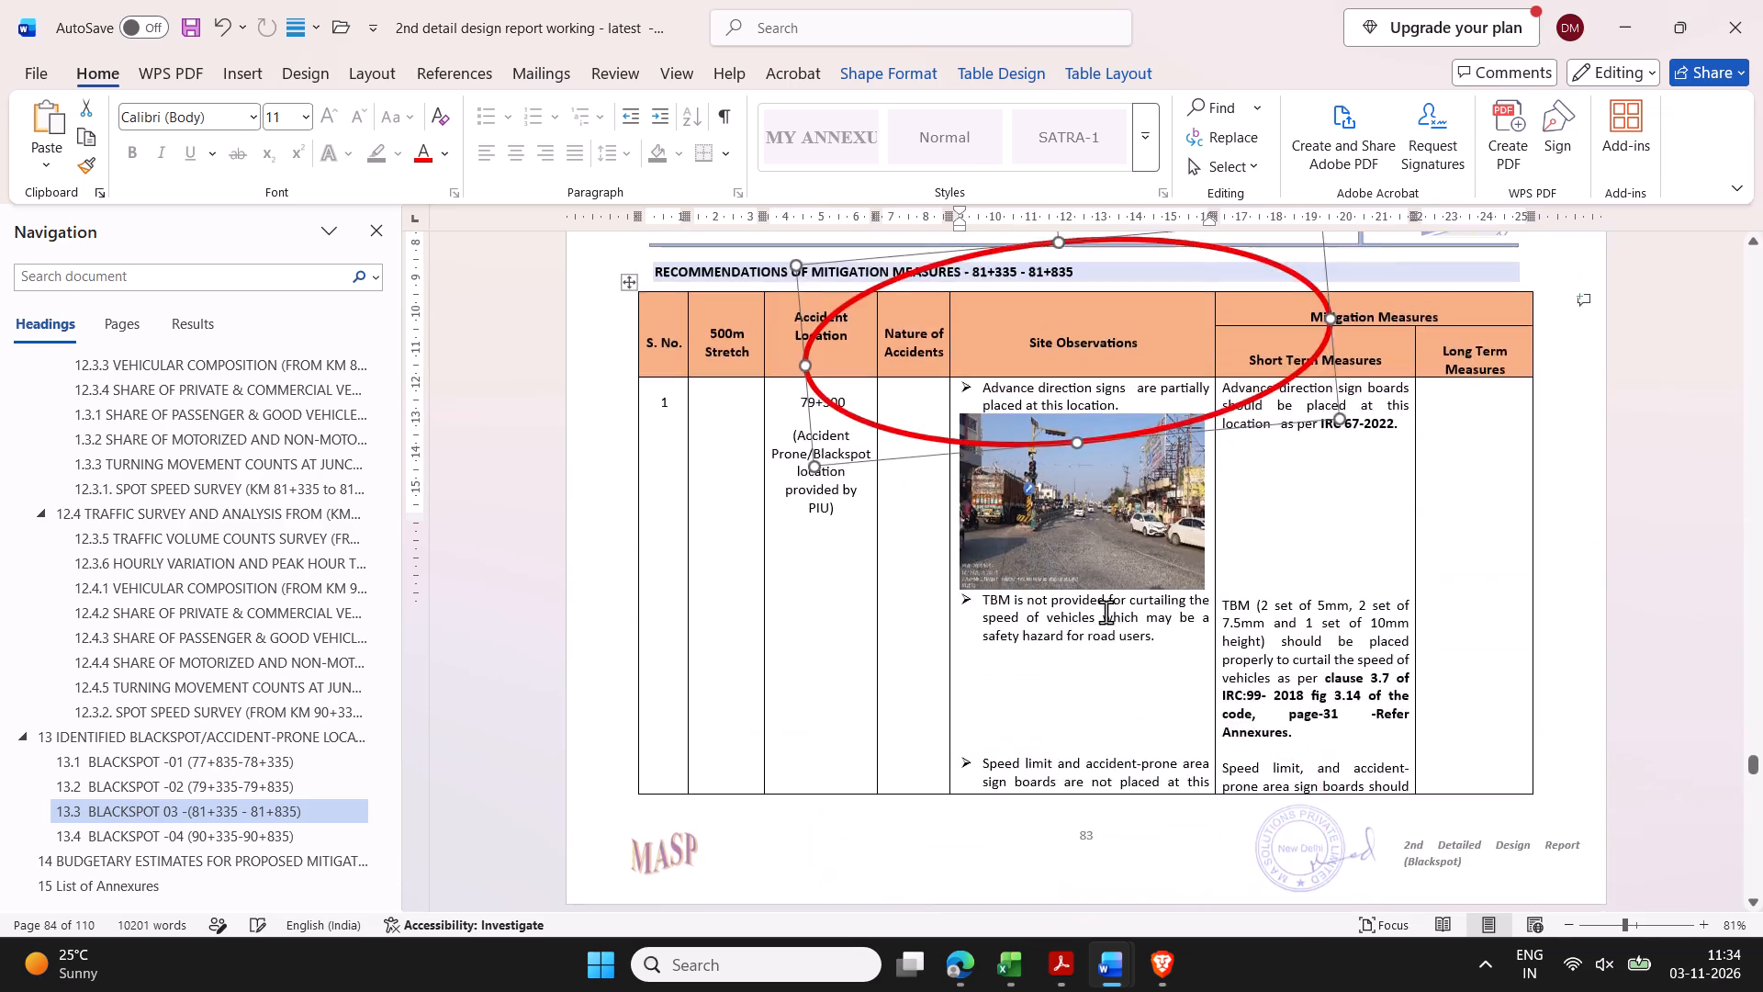
Delete the stray copy of the red ellipse from the 81+335 - 81+835 recommendations table, keeping the one on Blackspot-03's picture.
{"action": "scroll", "coordinate": [1106, 612], "scroll_direction": "down", "scroll_amount": 4}
{"action": "scroll", "coordinate": [1126, 573], "scroll_direction": "up", "scroll_amount": 4}
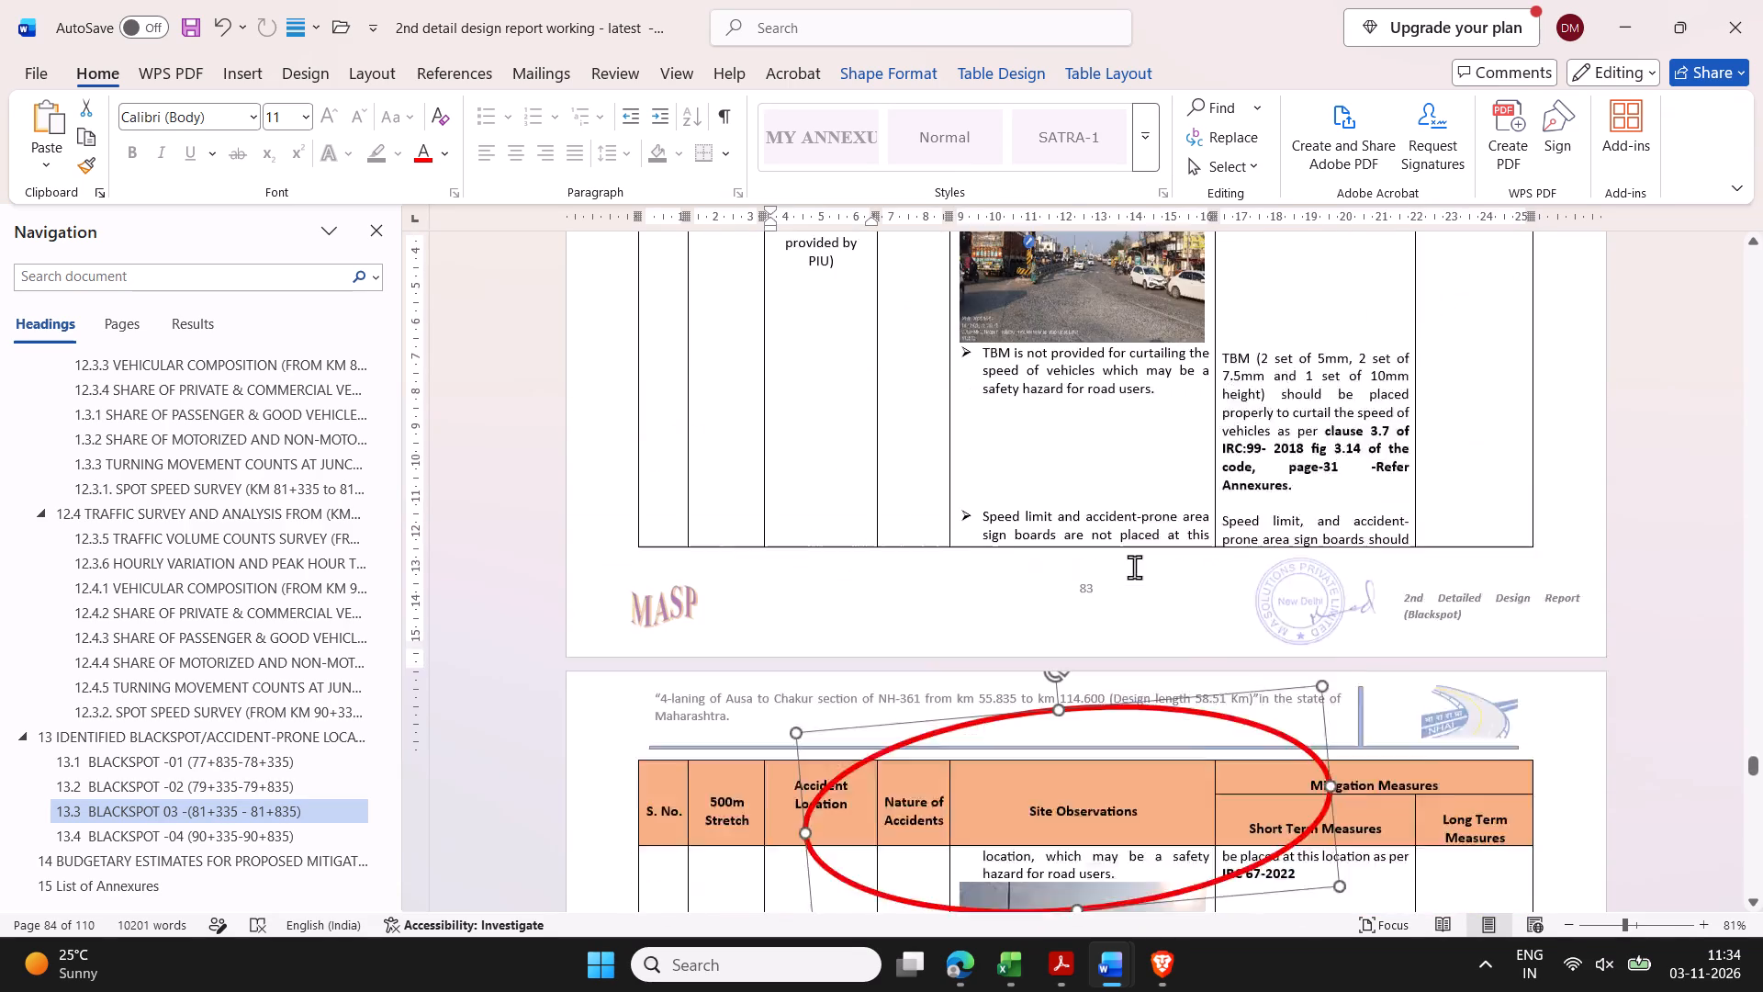
{"action": "scroll", "coordinate": [1135, 567], "scroll_direction": "up", "scroll_amount": 8}
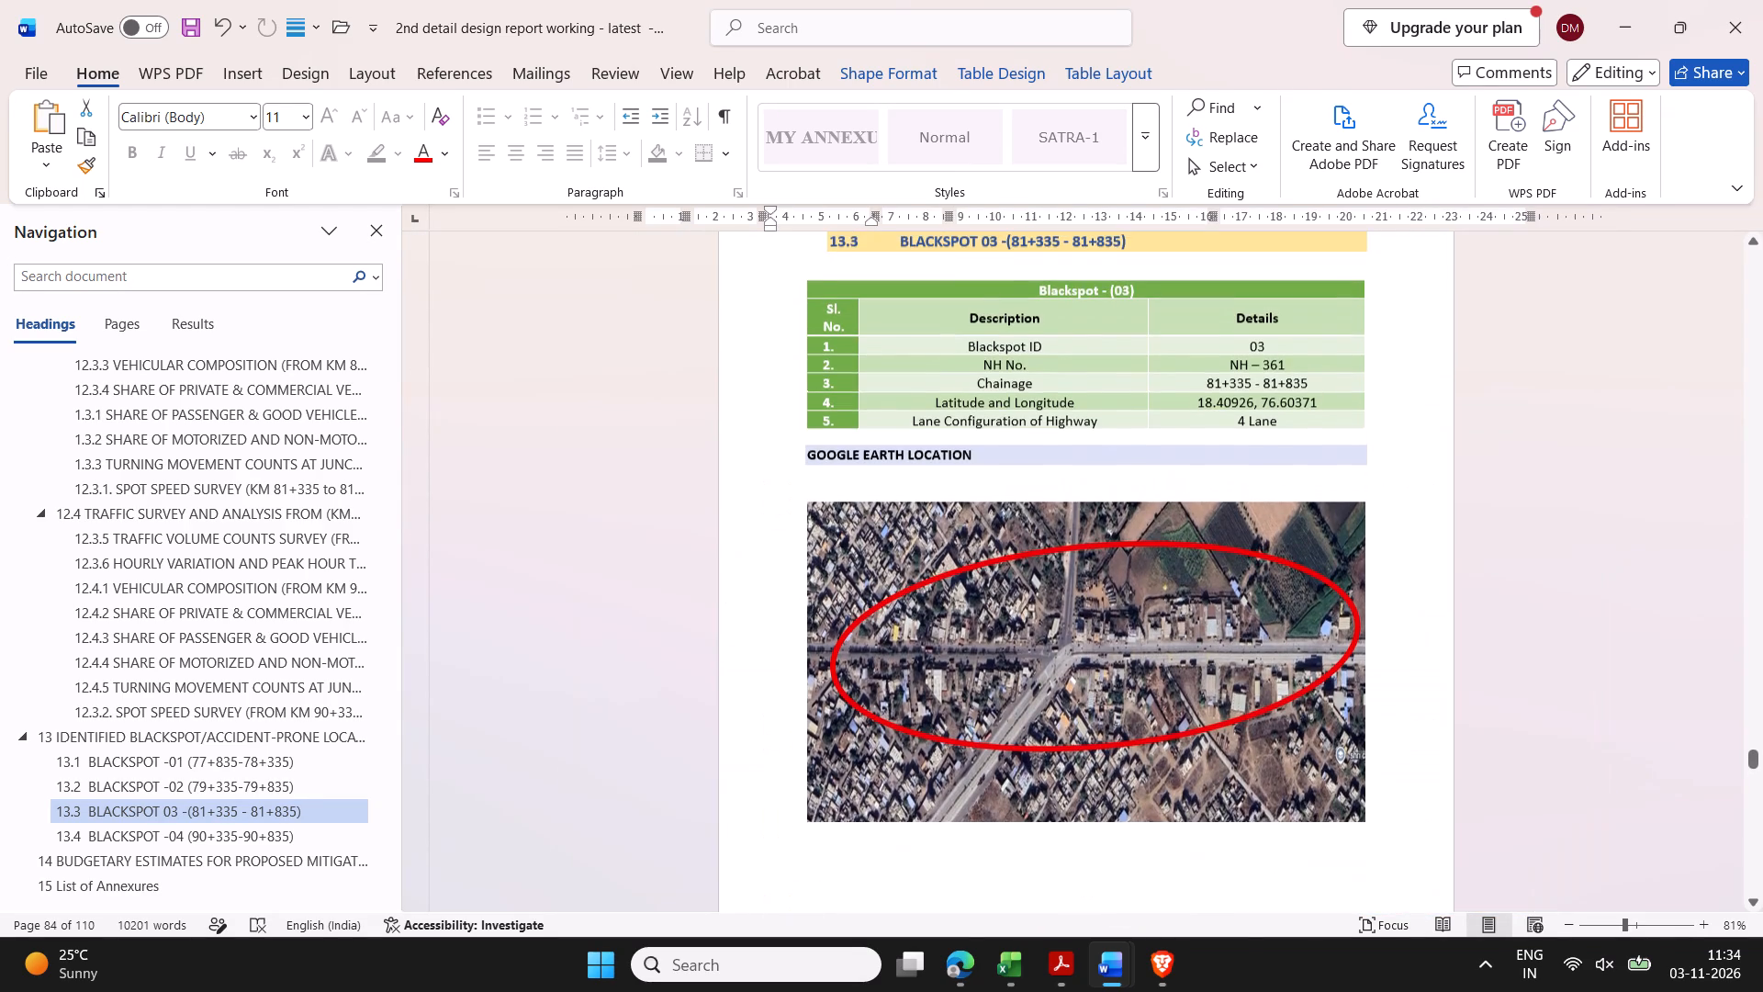
{"action": "scroll", "coordinate": [1135, 562], "scroll_direction": "down", "scroll_amount": 5}
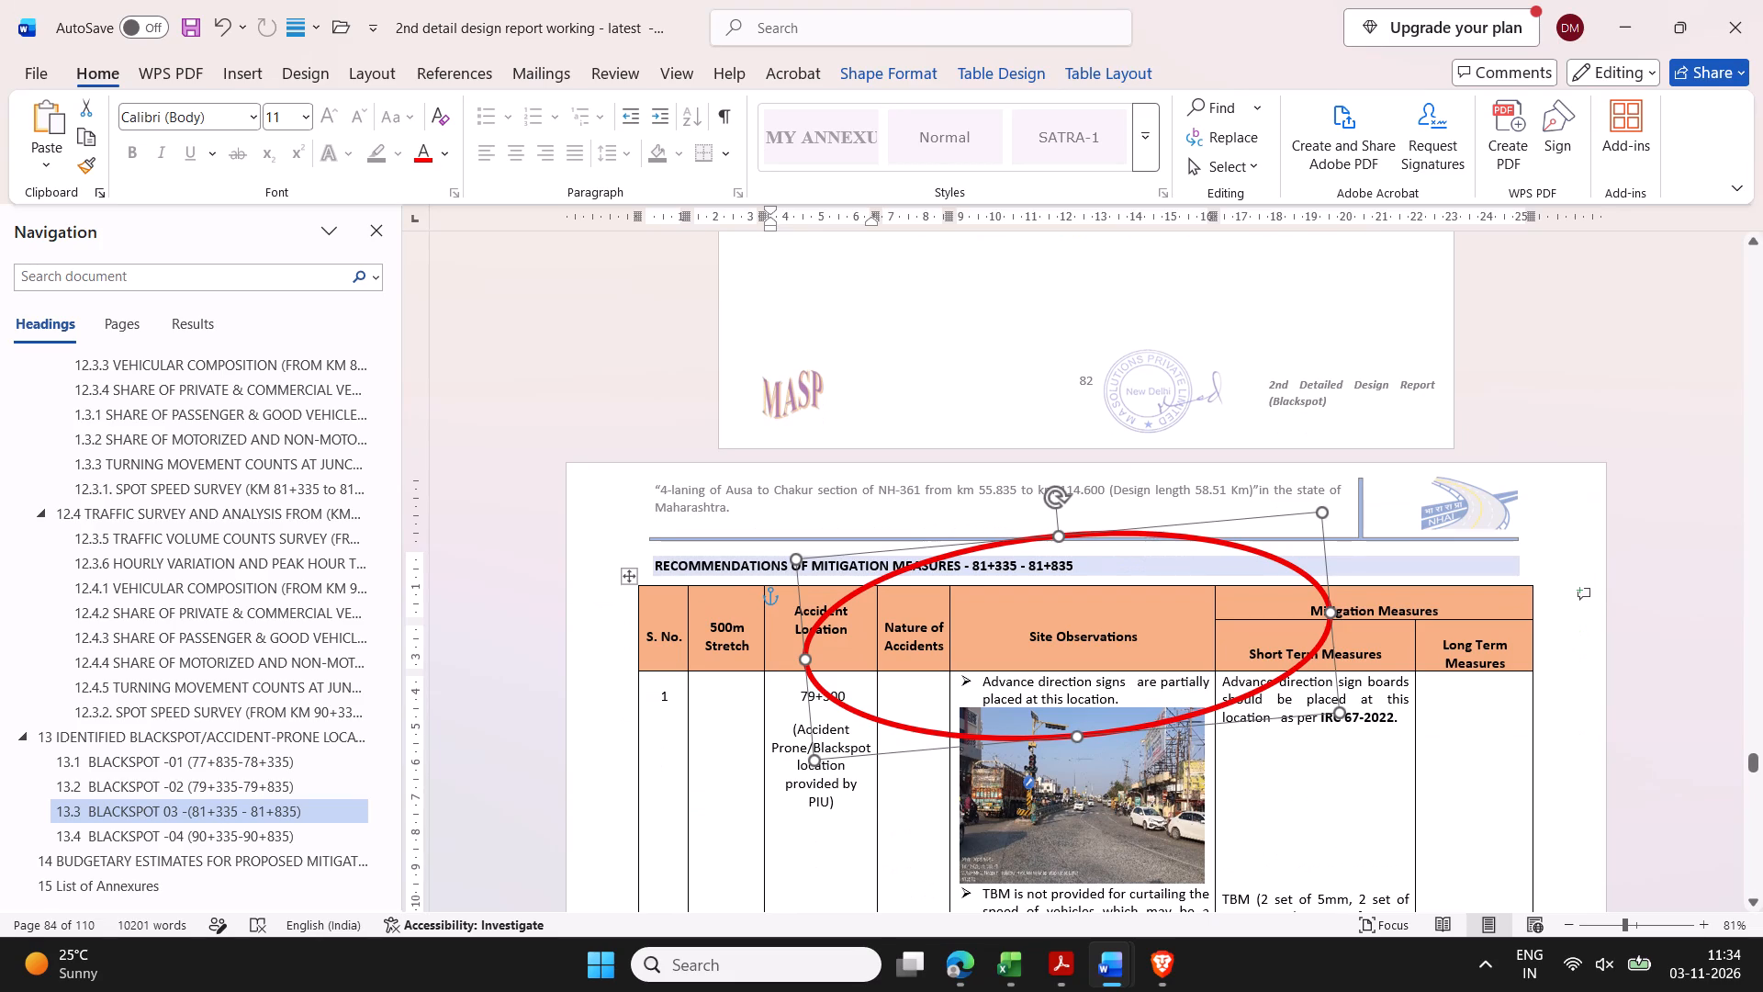
{"action": "key", "text": "Delete"}
Look through the 81+335 - 81+835 recommendations table pages and return to Blackspot-03's Google Earth picture.
{"action": "scroll", "coordinate": [1300, 682], "scroll_direction": "down", "scroll_amount": 2}
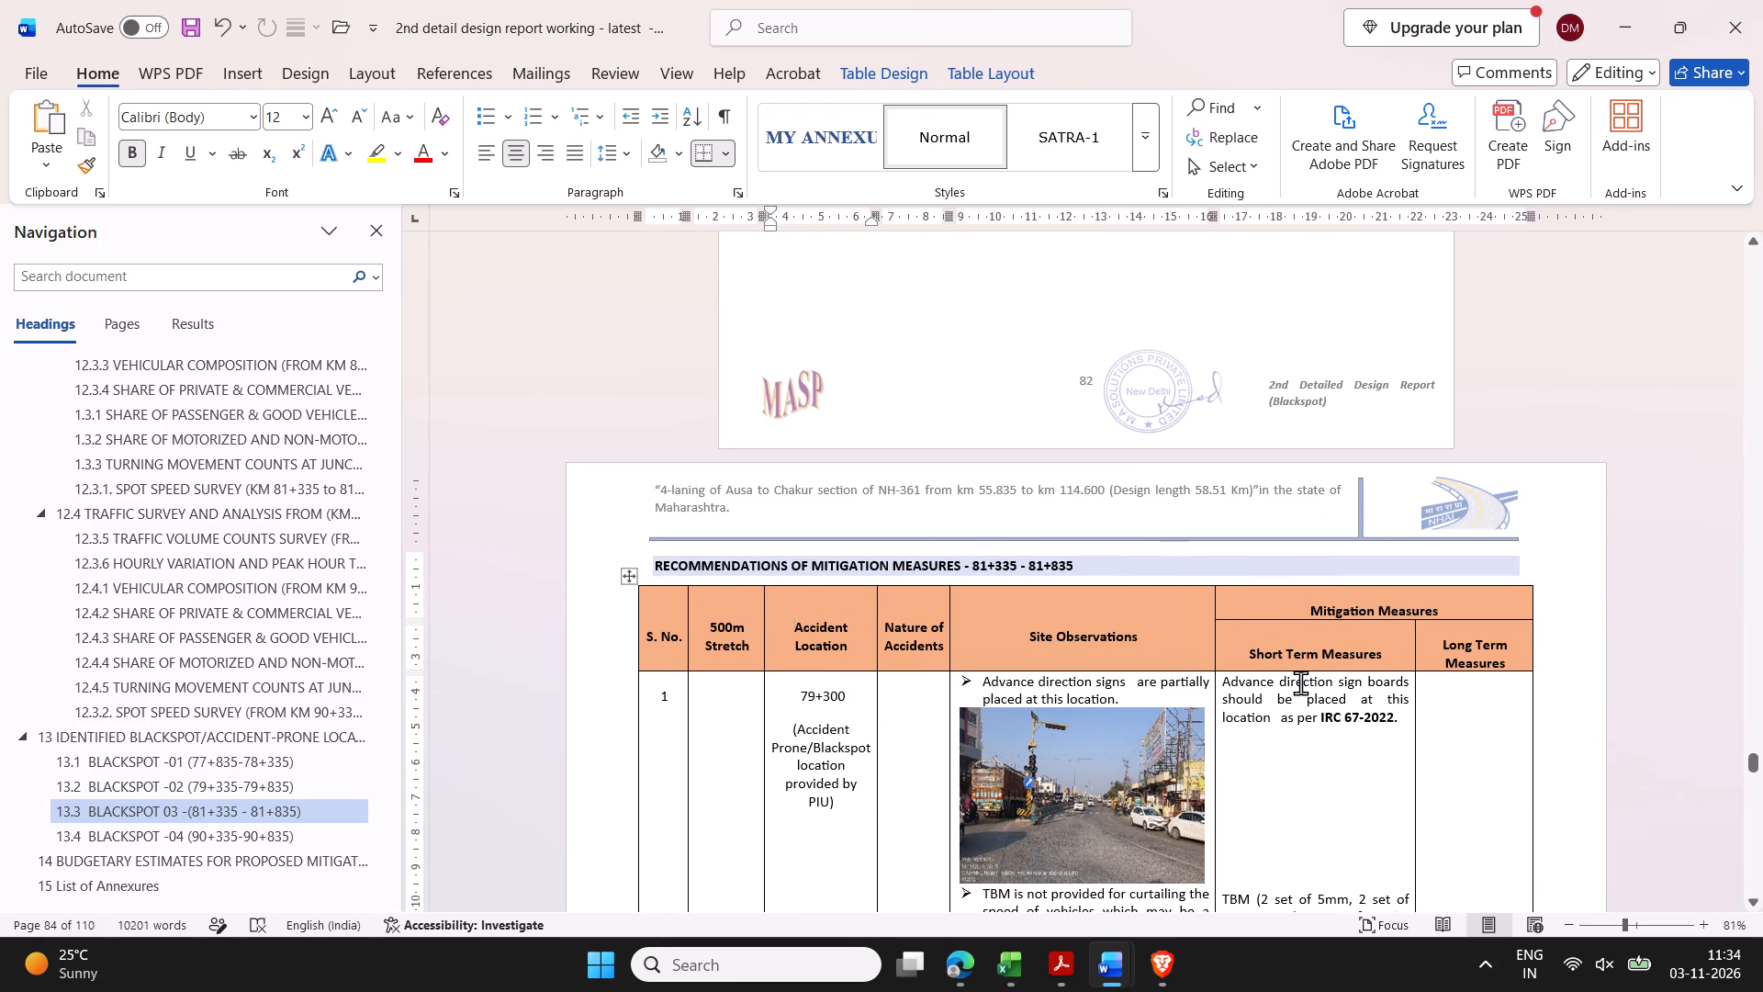
{"action": "scroll", "coordinate": [1300, 682], "scroll_direction": "down", "scroll_amount": 2}
{"action": "scroll", "coordinate": [1309, 607], "scroll_direction": "down", "scroll_amount": 8}
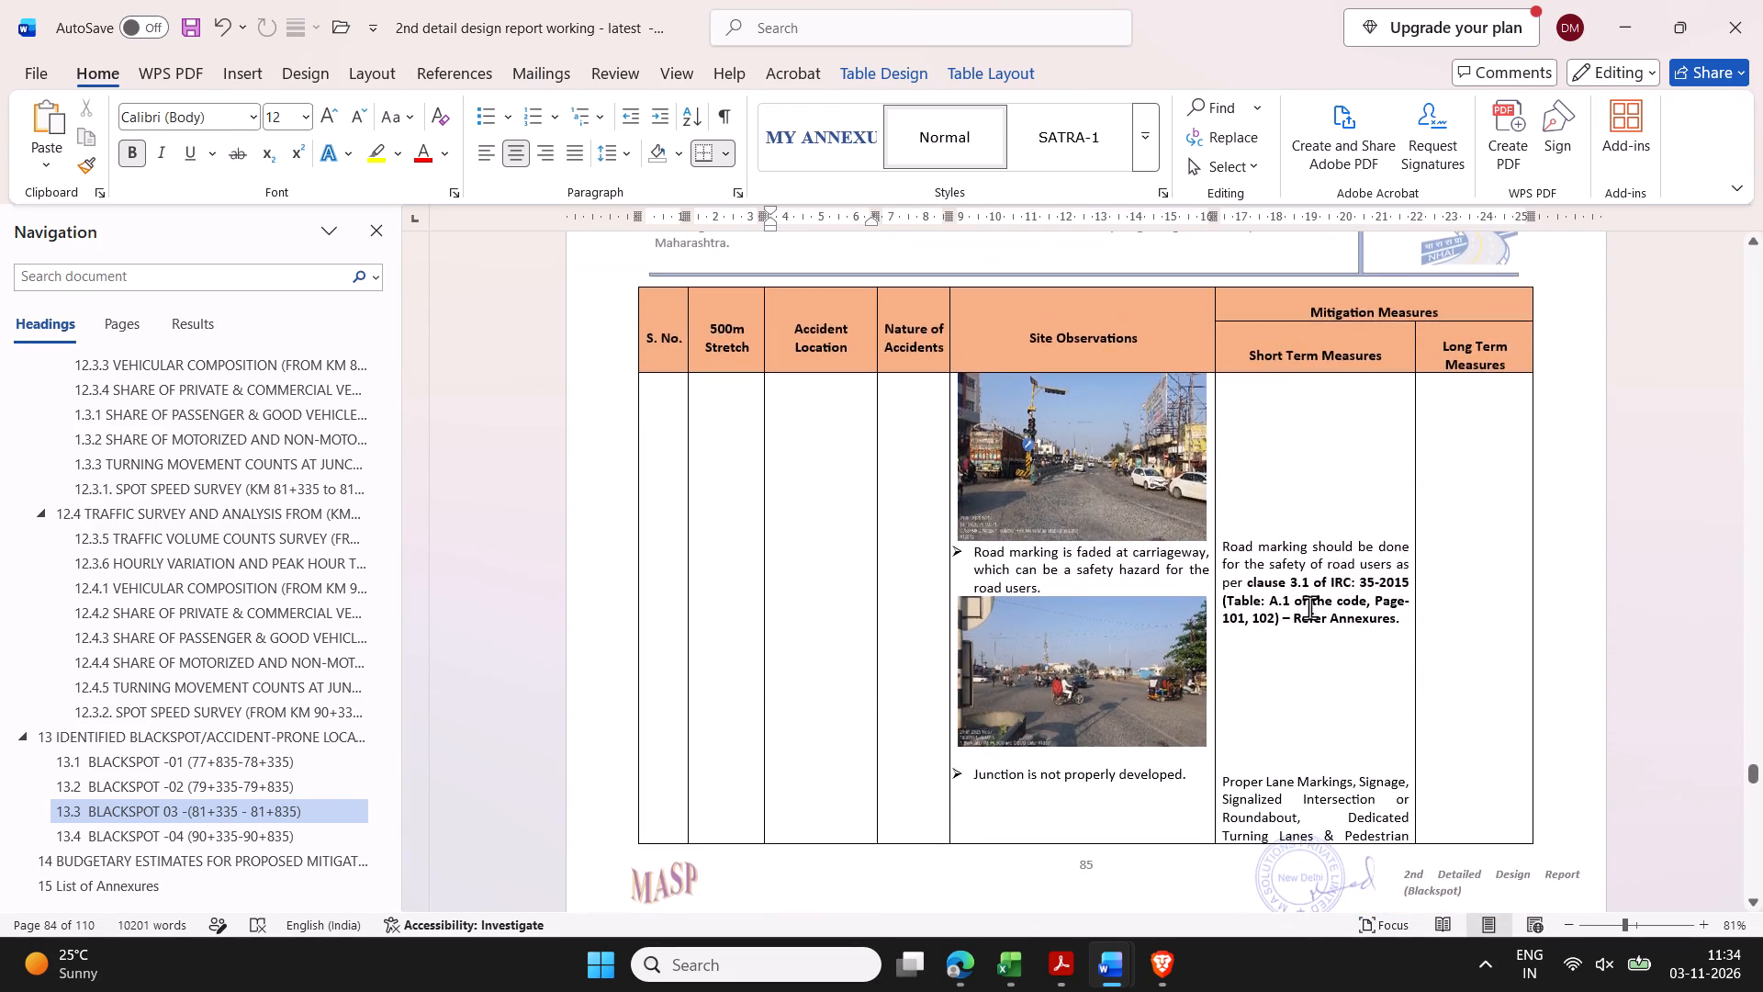
{"action": "scroll", "coordinate": [1309, 607], "scroll_direction": "down", "scroll_amount": 9}
{"action": "scroll", "coordinate": [1313, 584], "scroll_direction": "up", "scroll_amount": 10}
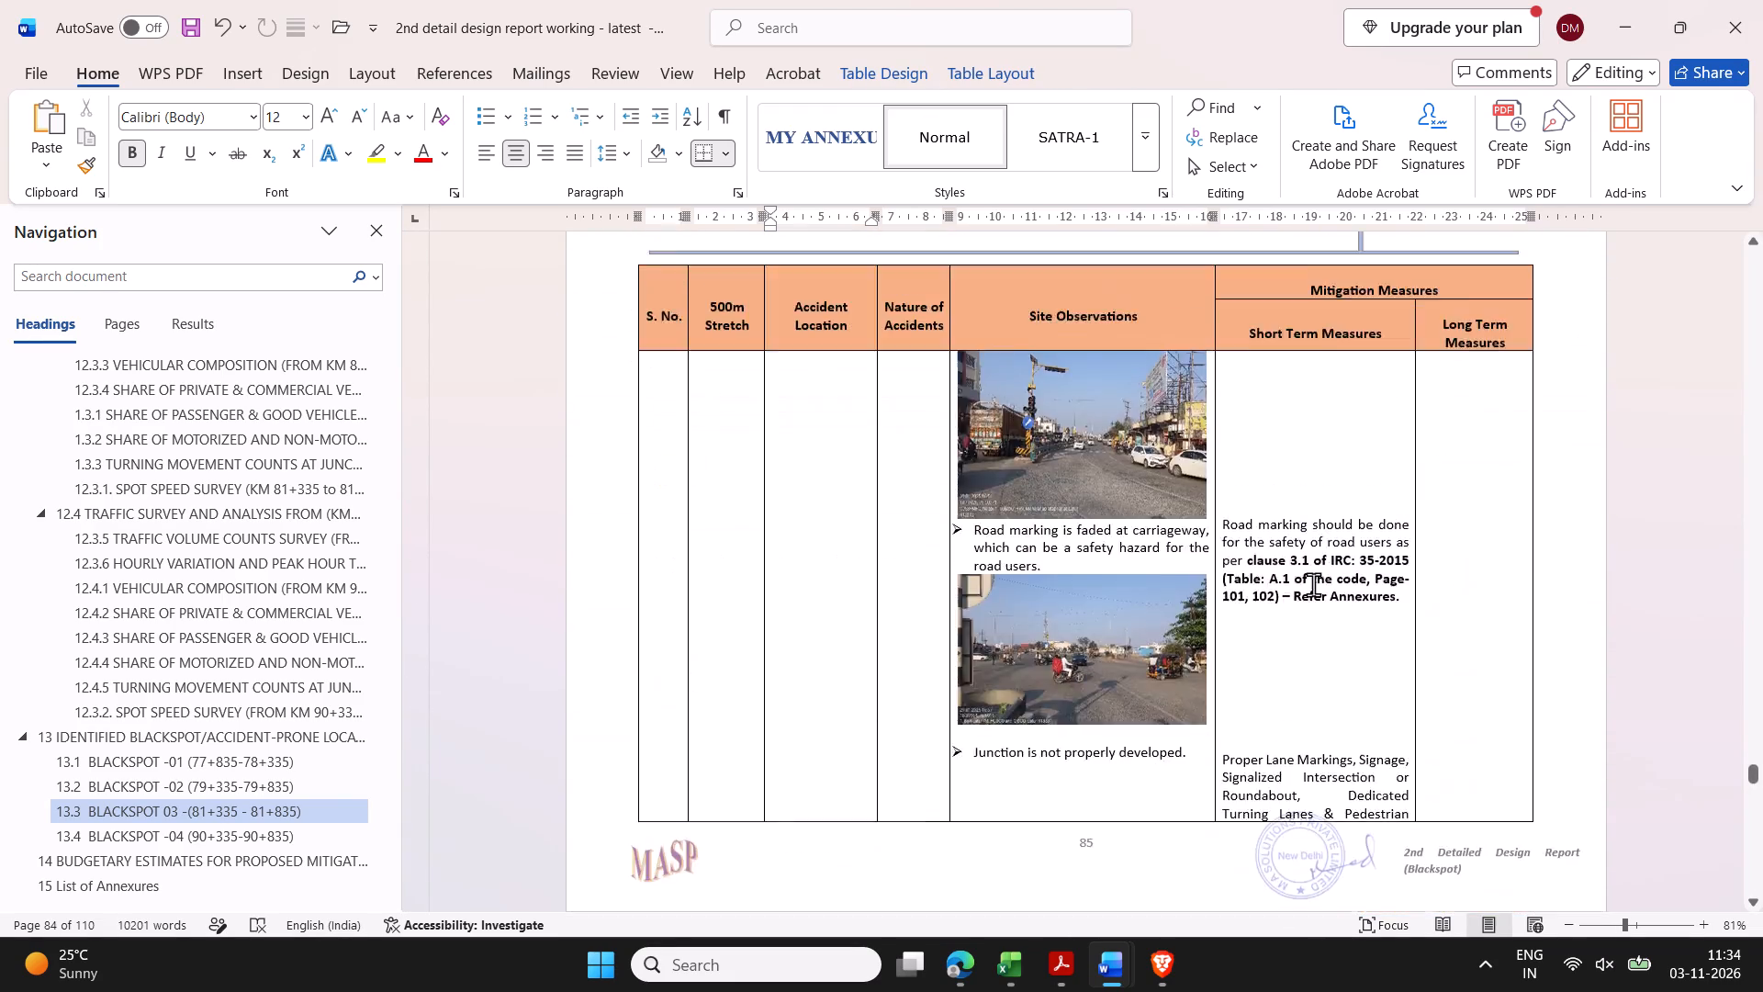
{"action": "scroll", "coordinate": [1313, 584], "scroll_direction": "up", "scroll_amount": 17}
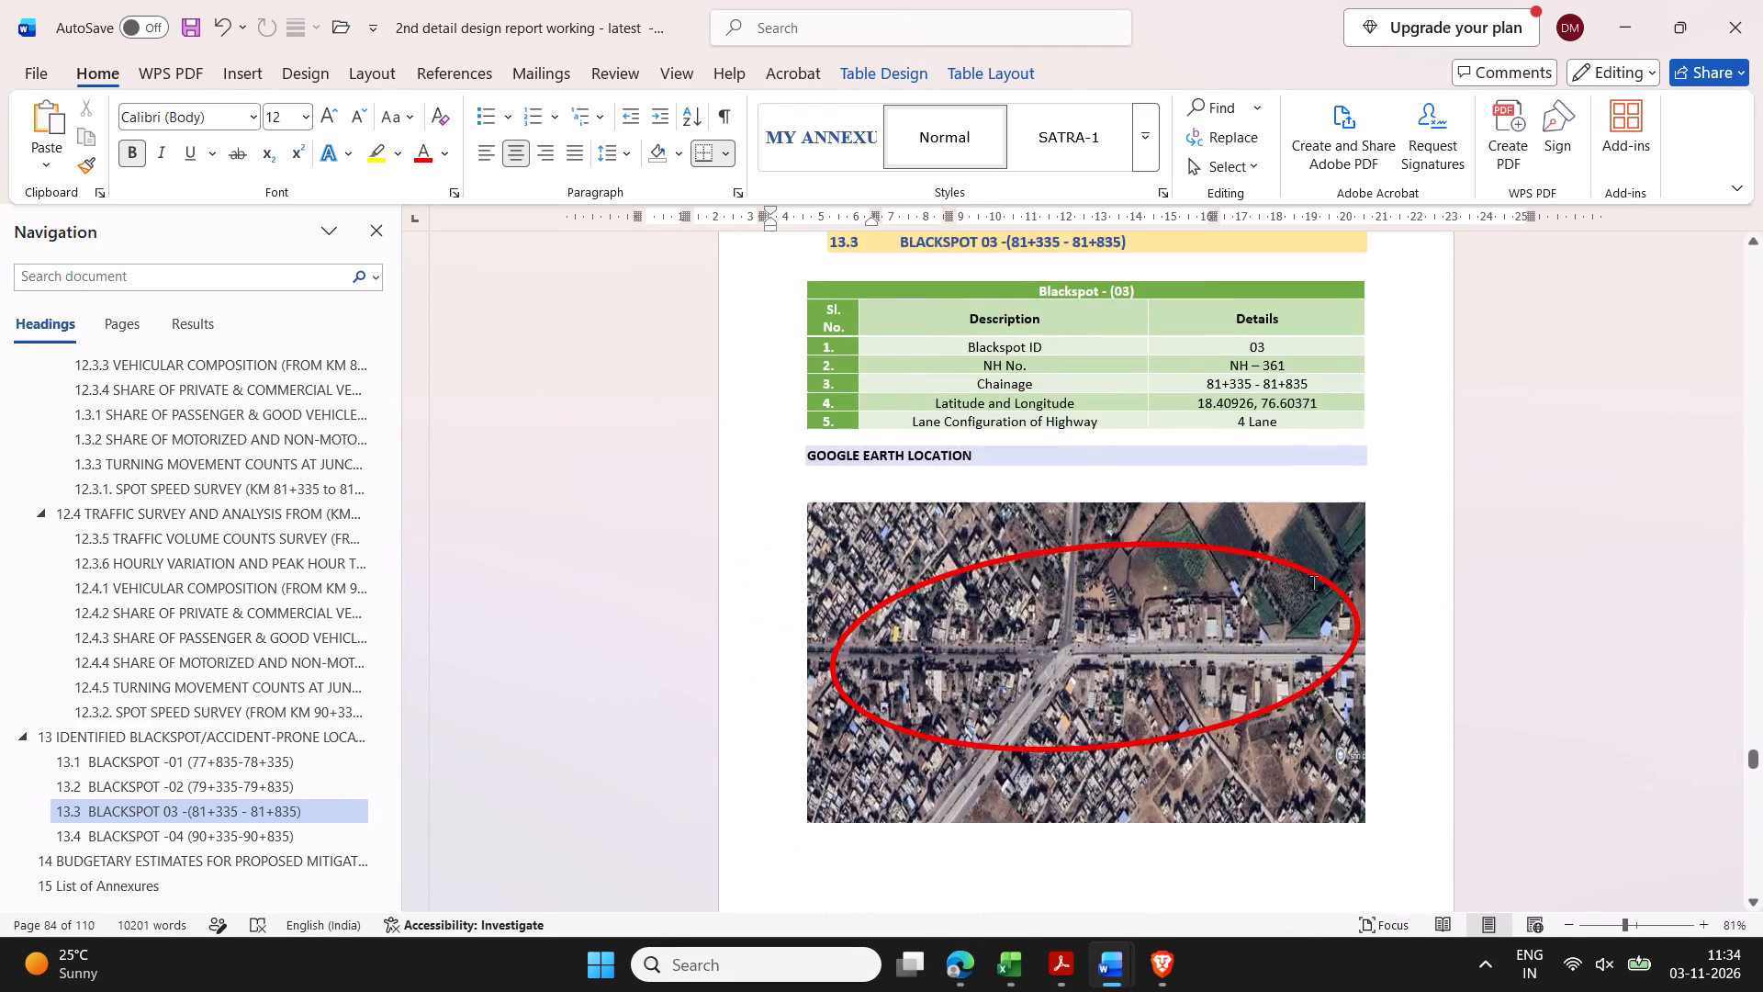
Copy the red ellipse from Blackspot-03's Google Earth picture and paste it onto the Blackspot-04 picture in section 13.4.
{"action": "left_click", "coordinate": [1114, 685]}
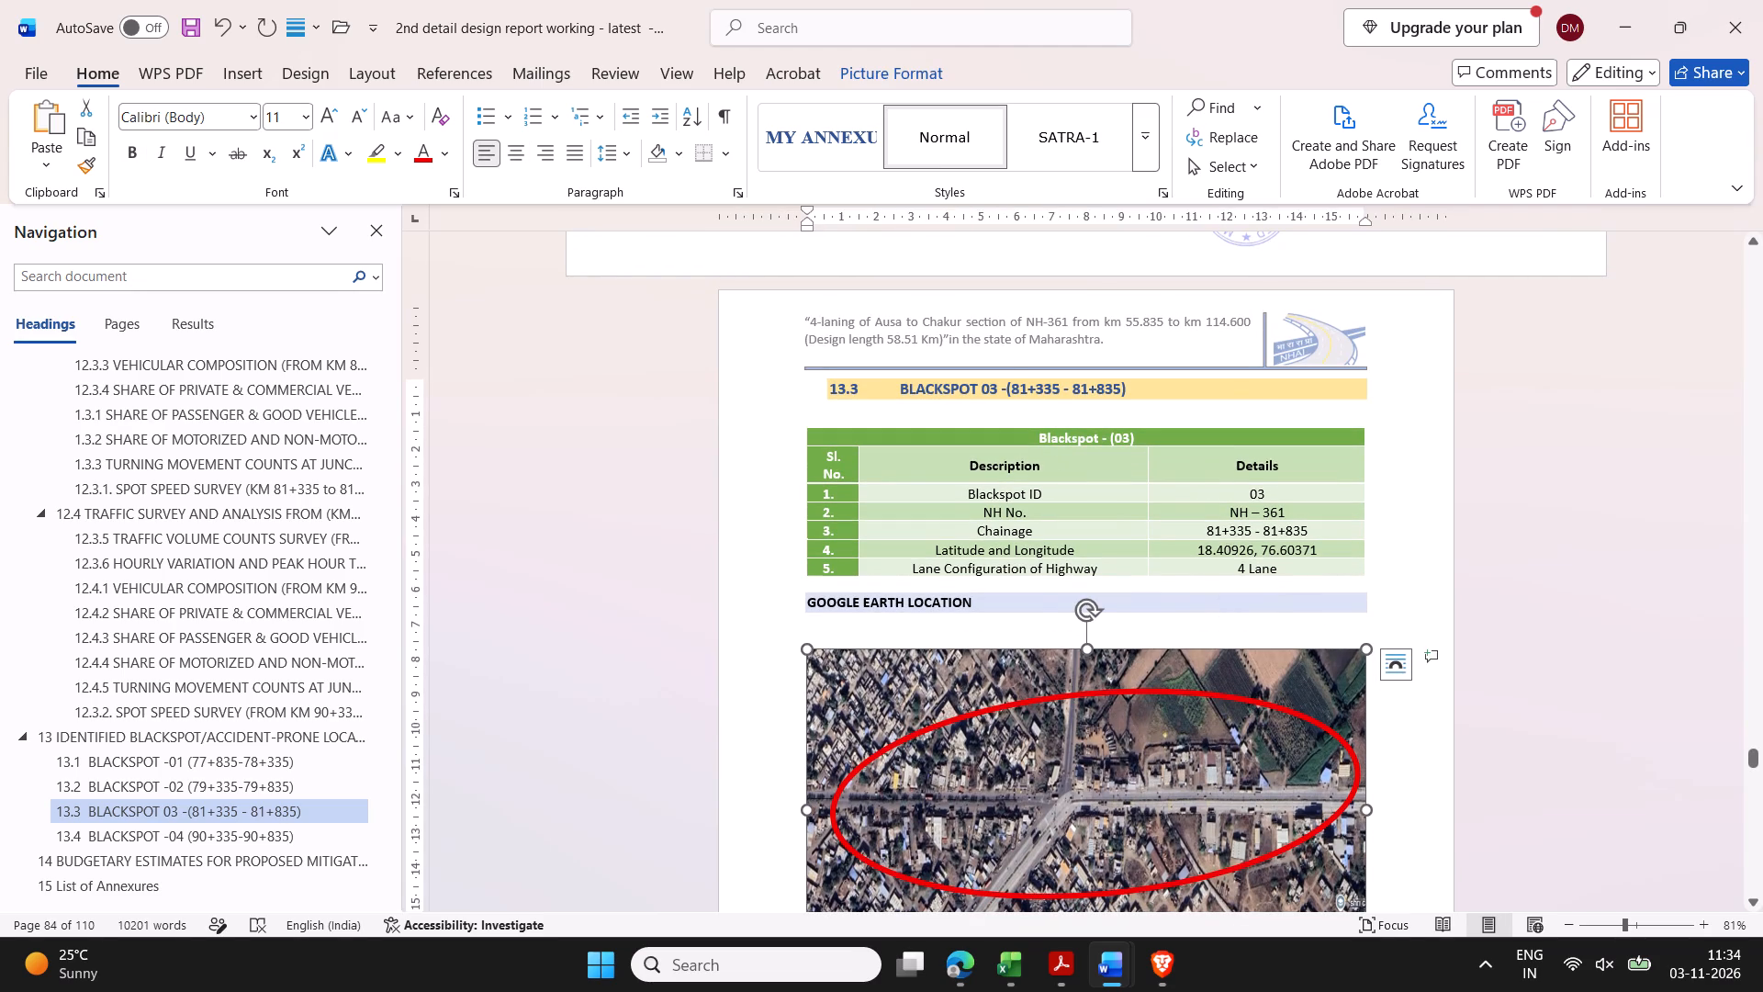
{"action": "left_click", "coordinate": [1109, 693]}
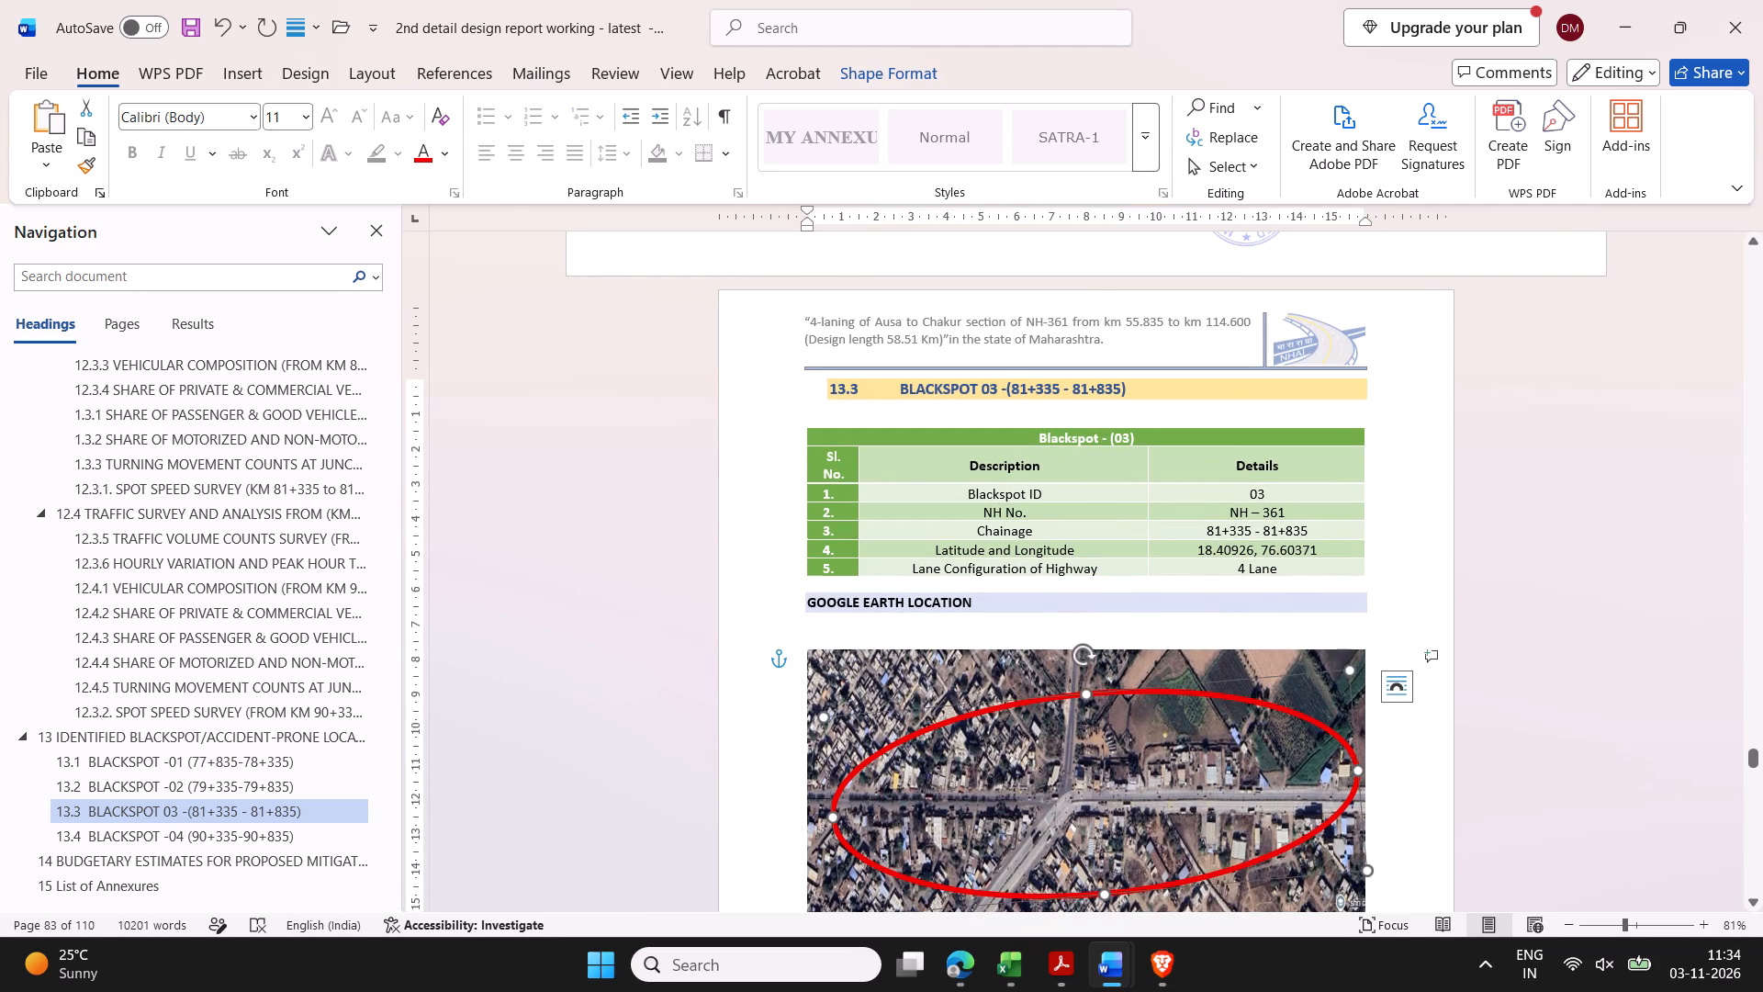
{"action": "key", "text": "ctrl+c"}
{"action": "left_click", "coordinate": [239, 835]}
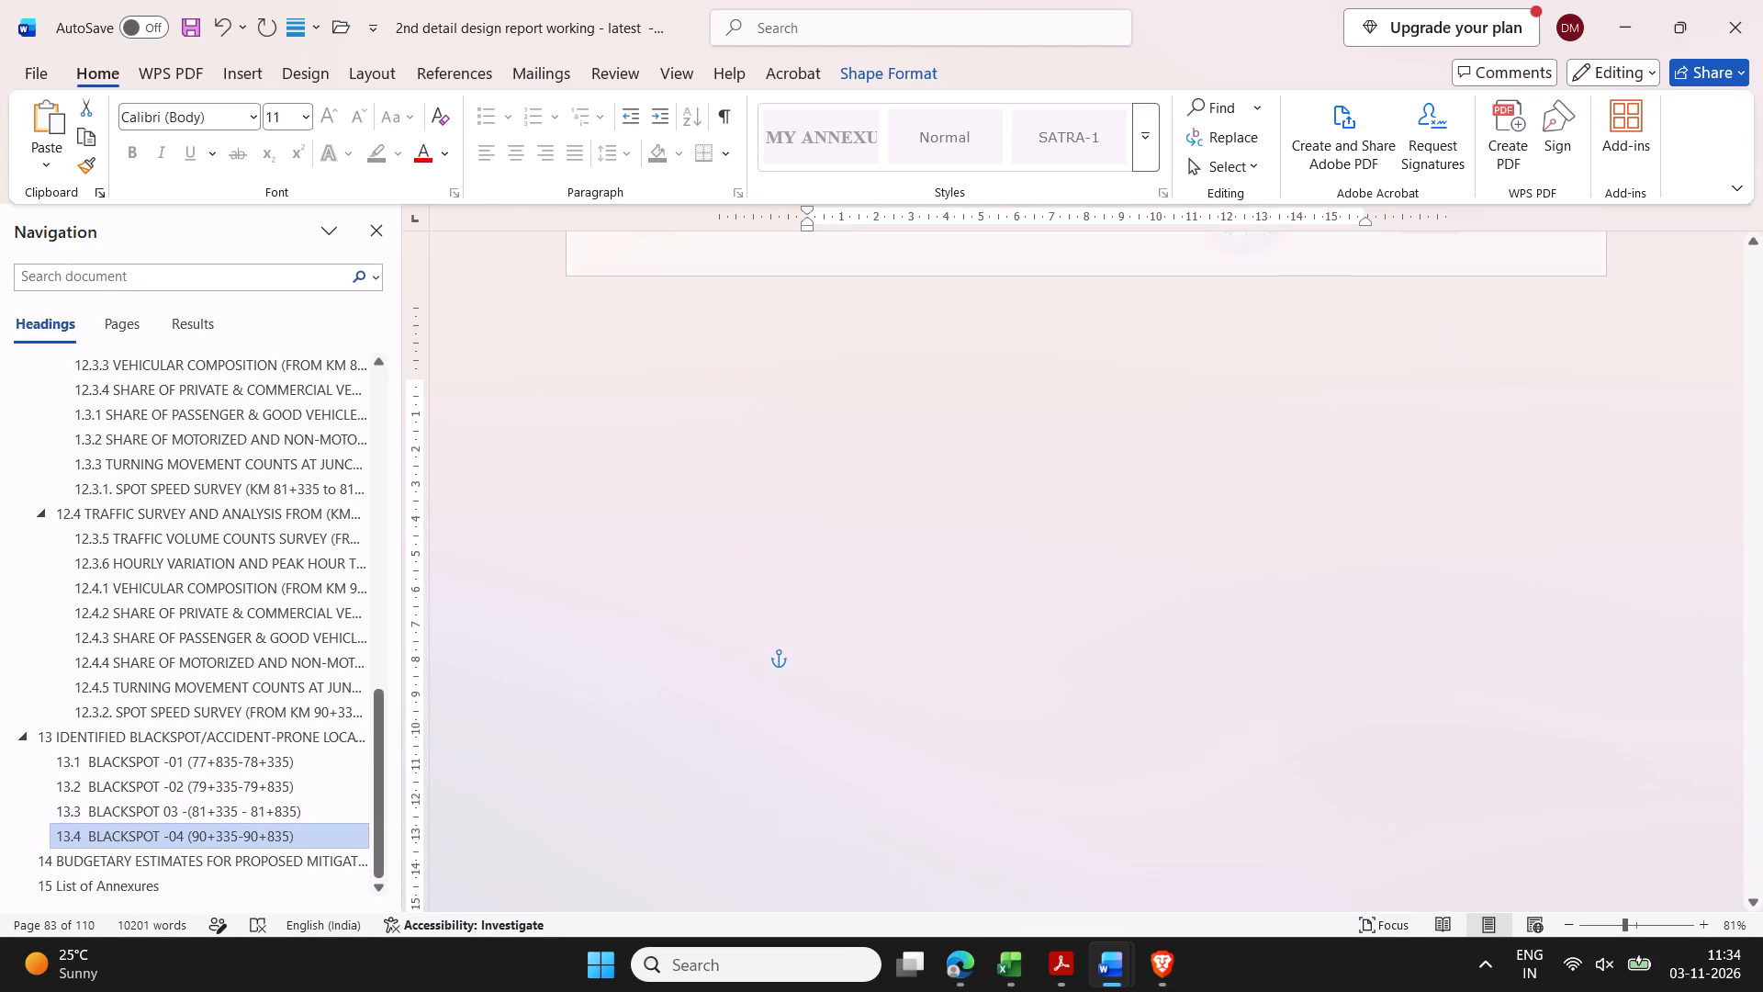
{"action": "scroll", "coordinate": [1188, 721], "scroll_direction": "down", "scroll_amount": 1}
{"action": "left_click", "coordinate": [1145, 665]}
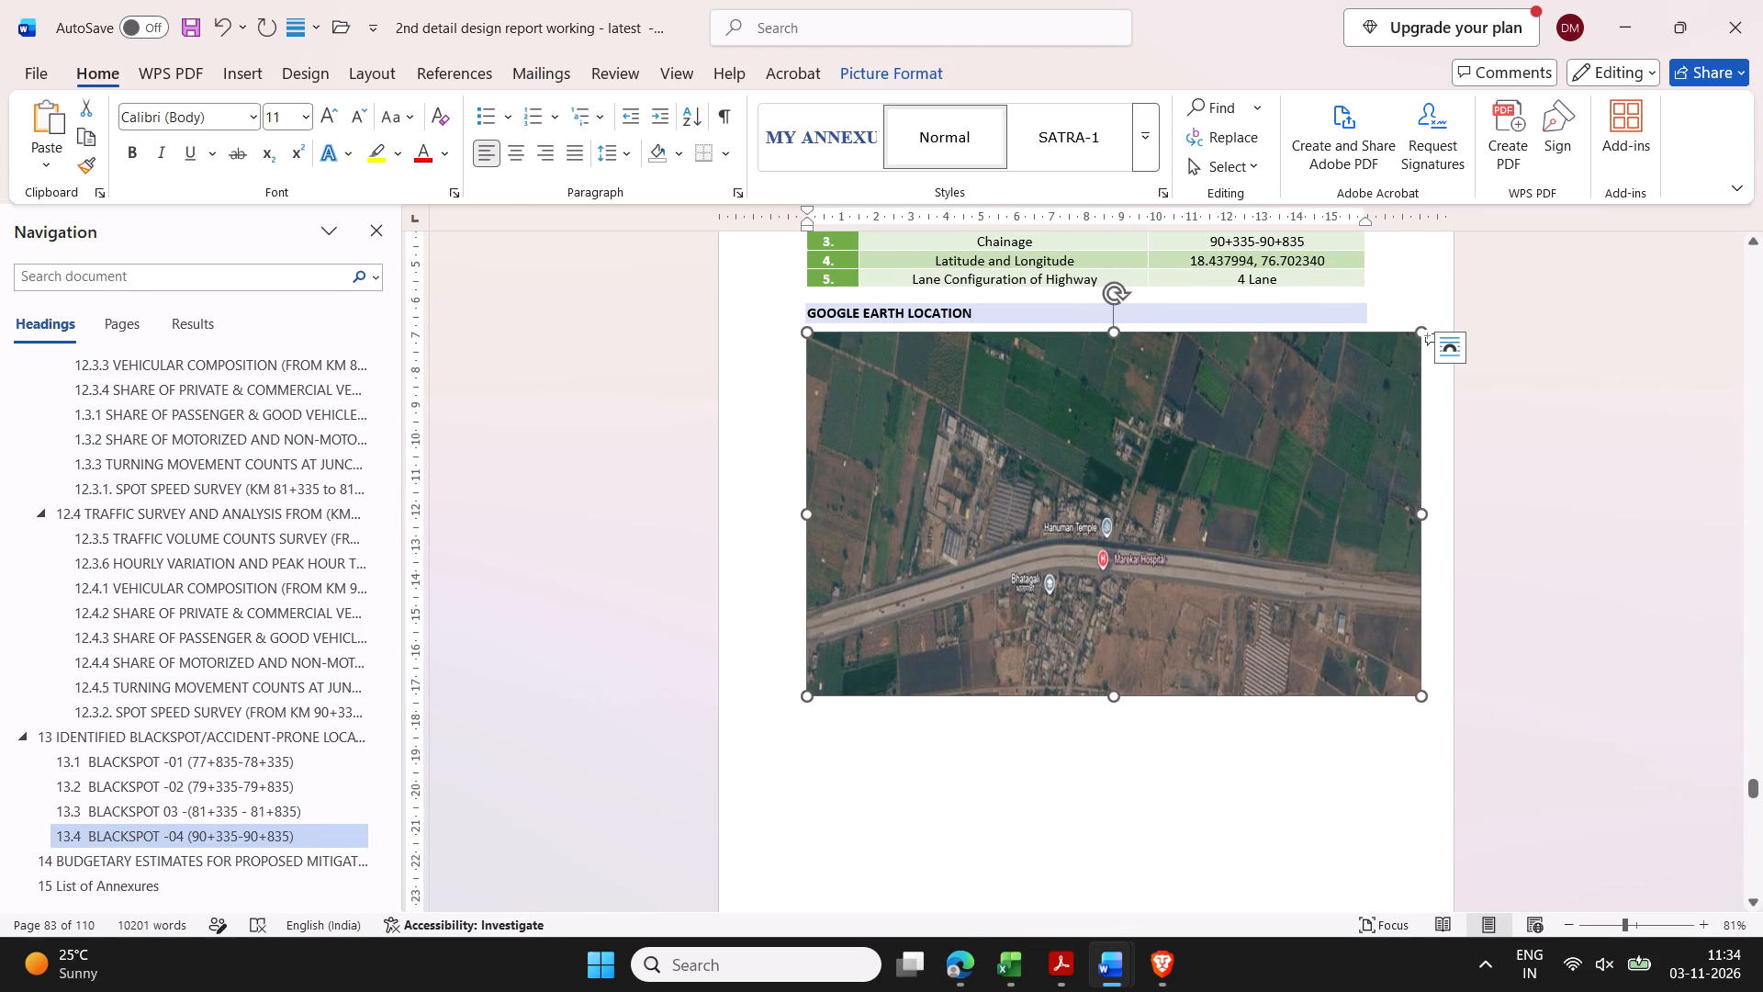
{"action": "key", "text": "ctrl+v"}
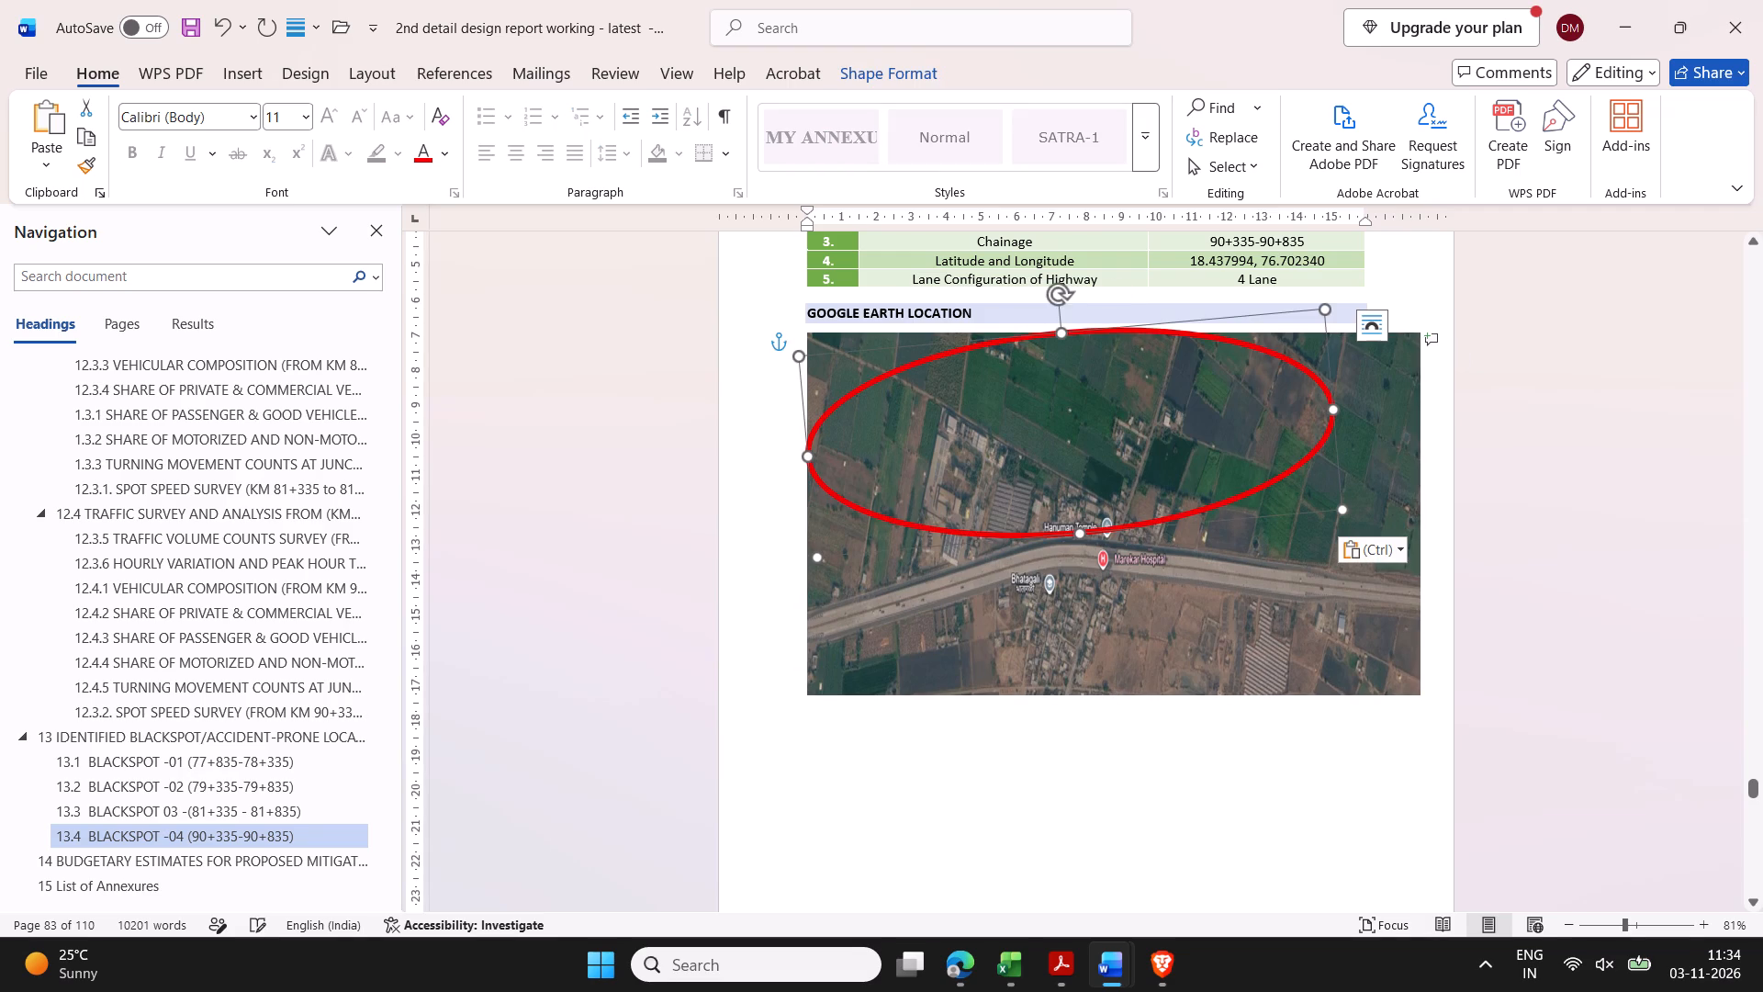
Move the pasted red ellipse down and slightly right on the Blackspot-04 picture so its lower edge reaches the highway.
{"action": "left_click_drag", "start_coordinate": [1162, 432], "coordinate": [1187, 493]}
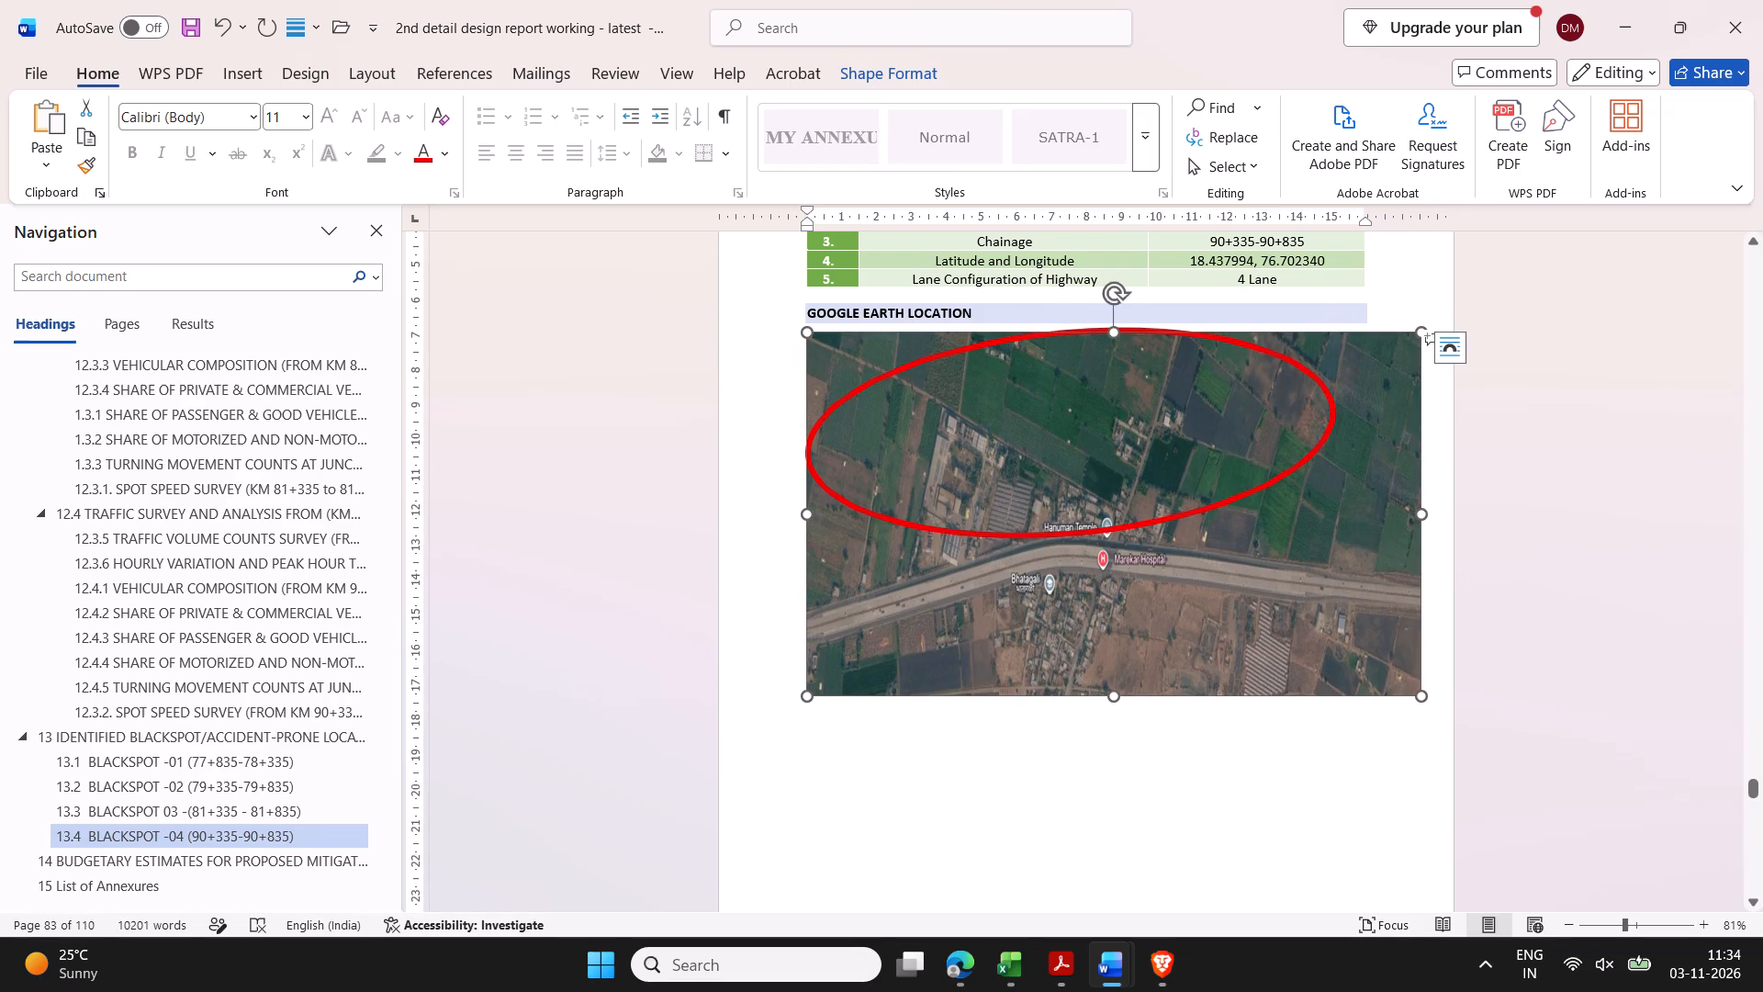
{"action": "left_click_drag", "start_coordinate": [1094, 460], "coordinate": [1168, 485]}
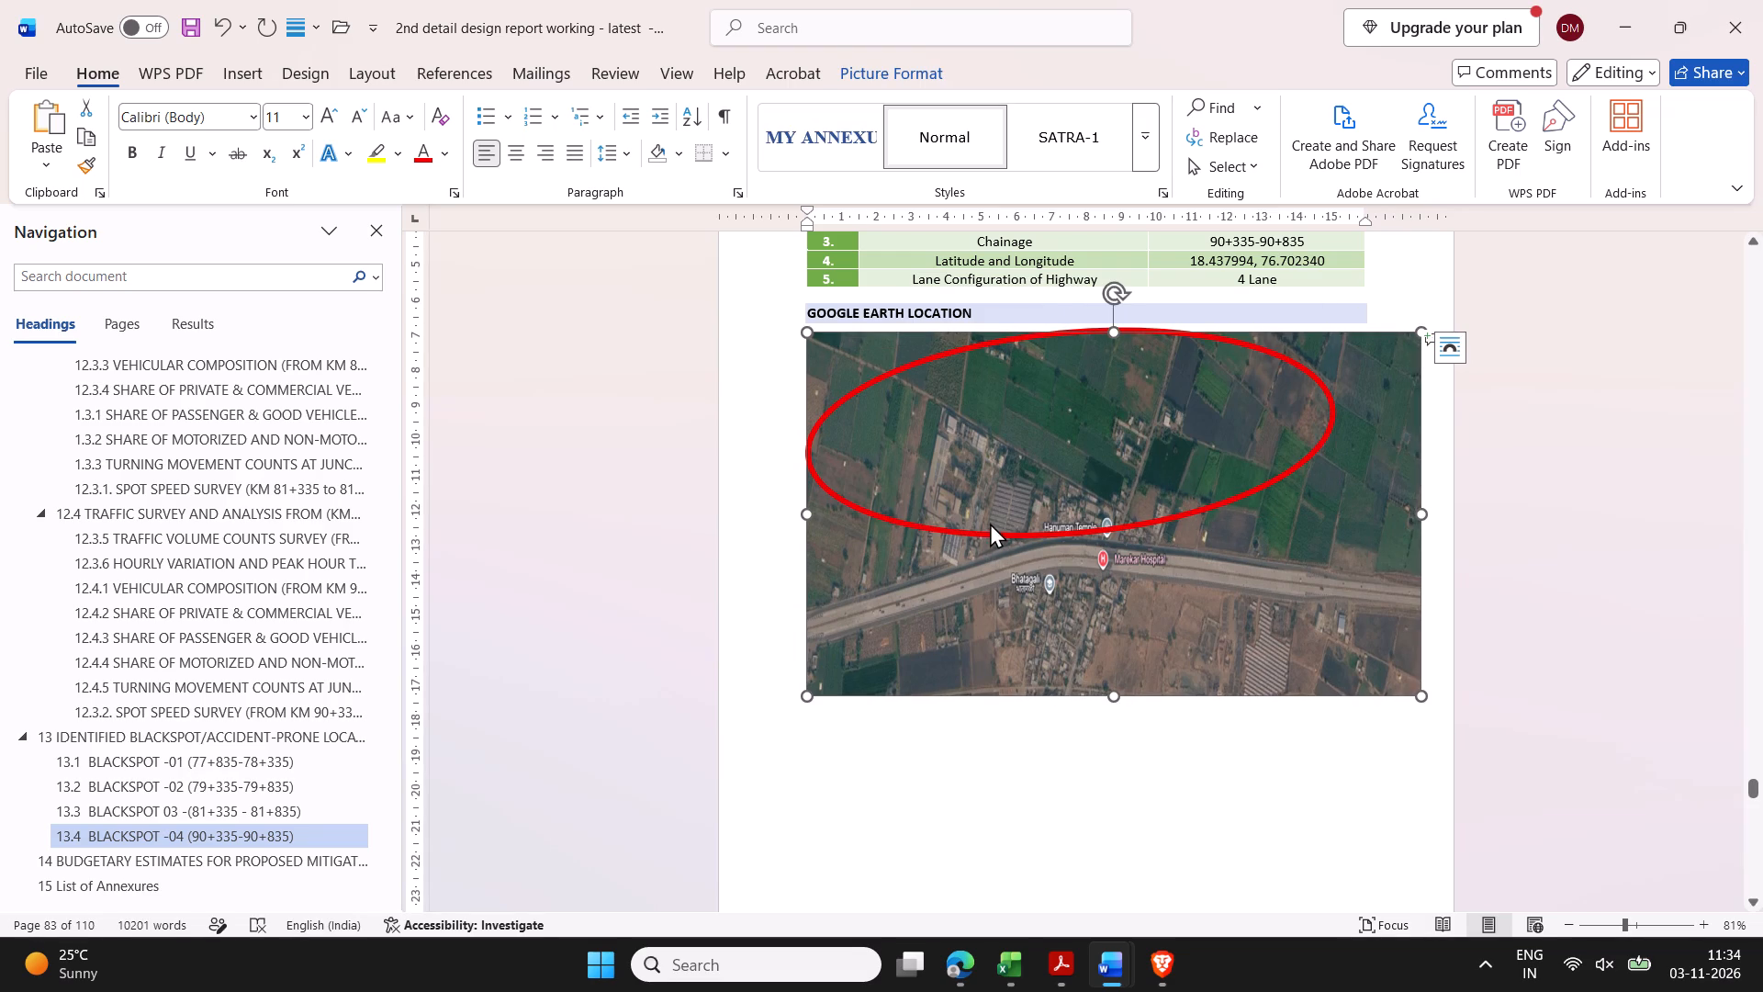
{"action": "left_click_drag", "start_coordinate": [948, 523], "coordinate": [988, 580]}
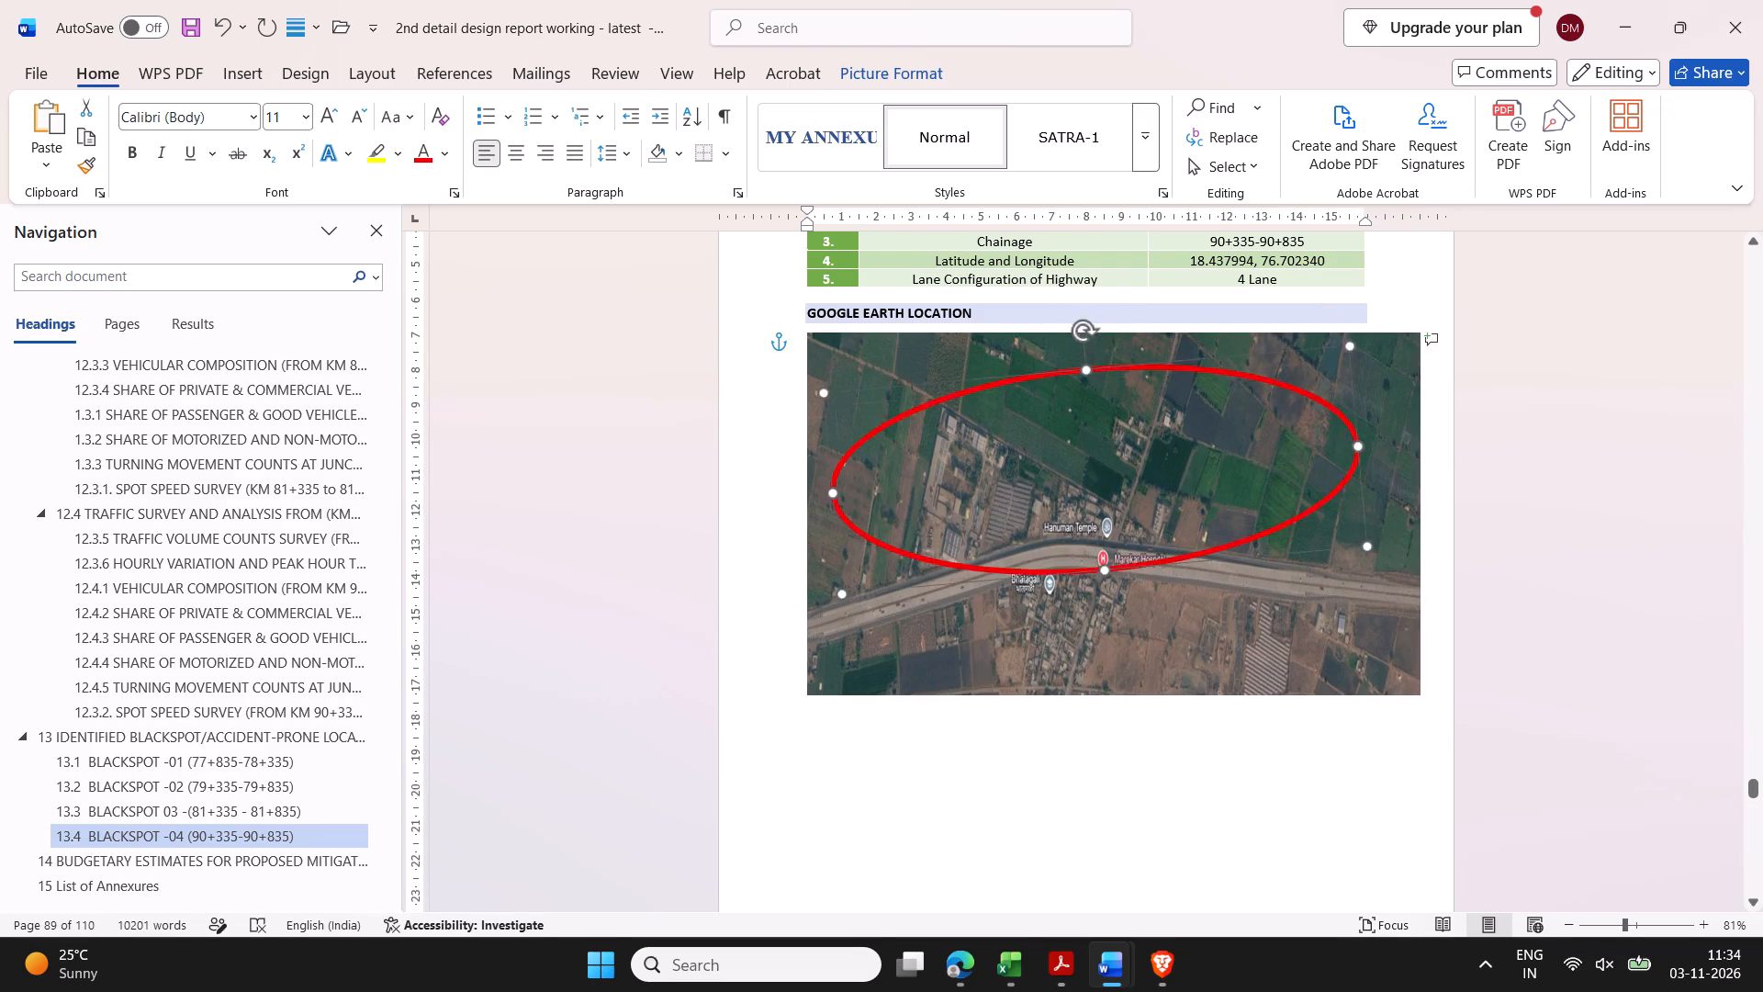
Centre the red ellipse over the highway on the Blackspot-04 picture and widen it at both ends to span nearly the picture's full width.
{"action": "left_click_drag", "start_coordinate": [988, 580], "coordinate": [999, 642]}
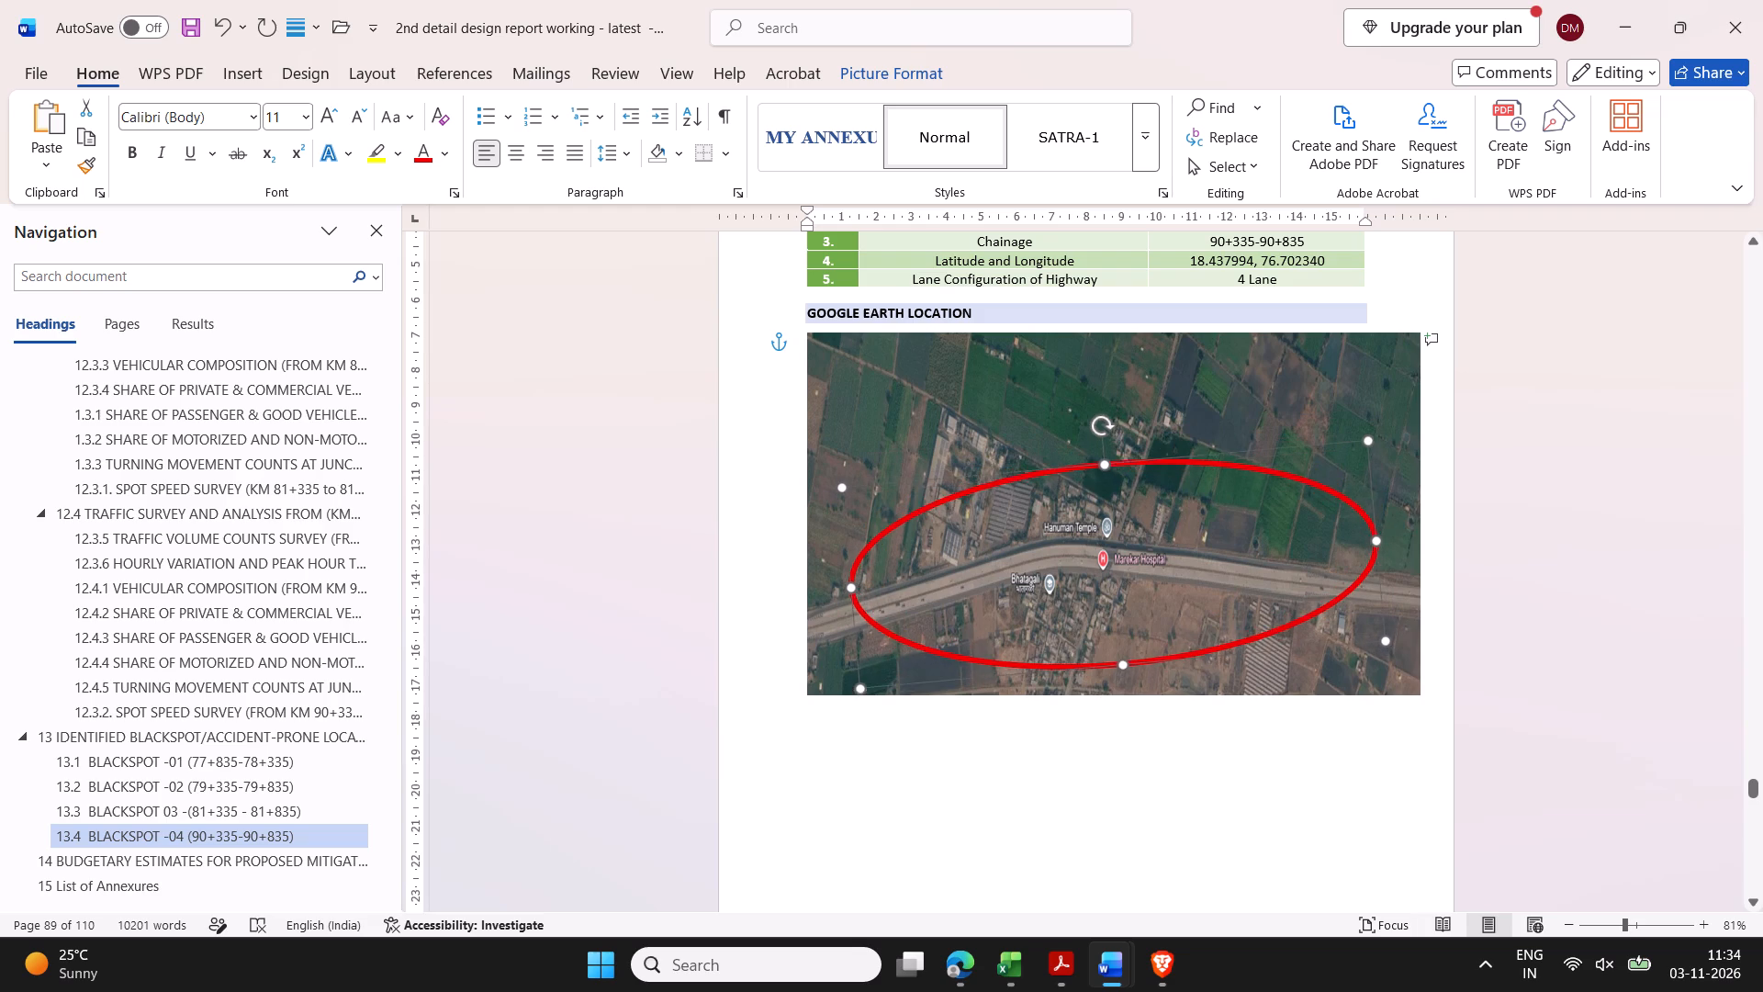
{"action": "left_click_drag", "start_coordinate": [999, 642], "coordinate": [989, 648]}
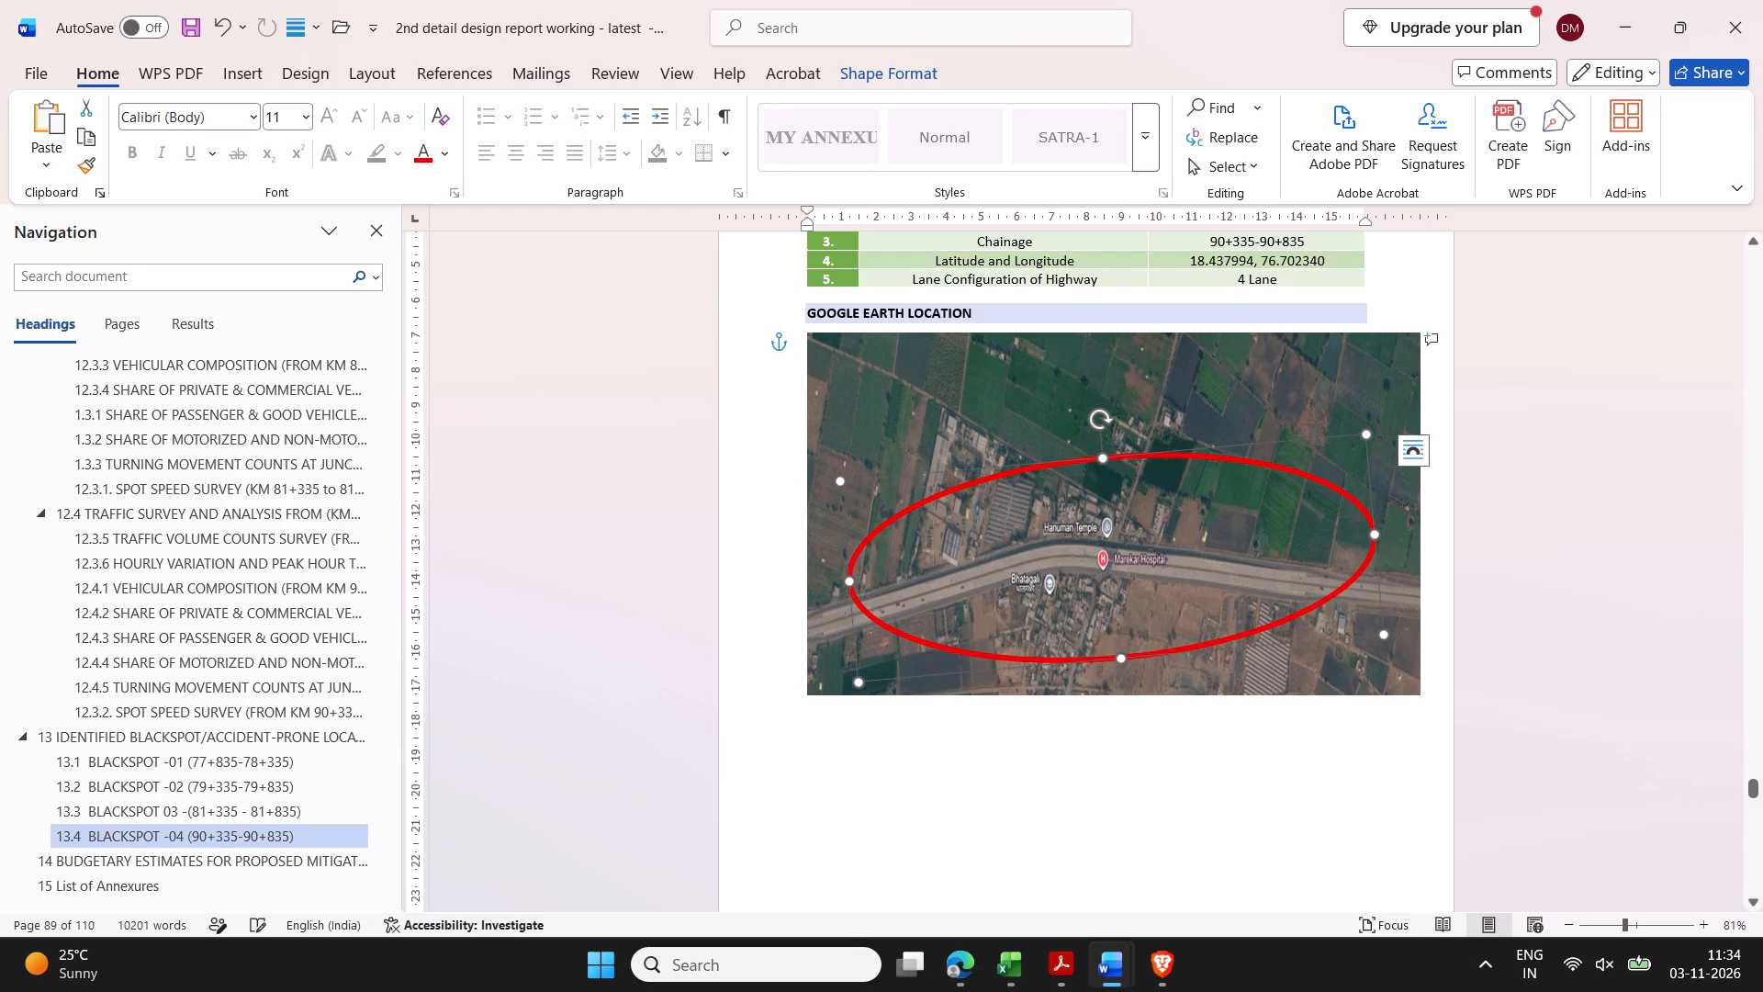
{"action": "left_click_drag", "start_coordinate": [845, 580], "coordinate": [799, 580]}
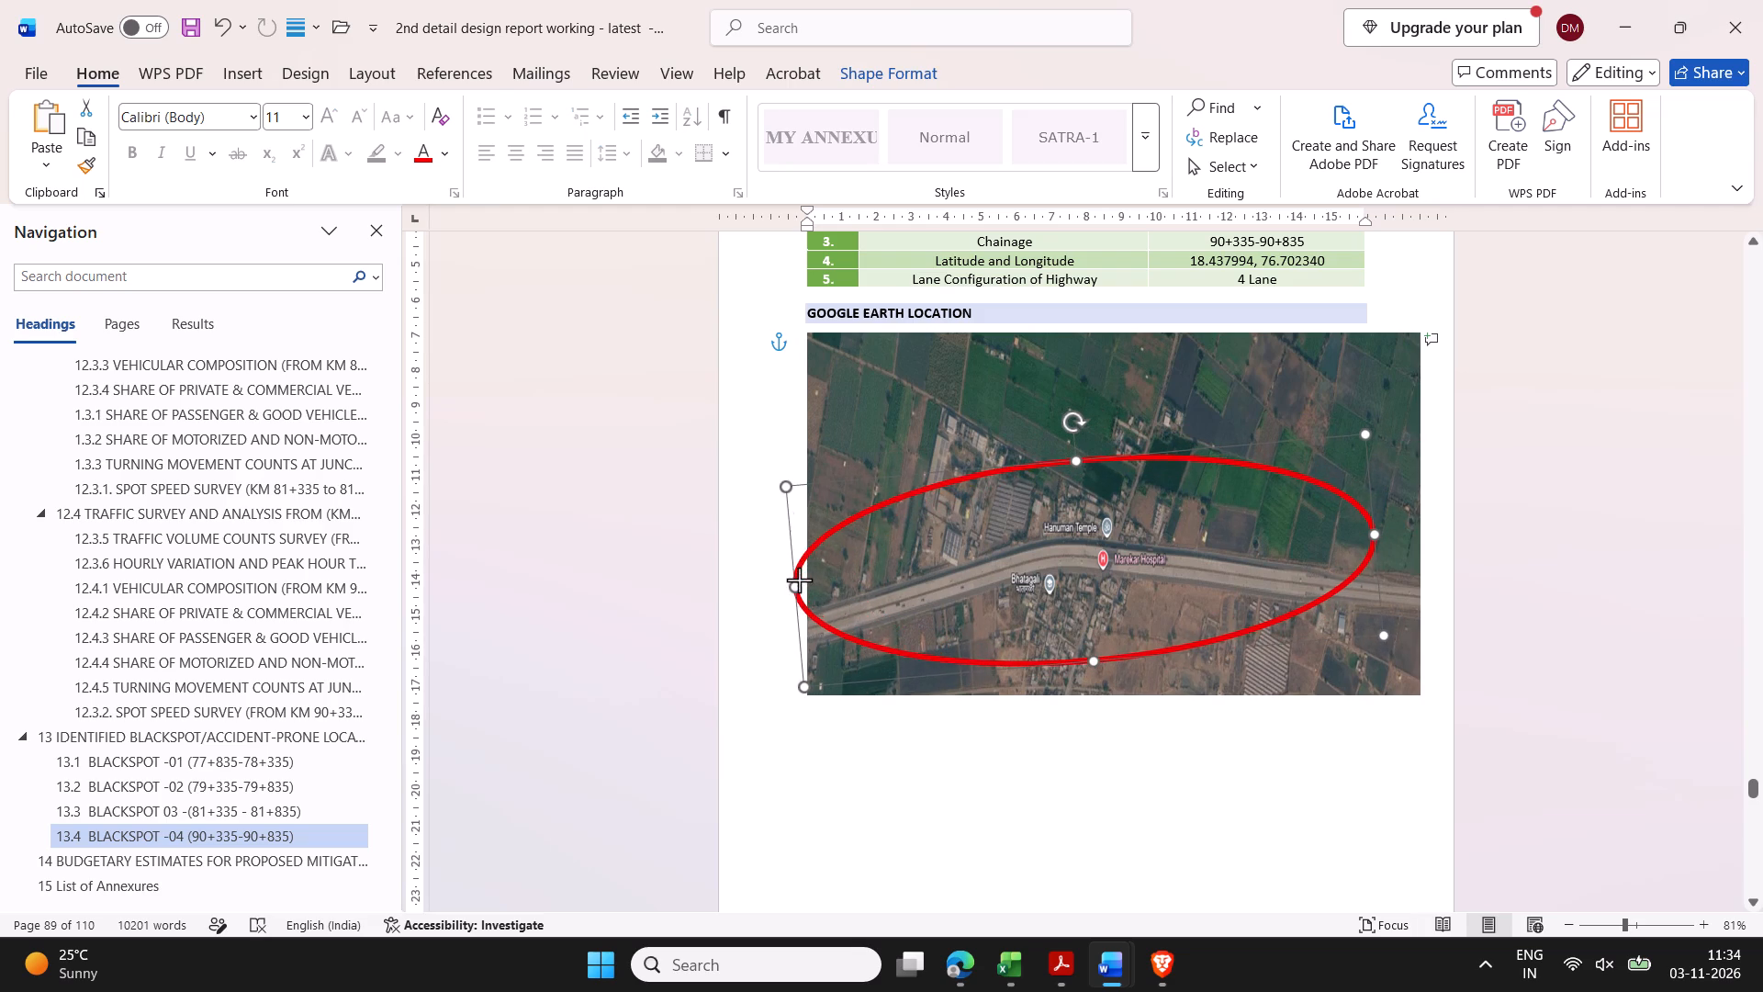
{"action": "left_click_drag", "start_coordinate": [799, 580], "coordinate": [807, 585]}
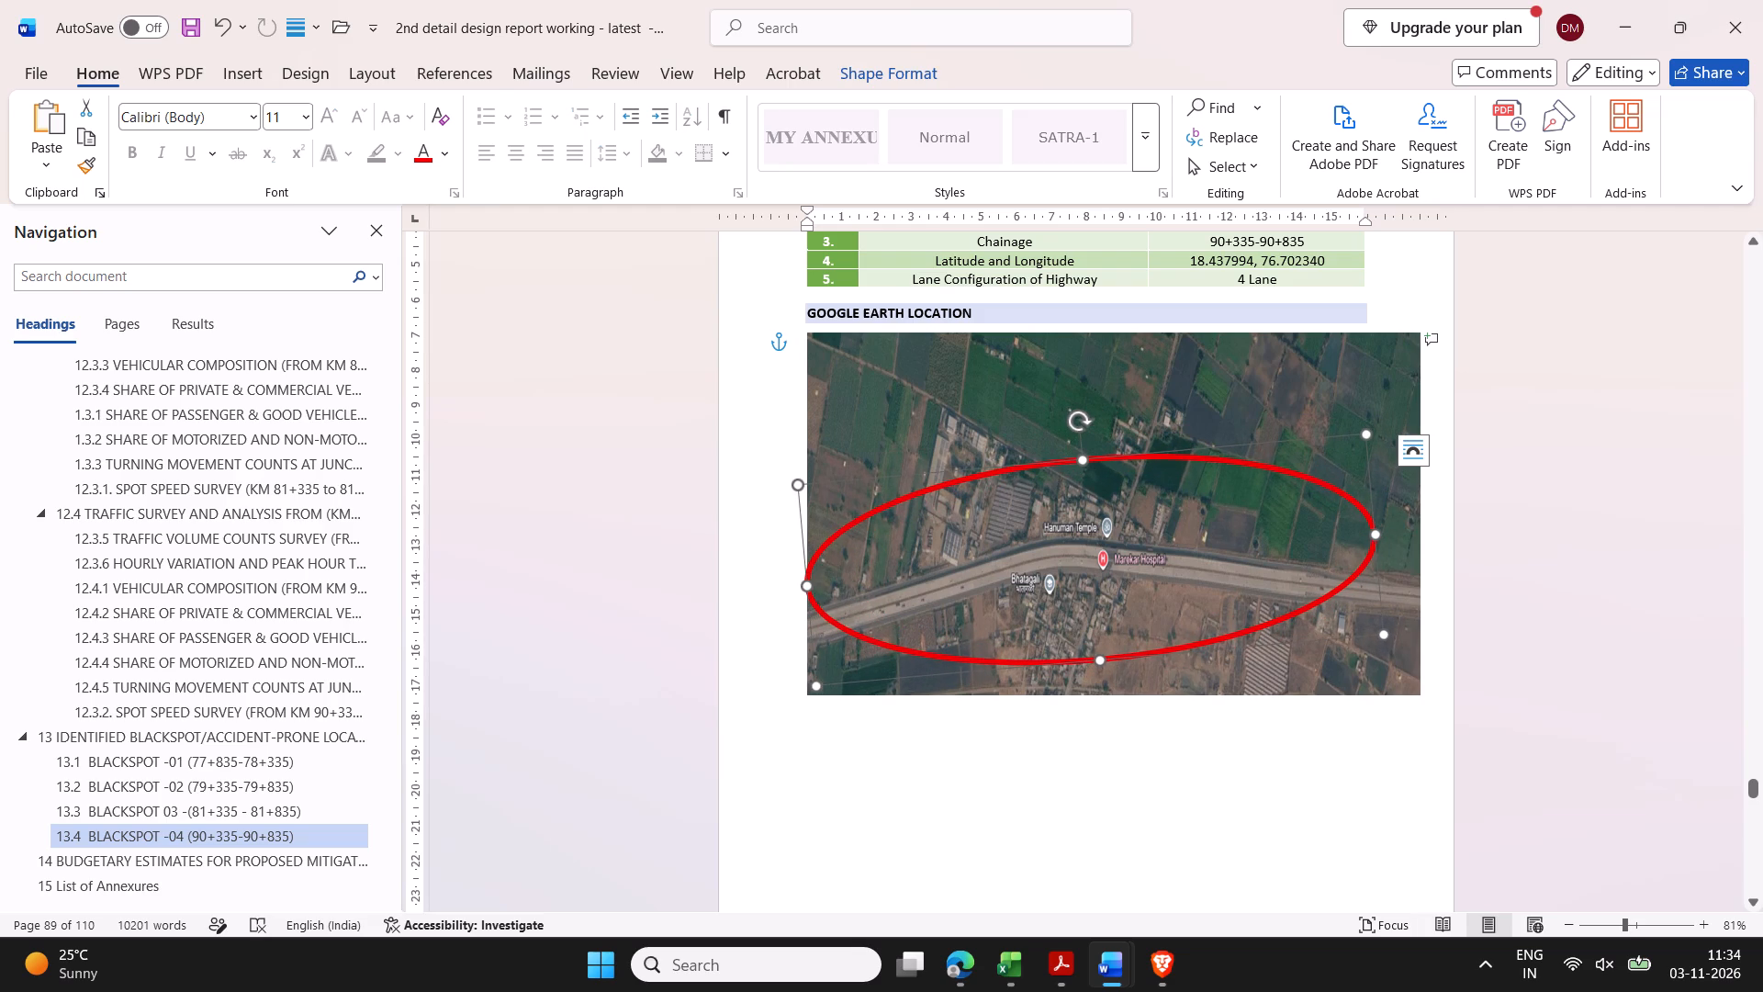
{"action": "left_click_drag", "start_coordinate": [1380, 539], "coordinate": [1395, 578]}
{"action": "left_click_drag", "start_coordinate": [1395, 579], "coordinate": [1400, 596]}
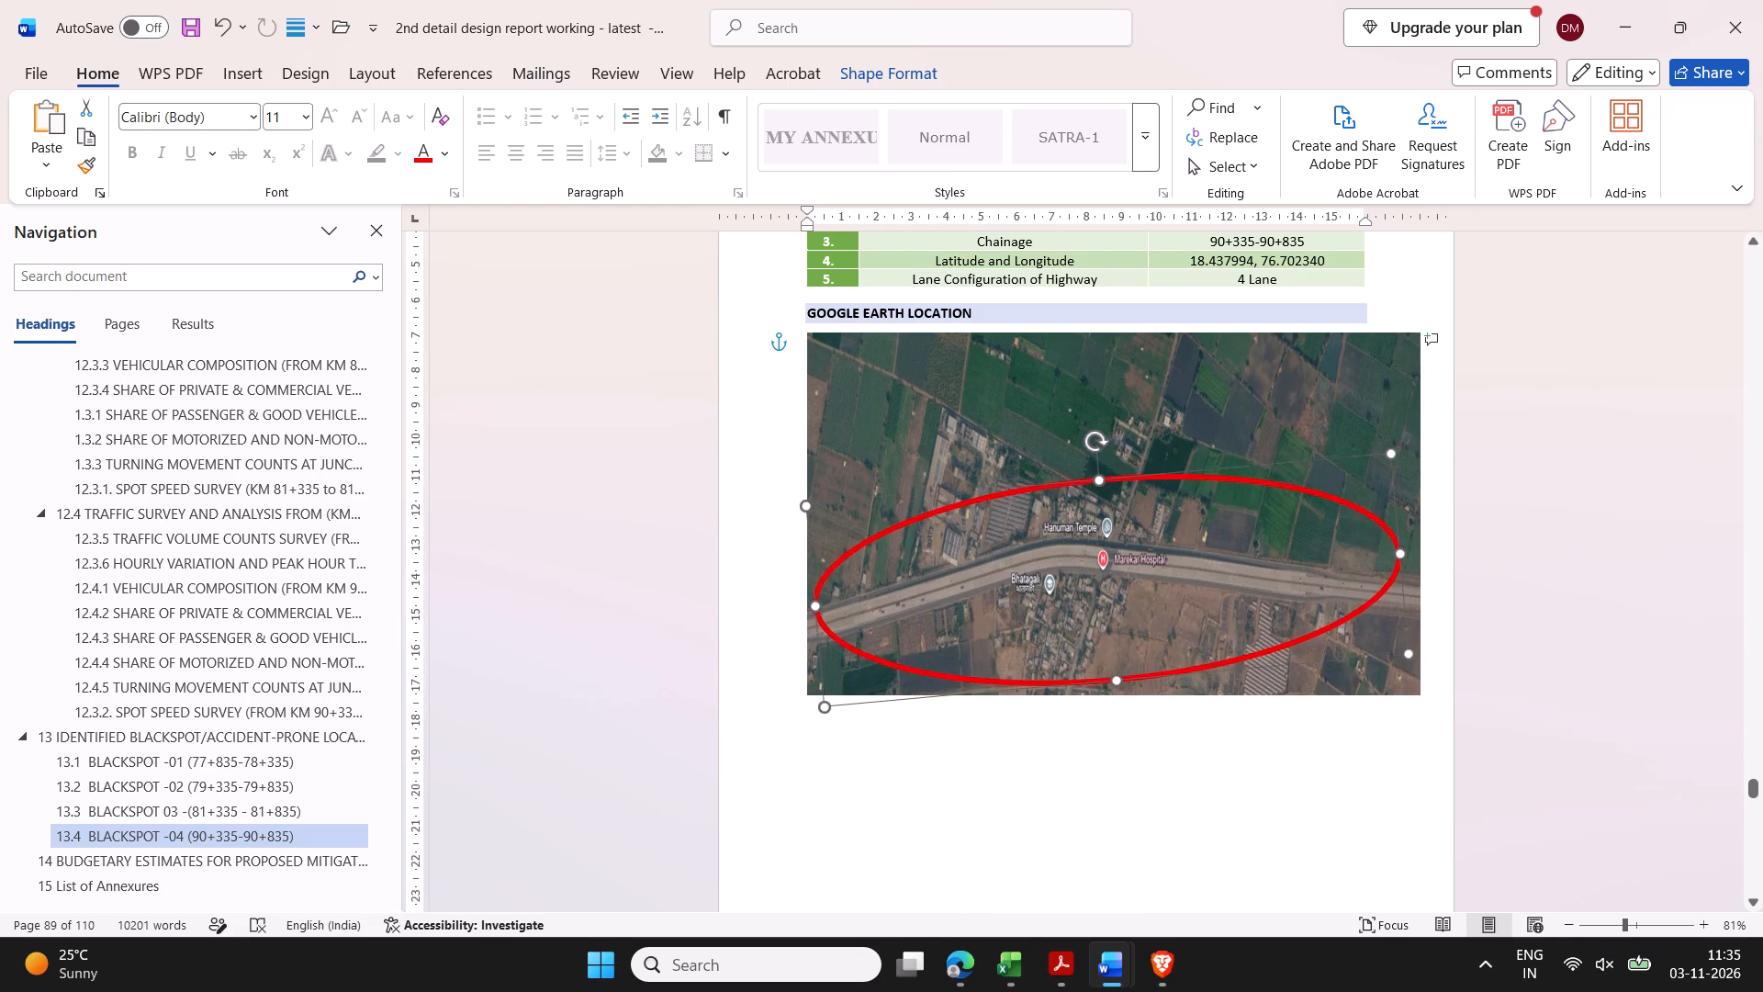
{"action": "left_click_drag", "start_coordinate": [1400, 596], "coordinate": [1402, 593]}
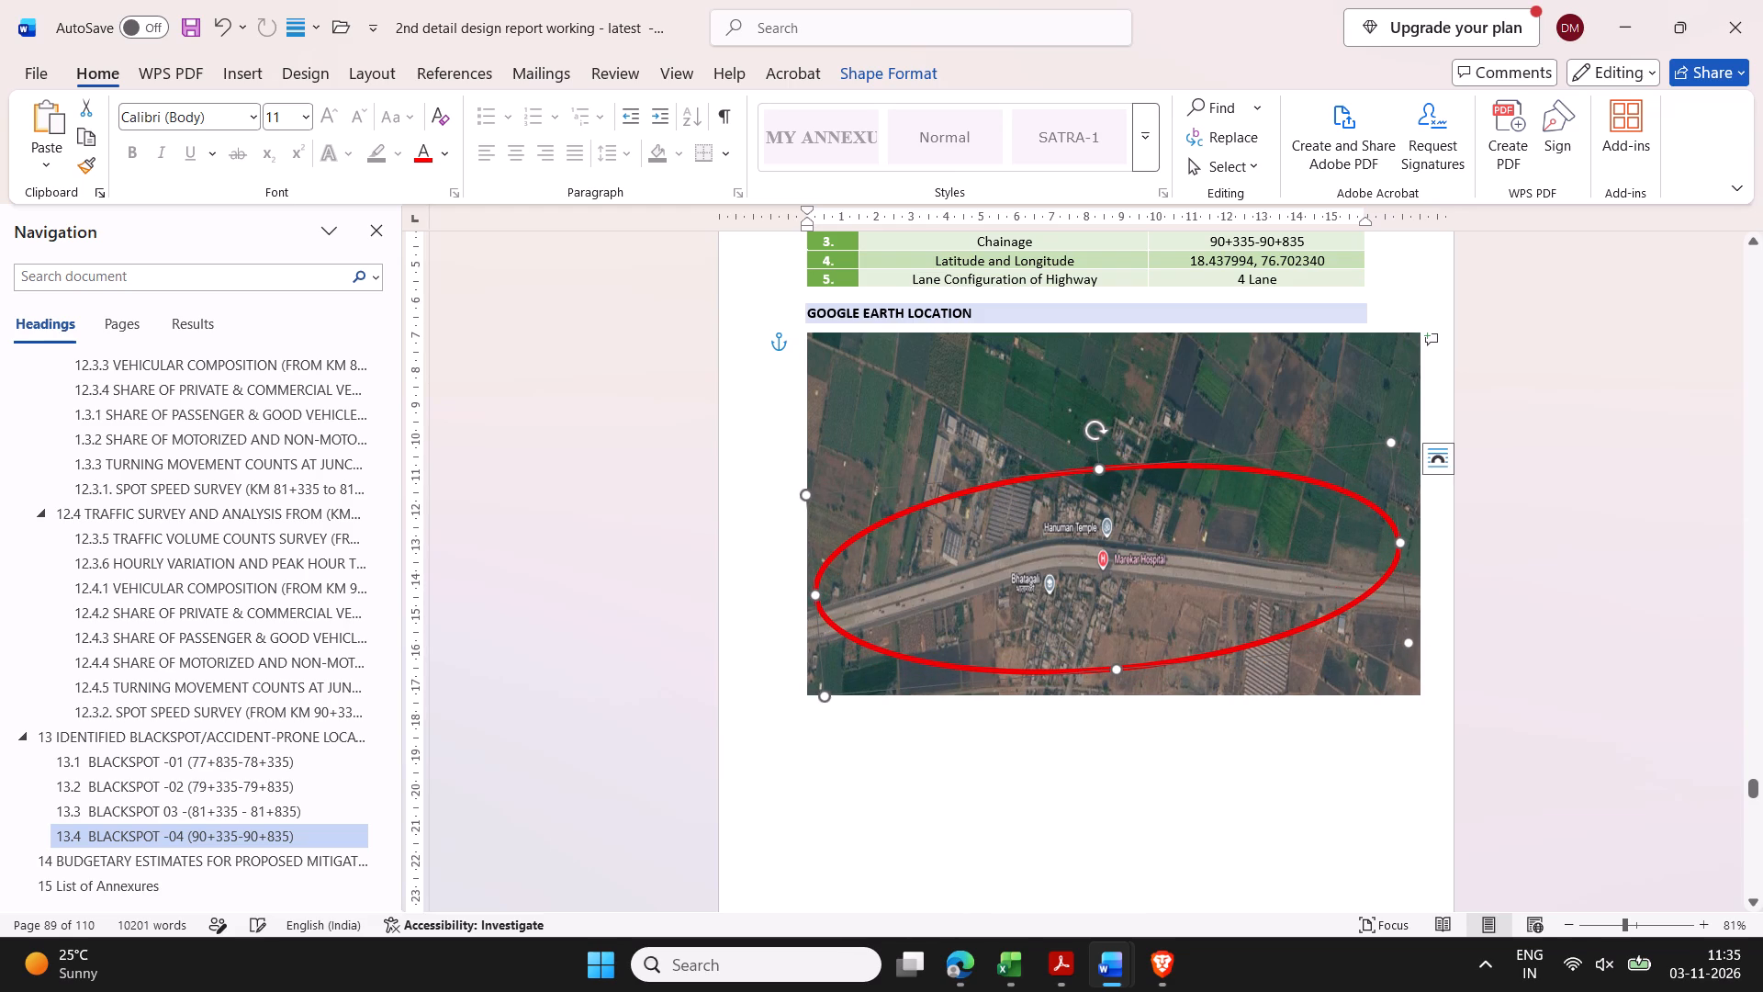
{"action": "left_click_drag", "start_coordinate": [1399, 544], "coordinate": [1415, 546]}
{"action": "left_click", "coordinate": [1099, 583]}
{"action": "left_click", "coordinate": [1540, 560]}
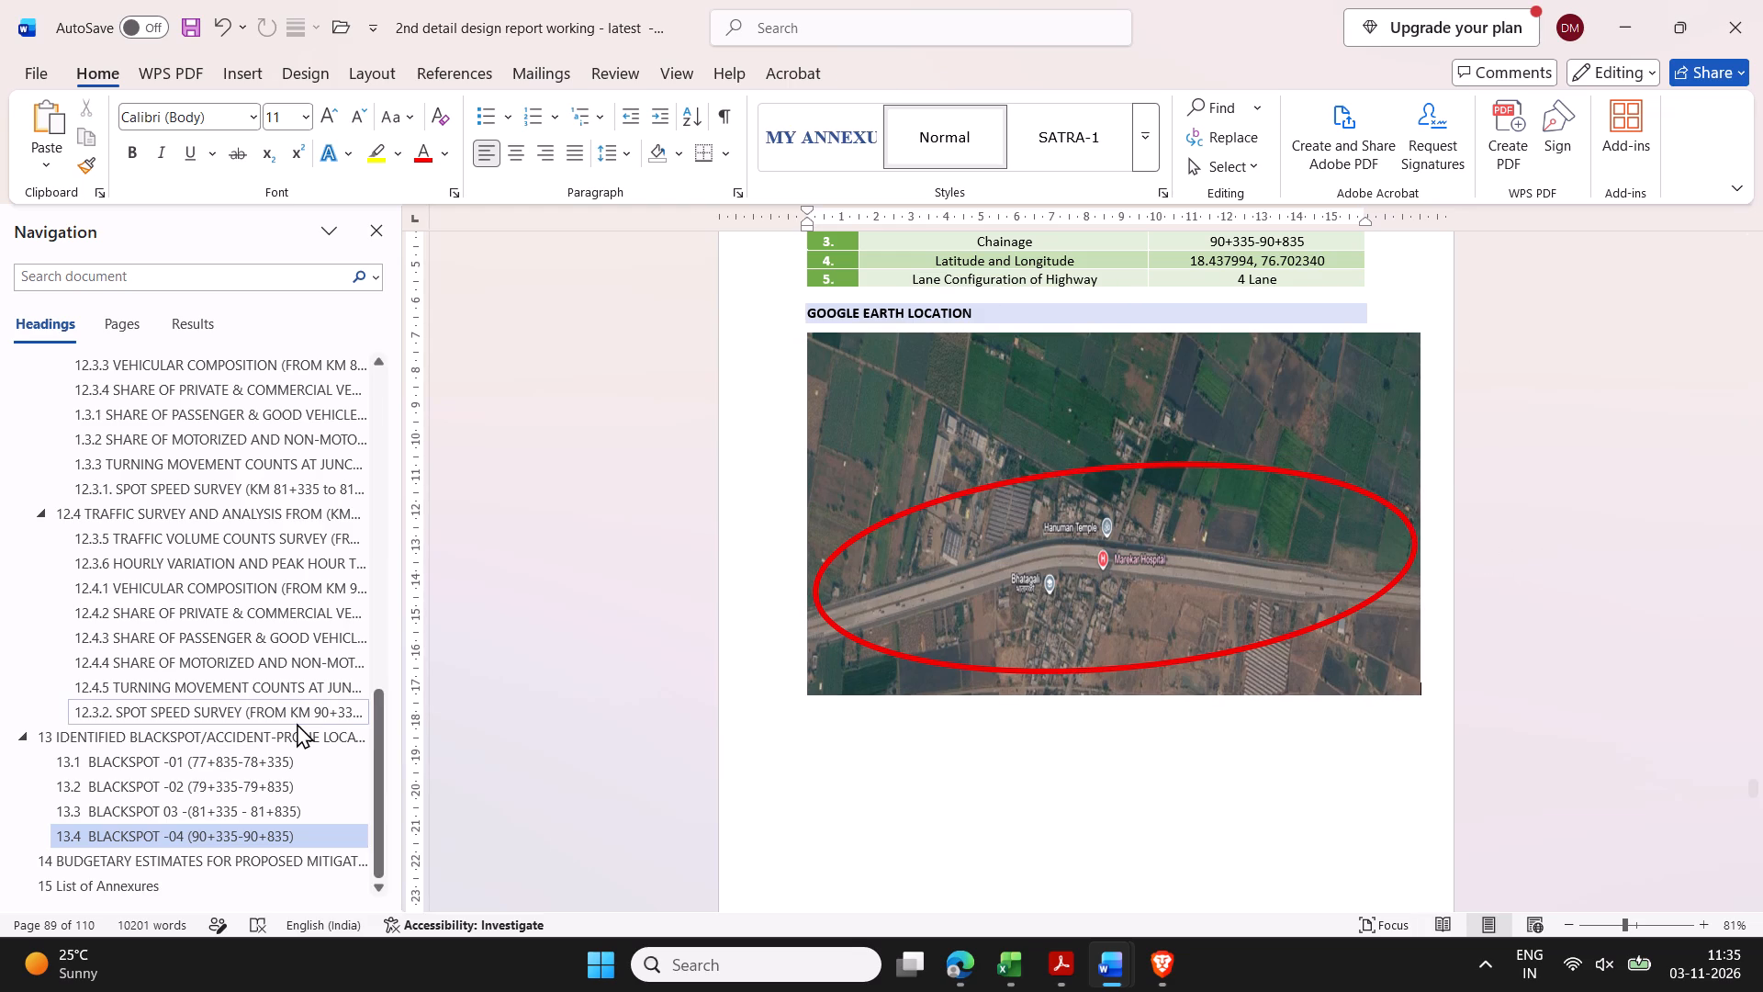
Save the design report document under its existing name.
{"action": "scroll", "coordinate": [297, 723], "scroll_direction": "down", "scroll_amount": 1}
{"action": "left_click", "coordinate": [24, 71]}
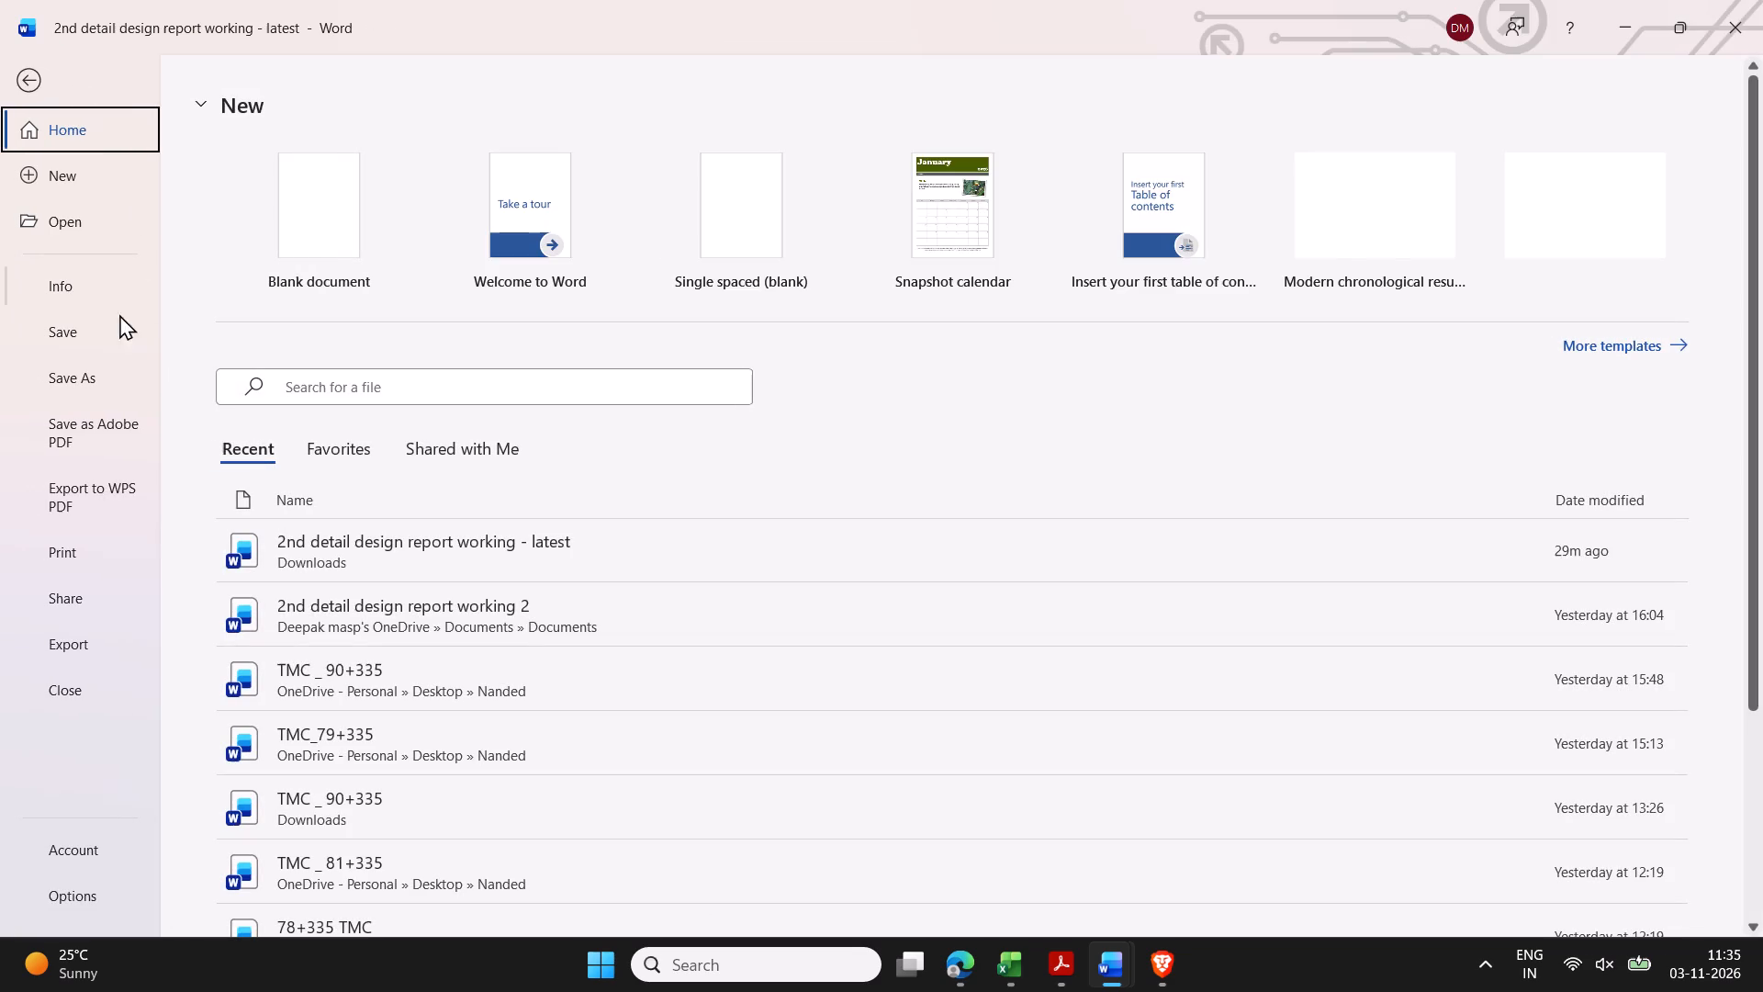
{"action": "left_click", "coordinate": [114, 333]}
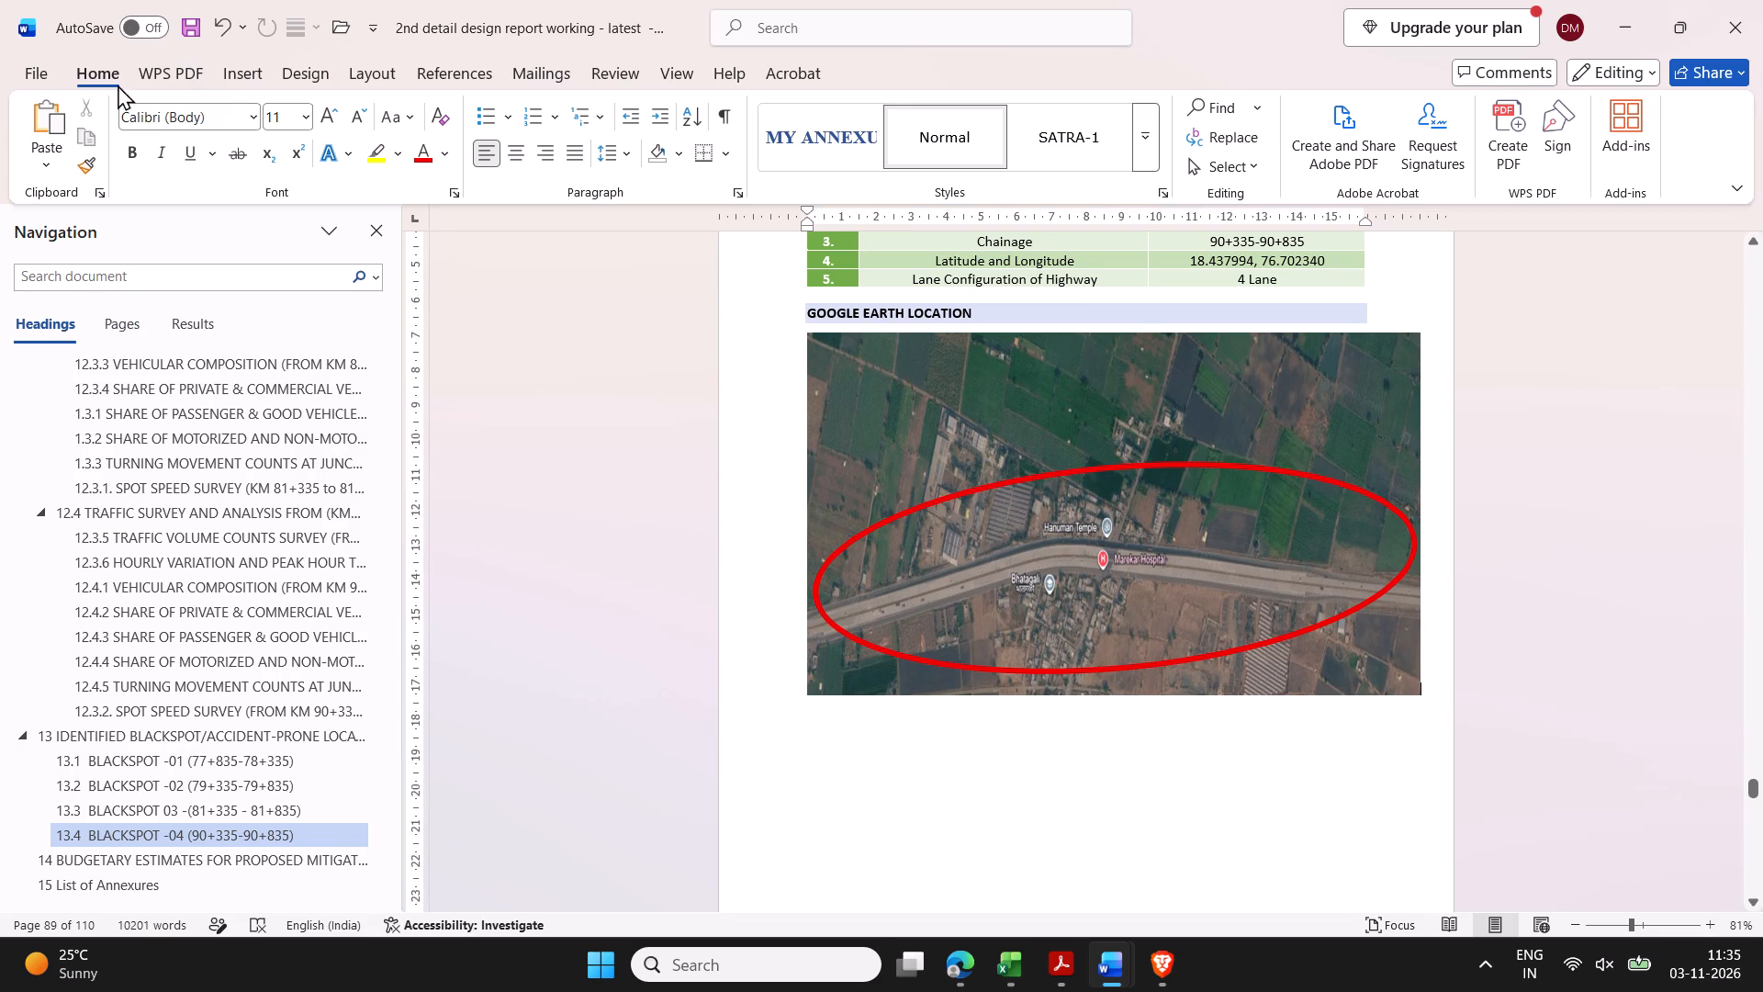
{"action": "left_click", "coordinate": [36, 69]}
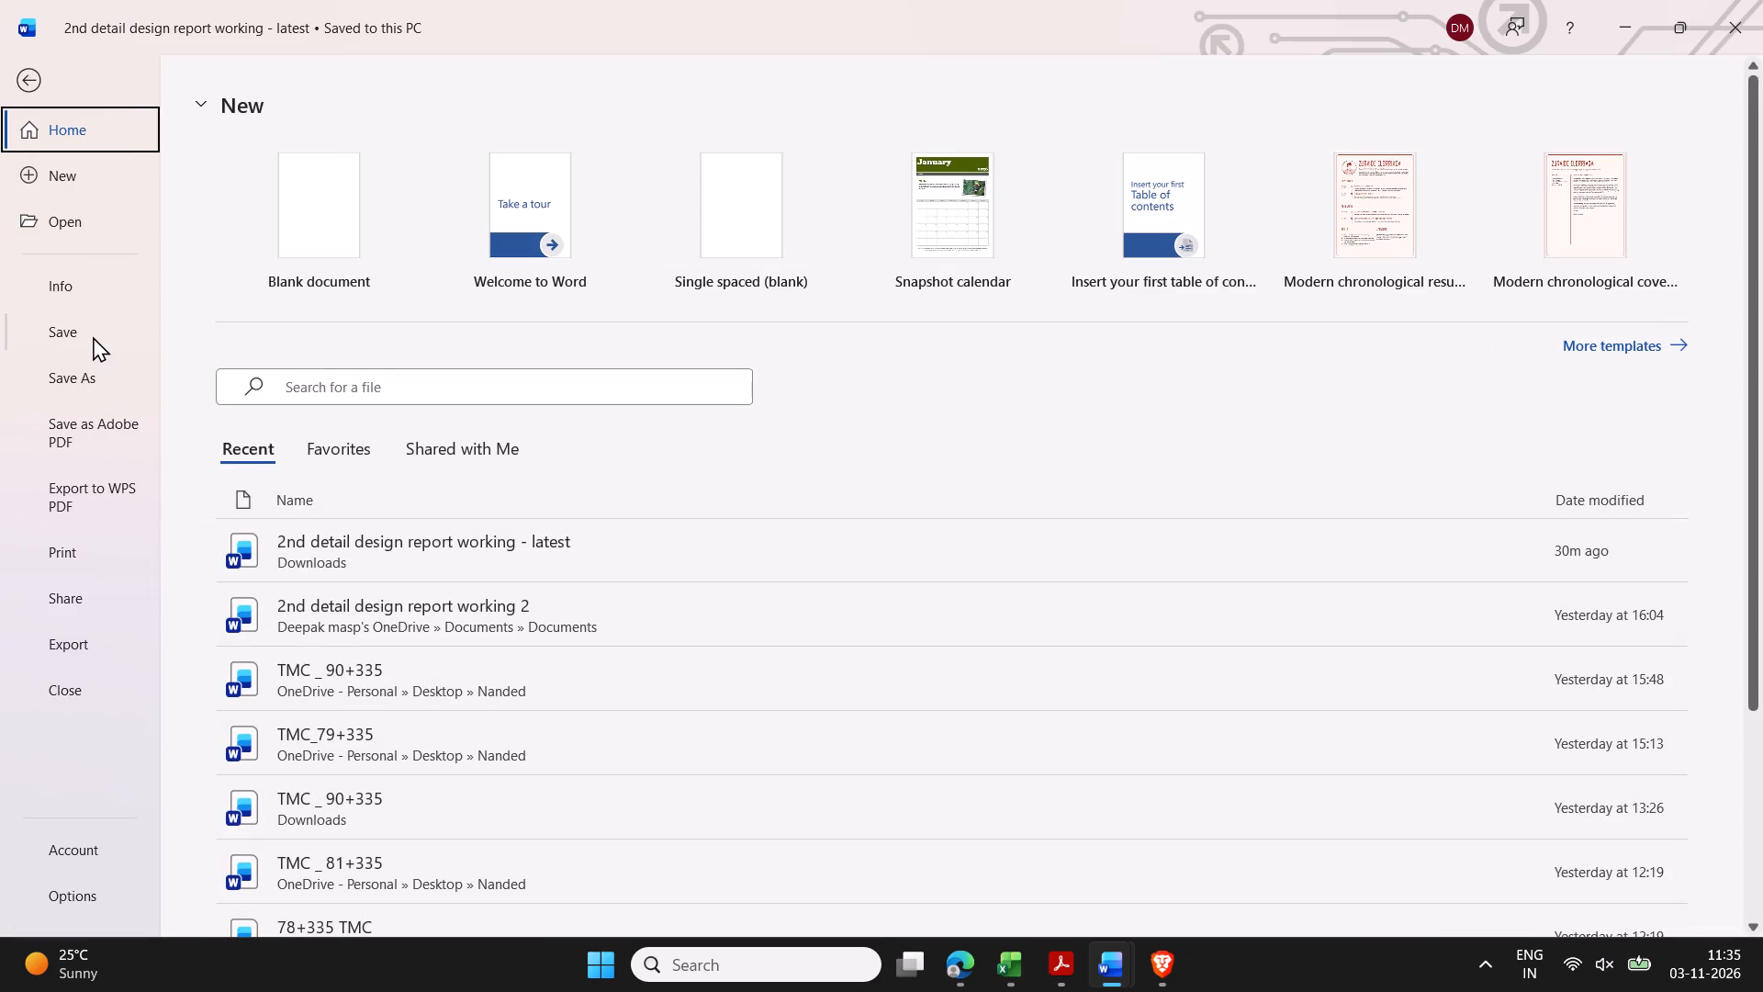
{"action": "left_click", "coordinate": [91, 330]}
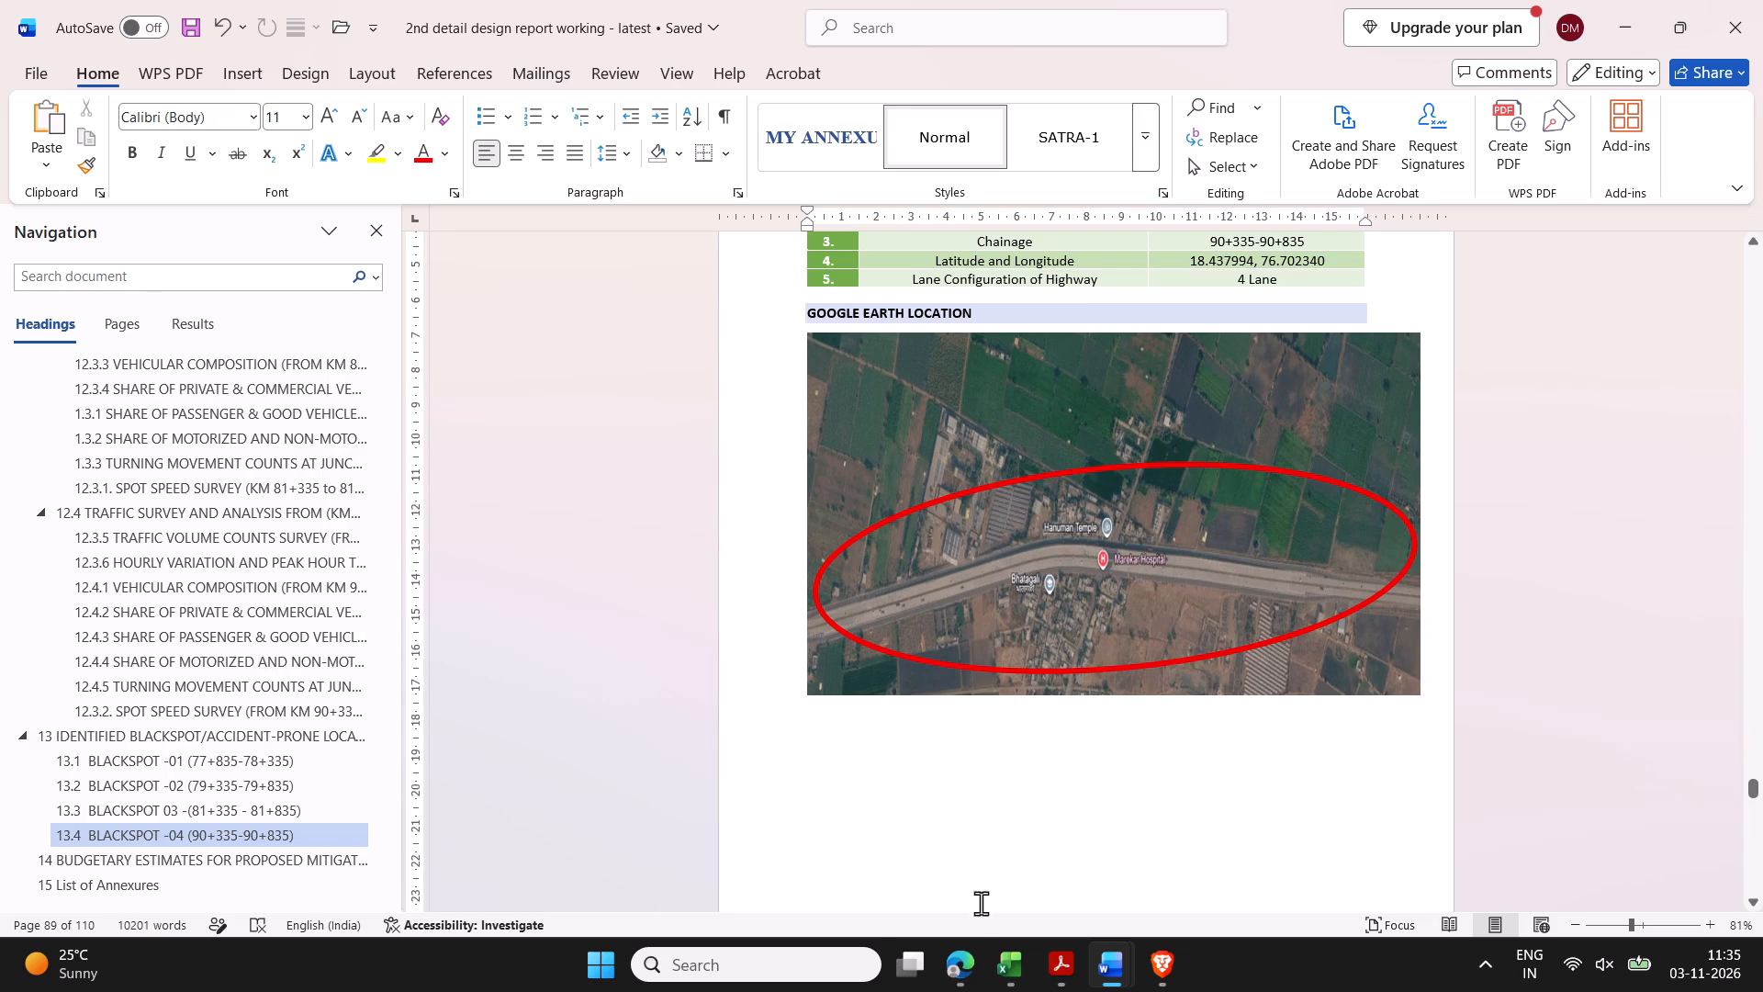
Switch to Brave and bring up the SSC JE CBT 1 2026 video to read the stress block question shown.
{"action": "left_click", "coordinate": [897, 959]}
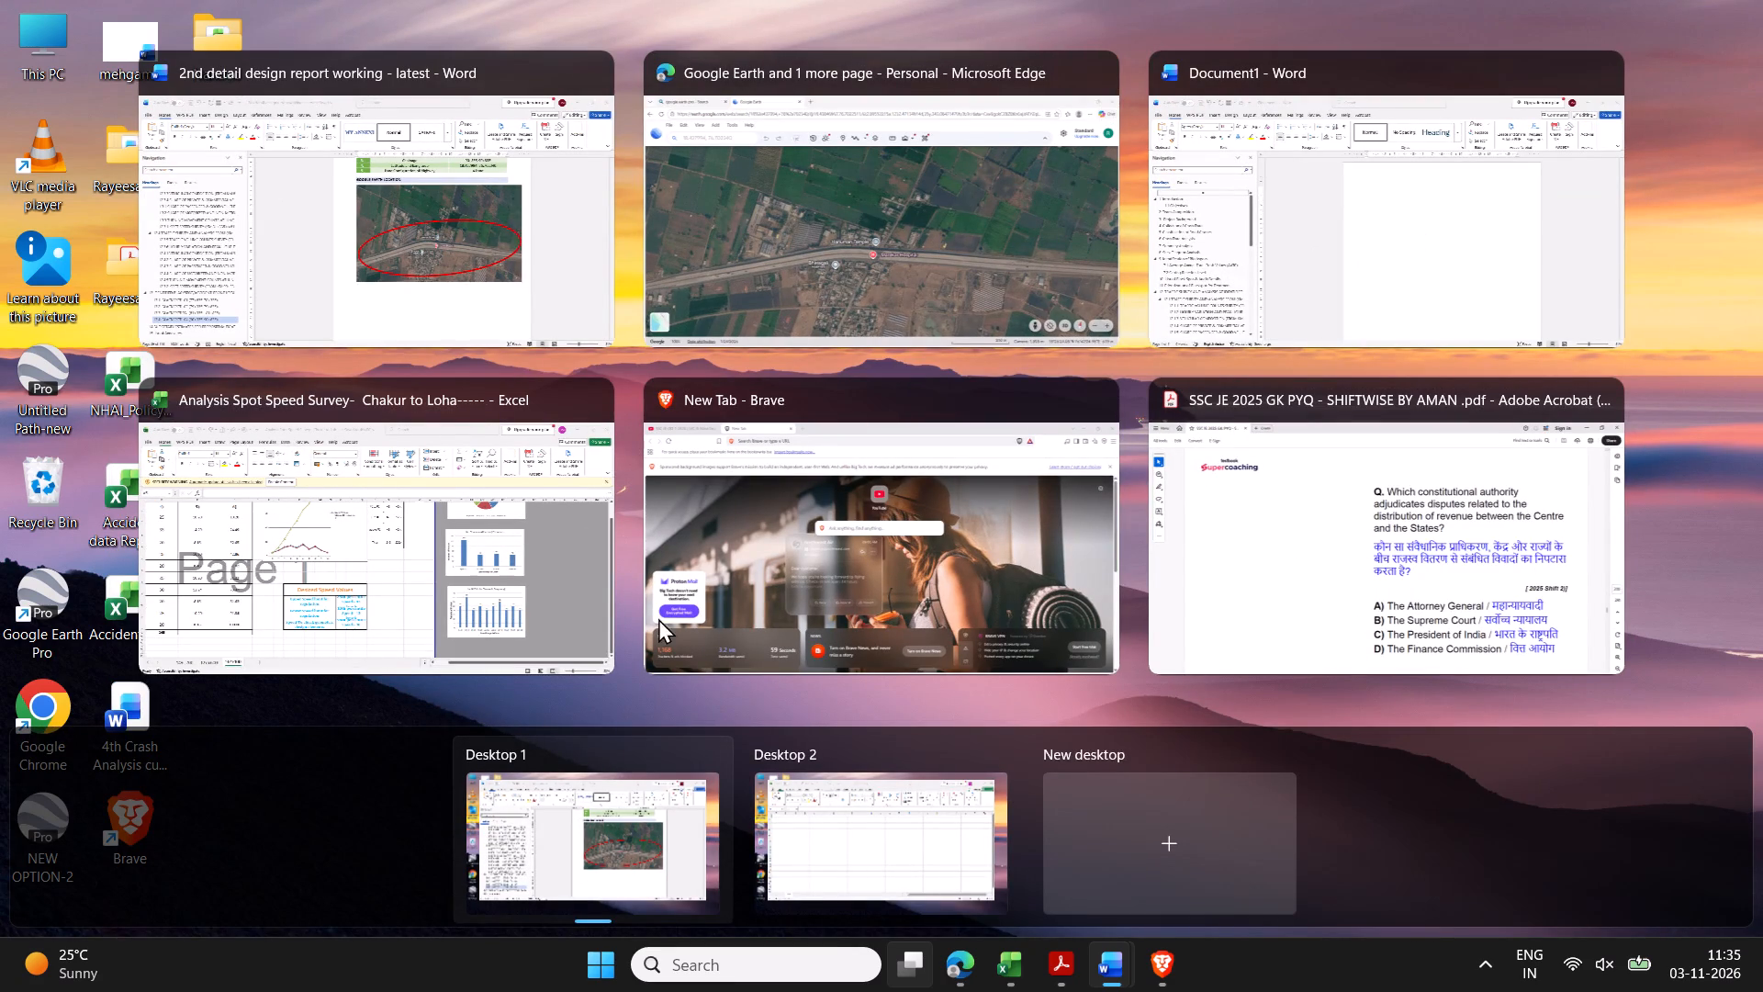
{"action": "left_click_drag", "start_coordinate": [1479, 569], "coordinate": [1600, 544]}
{"action": "left_click", "coordinate": [857, 520]}
{"action": "left_click", "coordinate": [170, 17]}
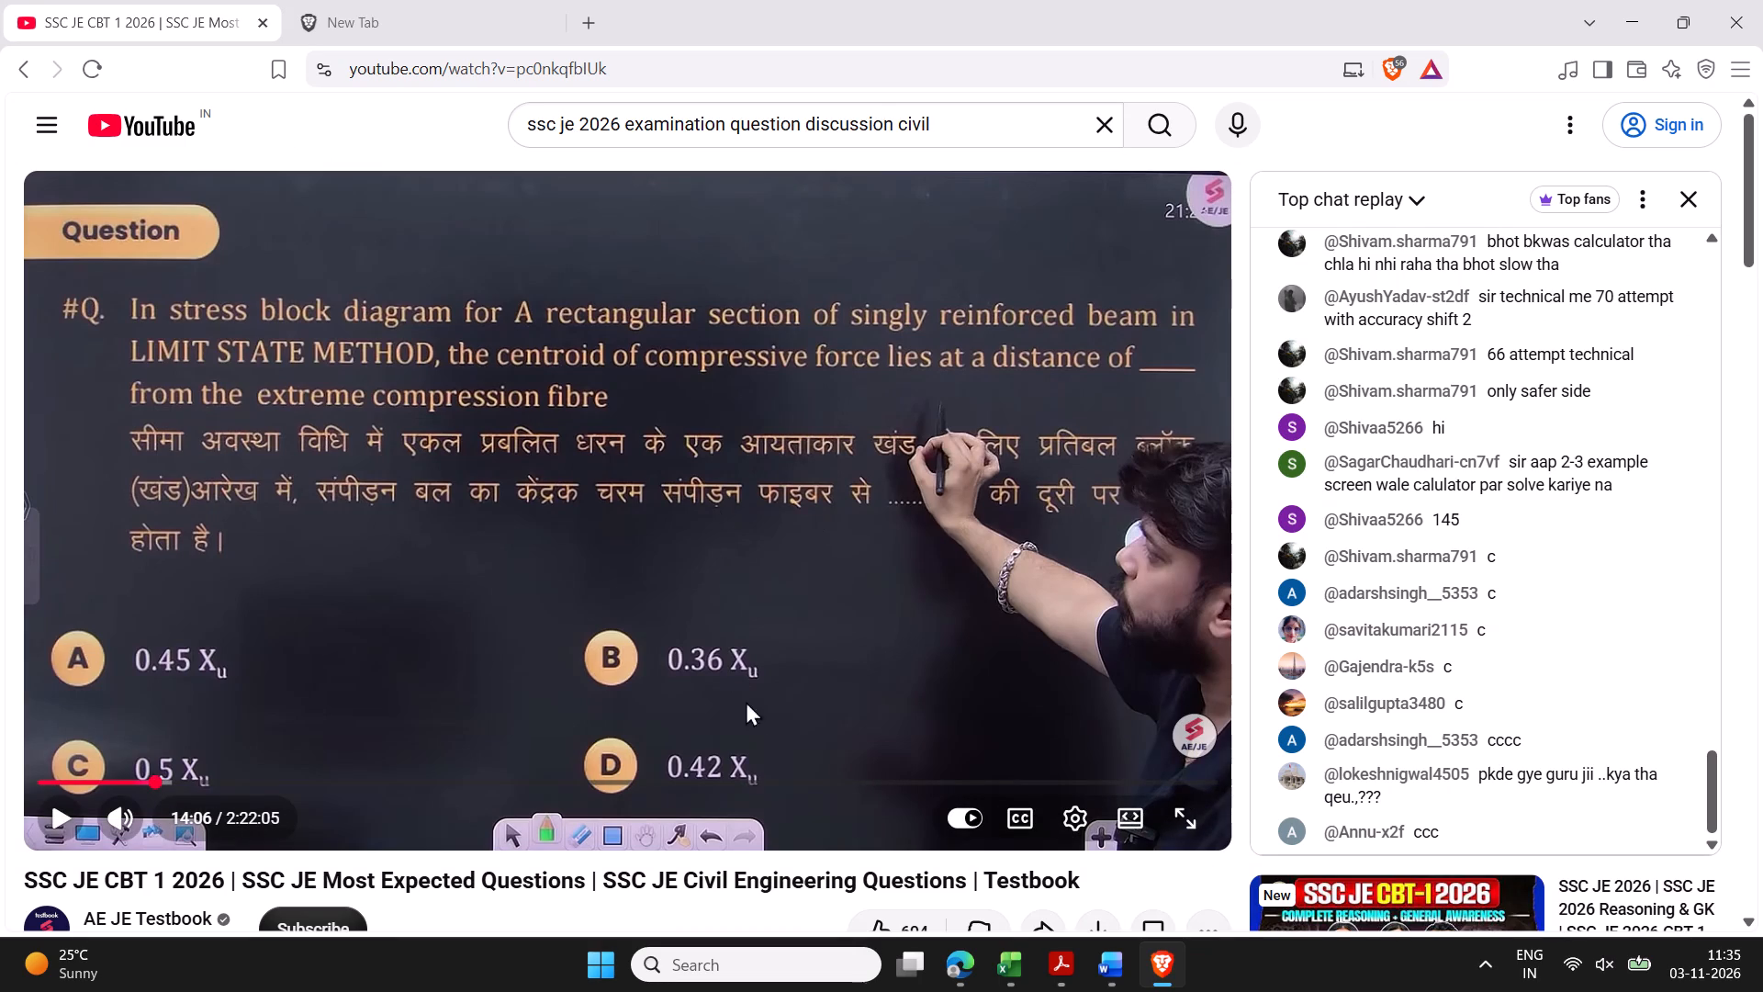
{"action": "scroll", "coordinate": [805, 683], "scroll_direction": "down", "scroll_amount": 1}
{"action": "scroll", "coordinate": [949, 590], "scroll_direction": "up", "scroll_amount": 2}
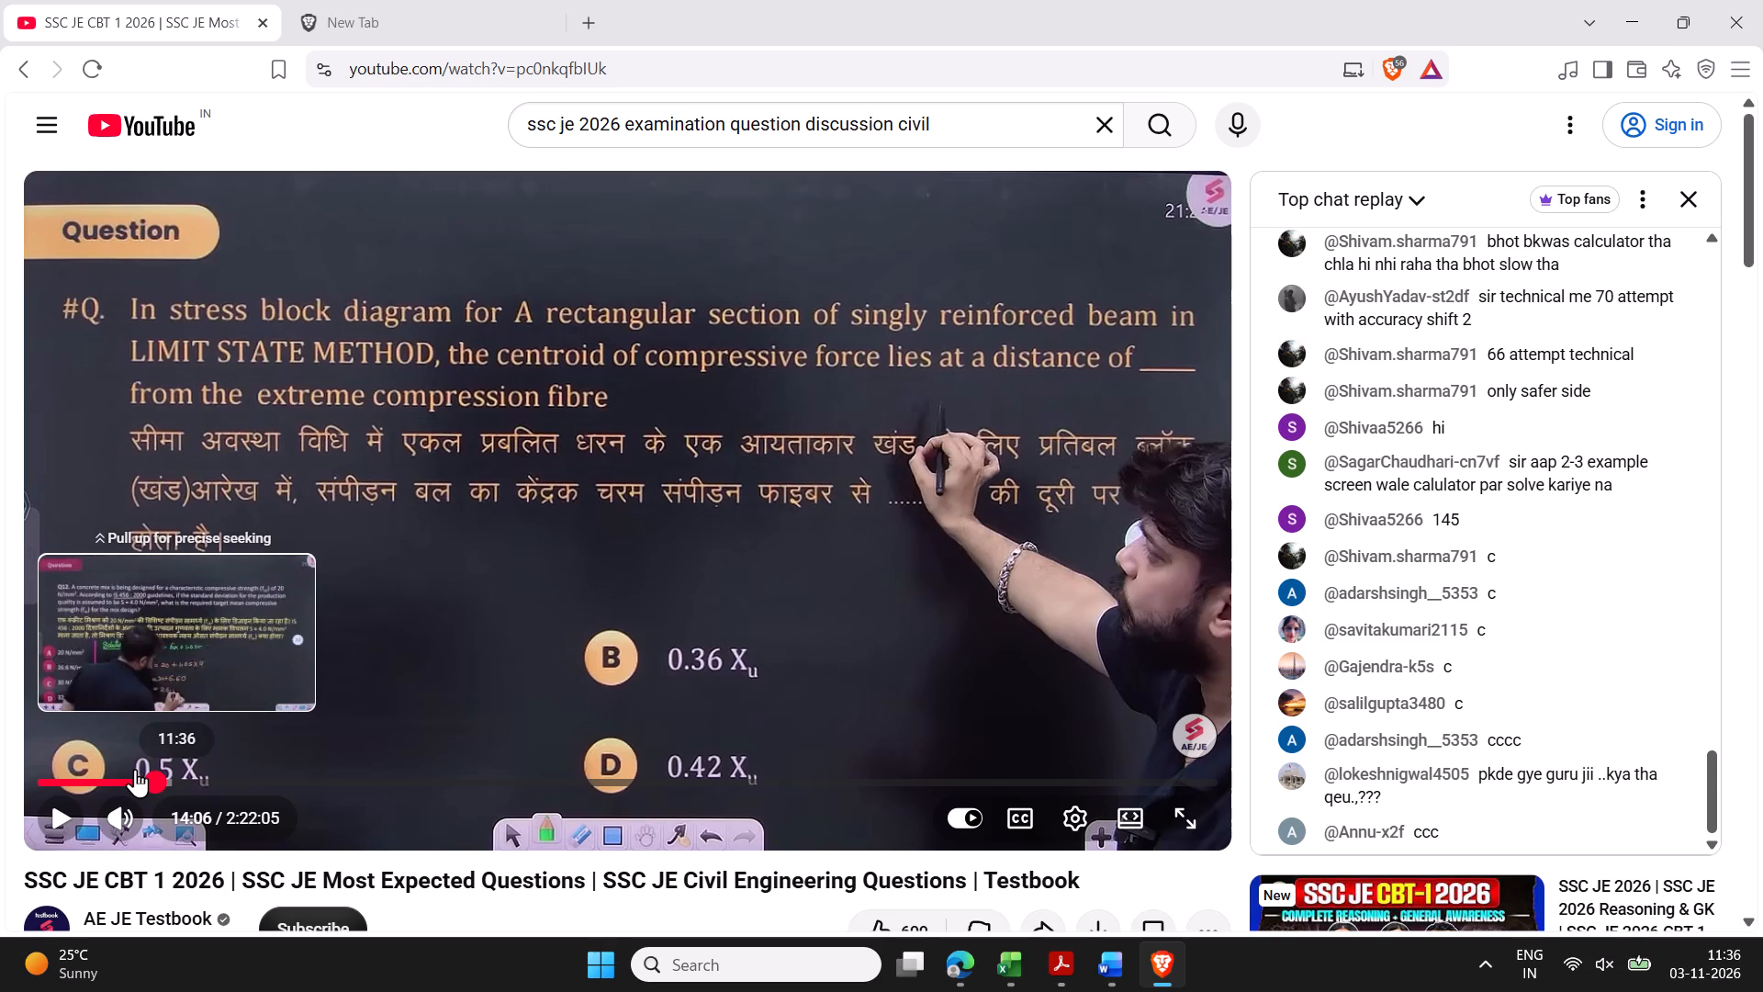
Replay the SSC JE video from 11:36, skip ahead through the beam design stress block explanation, and pause it at about 13:00.
{"action": "left_click", "coordinate": [135, 769]}
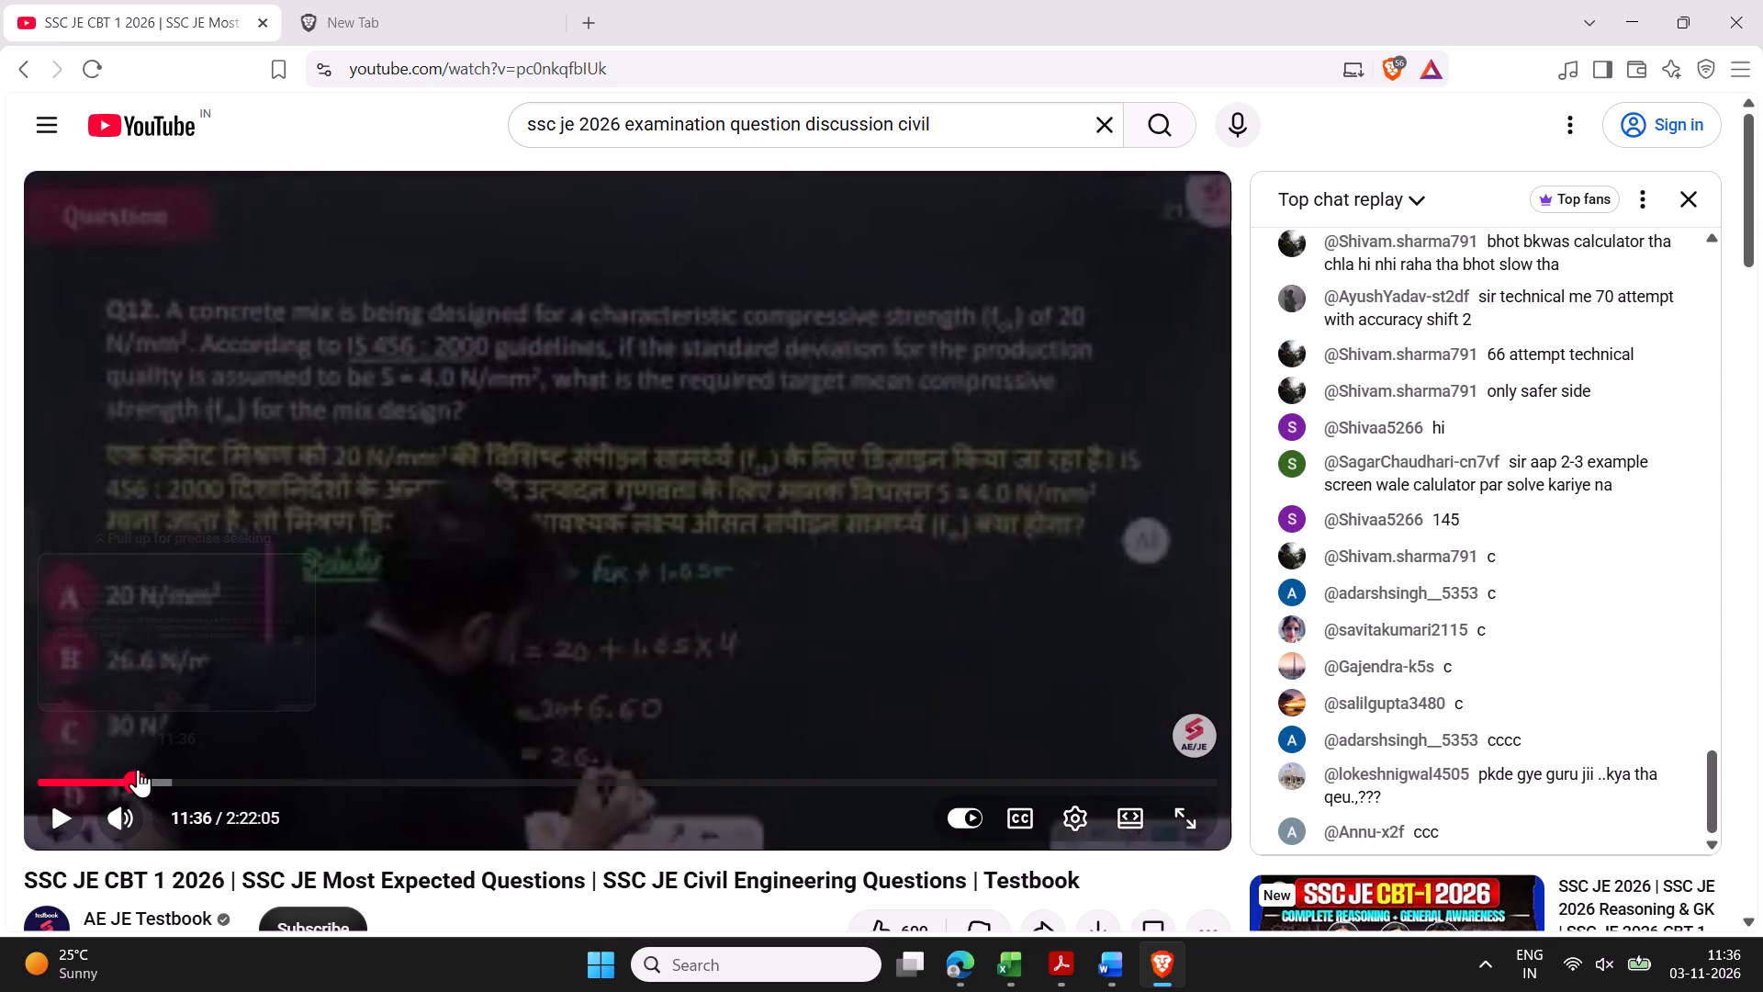
{"action": "left_click", "coordinate": [719, 630]}
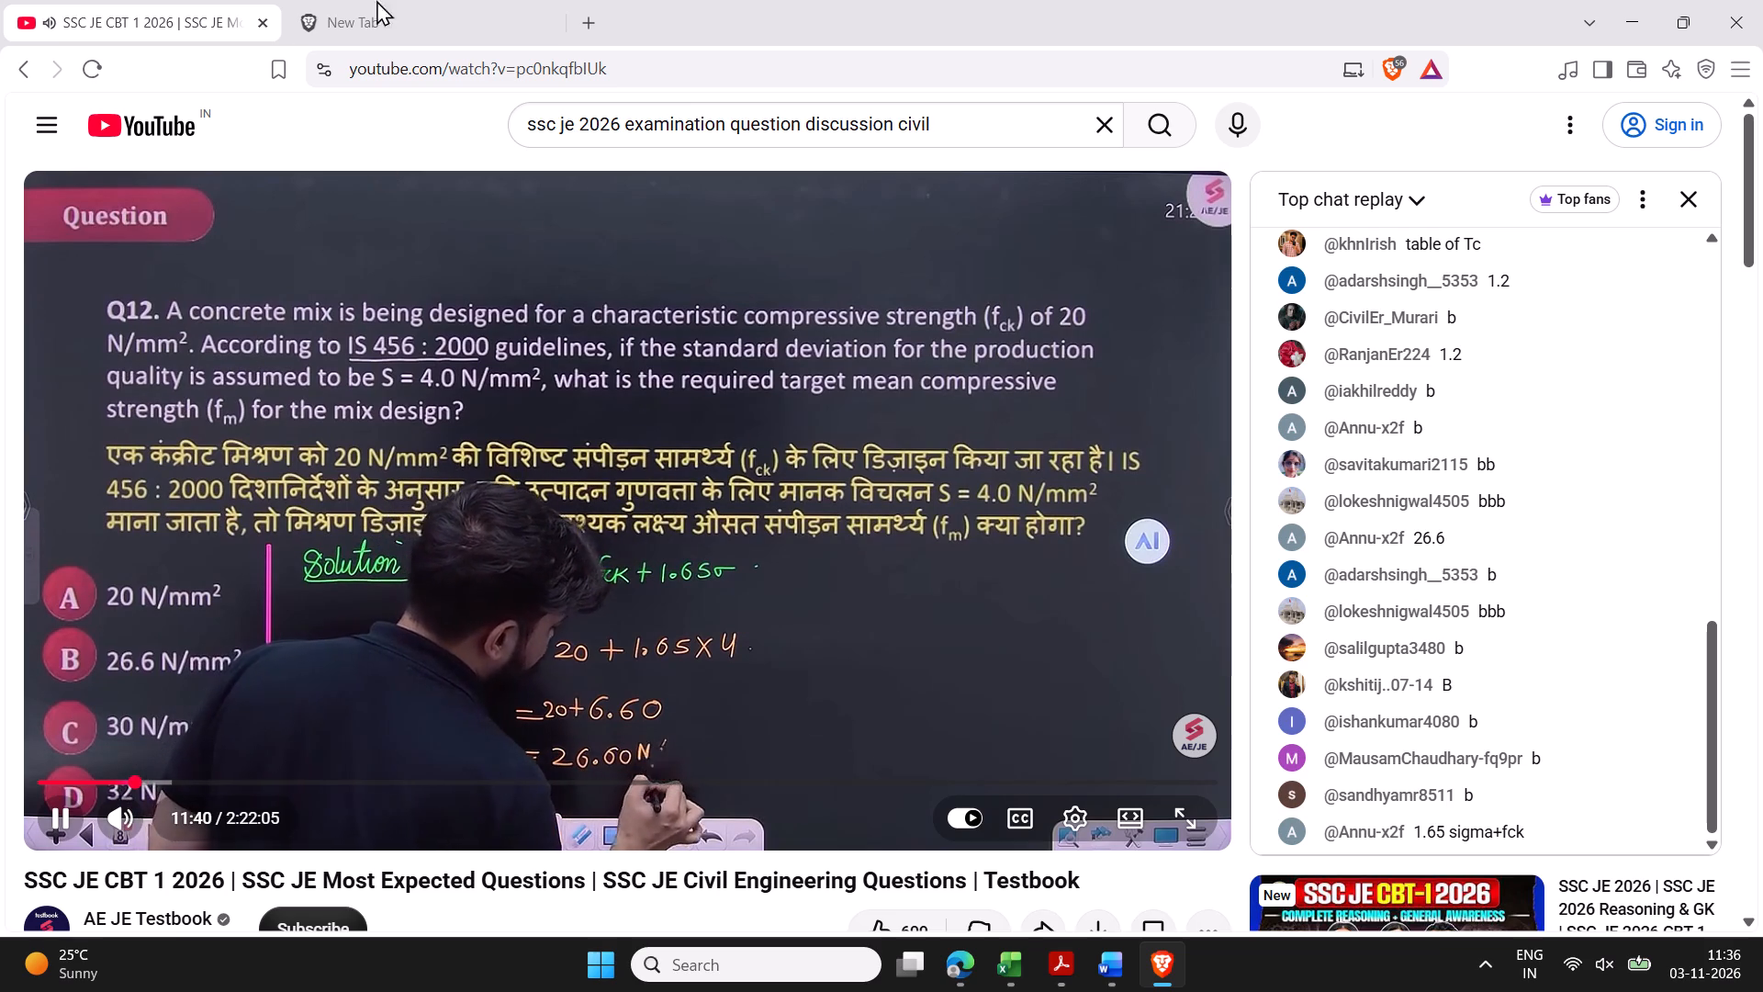
{"action": "key", "text": "Right"}
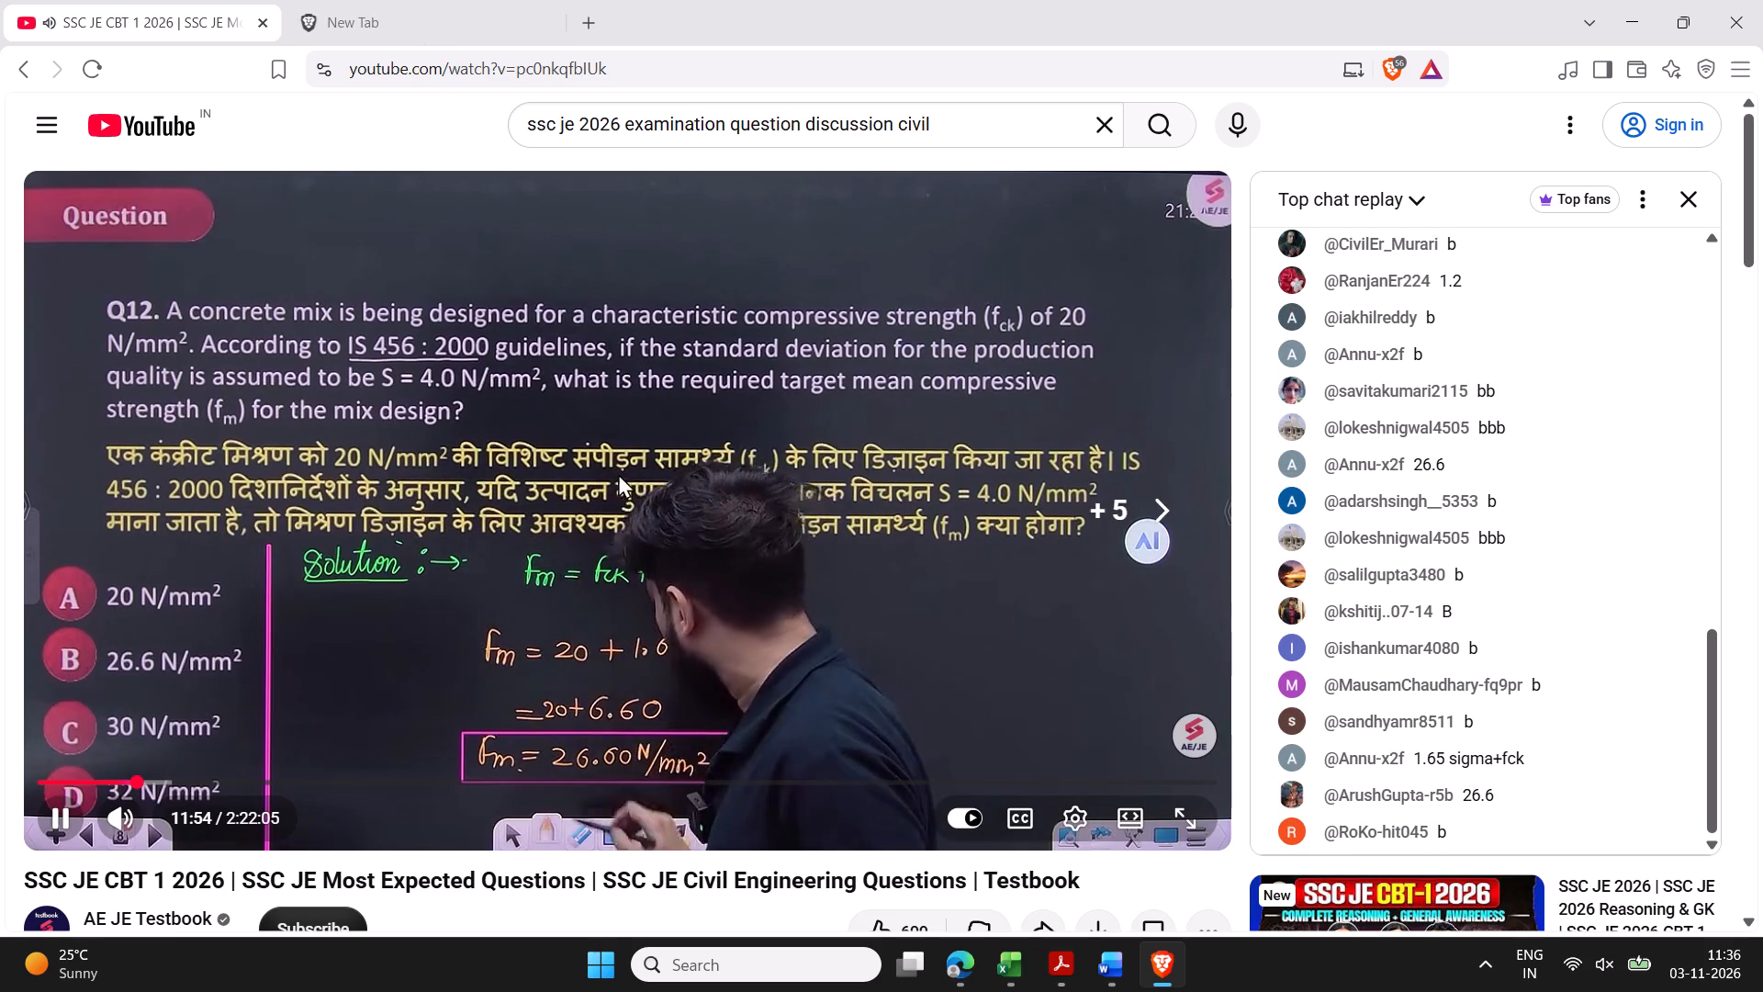
{"action": "key", "text": "Right"}
{"action": "key", "text": "Right"}
{"action": "key", "text": "Right"}
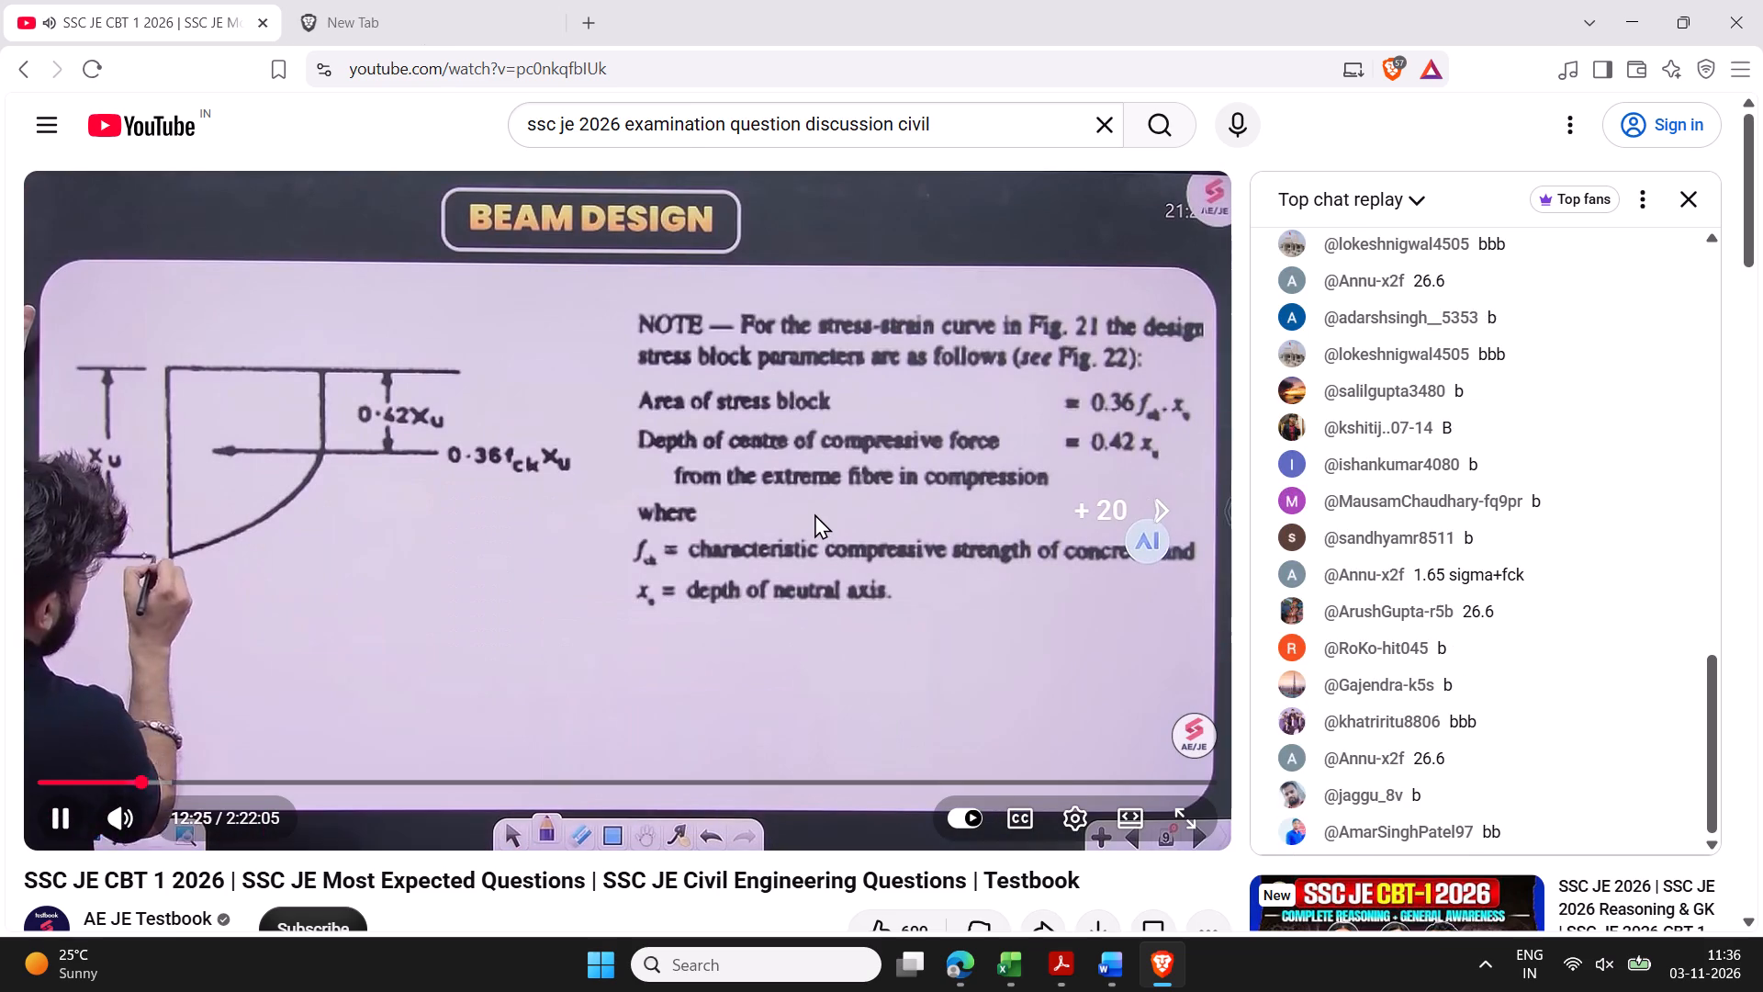
{"action": "key", "text": "Right"}
{"action": "key", "text": "Right"}
{"action": "key", "text": "Right"}
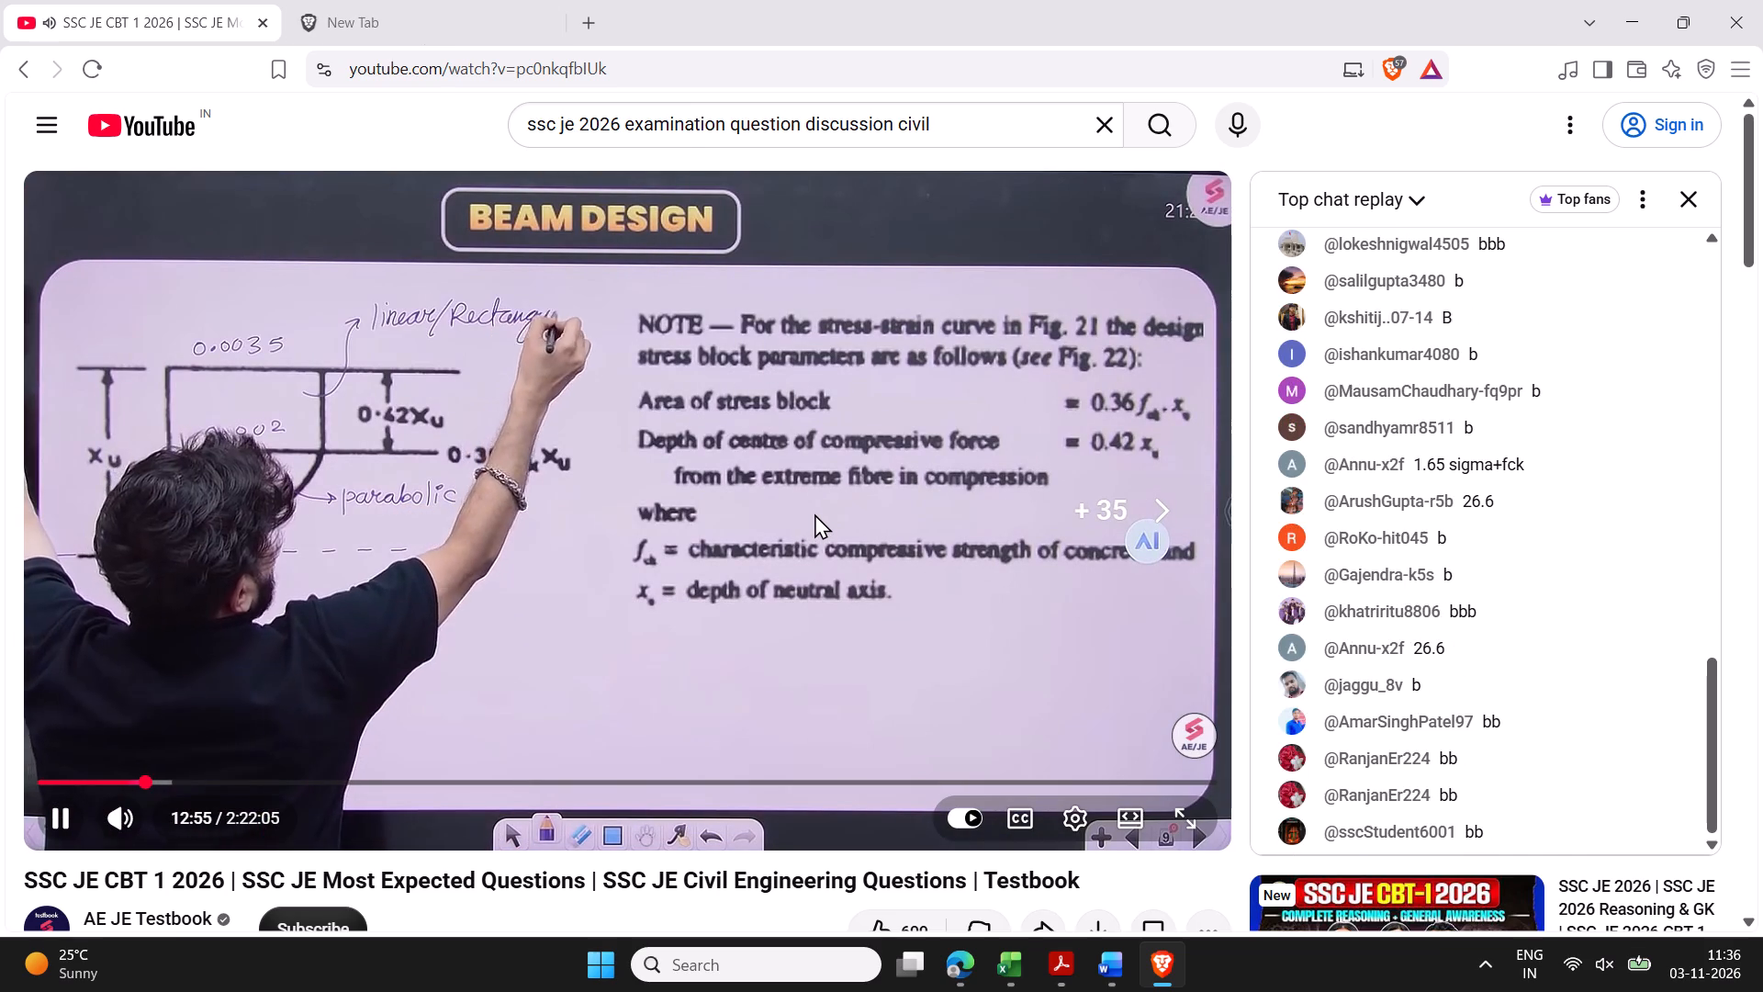
{"action": "key", "text": "space"}
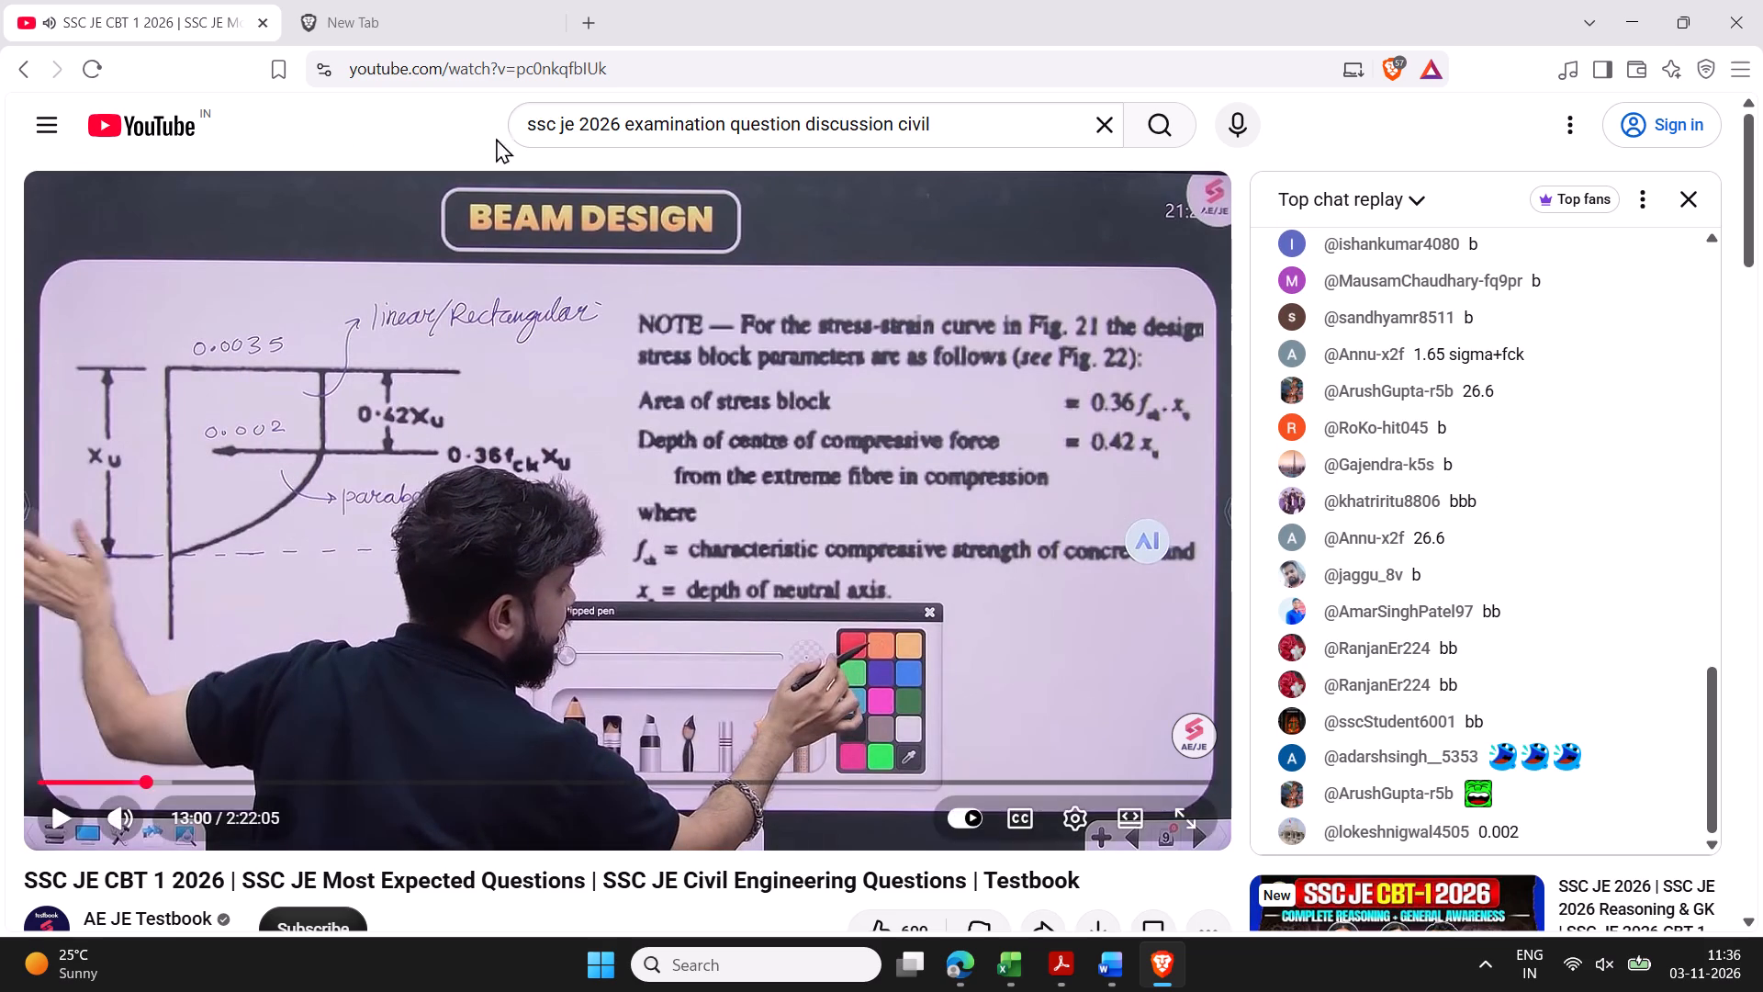
Switch to the browser's empty new tab page.
{"action": "left_click", "coordinate": [443, 0]}
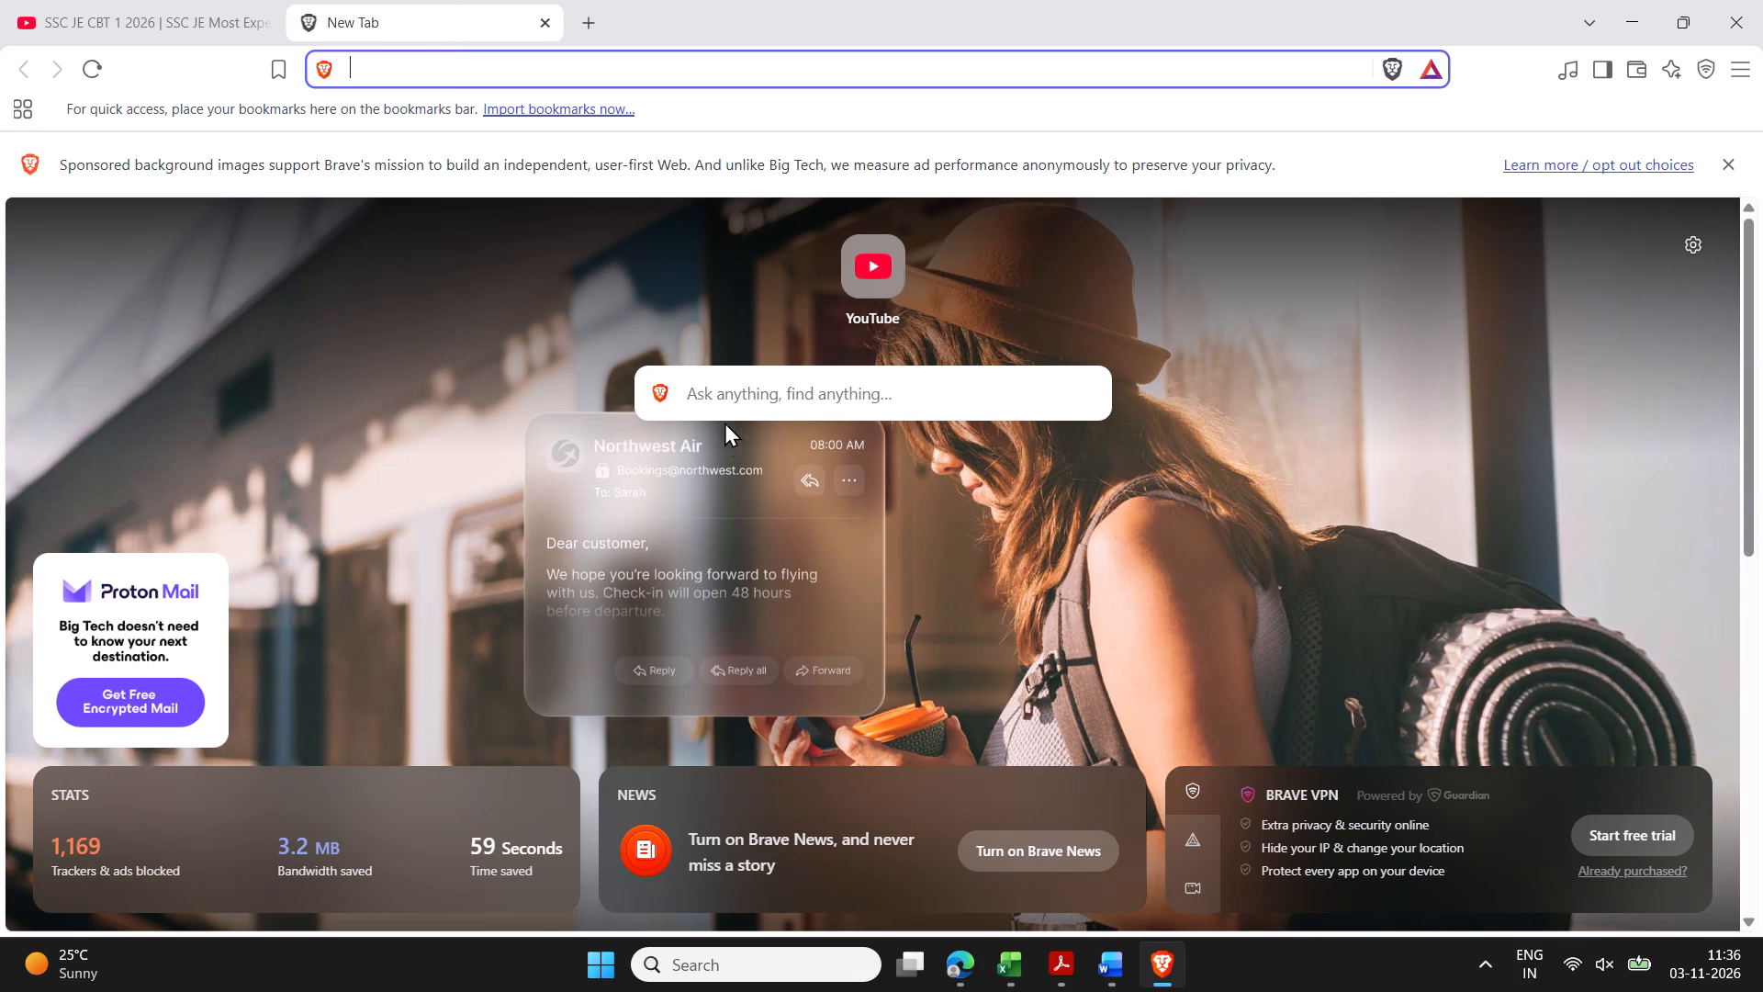
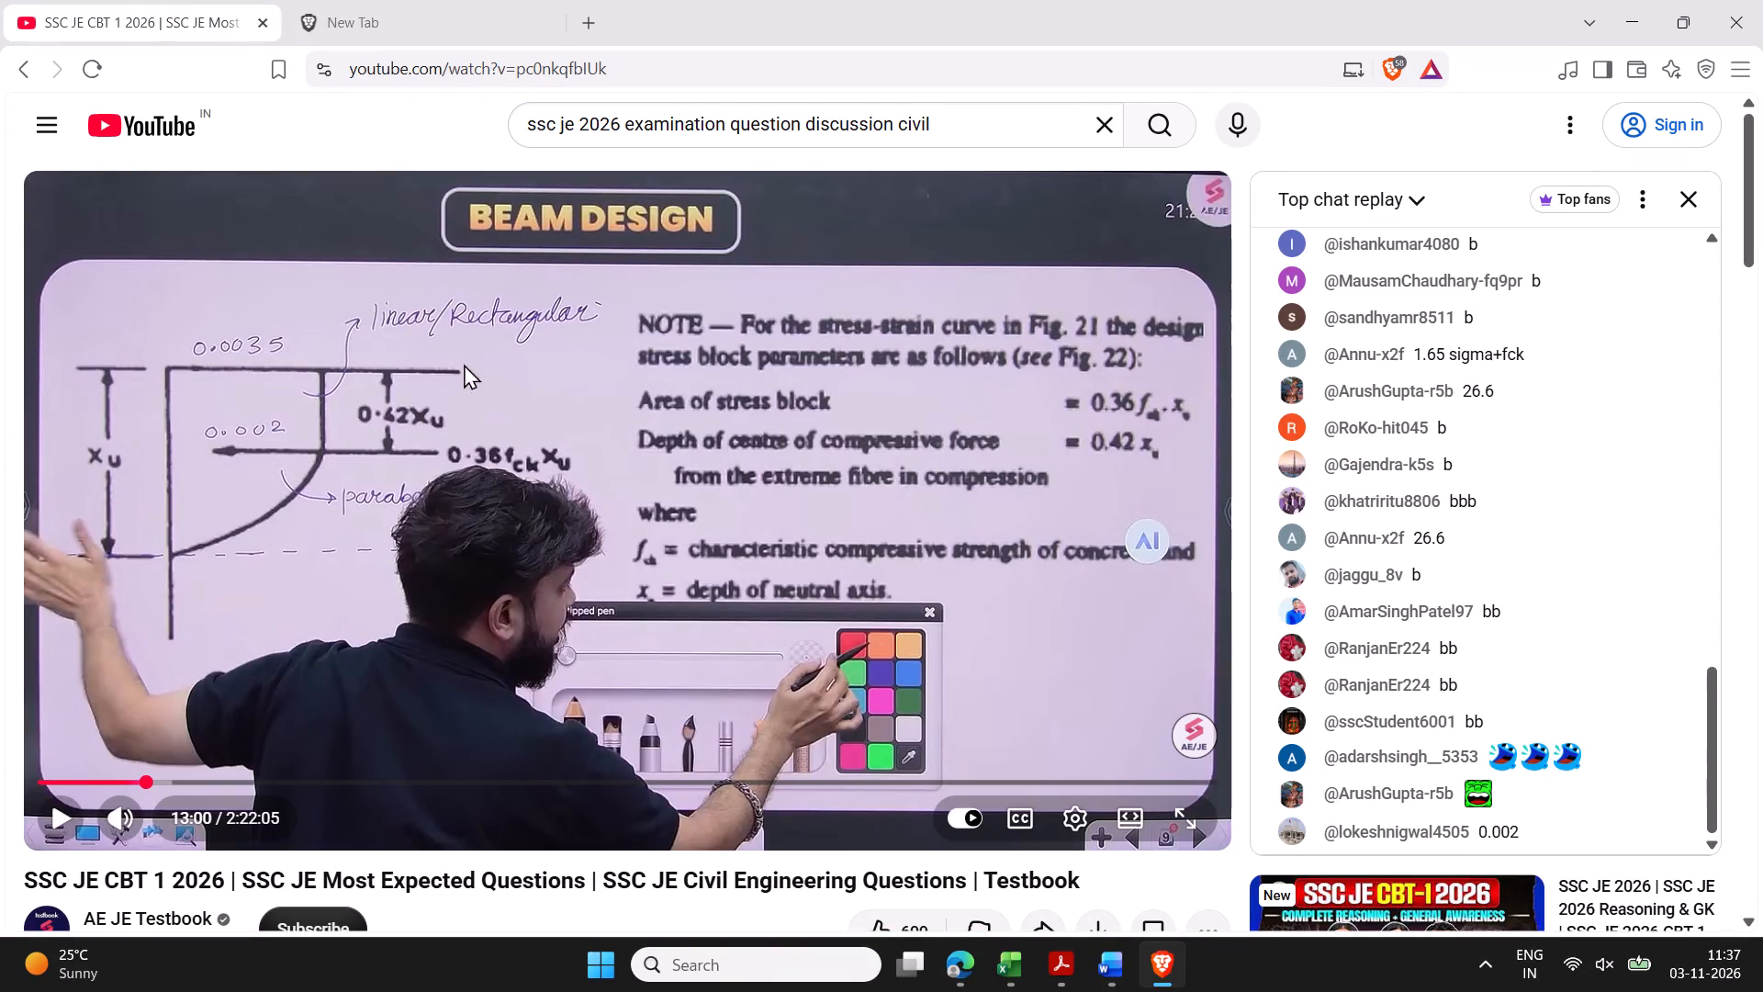
Switch to the Word design report and stretch the left end of Blackspot 03's red ellipse outward along the road, close to the picture's edge.
{"action": "left_click", "coordinate": [407, 23]}
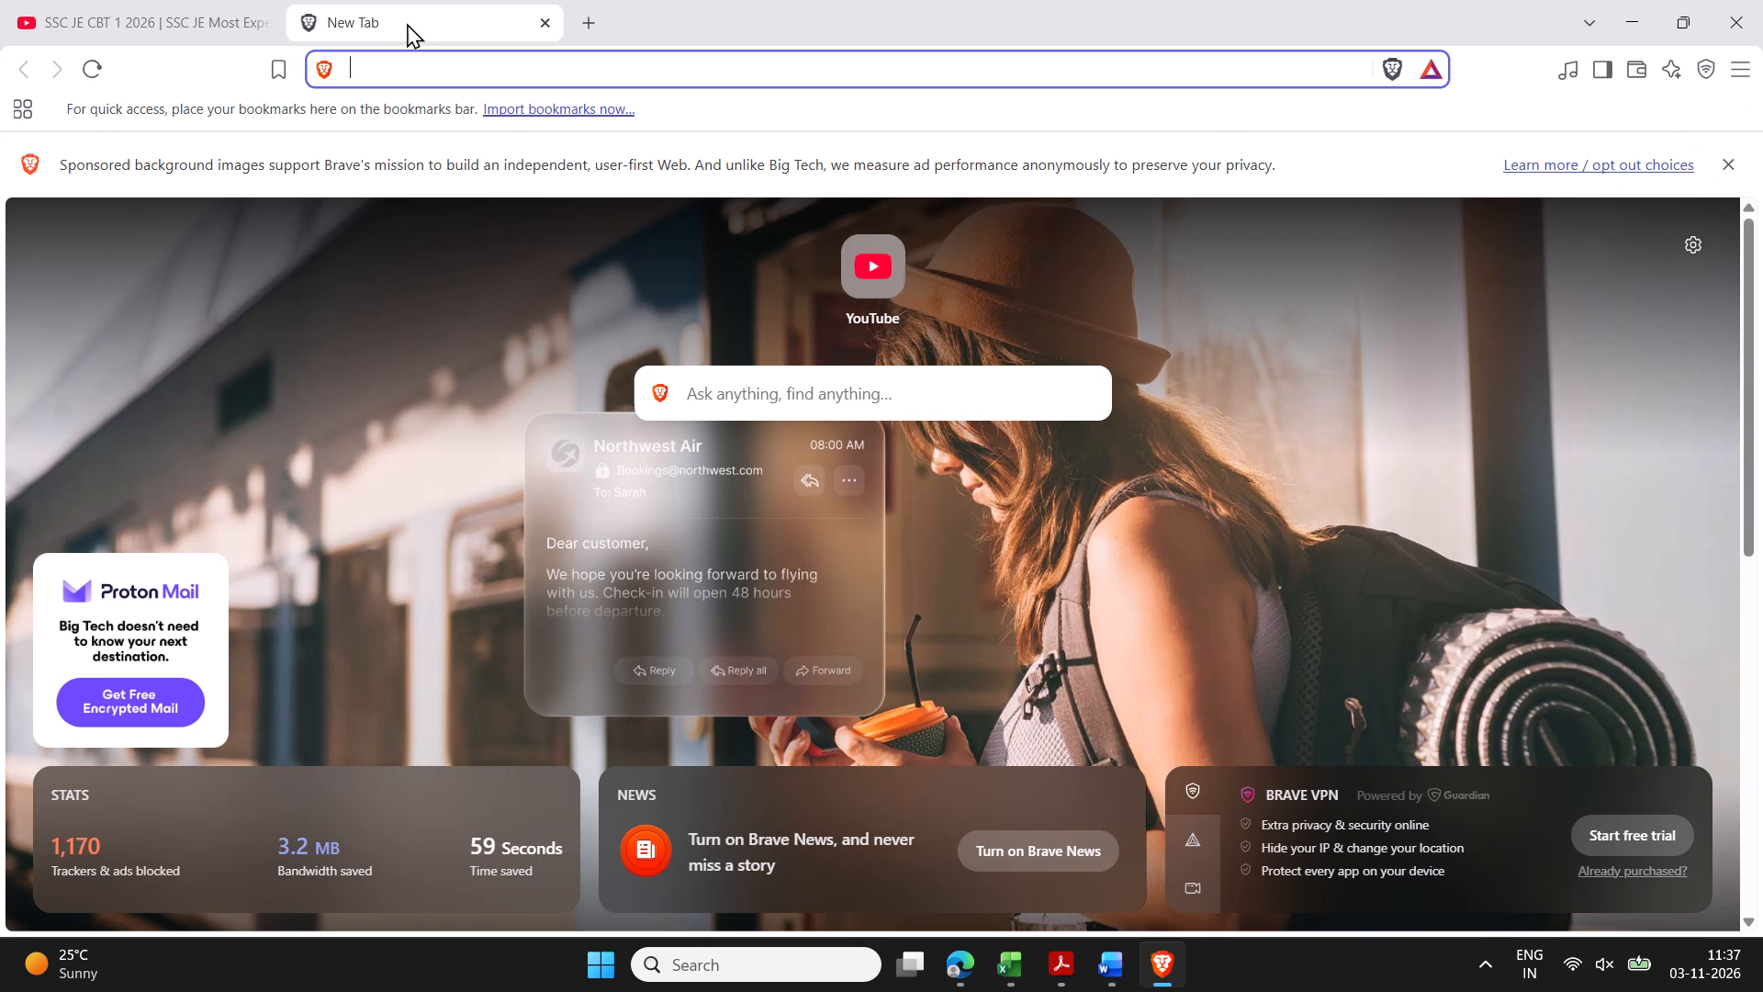
{"action": "left_click", "coordinate": [915, 979]}
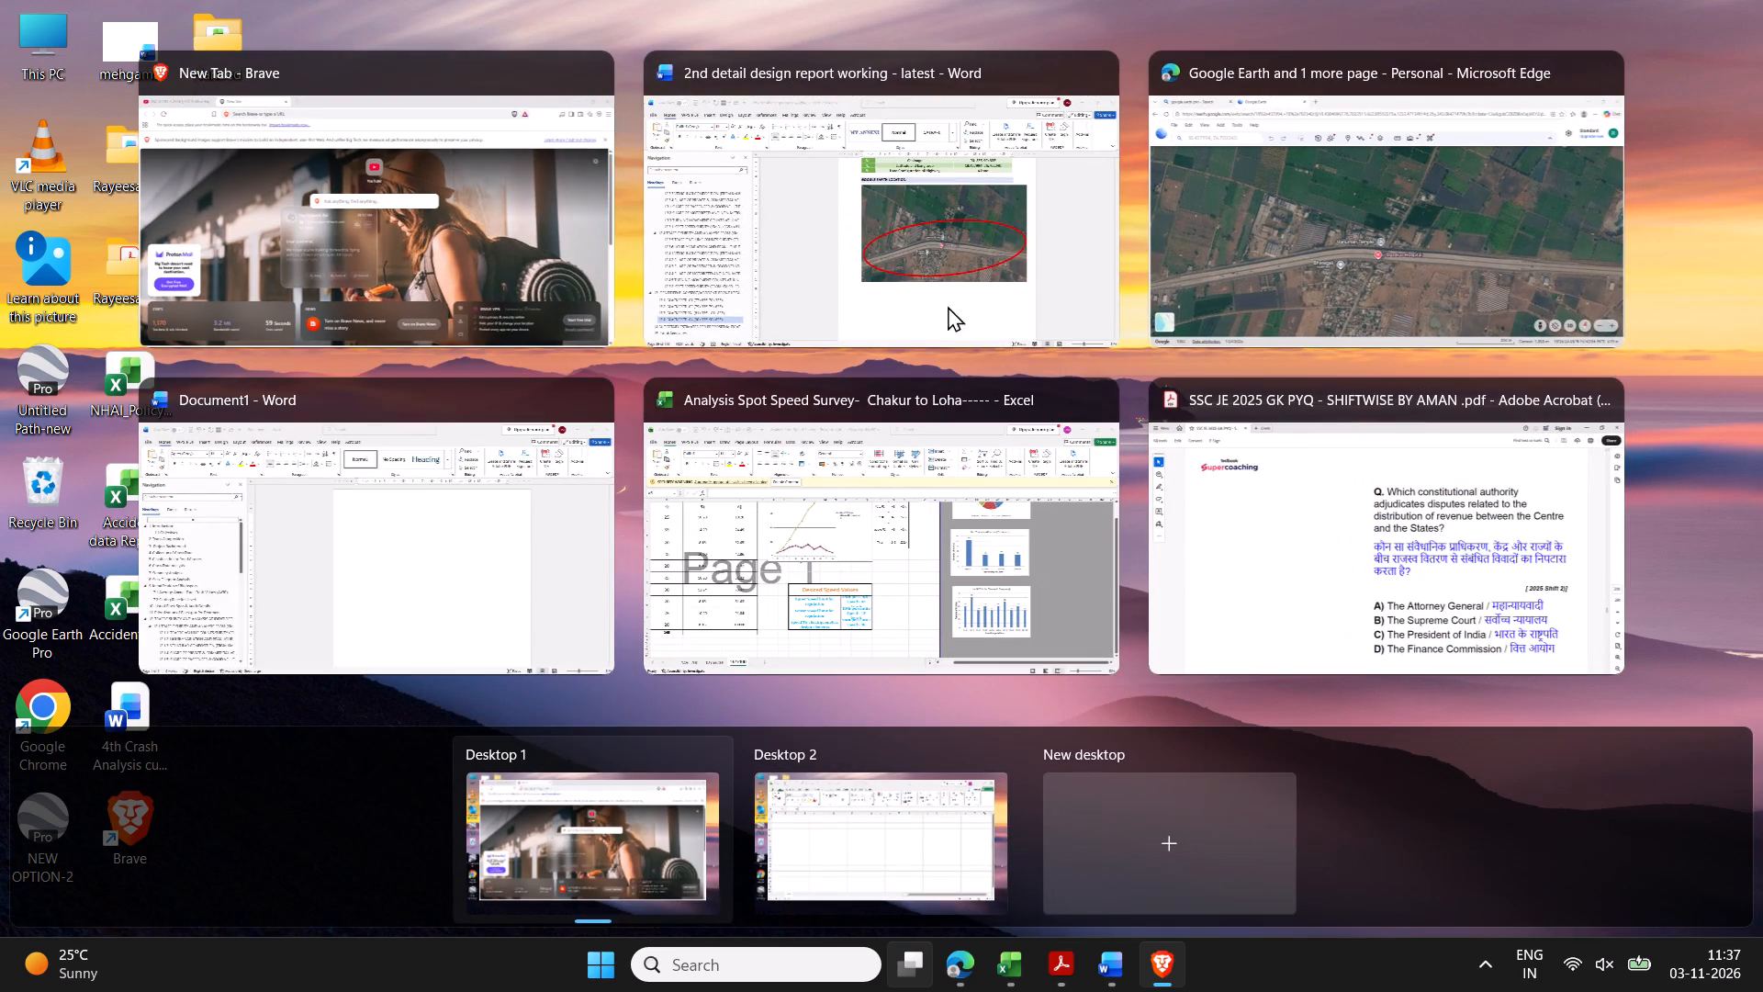
{"action": "left_click", "coordinate": [893, 297]}
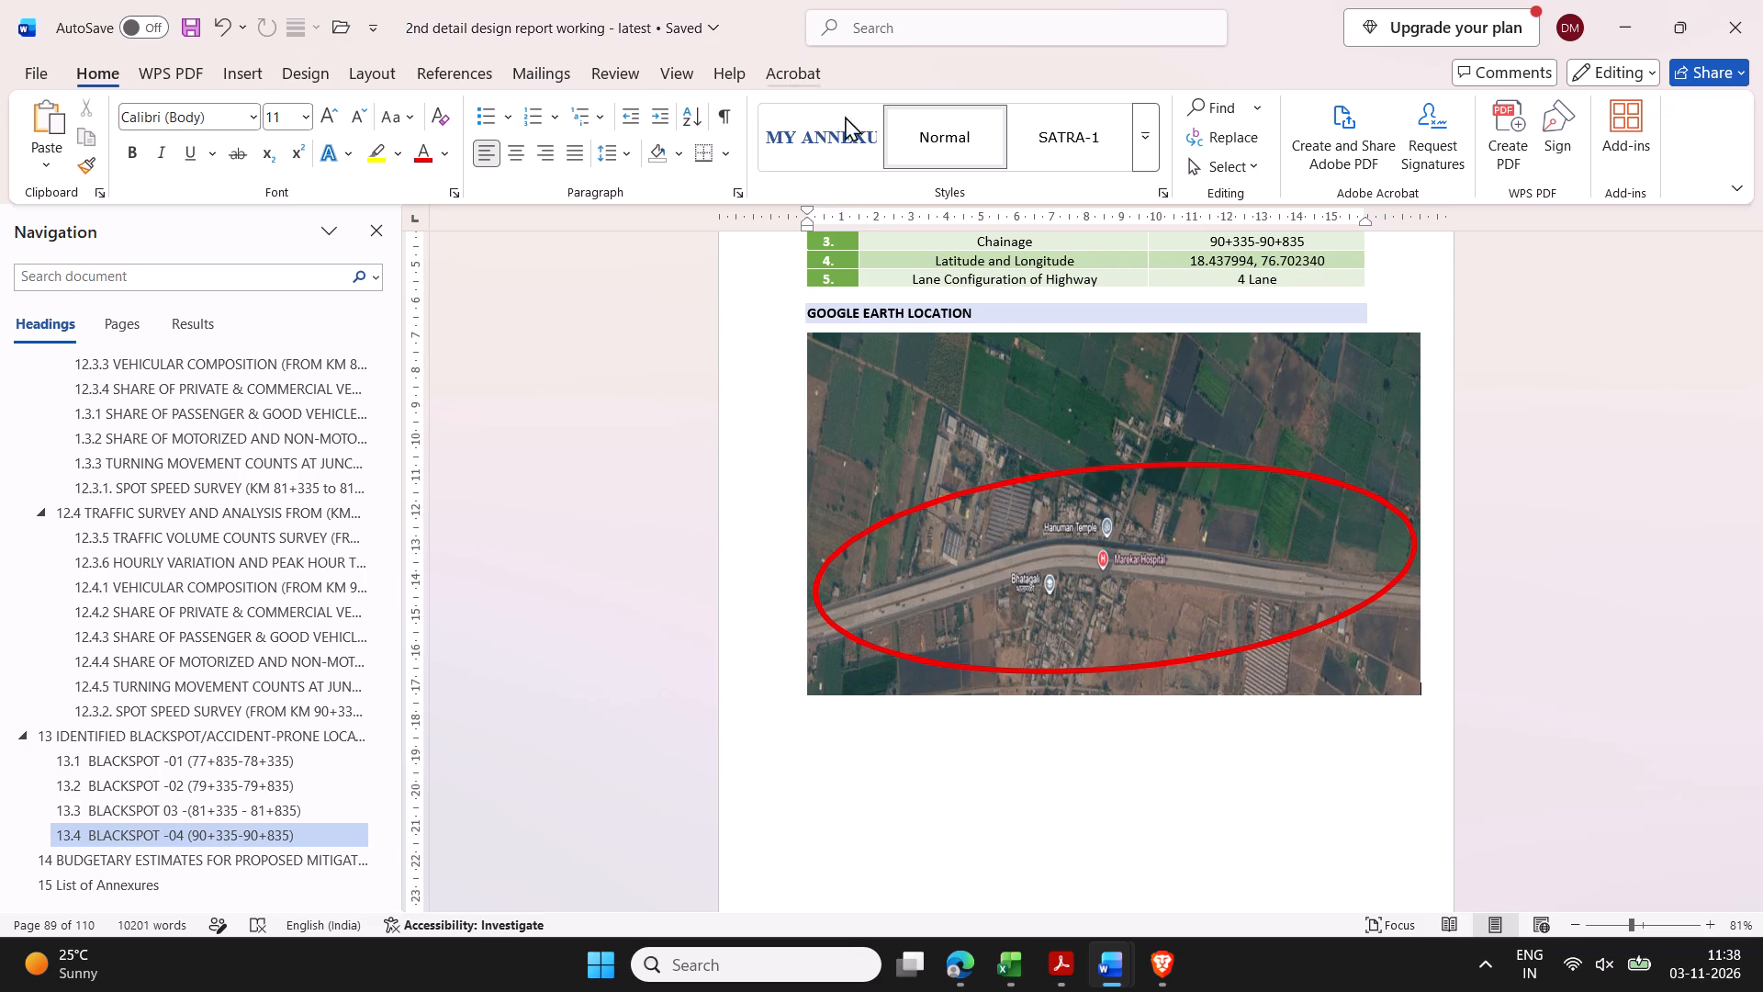
{"action": "left_click", "coordinate": [609, 376]}
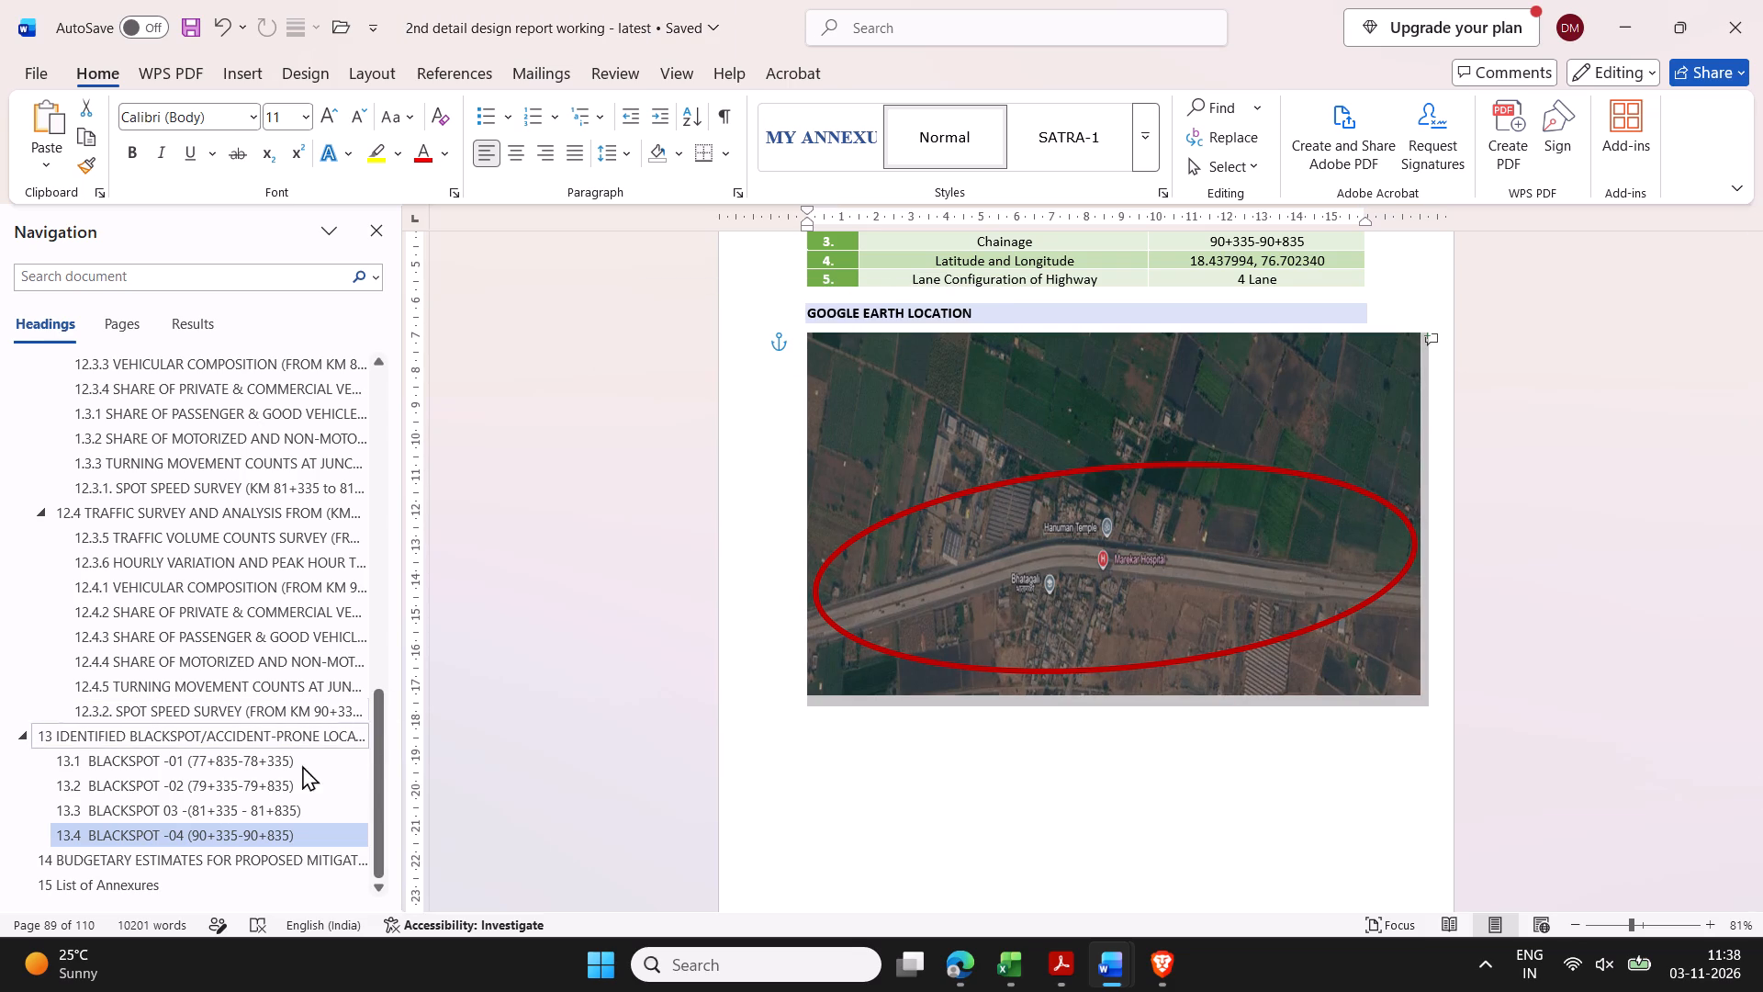
{"action": "left_click", "coordinate": [205, 806]}
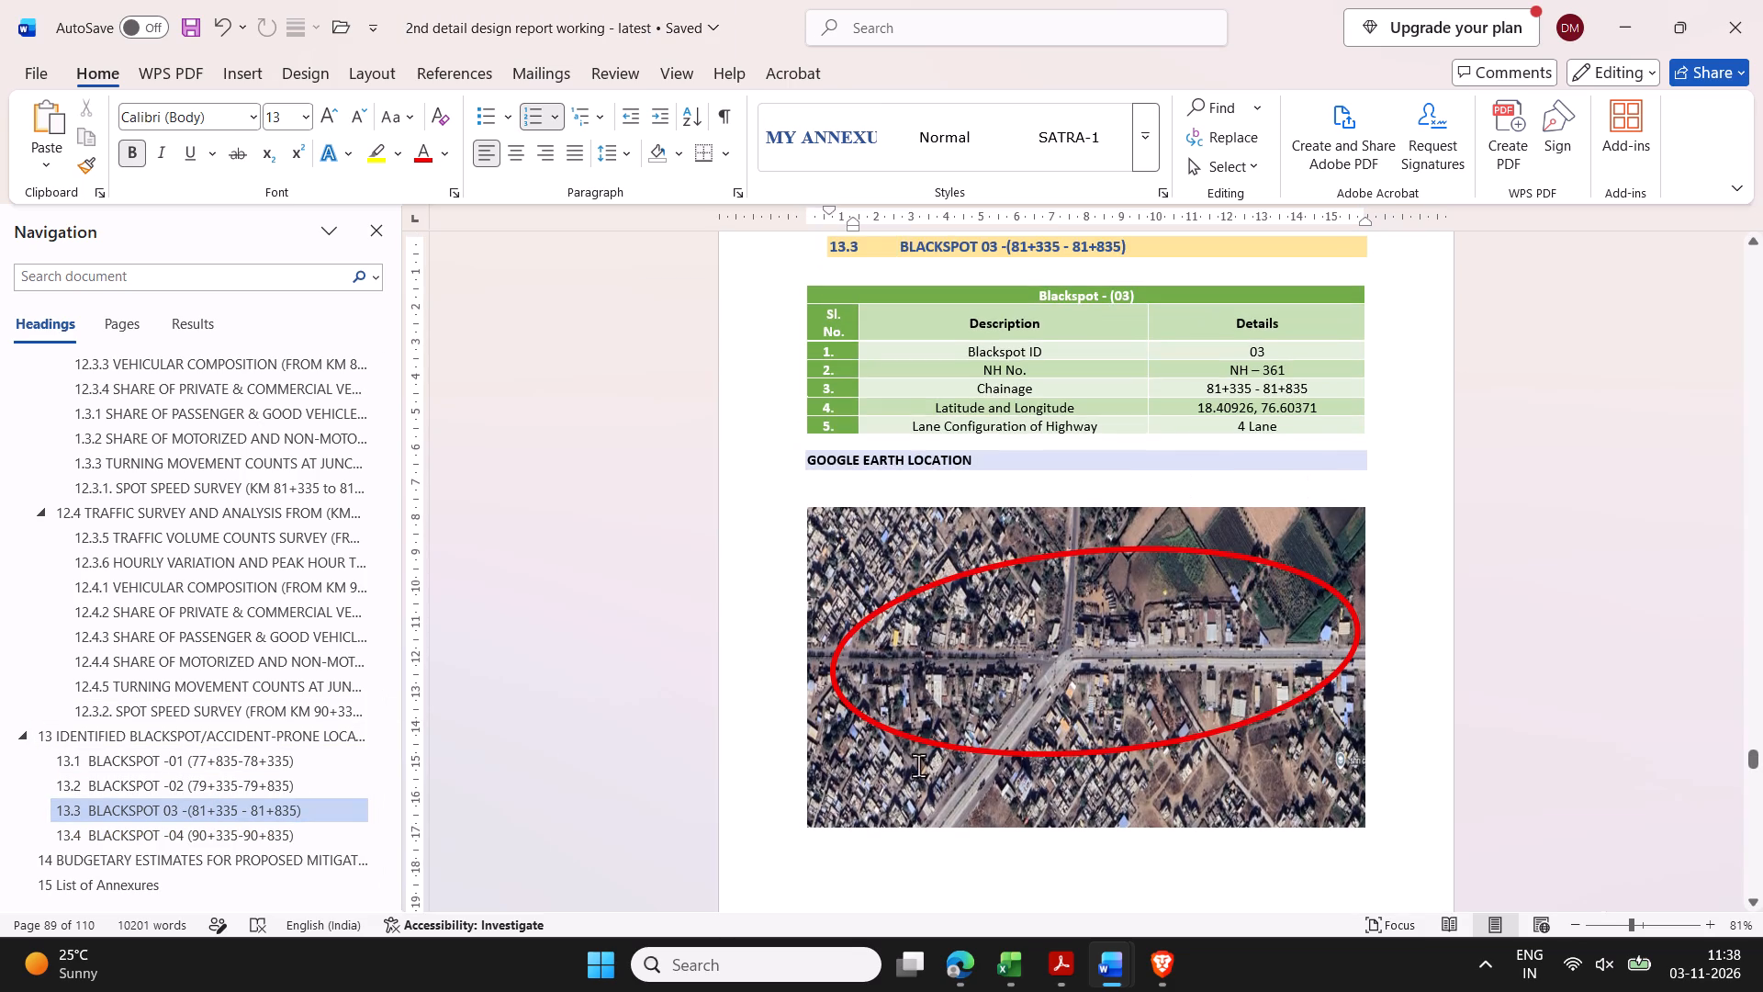
{"action": "left_click", "coordinate": [839, 660]}
{"action": "left_click_drag", "start_coordinate": [831, 674], "coordinate": [820, 669]}
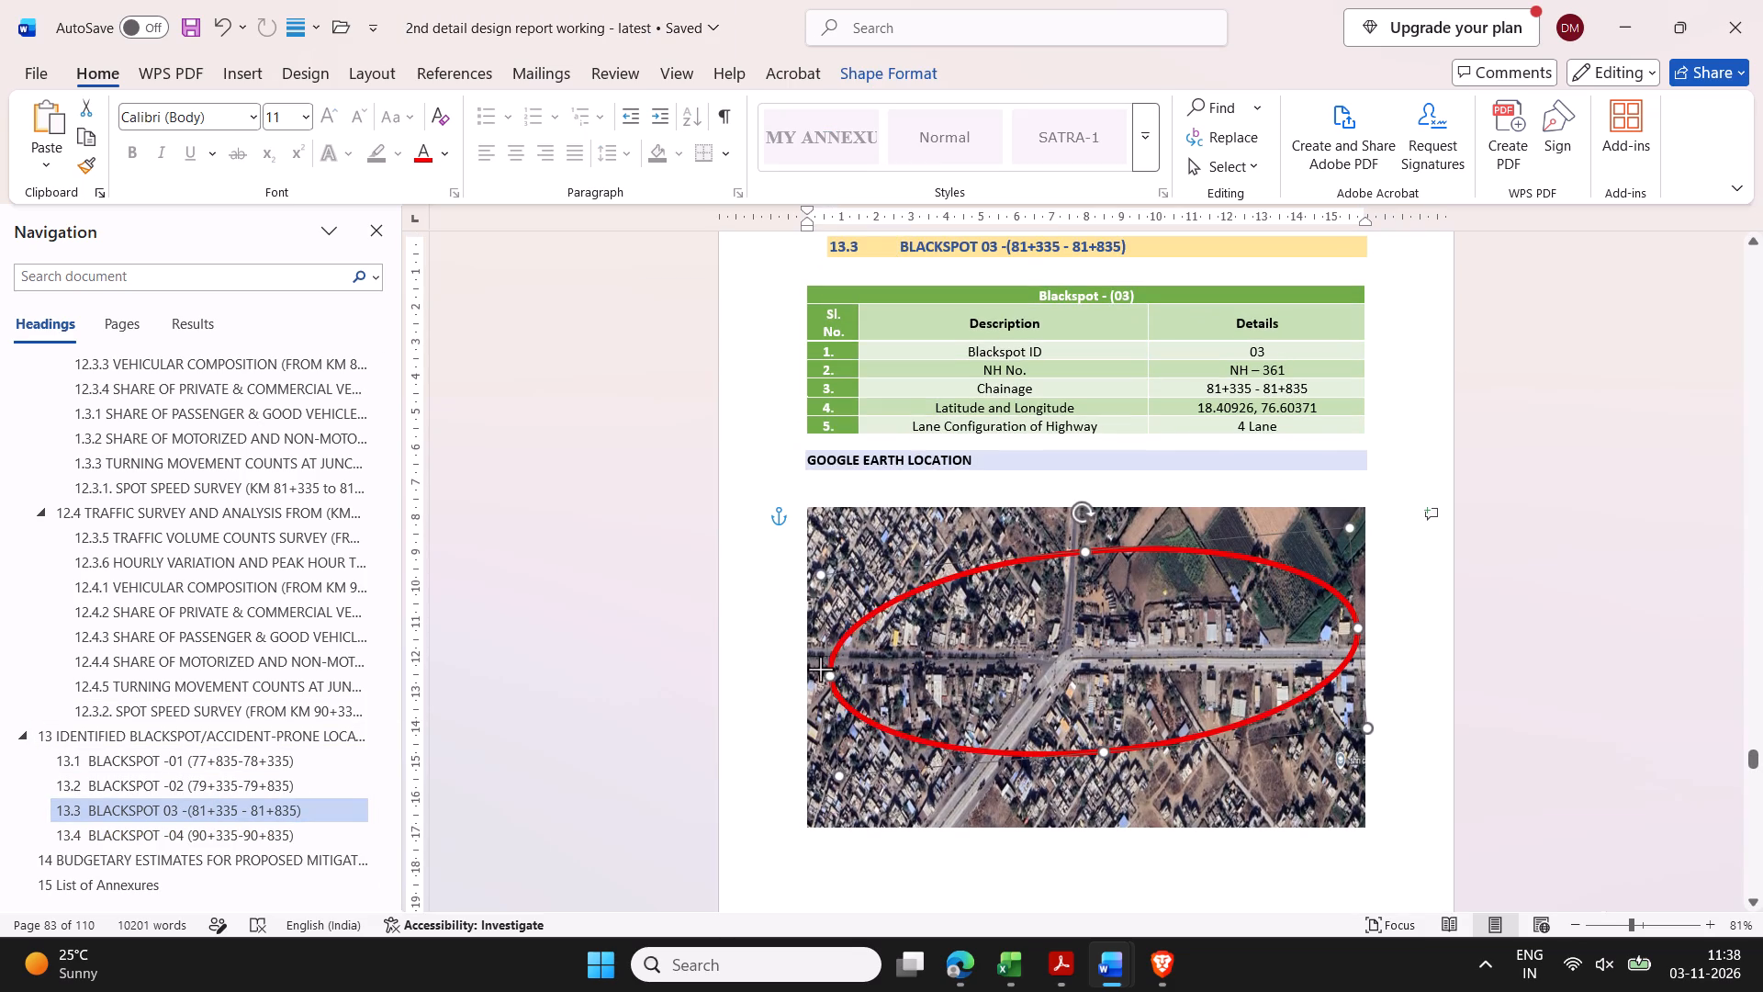
{"action": "left_click_drag", "start_coordinate": [820, 669], "coordinate": [815, 666]}
{"action": "left_click", "coordinate": [971, 642]}
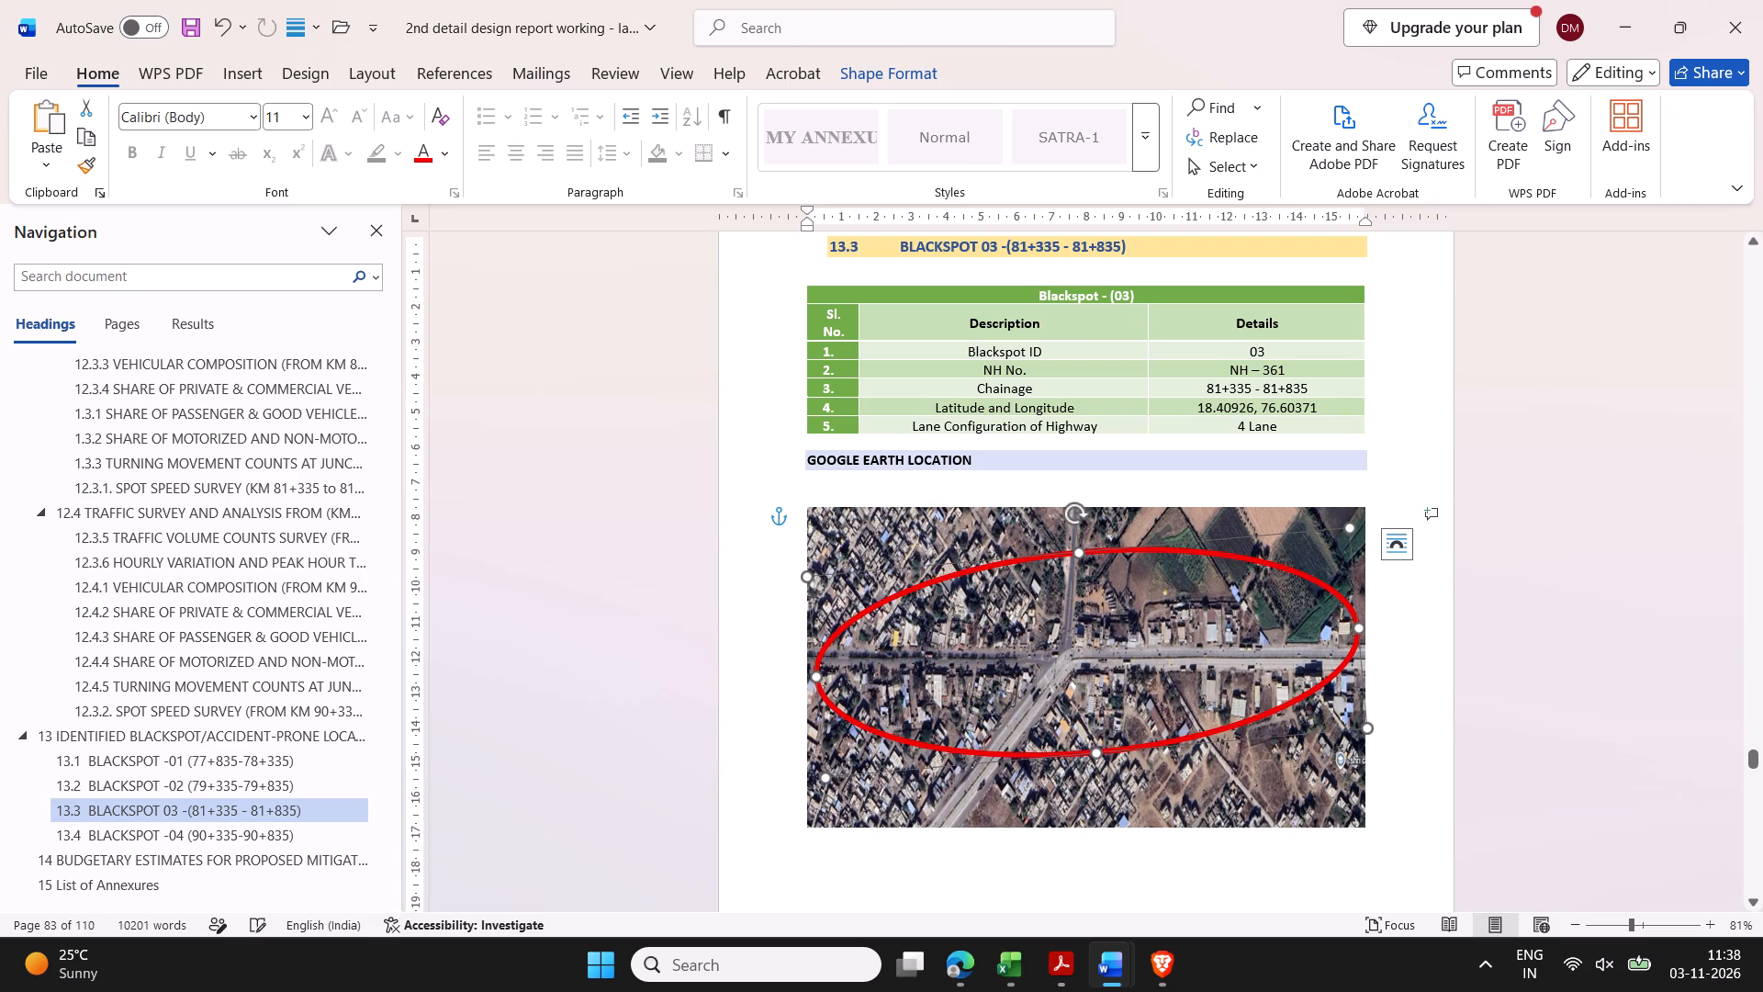
Rotate the red ellipse on Blackspot 02's Google Earth picture until its long axis lies level along the highway.
{"action": "left_click", "coordinate": [238, 834]}
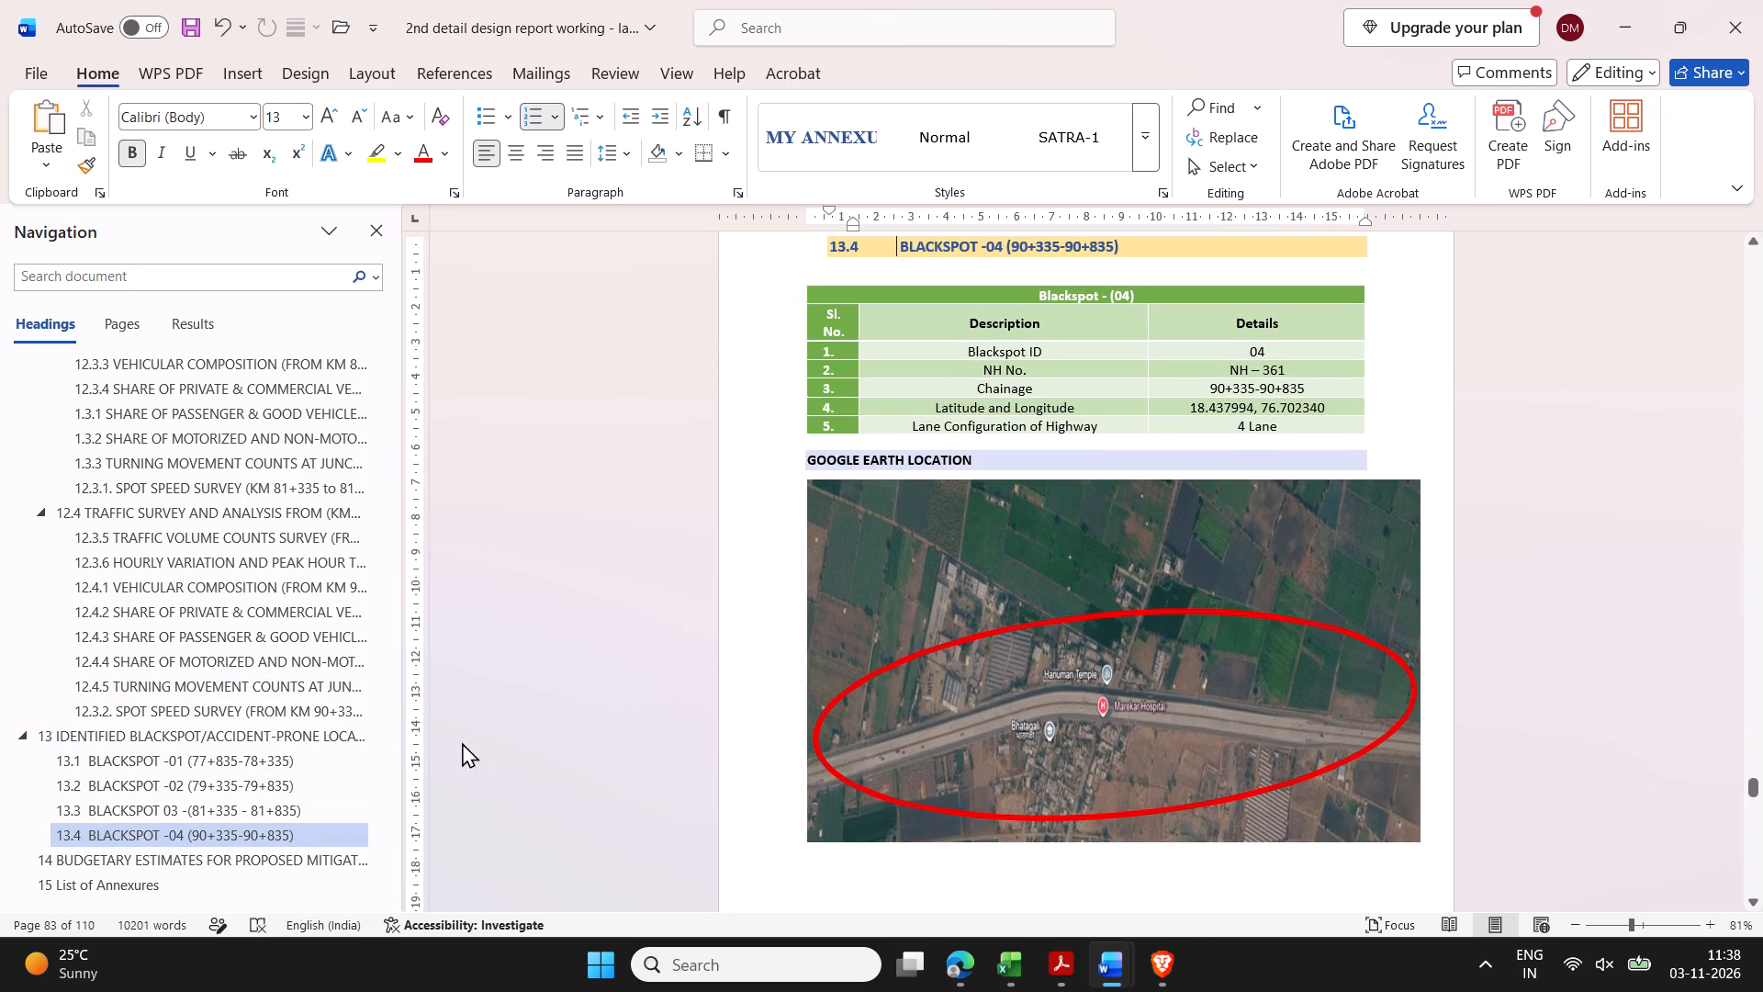
{"action": "left_click", "coordinate": [259, 785]}
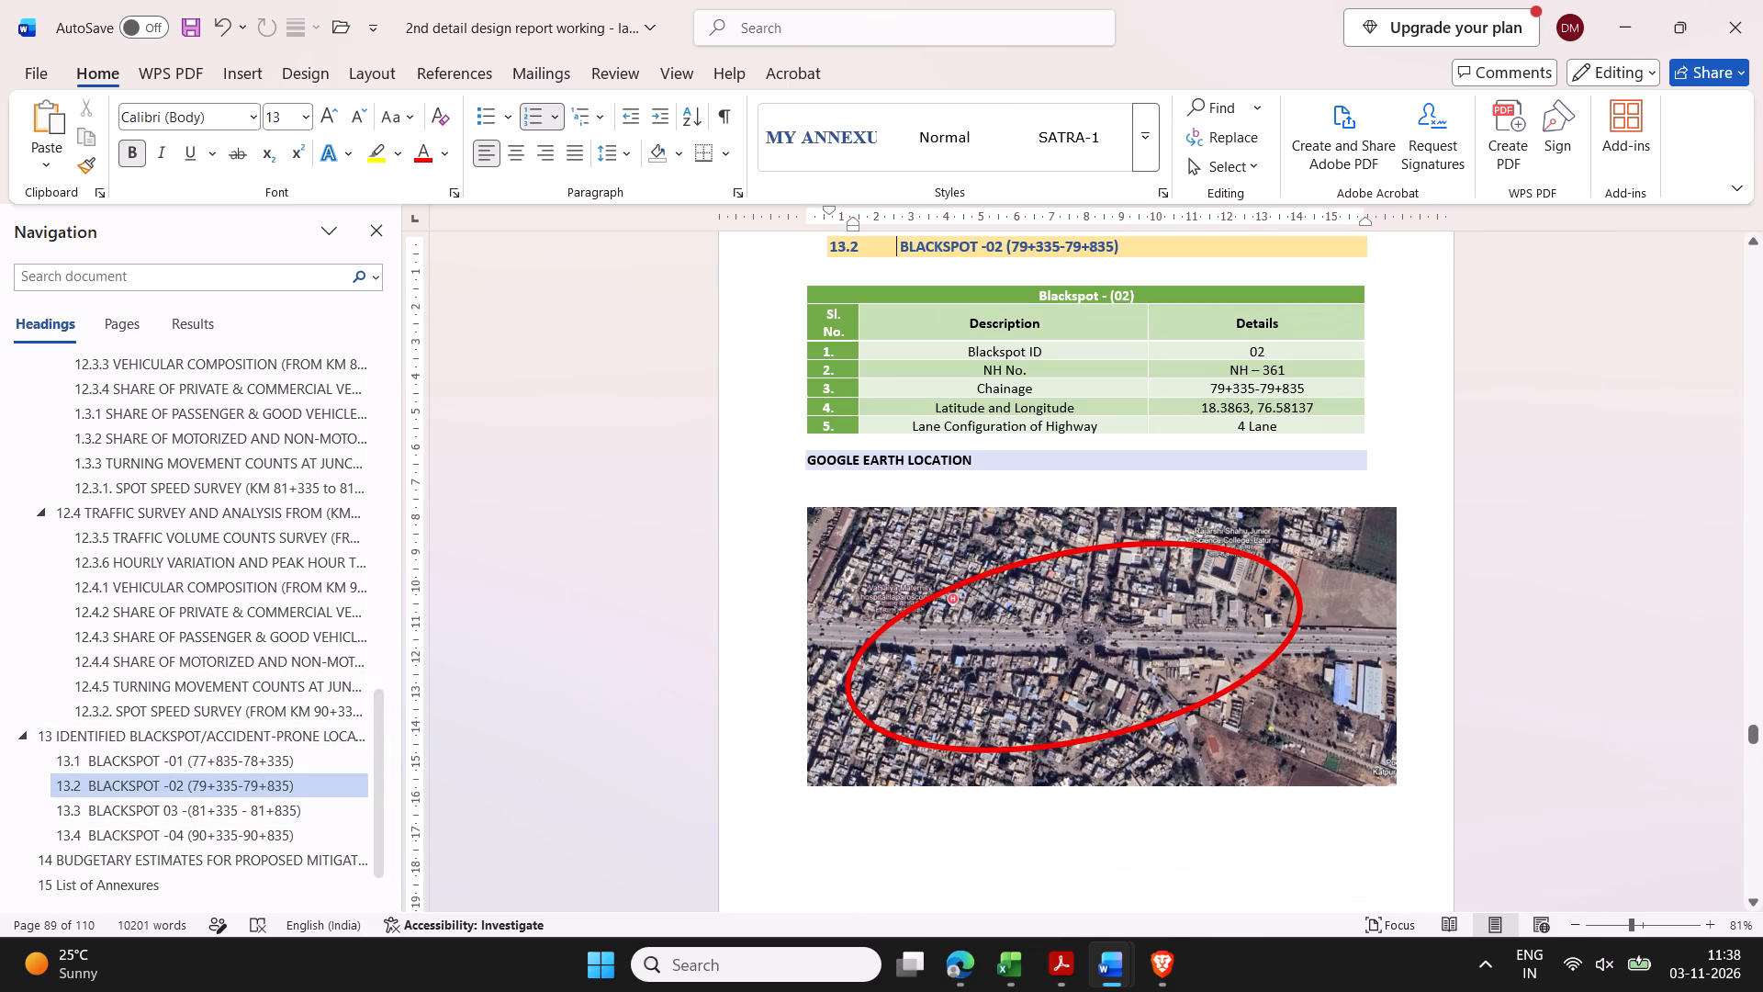
{"action": "left_click", "coordinate": [1256, 612]}
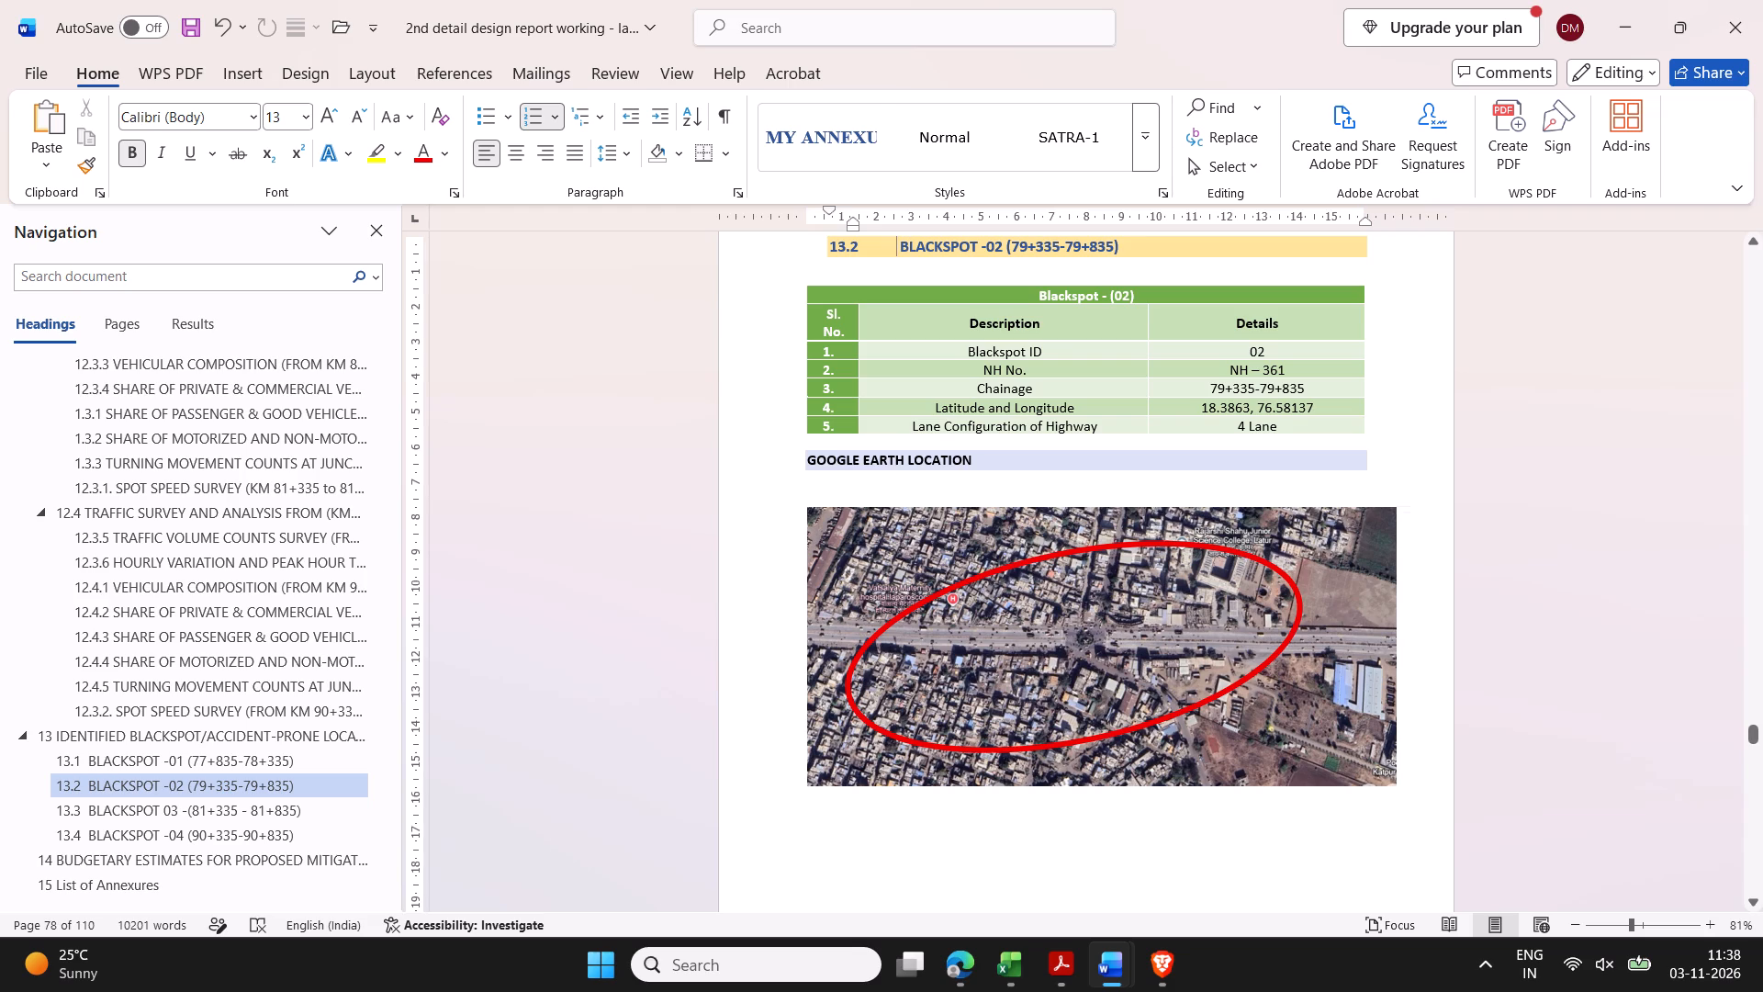
{"action": "left_click", "coordinate": [841, 682]}
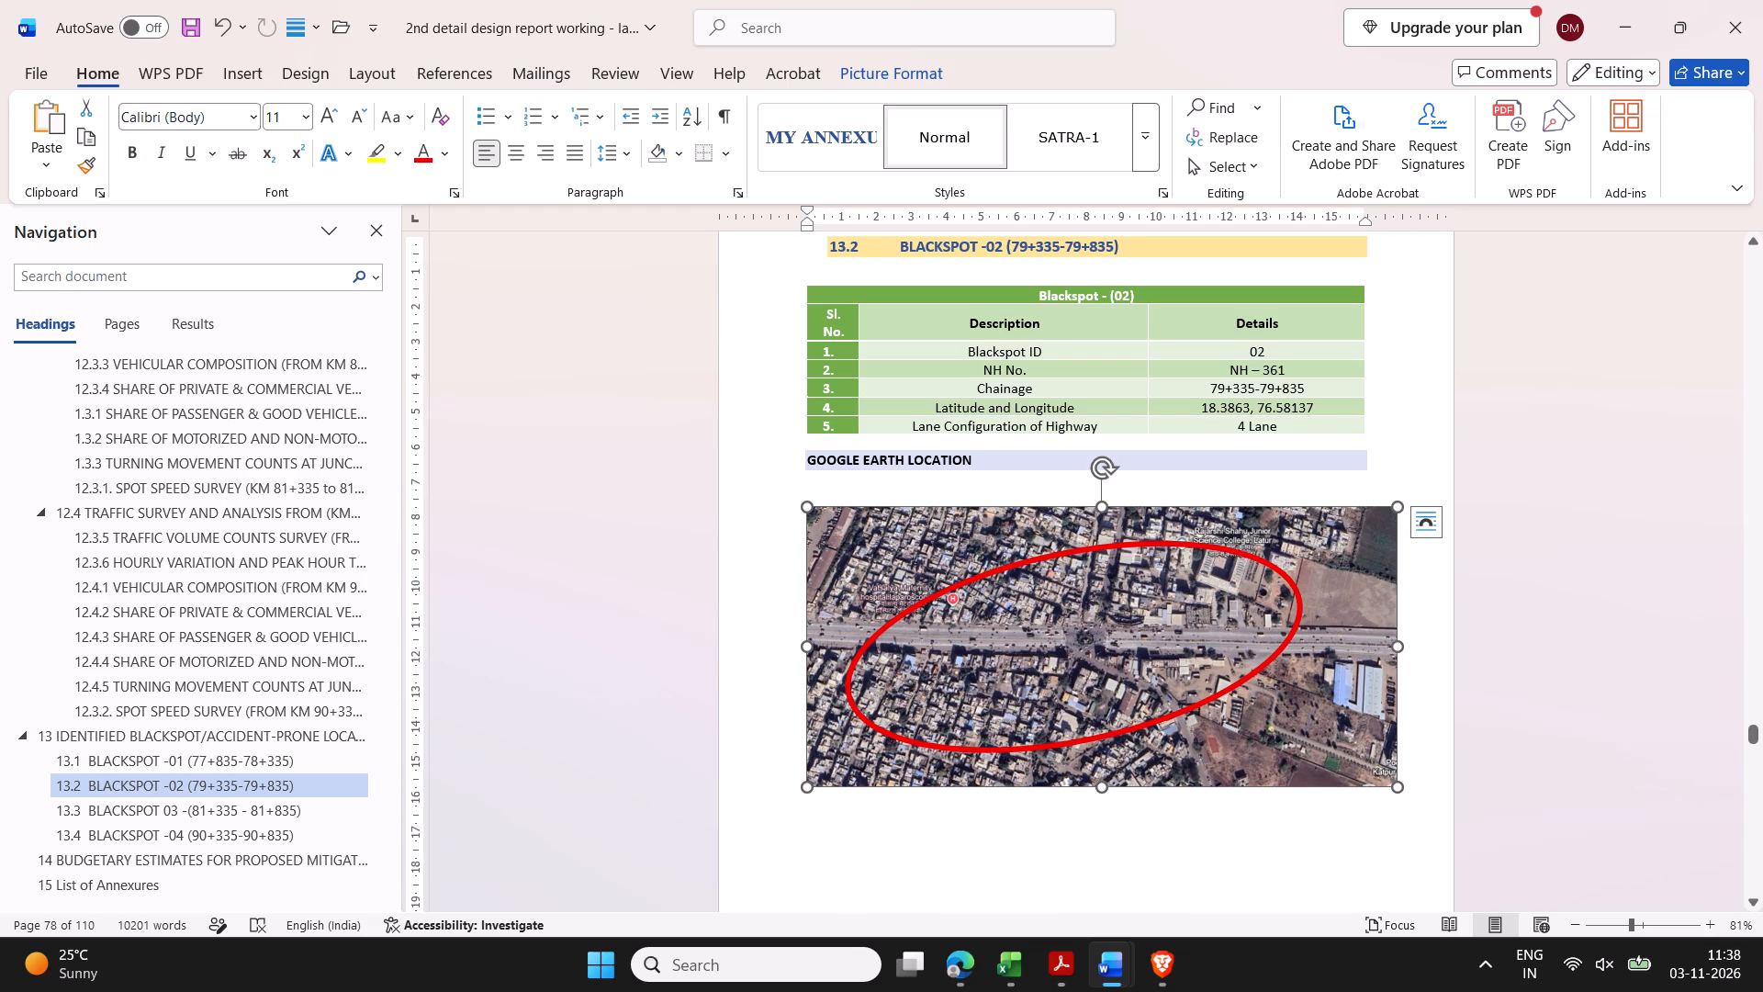
{"action": "left_click", "coordinate": [856, 670]}
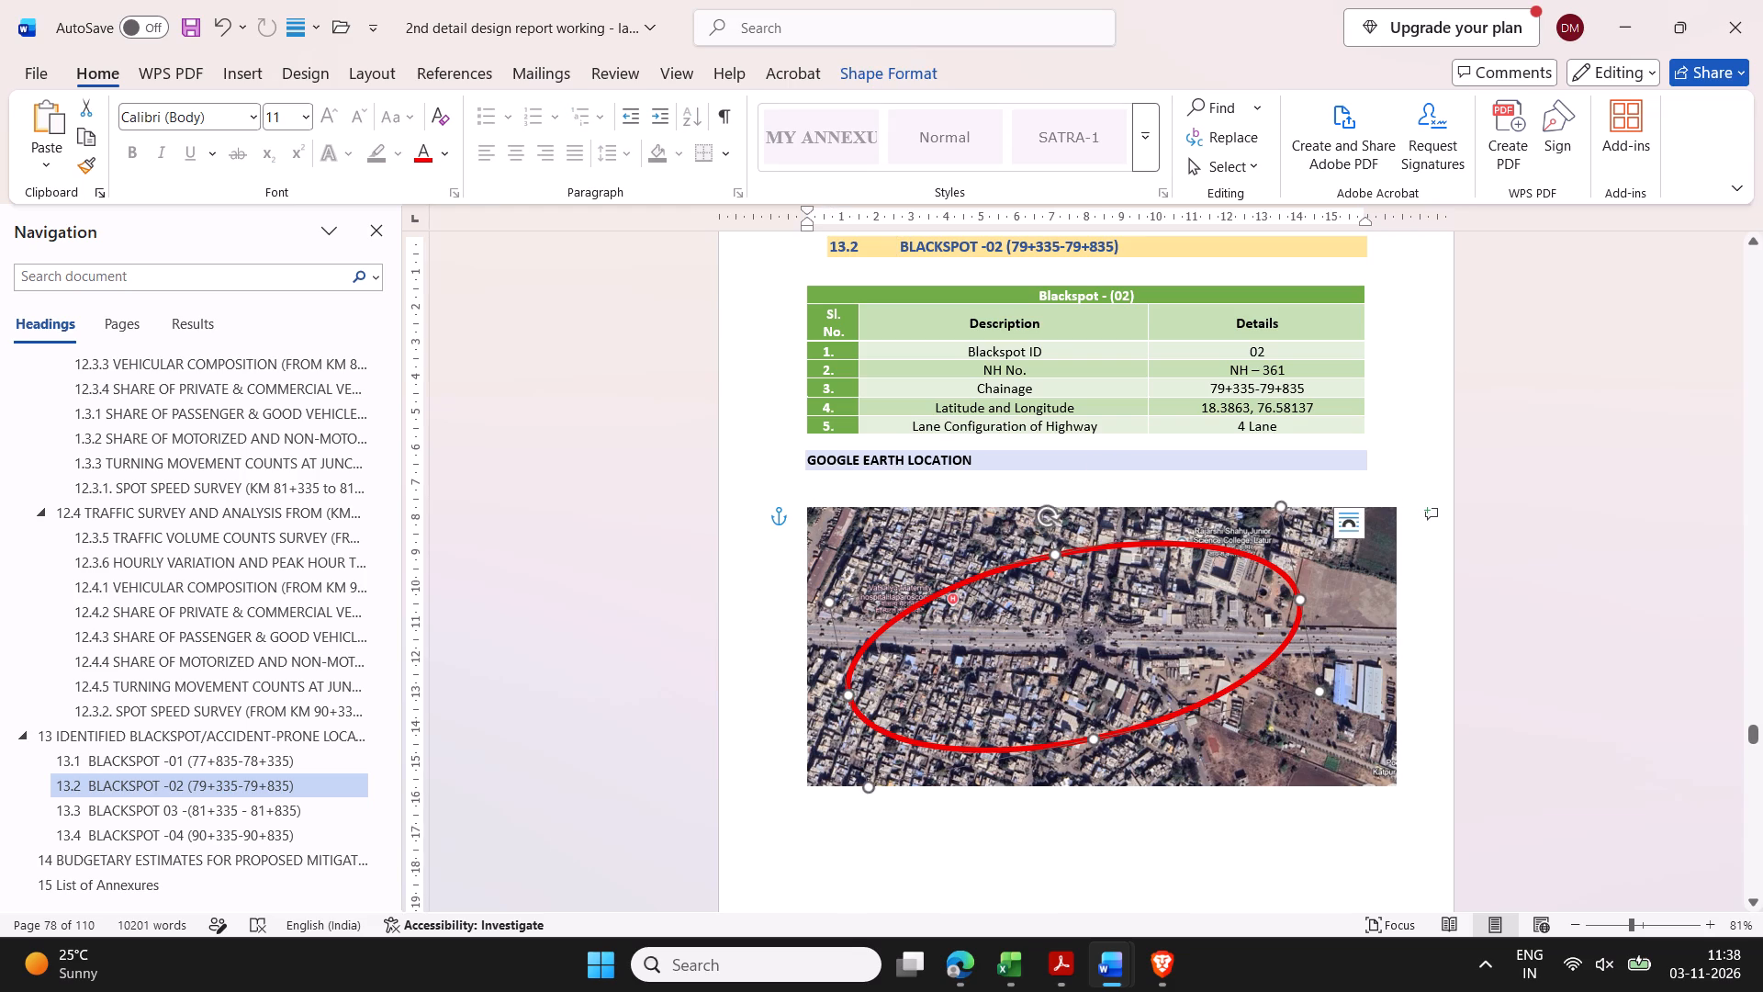
{"action": "left_click_drag", "start_coordinate": [1046, 524], "coordinate": [1106, 524]}
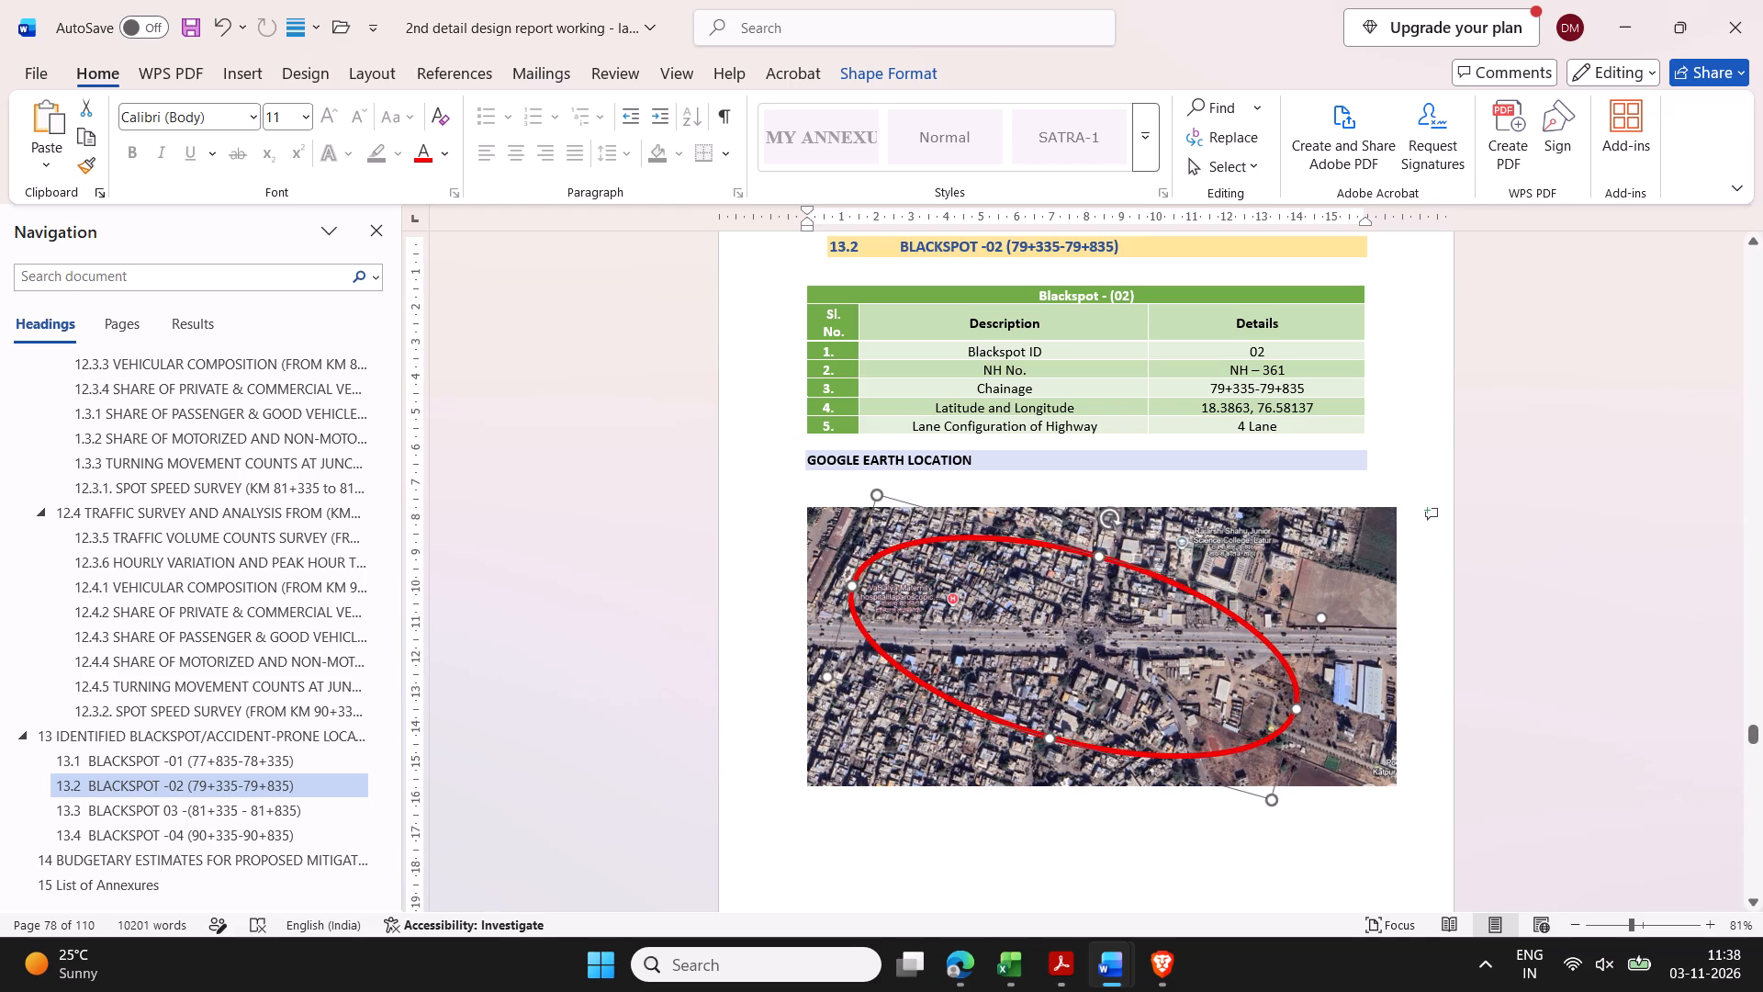
{"action": "left_click_drag", "start_coordinate": [1106, 524], "coordinate": [1052, 501]}
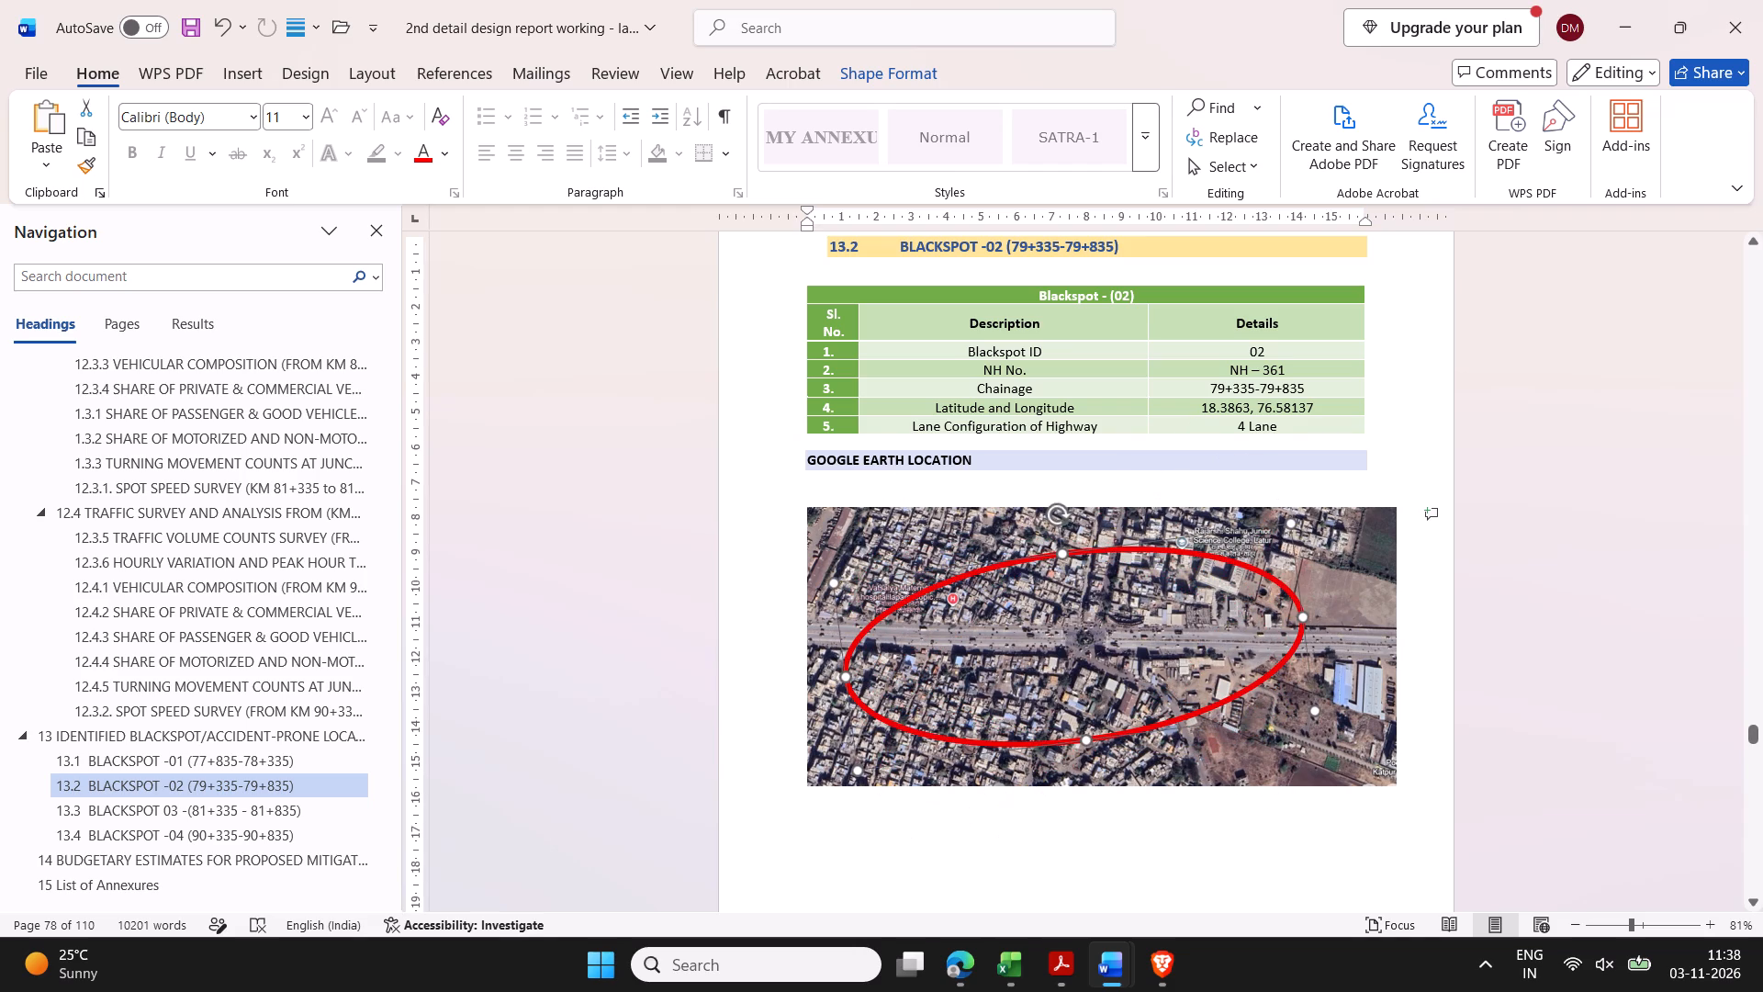
{"action": "left_click_drag", "start_coordinate": [1052, 501], "coordinate": [1061, 515]}
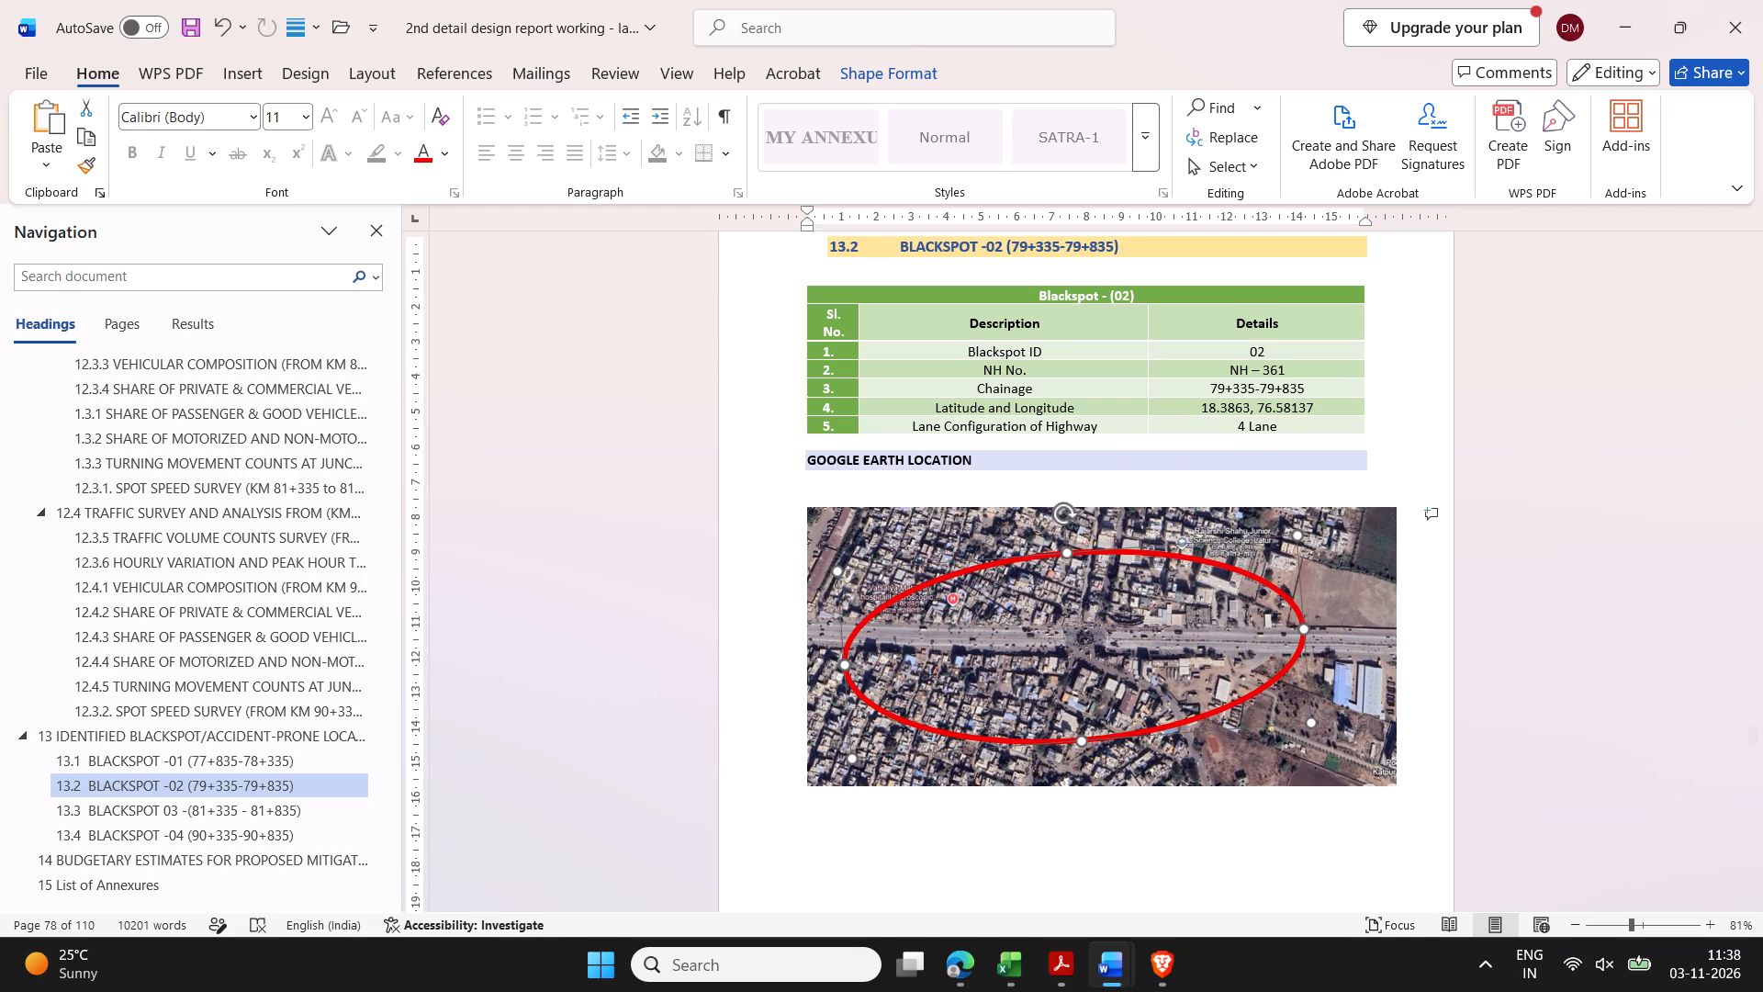
{"action": "left_click_drag", "start_coordinate": [1061, 515], "coordinate": [1082, 519]}
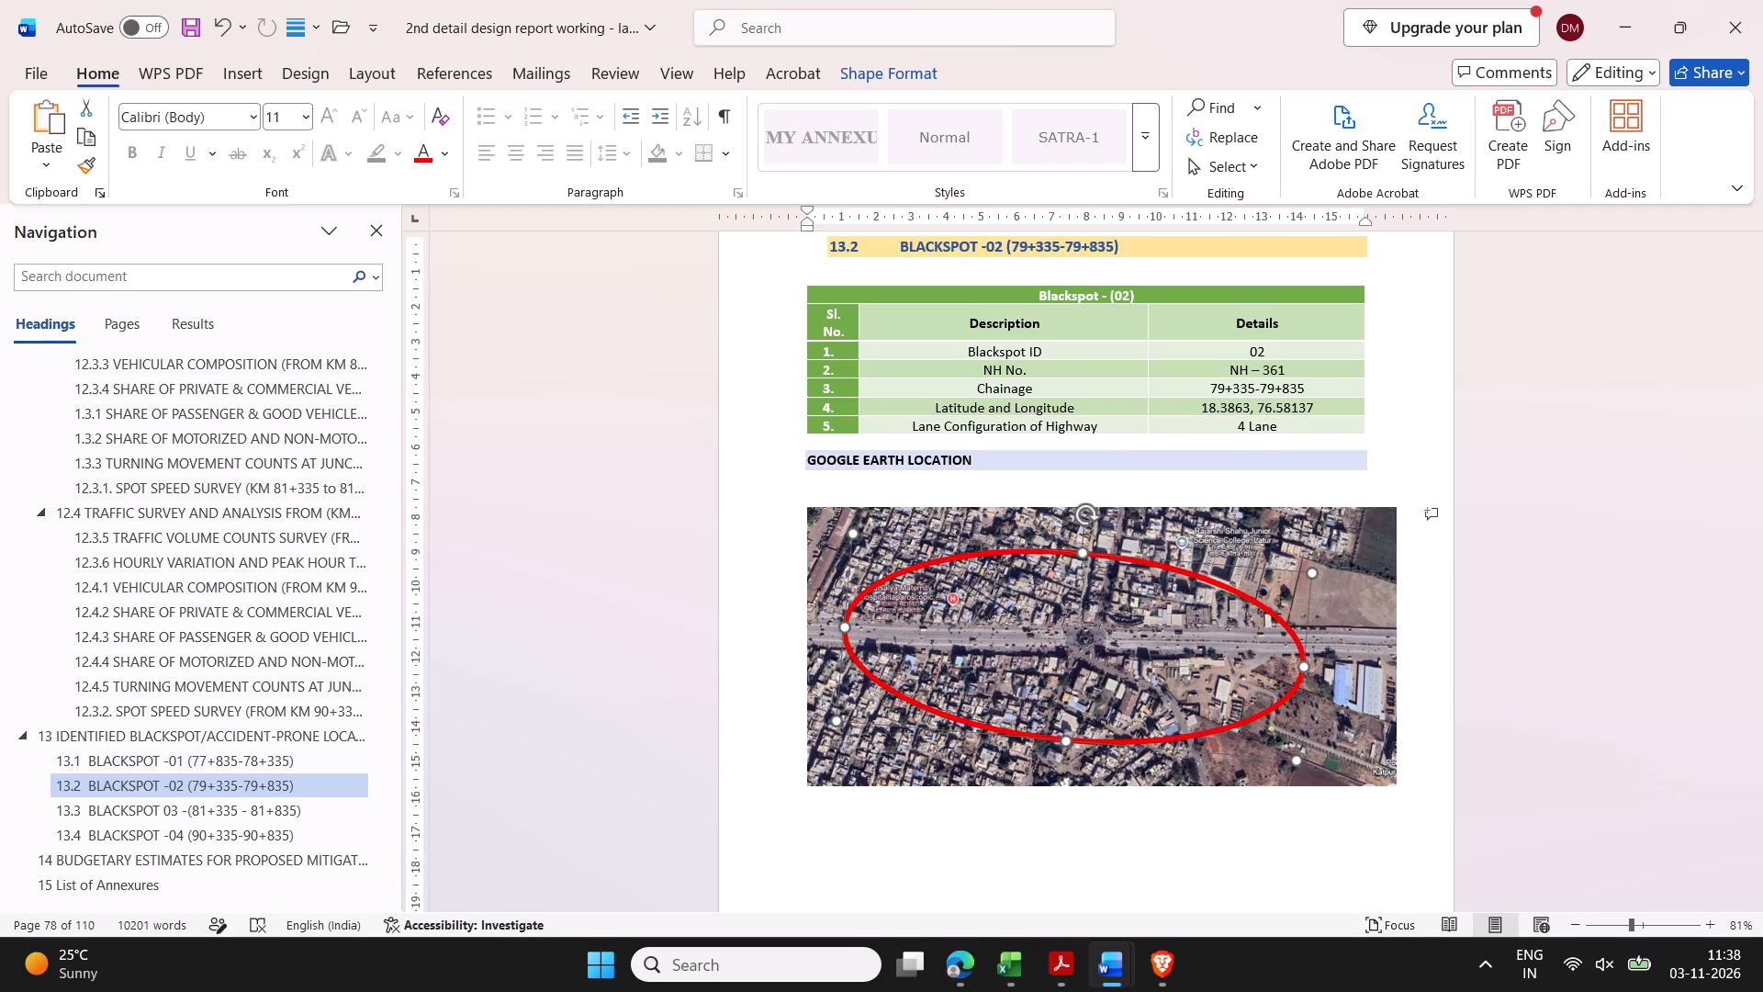
{"action": "left_click_drag", "start_coordinate": [1082, 519], "coordinate": [1076, 518]}
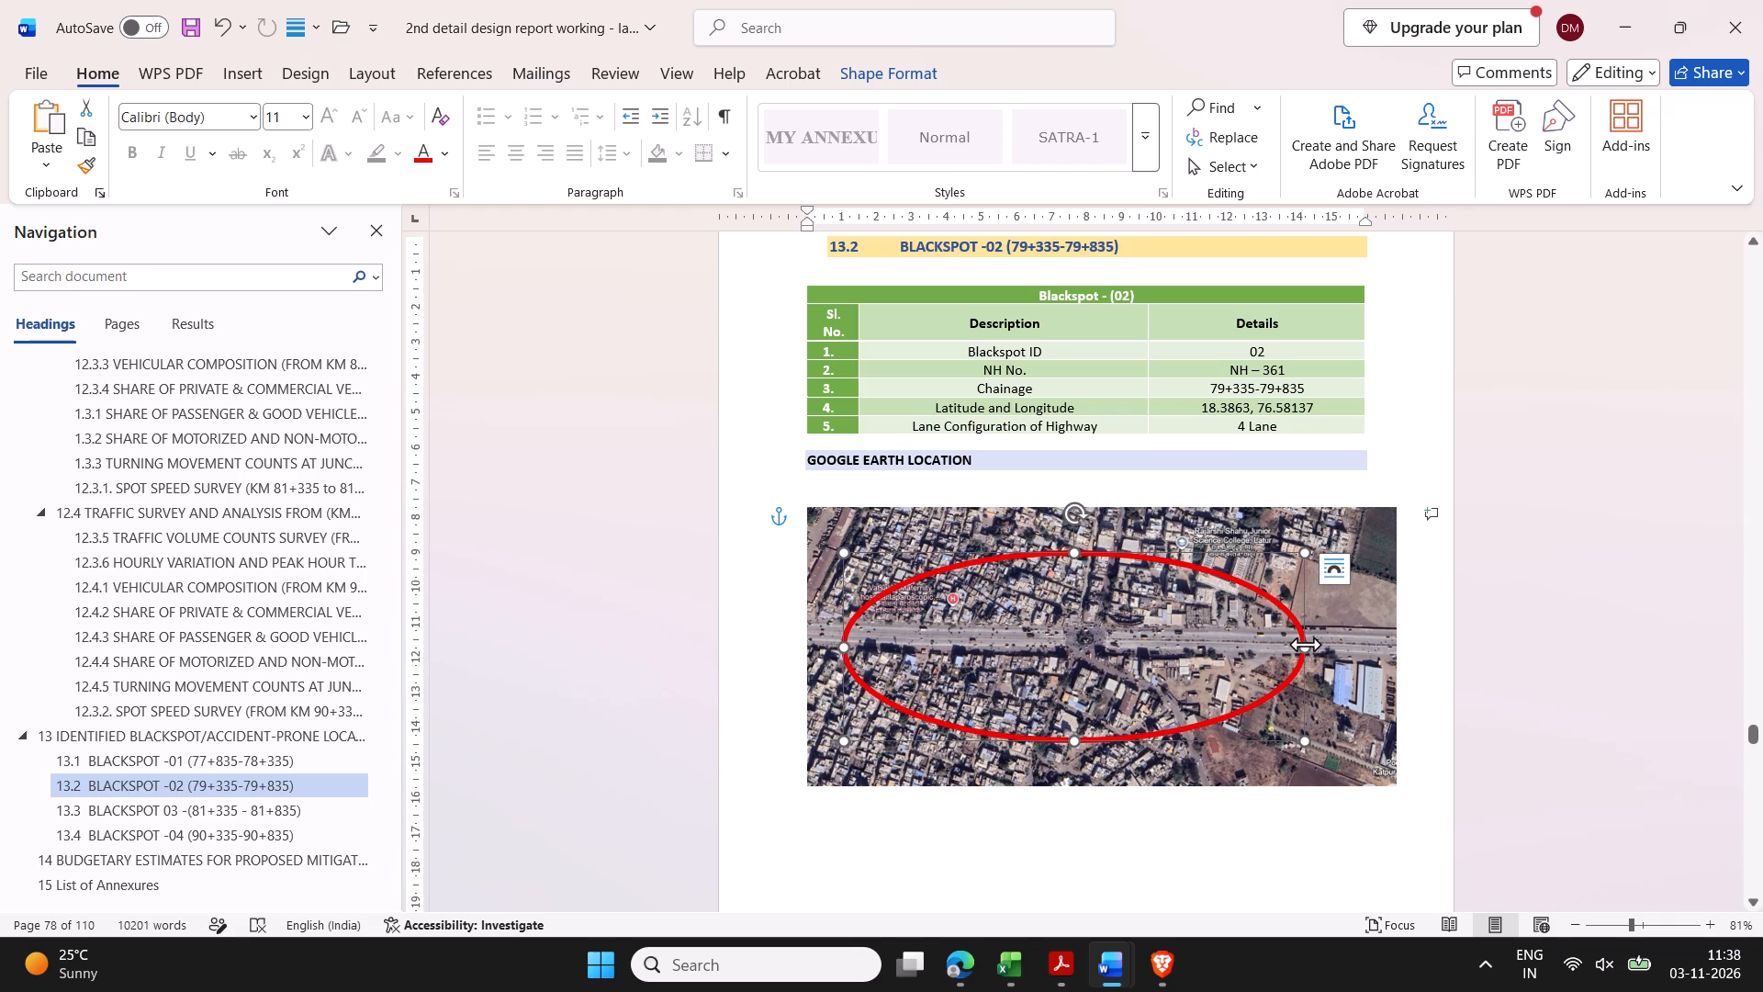
Widen Blackspot 02's red ellipse along the highway at both ends so it nearly spans the picture's width.
{"action": "left_click_drag", "start_coordinate": [1305, 644], "coordinate": [1375, 657]}
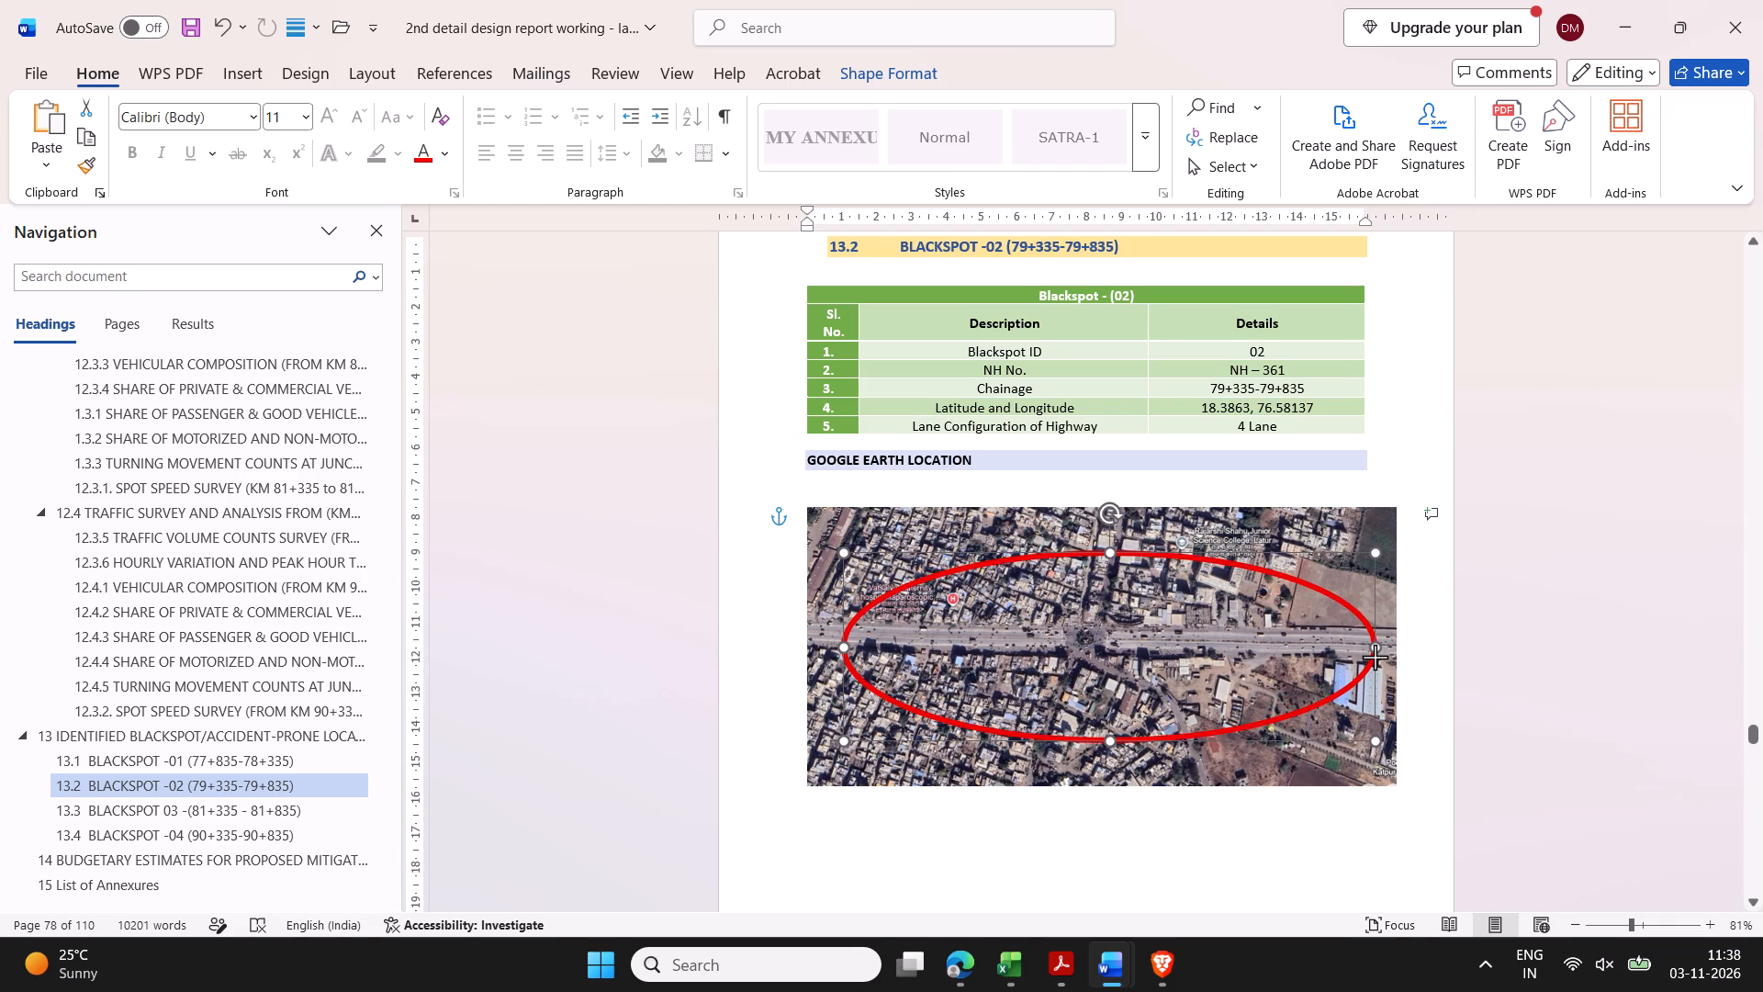
{"action": "left_click_drag", "start_coordinate": [1375, 657], "coordinate": [1381, 659]}
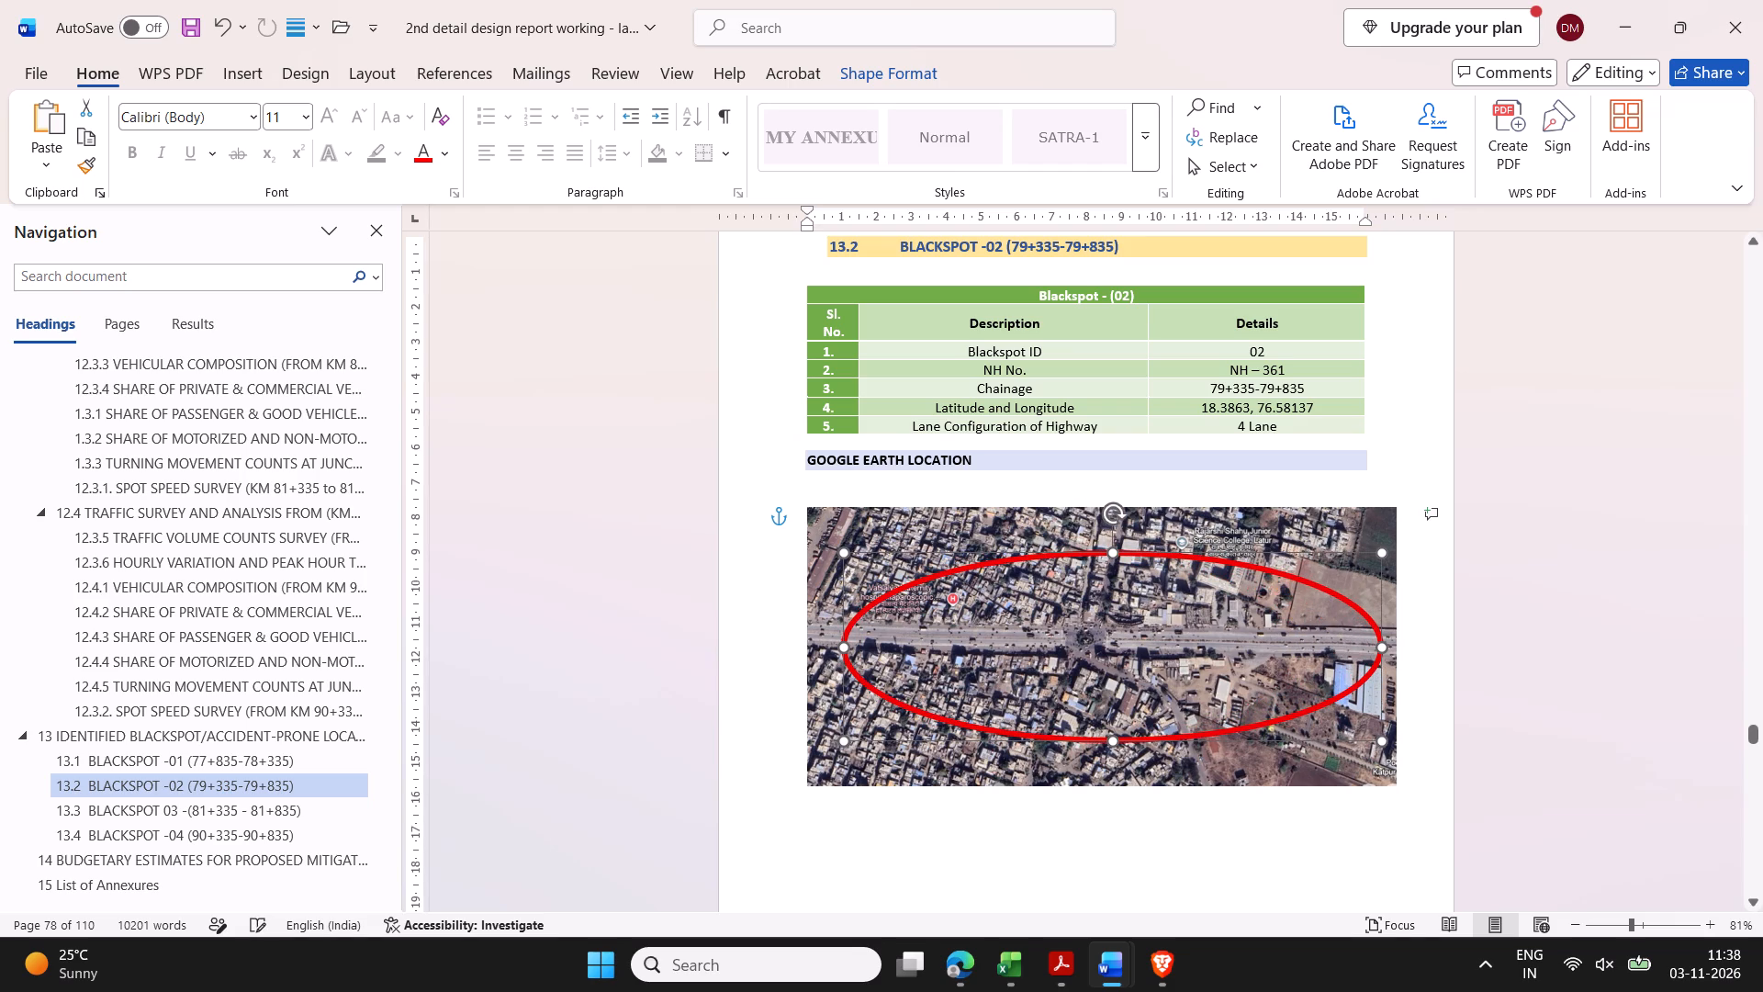
{"action": "left_click_drag", "start_coordinate": [844, 647], "coordinate": [828, 637]}
Lengthen the tilted red ellipse on Blackspot 01's Google Earth picture at both ends along the road, close to the picture's side edges.
{"action": "left_click", "coordinate": [289, 760]}
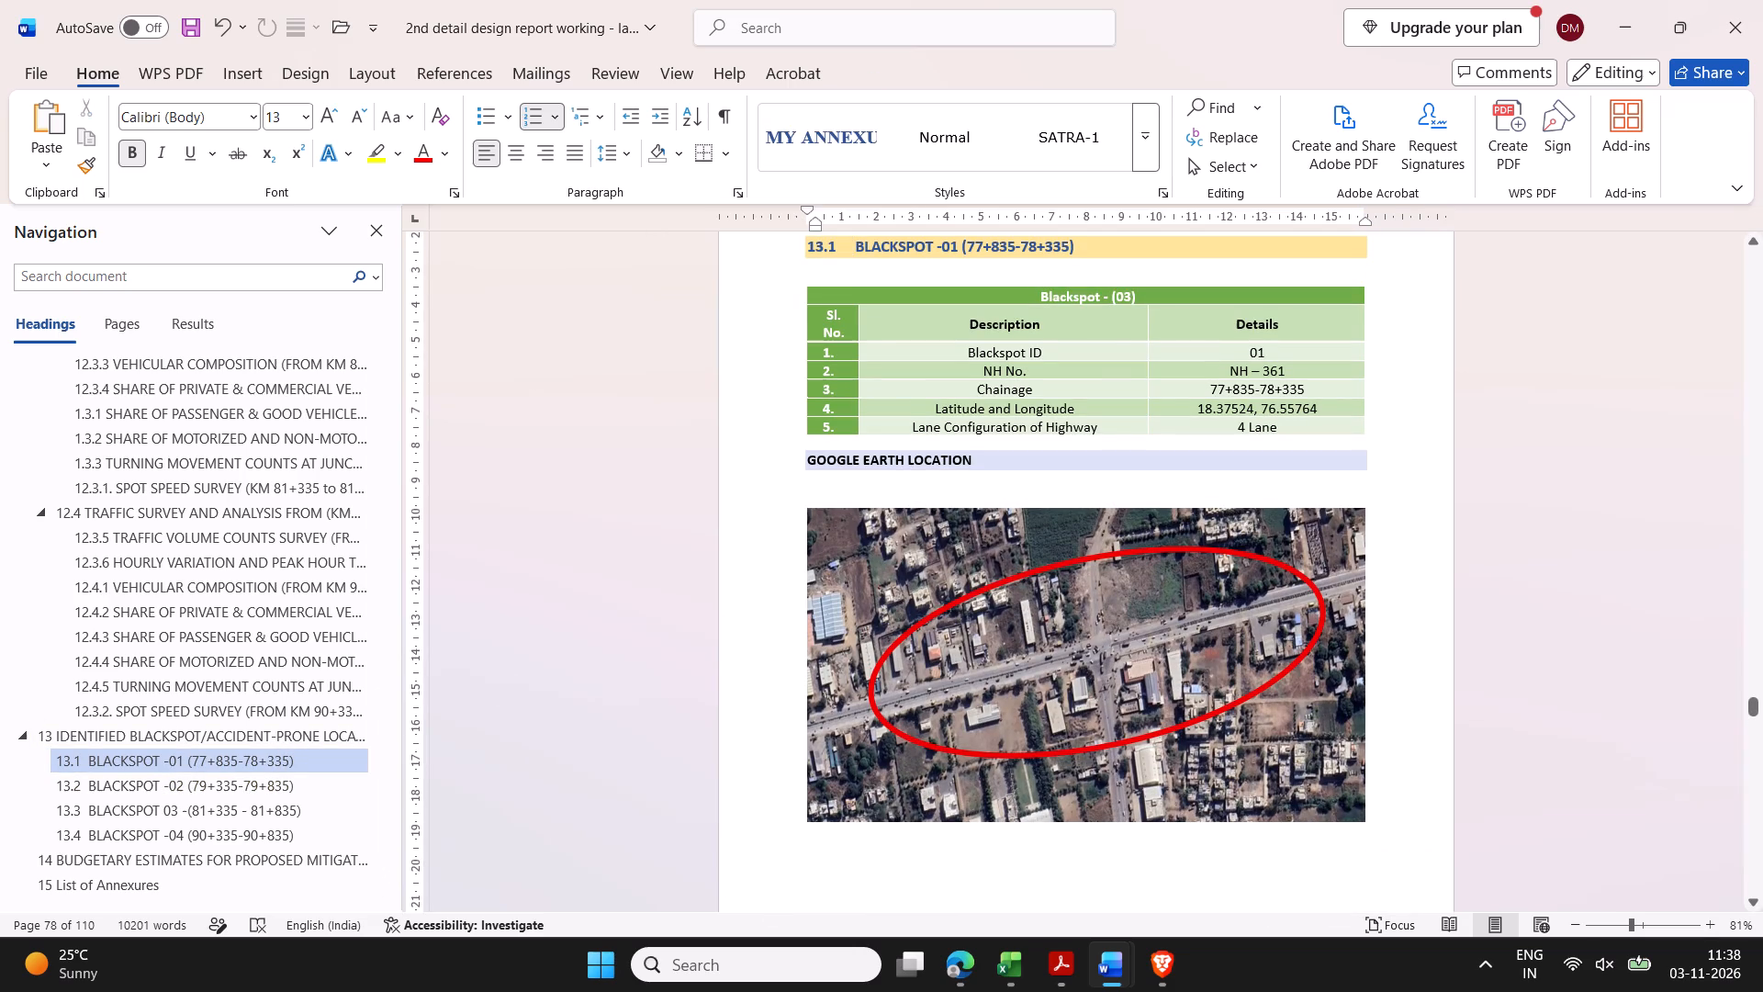
{"action": "left_click", "coordinate": [1264, 607]}
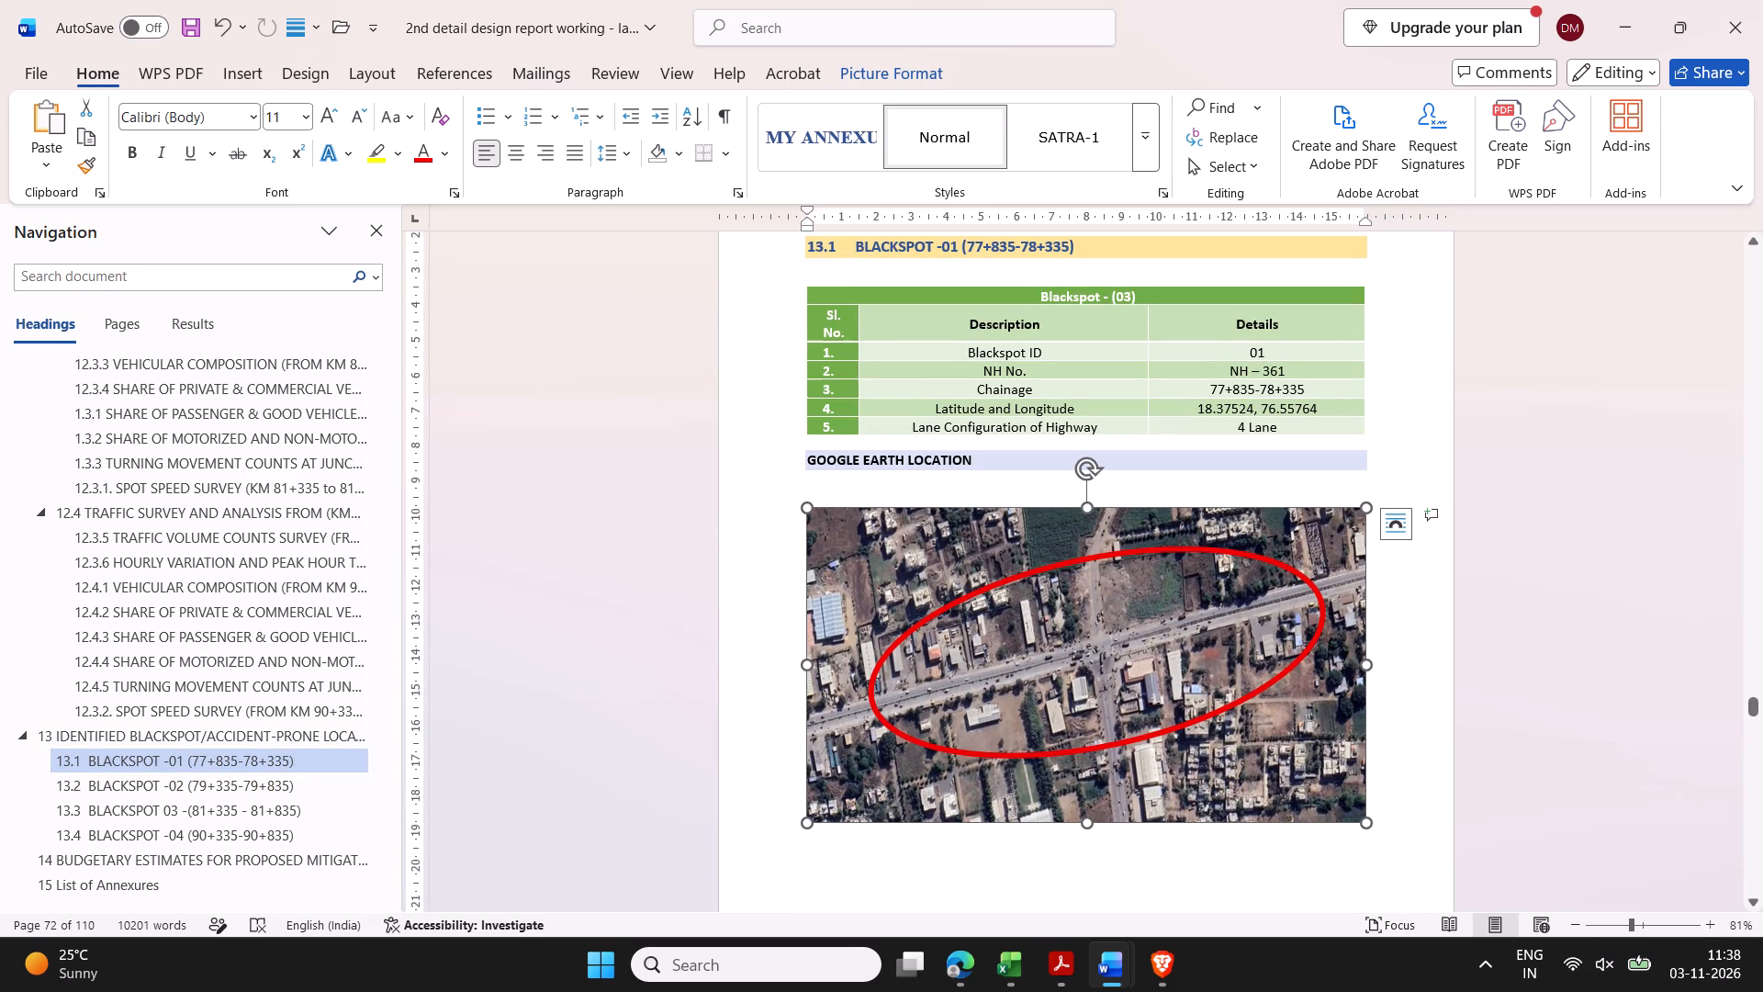
{"action": "left_click", "coordinate": [1314, 589]}
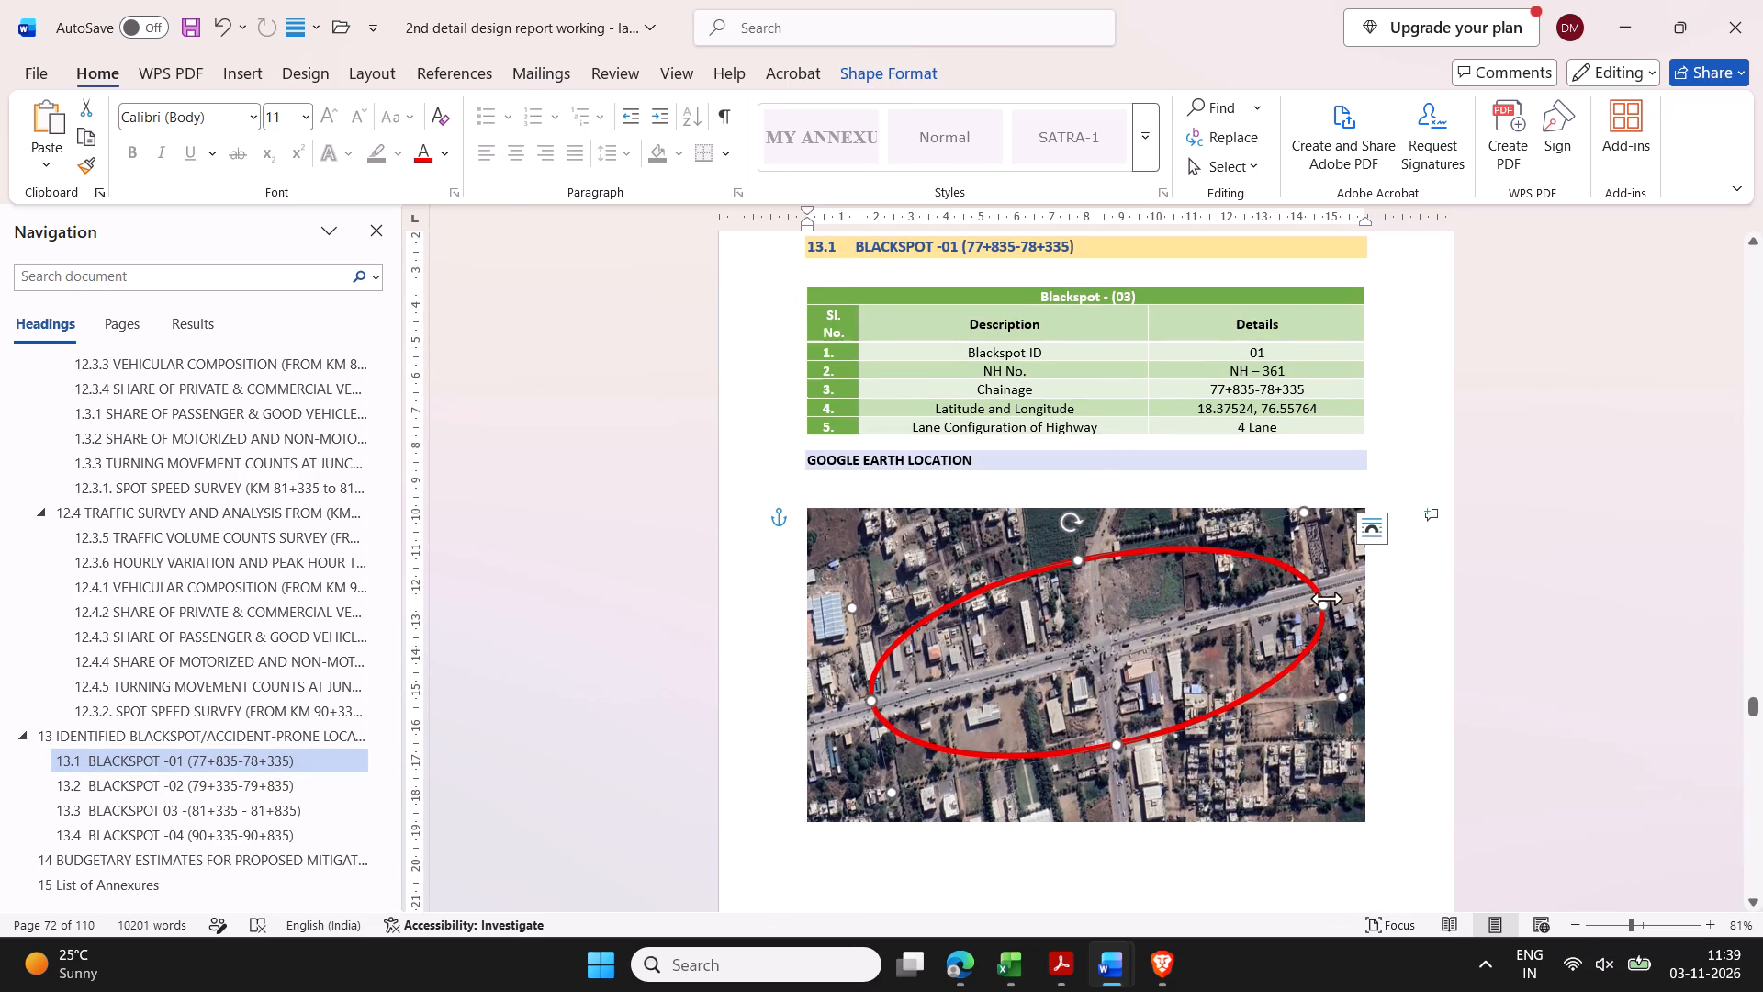
{"action": "left_click_drag", "start_coordinate": [1321, 601], "coordinate": [1341, 582]}
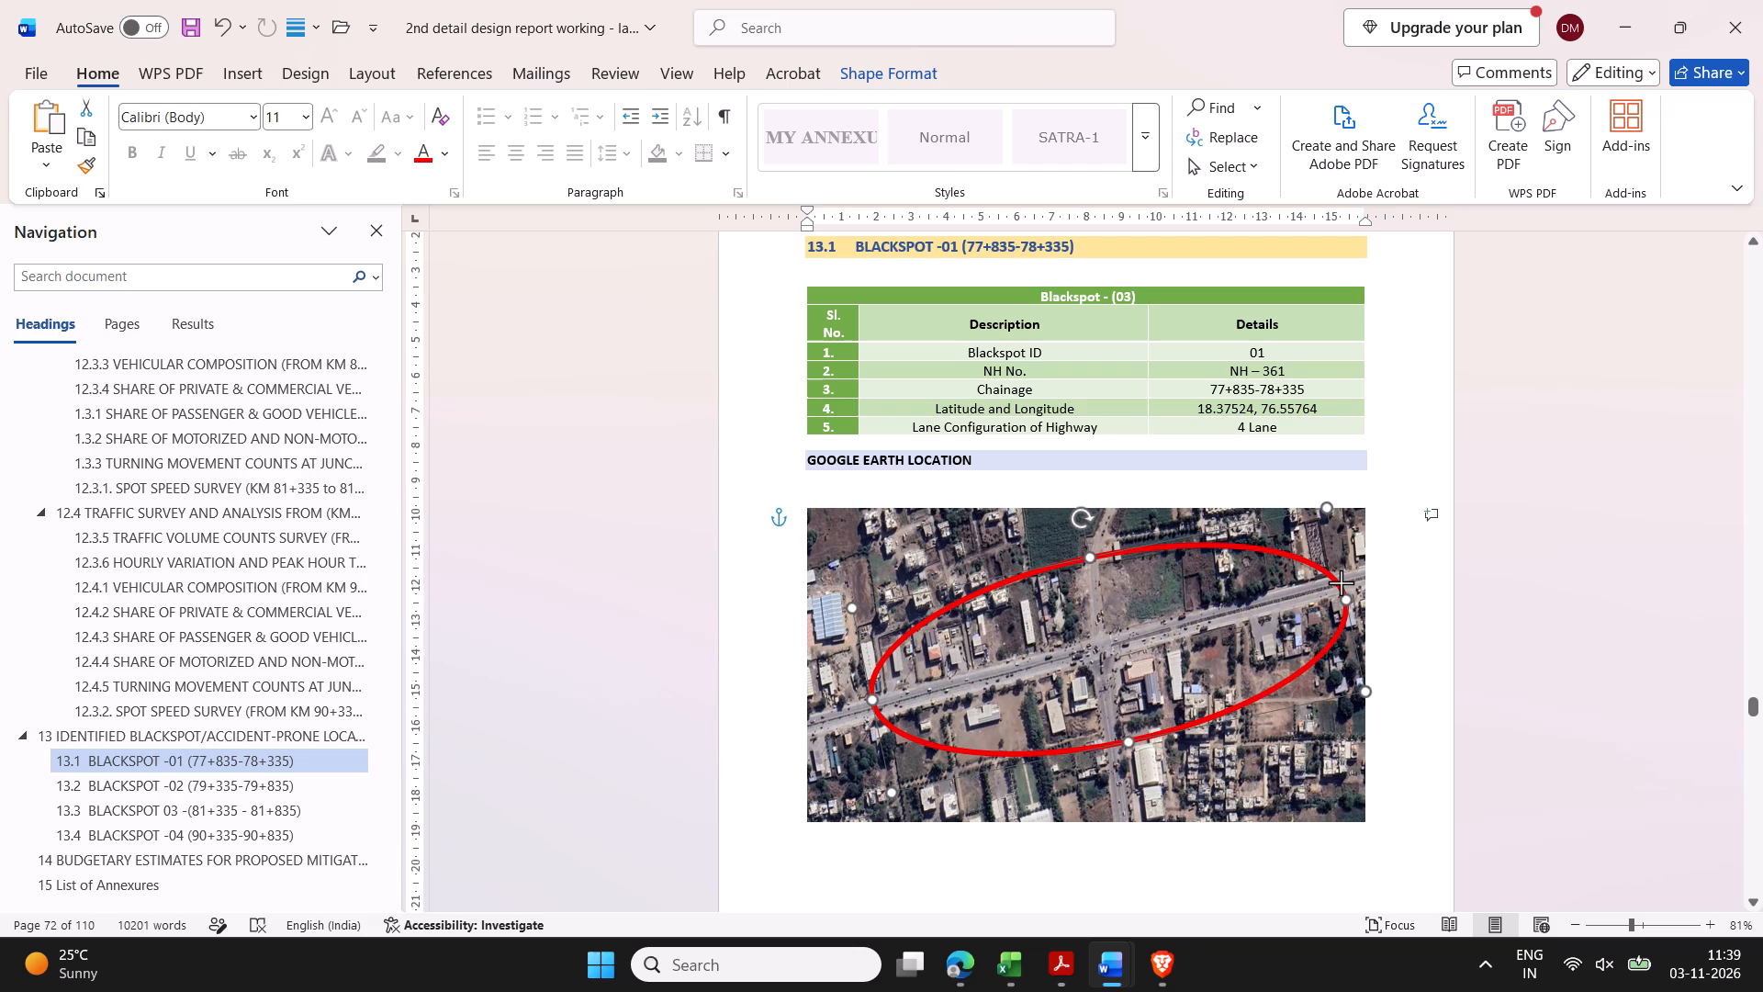
{"action": "left_click_drag", "start_coordinate": [1341, 582], "coordinate": [1345, 582]}
{"action": "left_click_drag", "start_coordinate": [873, 705], "coordinate": [830, 728]}
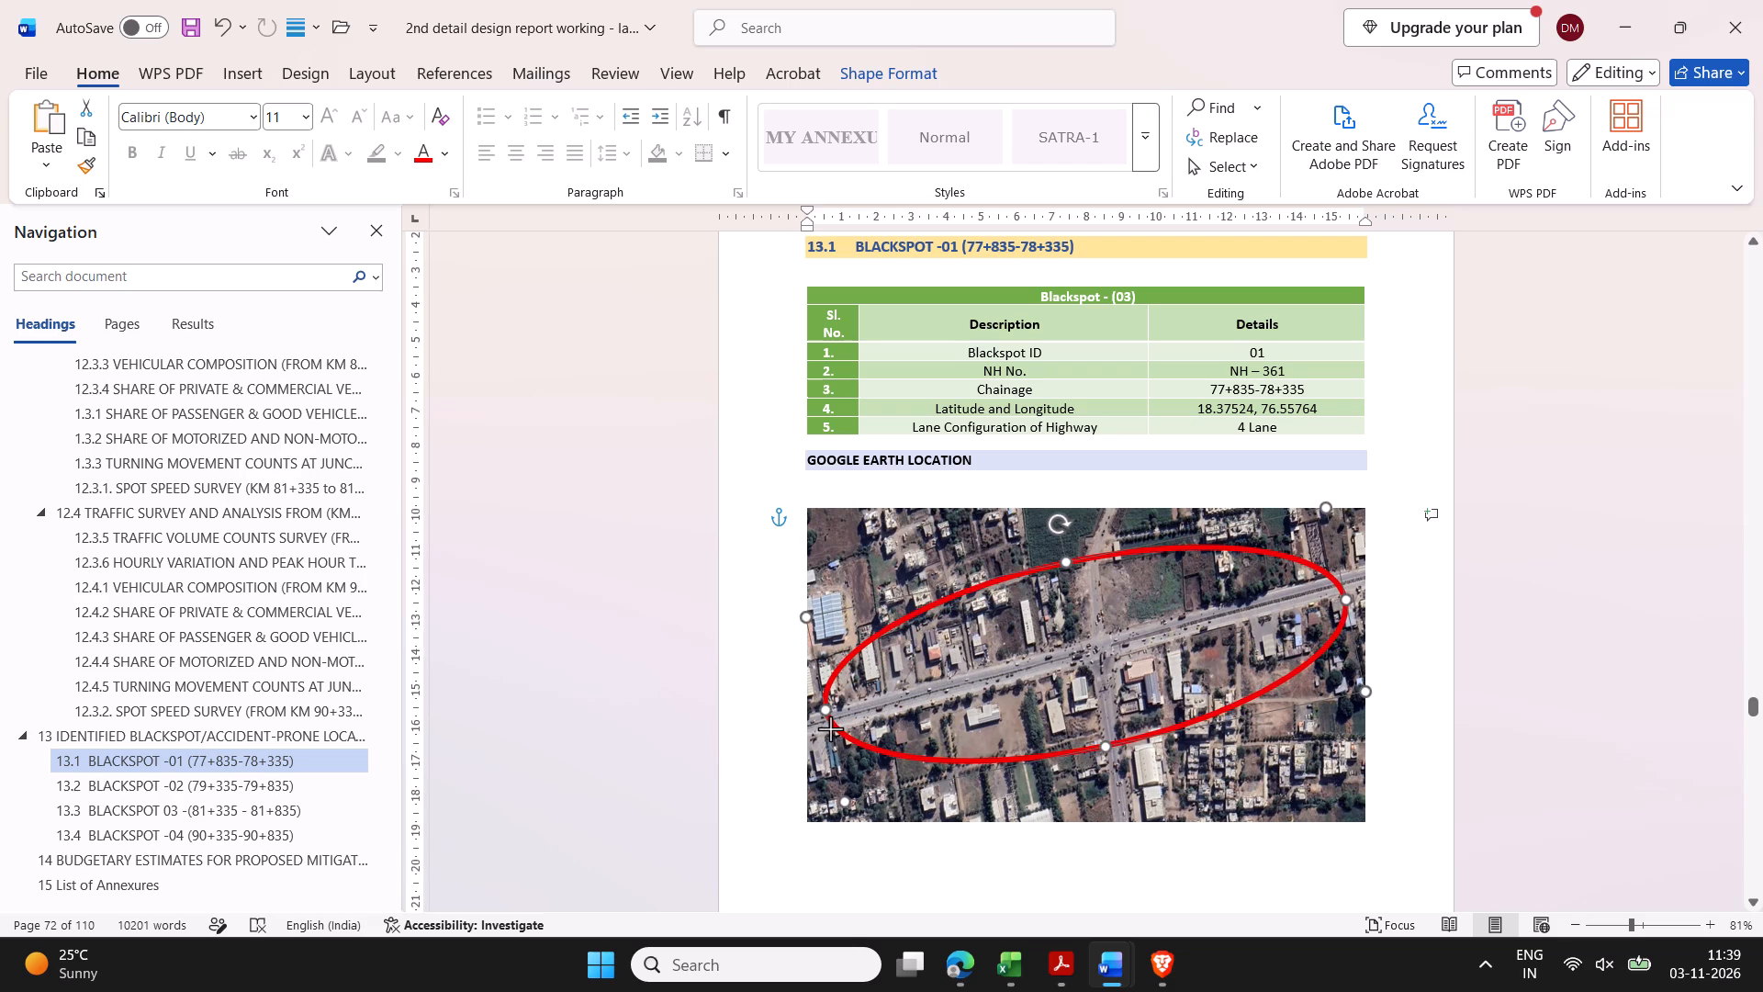
{"action": "left_click_drag", "start_coordinate": [830, 728], "coordinate": [830, 737]}
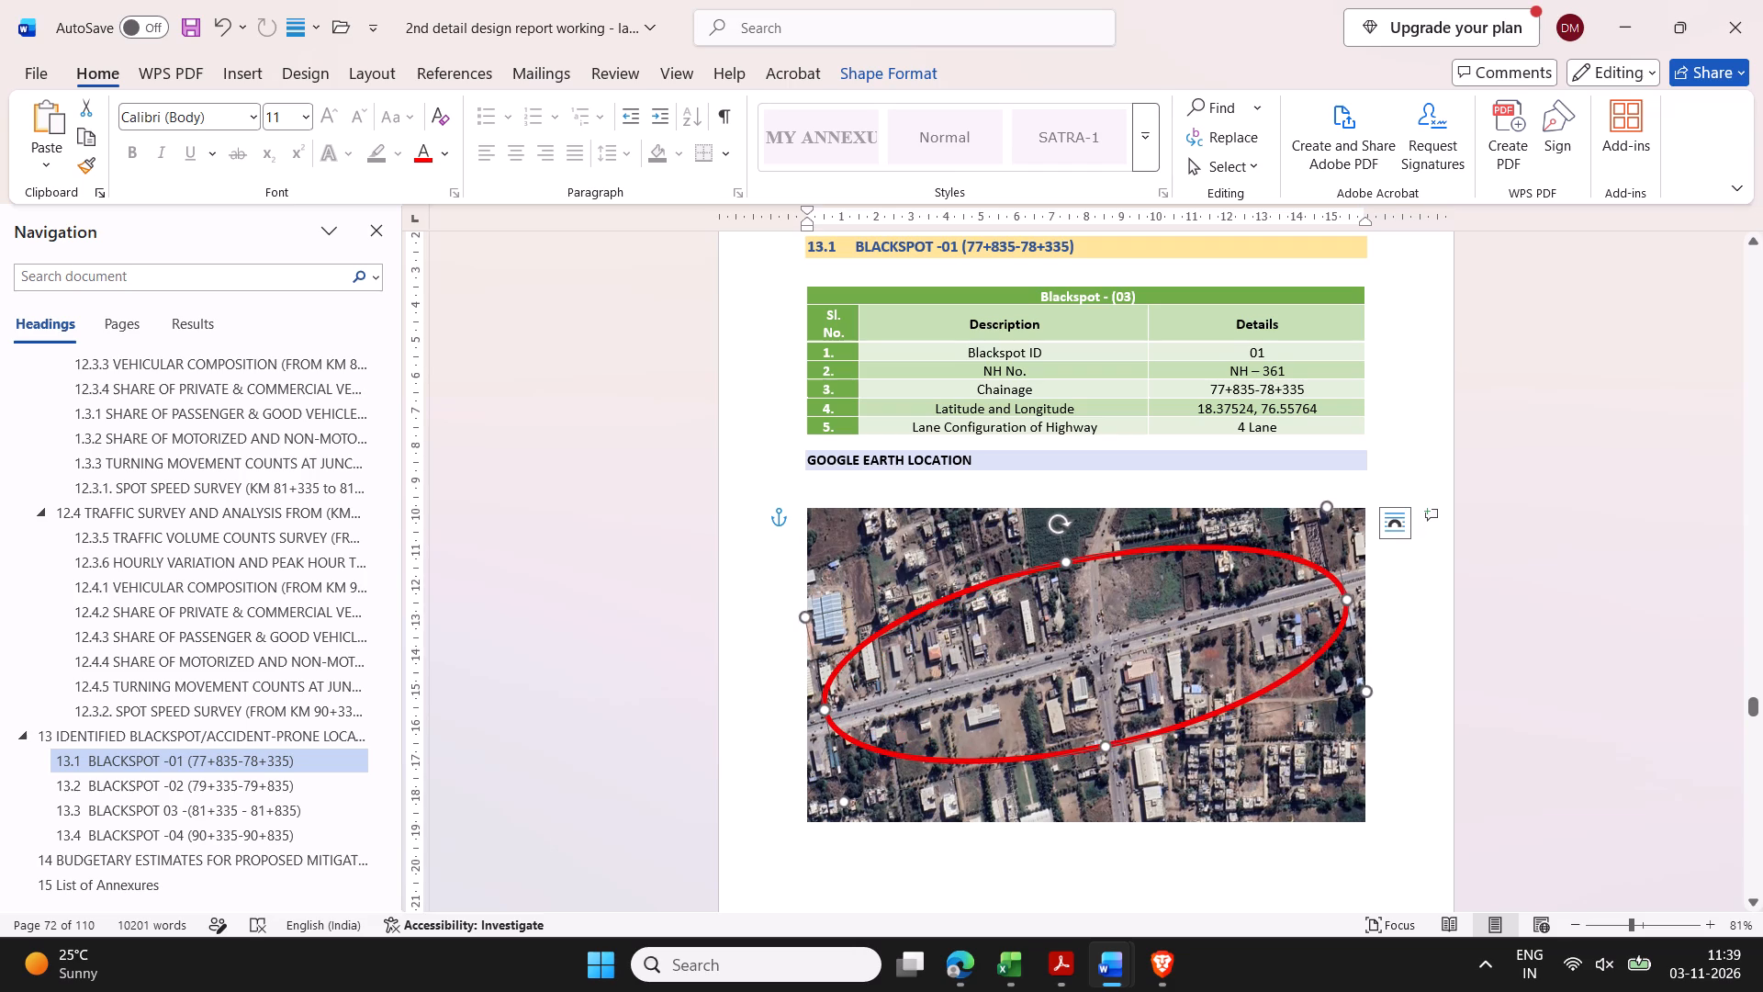
{"action": "left_click", "coordinate": [596, 704]}
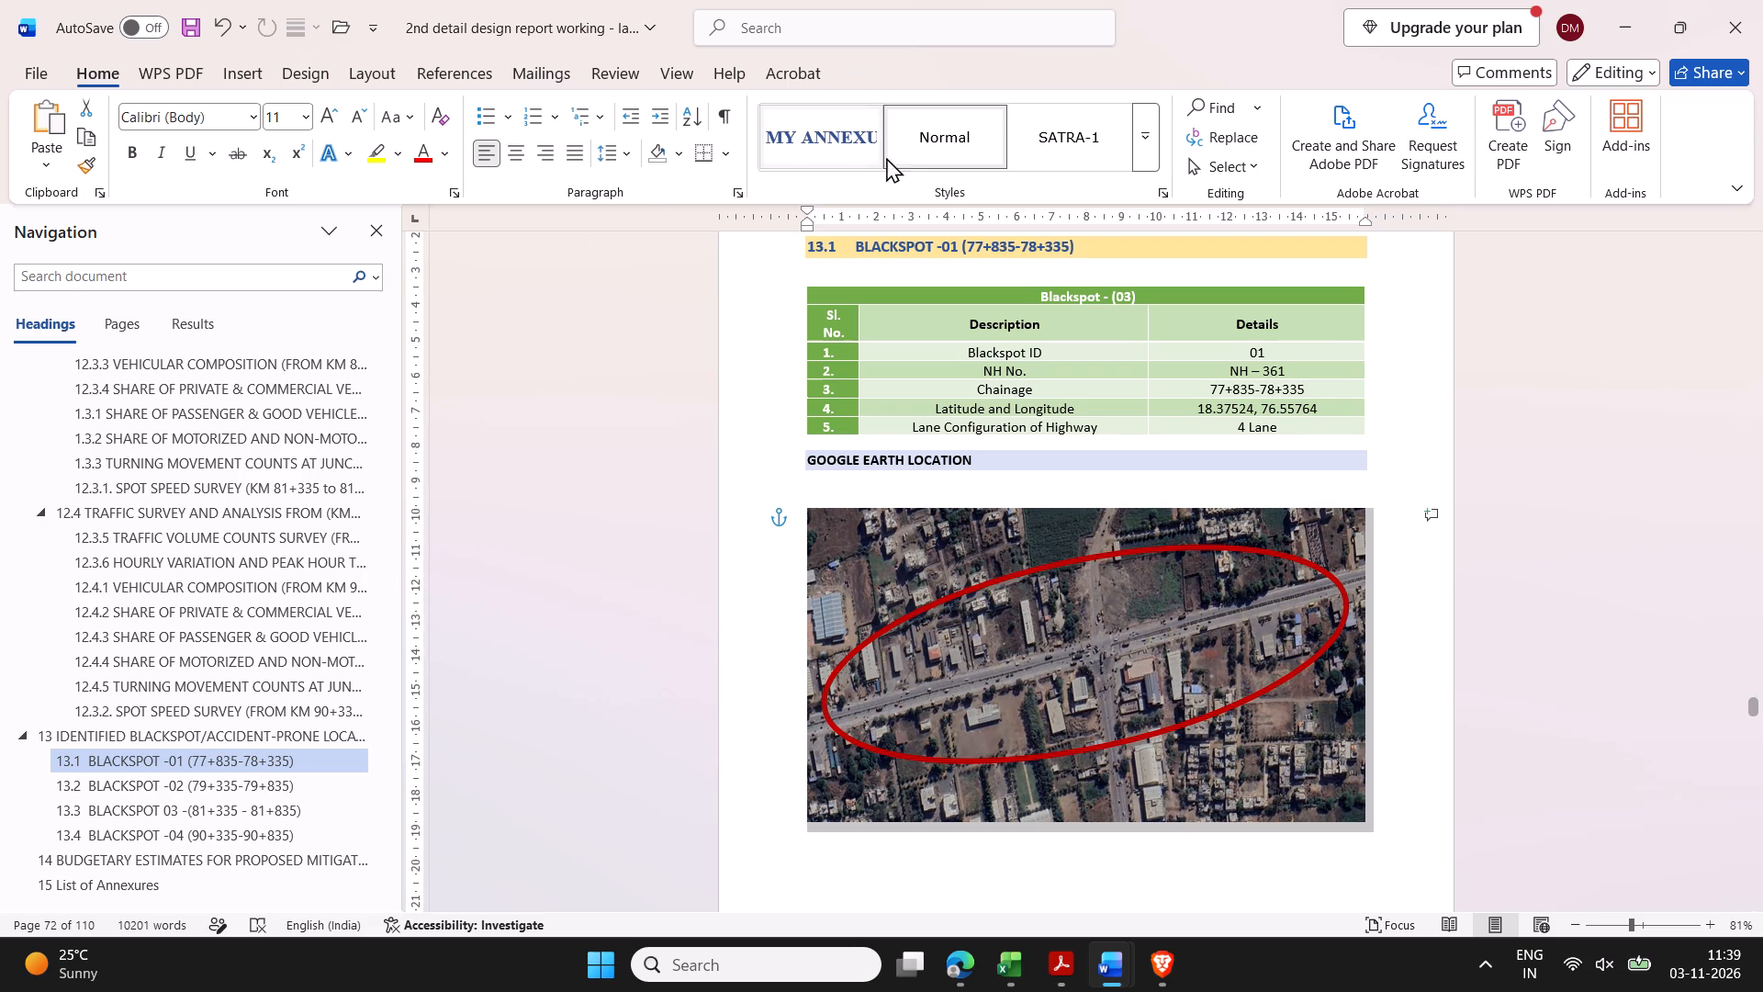
{"action": "left_click", "coordinate": [1099, 639]}
{"action": "left_click", "coordinate": [952, 534]}
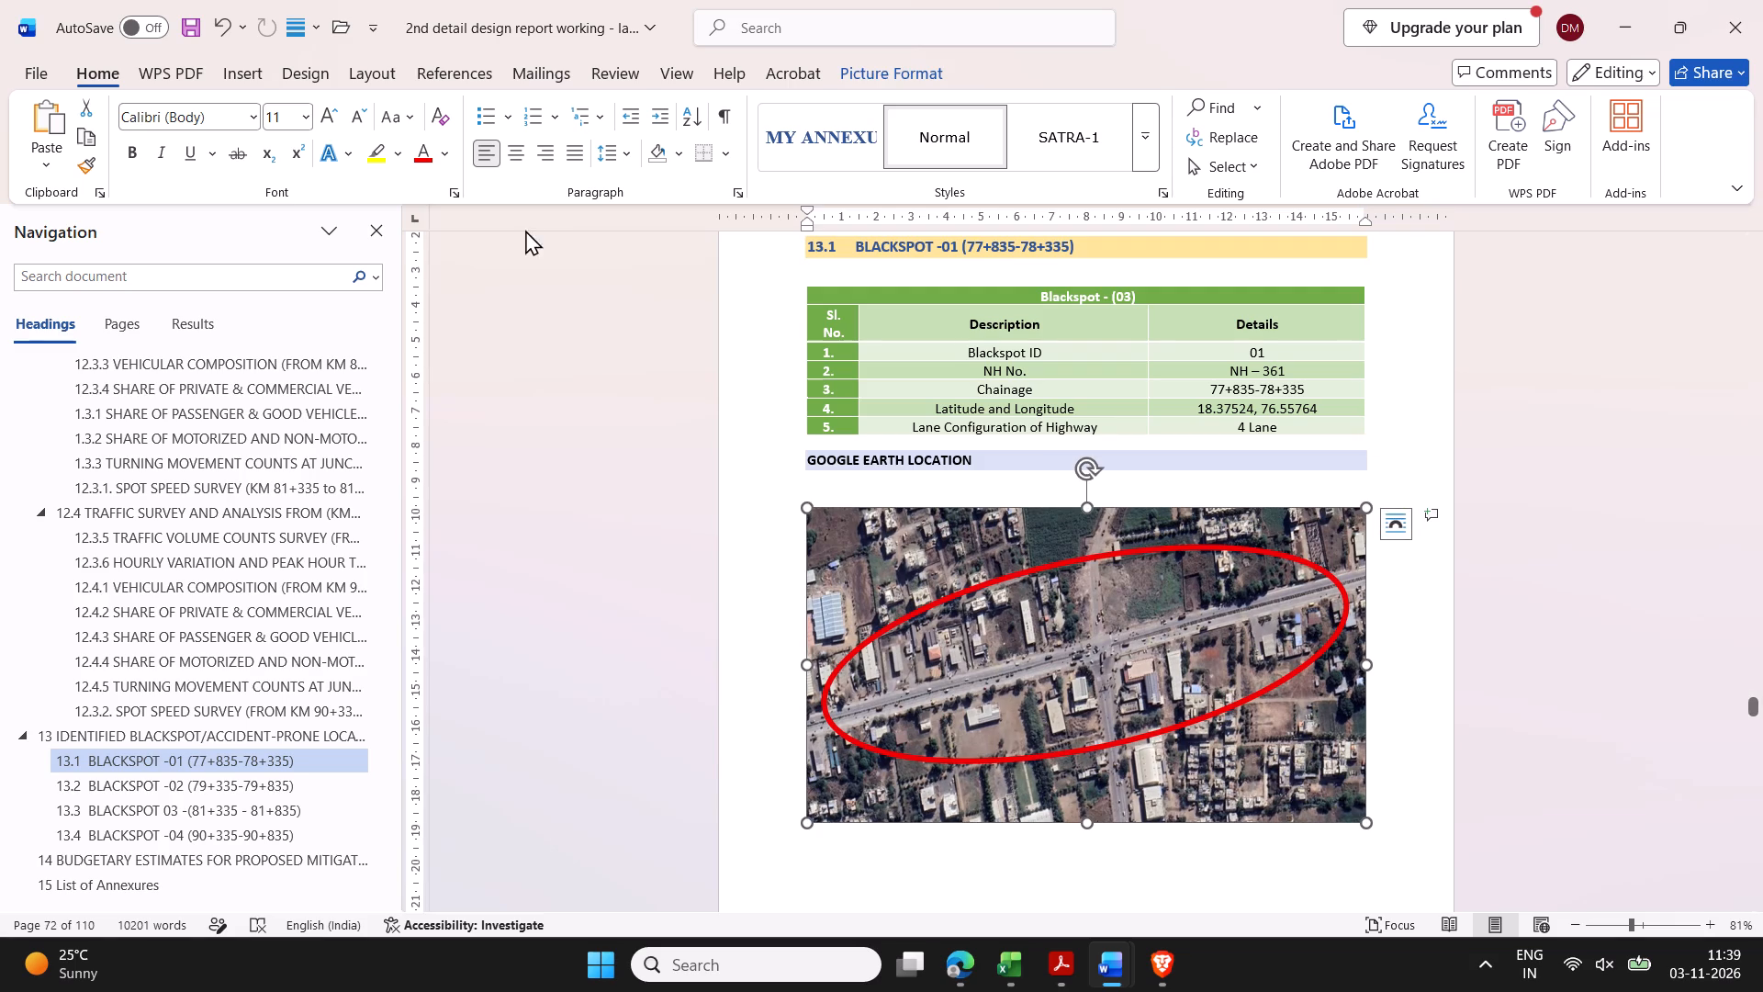
Save the design report under its existing name.
{"action": "left_click", "coordinate": [53, 74]}
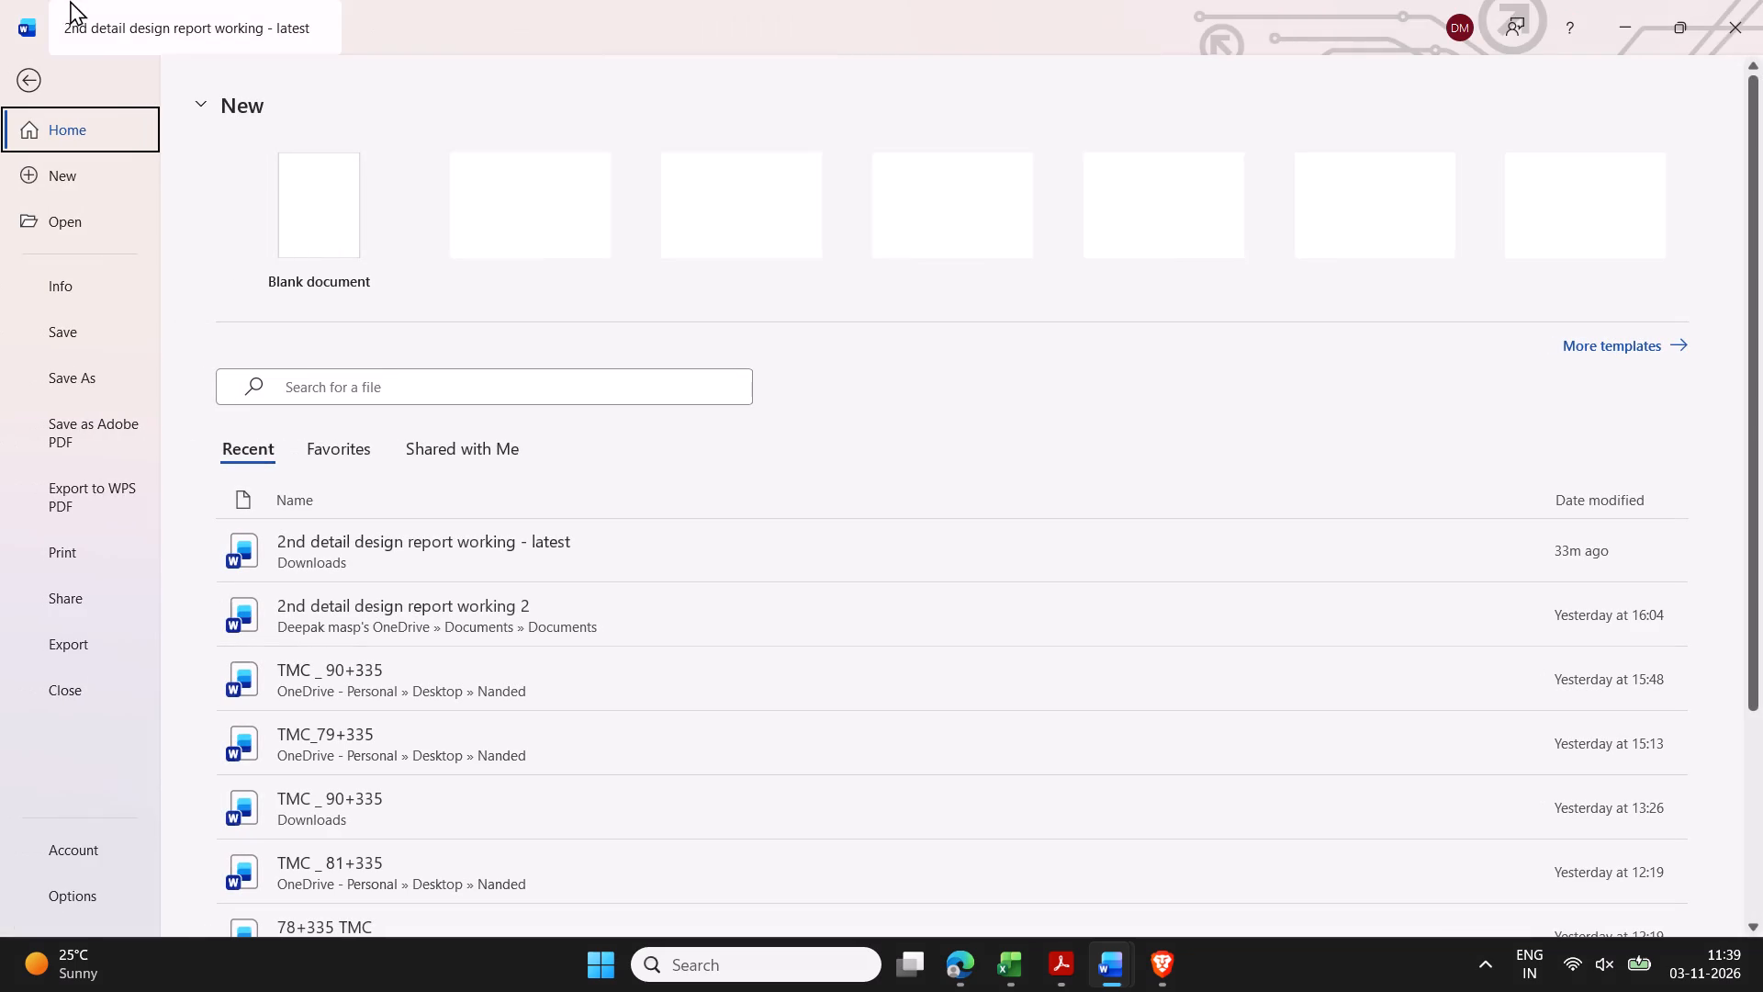
{"action": "left_click", "coordinate": [48, 335]}
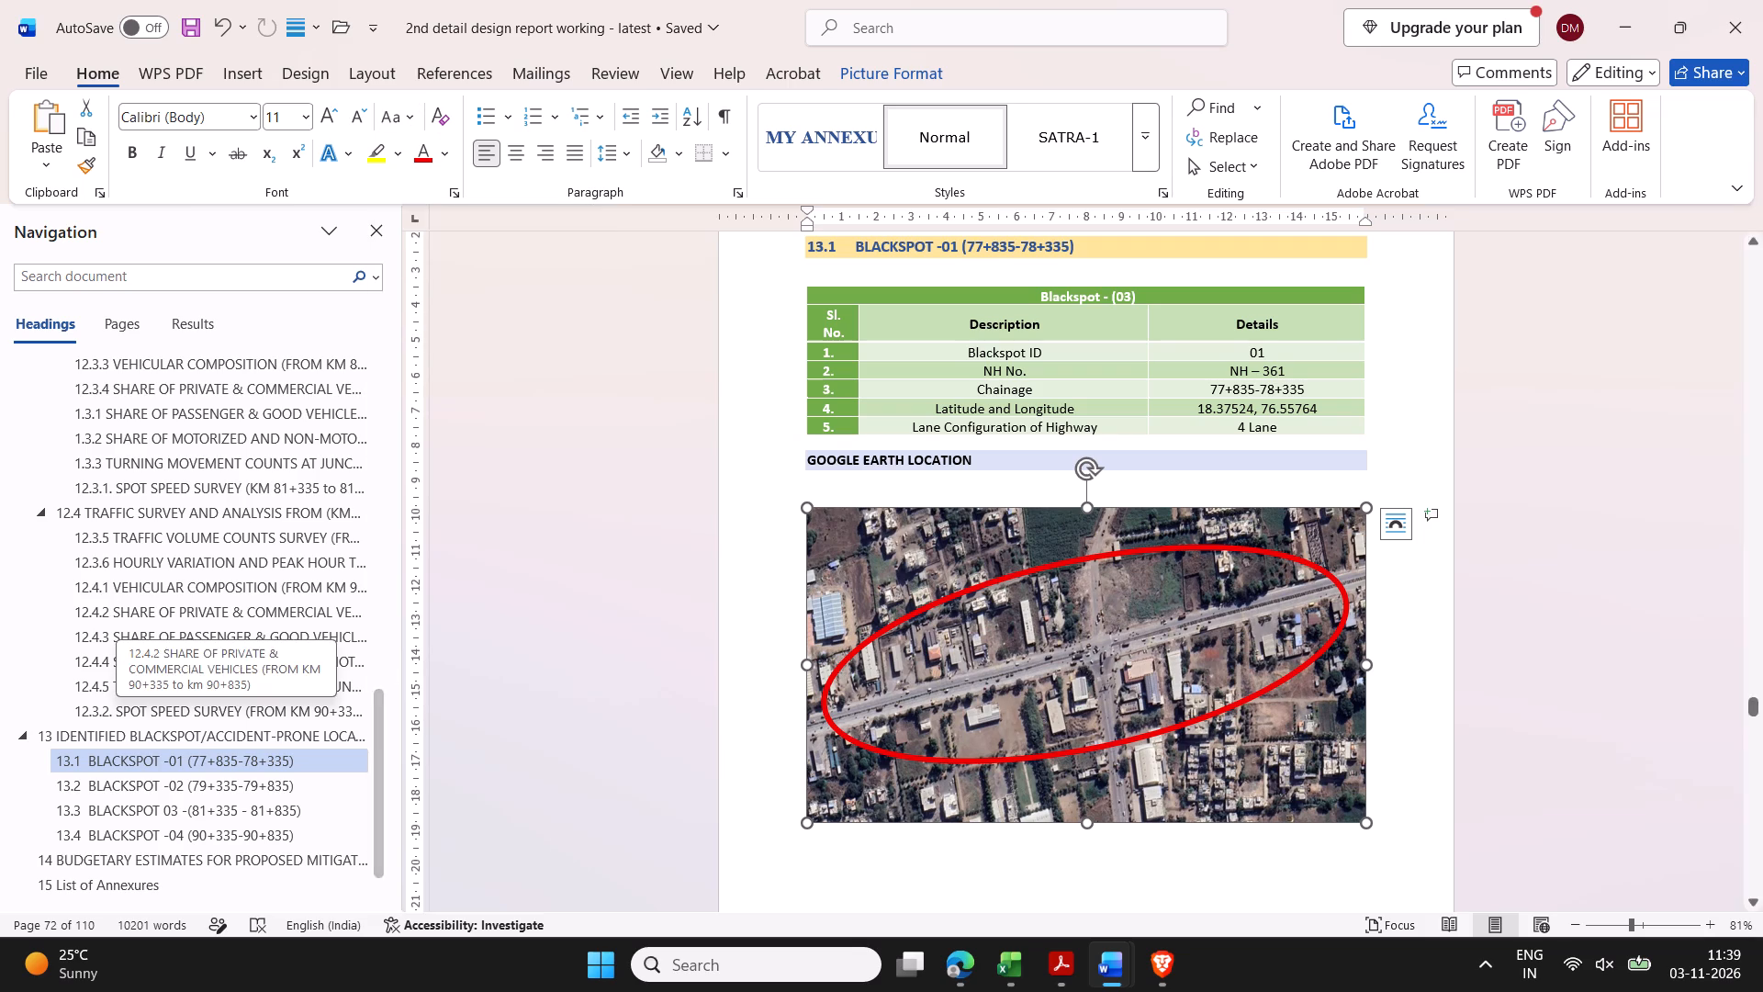
Switch to Brave and bring up the paused SSC JE CBT 1 2026 video.
{"action": "left_click", "coordinate": [888, 964]}
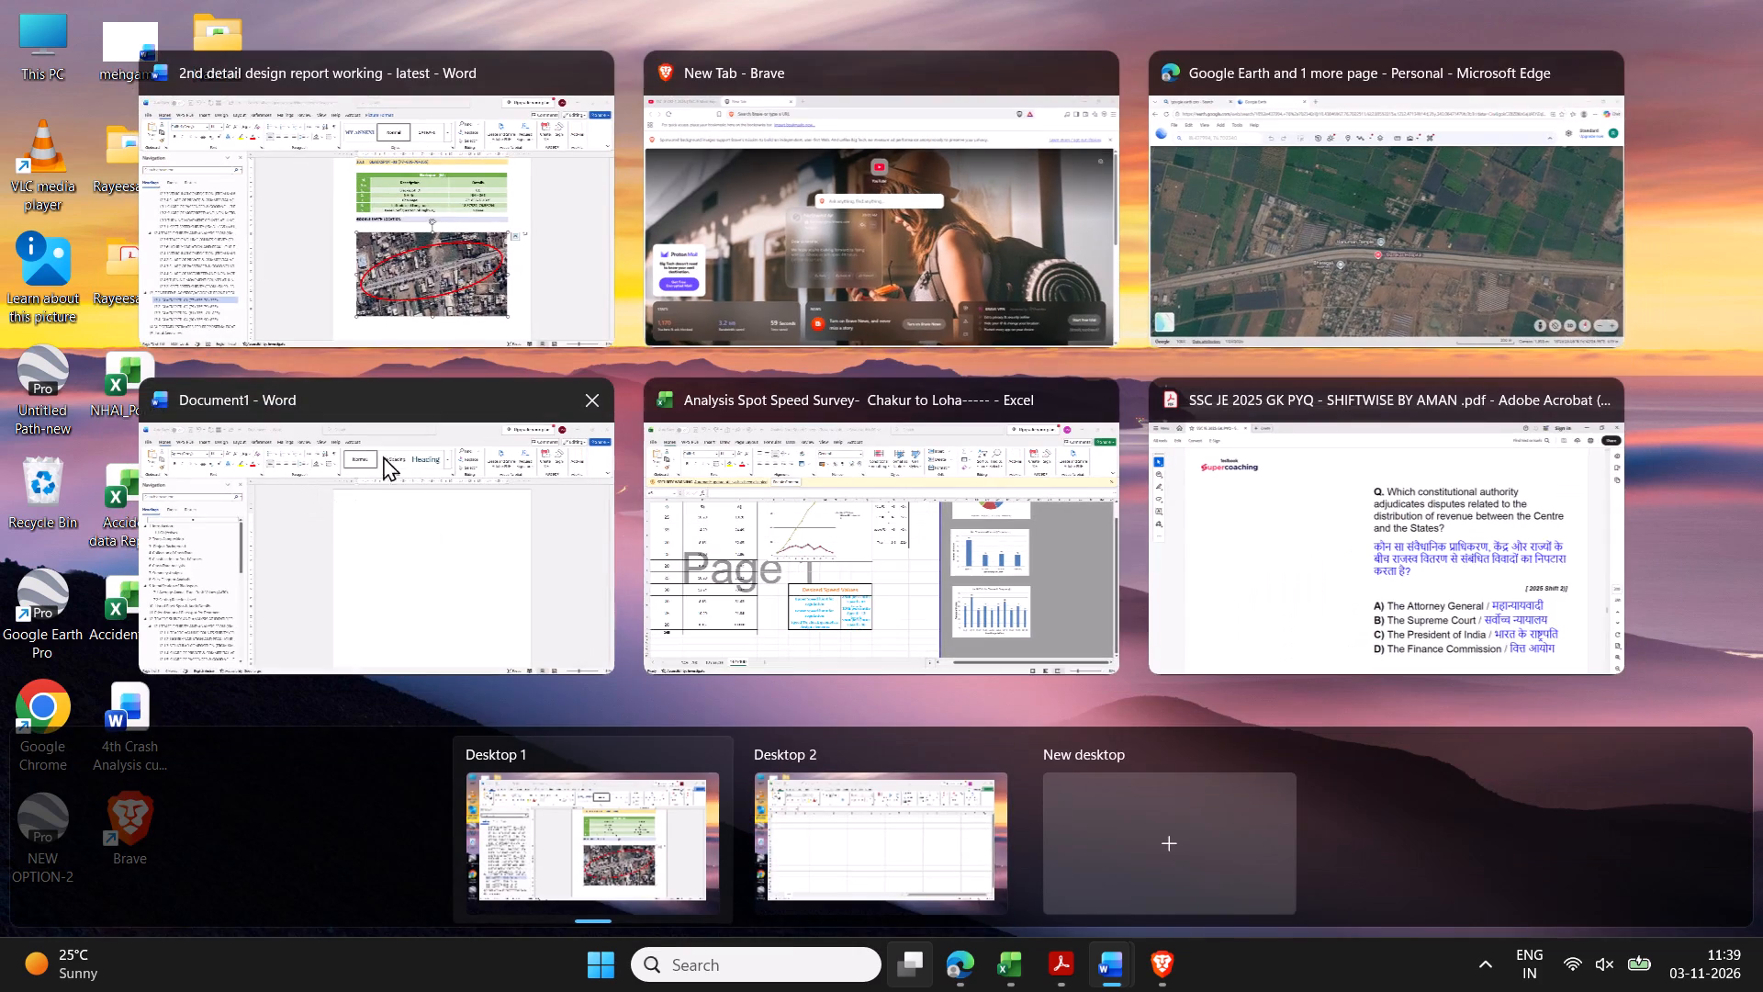
{"action": "left_click", "coordinate": [787, 264]}
{"action": "left_click", "coordinate": [113, 0]}
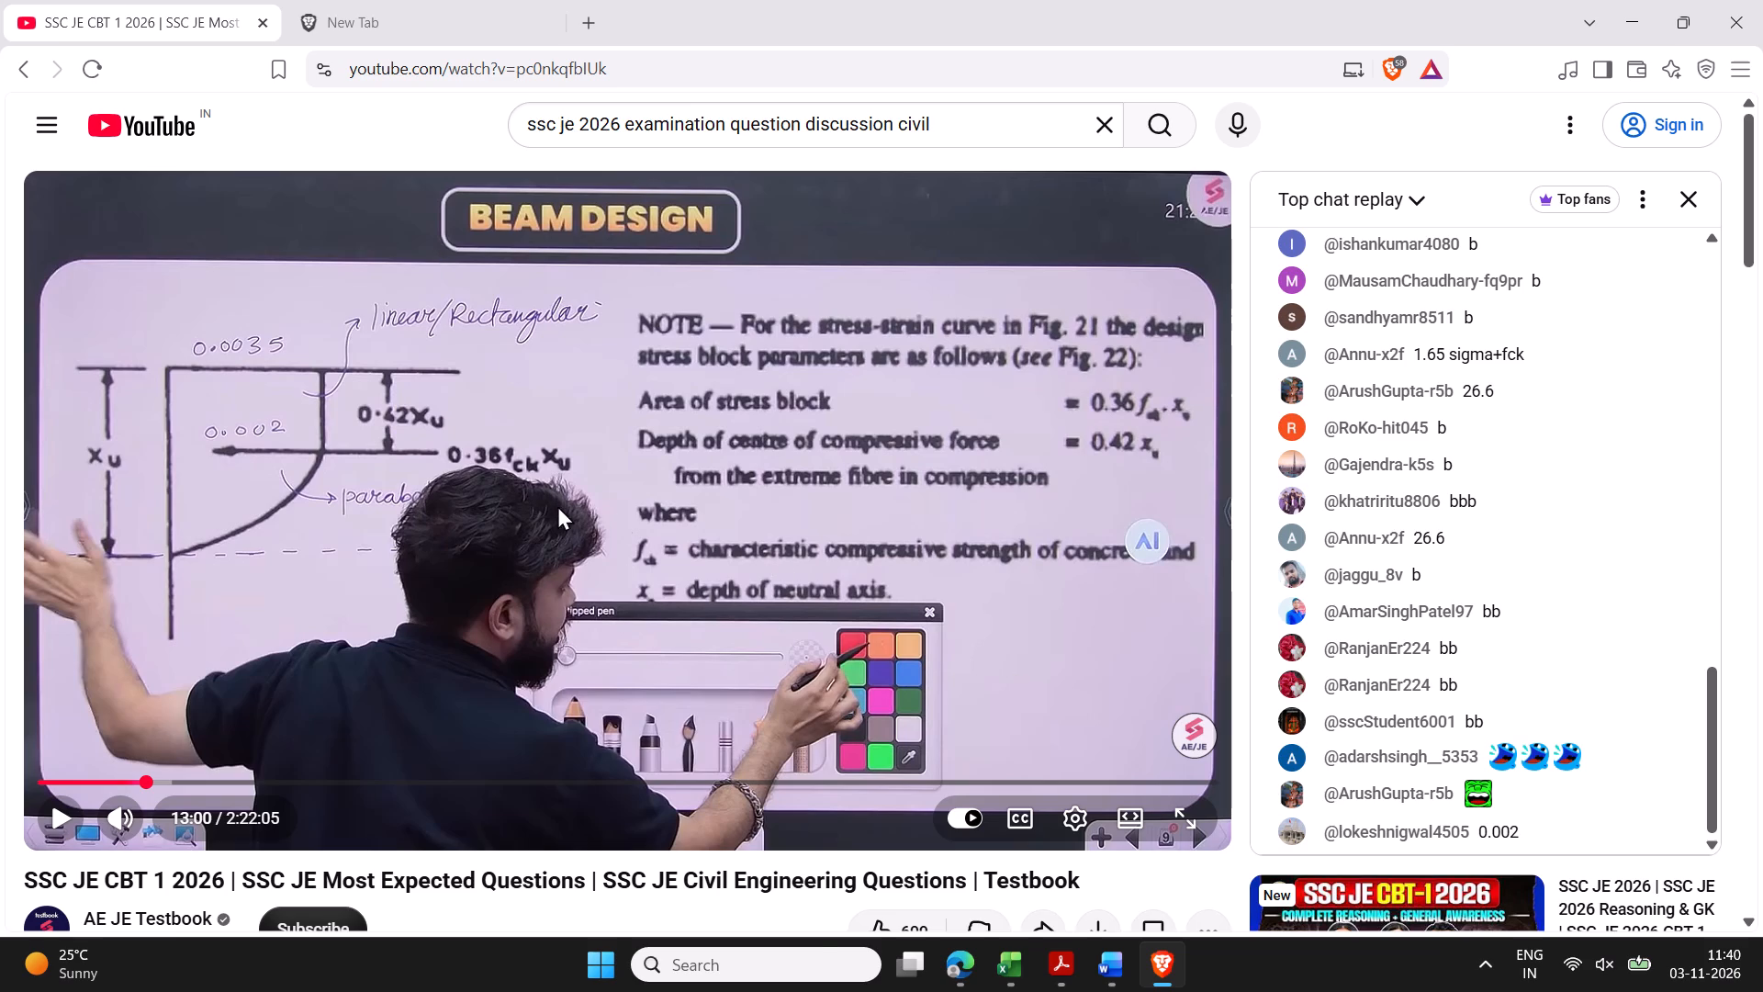
Launch the Kuro app from the recent Windows searches.
{"action": "left_click", "coordinate": [821, 965]}
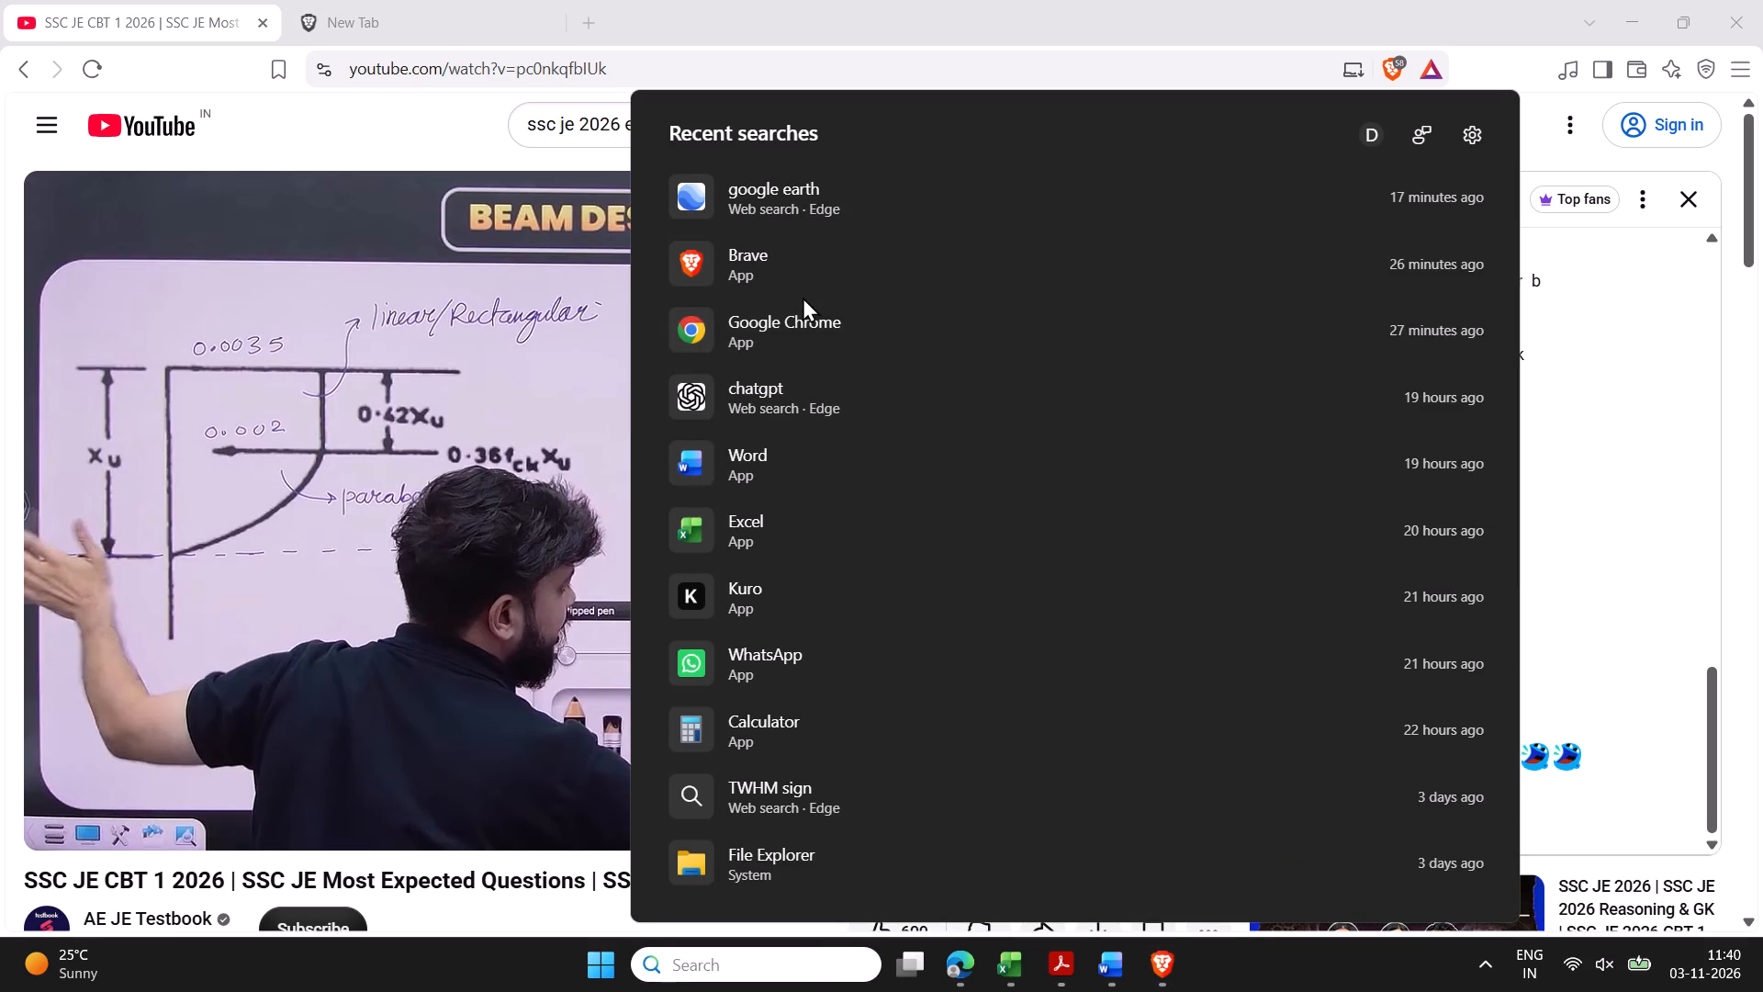
{"action": "left_click", "coordinate": [780, 603]}
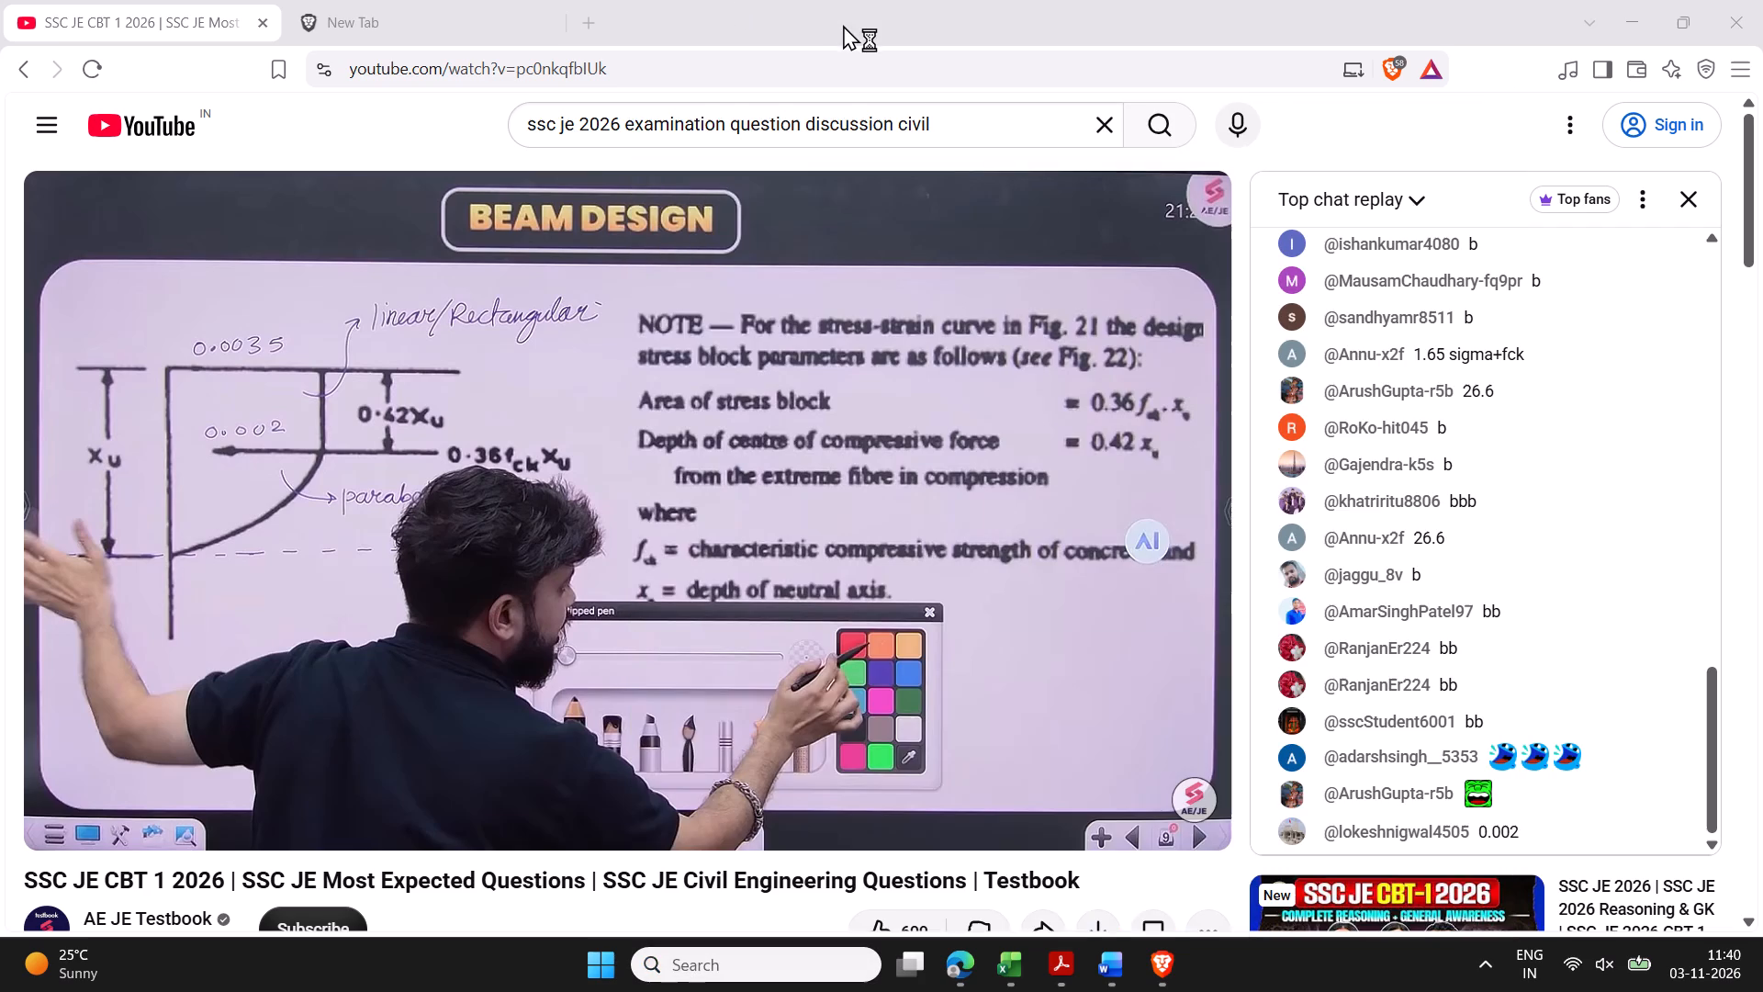